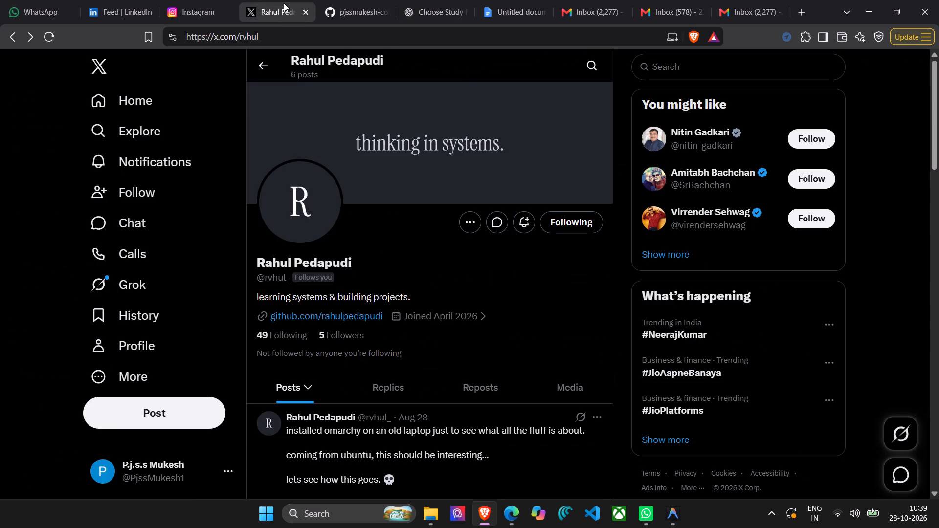
Switch back to the untitled Google Docs document and open its unit -2 tab, placing the cursor in the text under "1. What is a trend?".
click(201, 0)
click(319, 0)
click(421, 0)
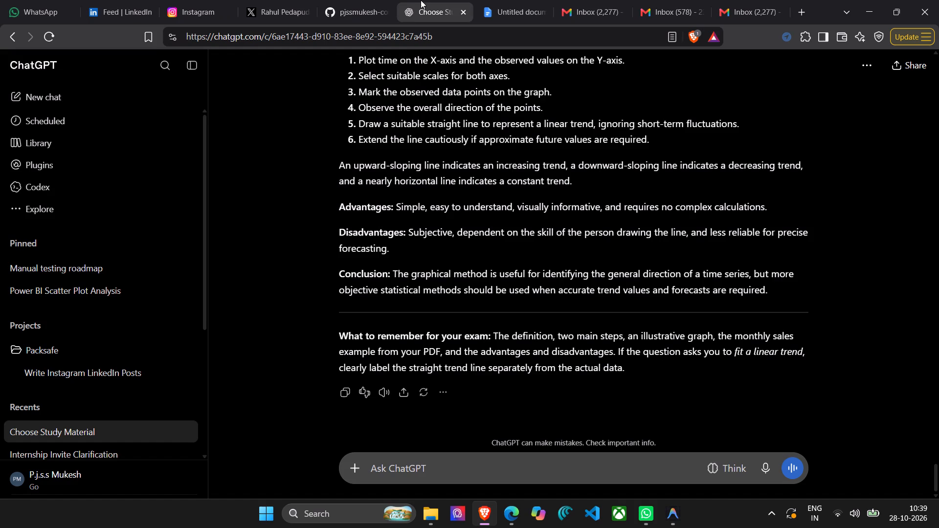
click(489, 0)
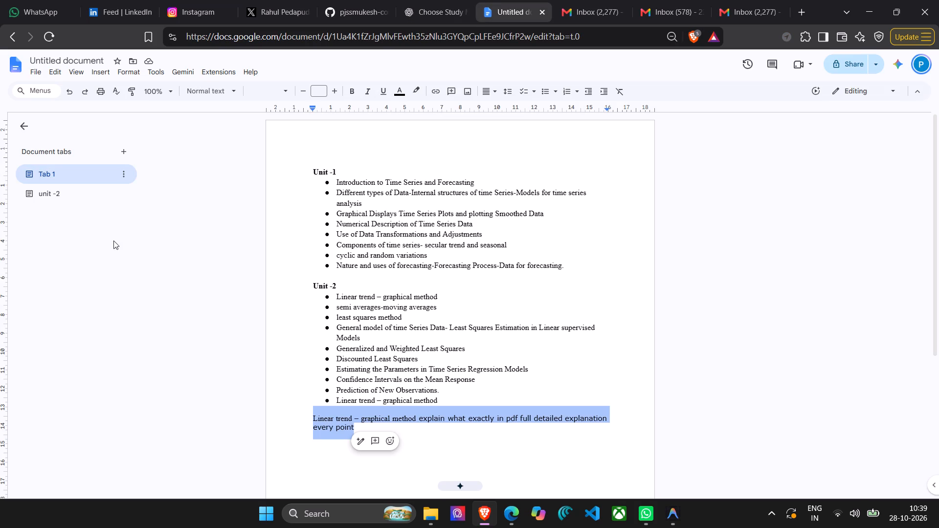
click(50, 201)
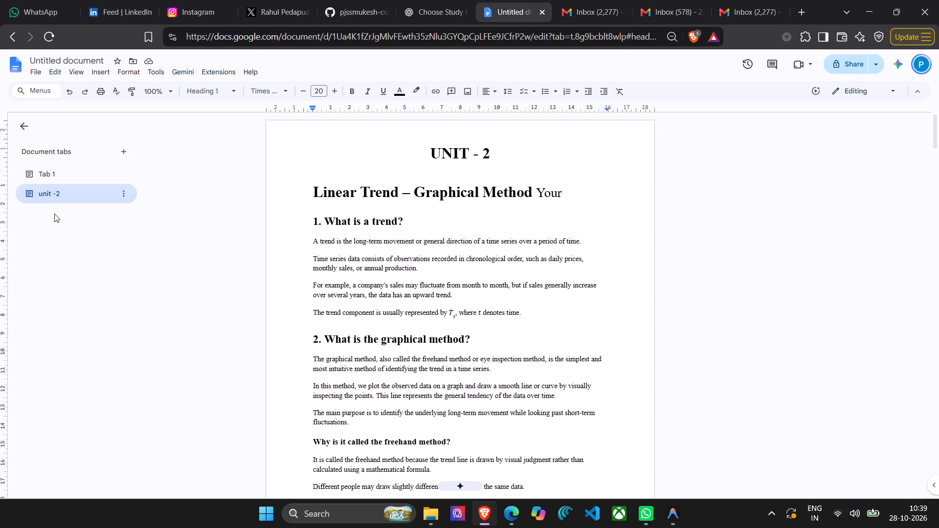
click(326, 257)
Remove the space before and after the paragraphs under "1. What is a trend?" and turn them into a bulleted list.
key(Up)
key(Down)
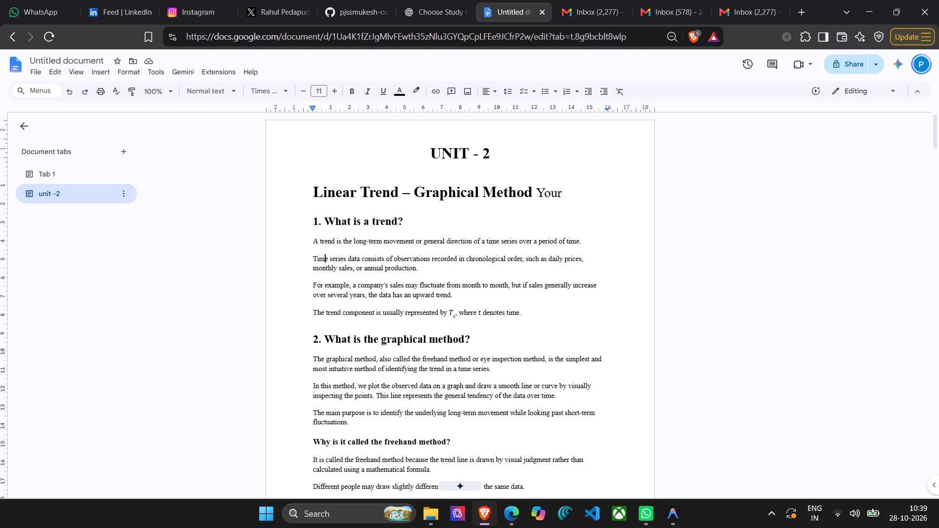
drag(312, 244, 533, 312)
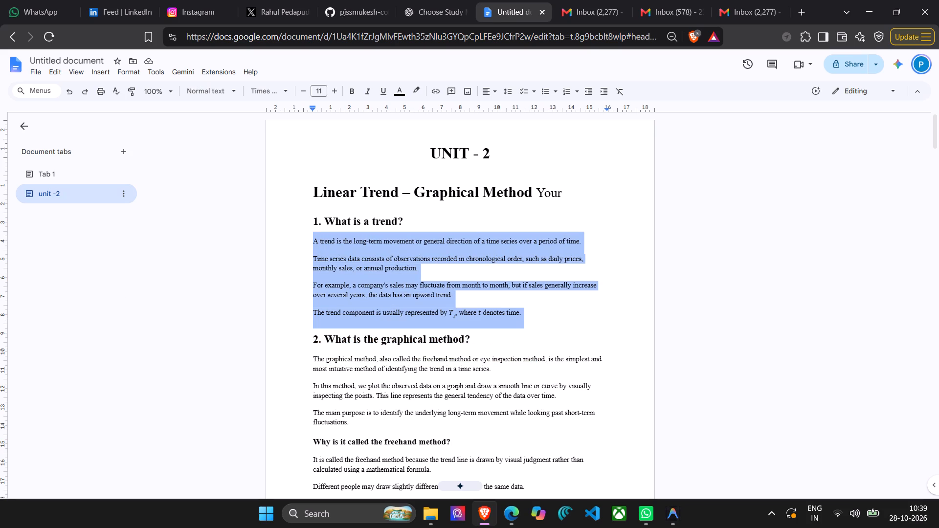
click(504, 90)
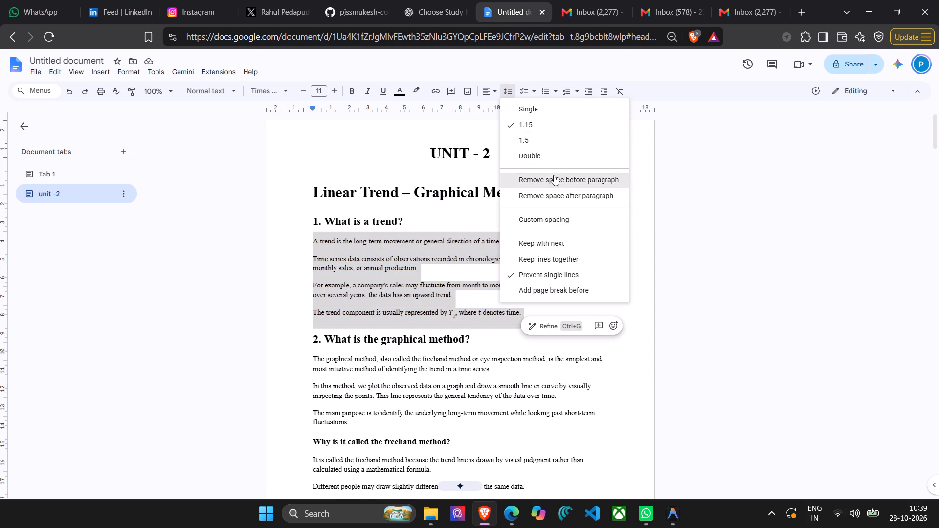
click(554, 176)
click(509, 94)
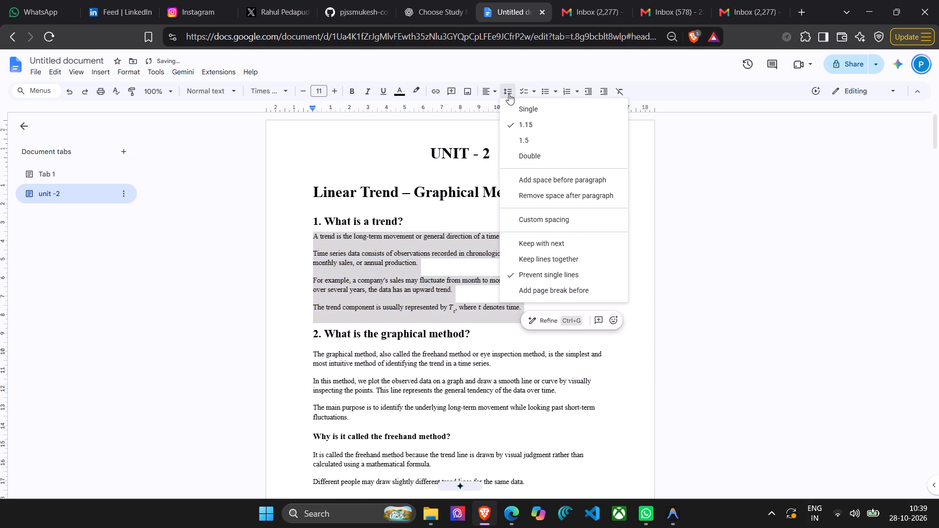
click(549, 203)
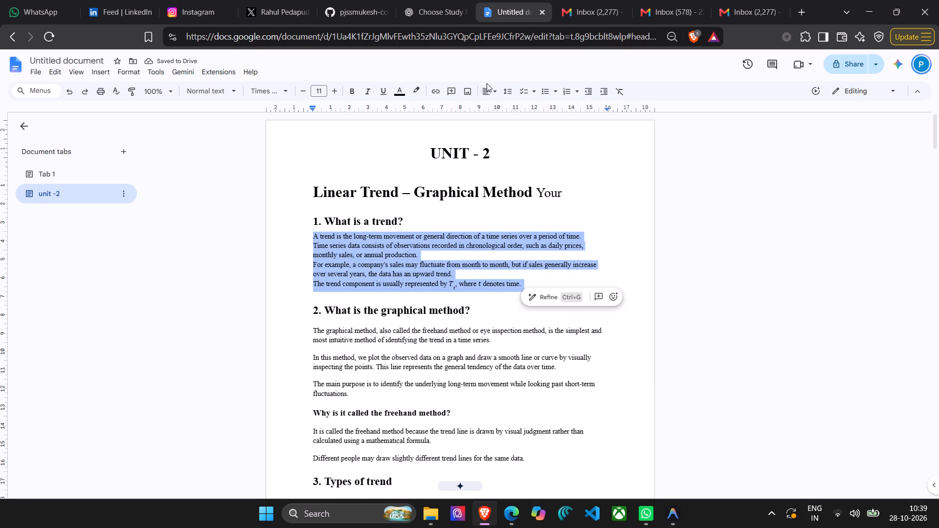
click(549, 95)
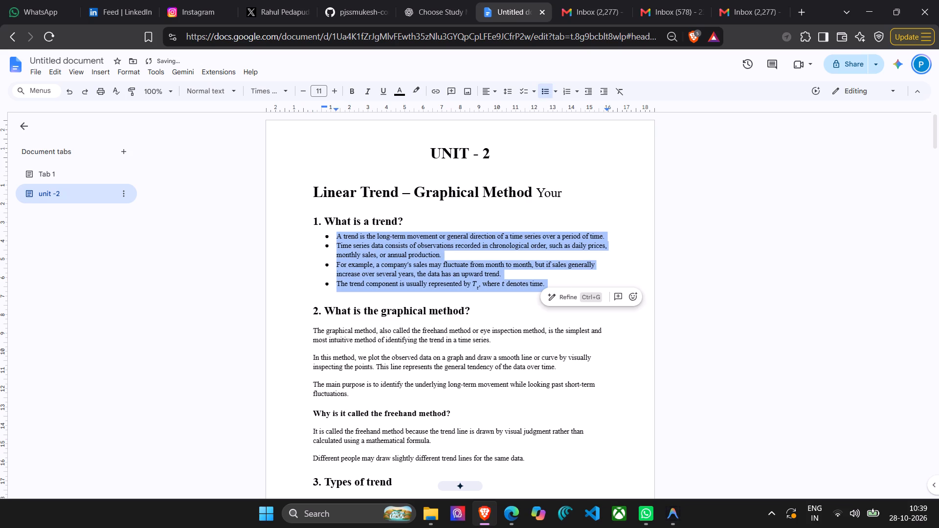
Close the gap above the heading "2. What is the graphical method?", keeping it on its own unindented line below the bullets.
click(359, 299)
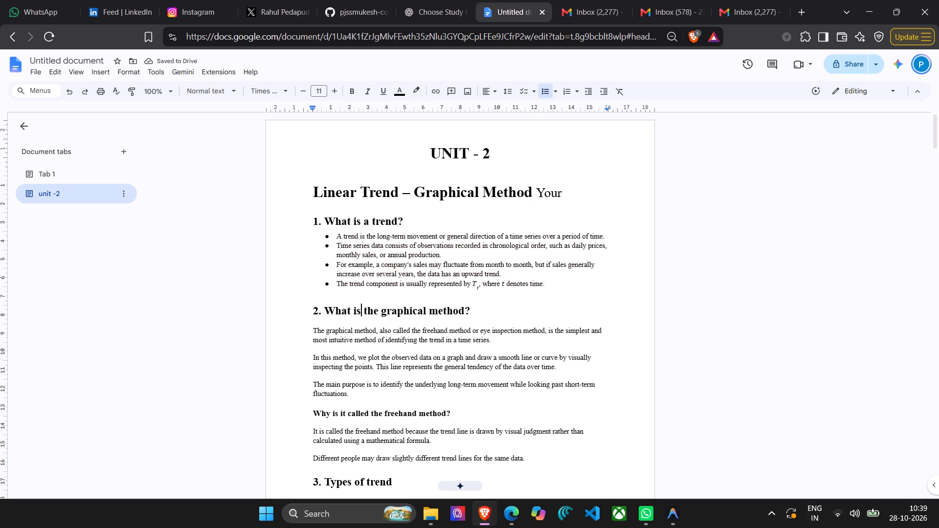
click(306, 303)
key(BackSpace)
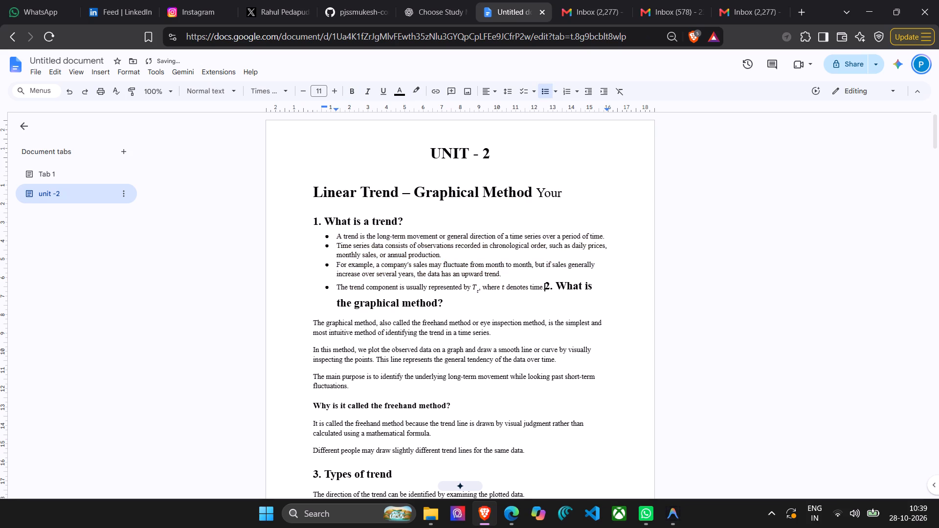
key(backslash)
key(BackSpace)
key(backslash)
key(Return)
key(BackSpace)
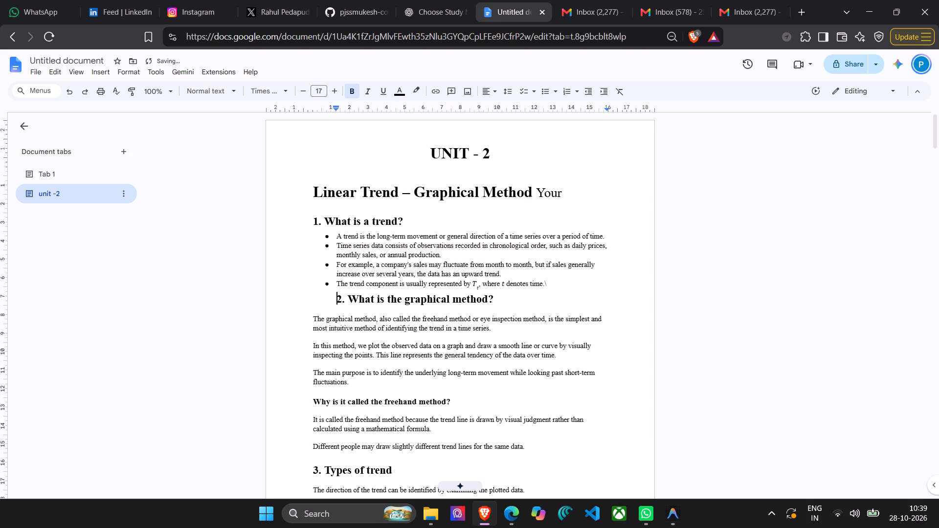
key(BackSpace)
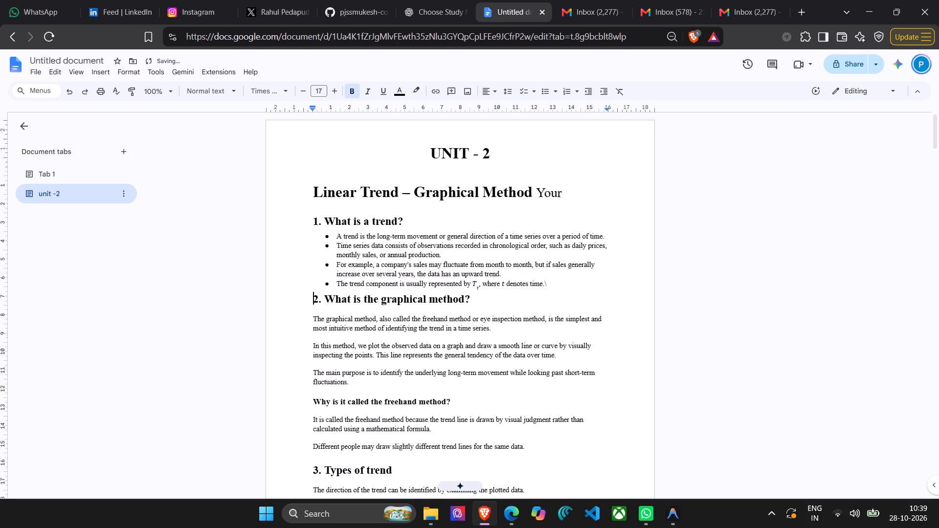
Close the gap between the heading "2. What is the graphical method?" and its first paragraph, keeping them on separate lines.
scroll(480, 298, down, 1)
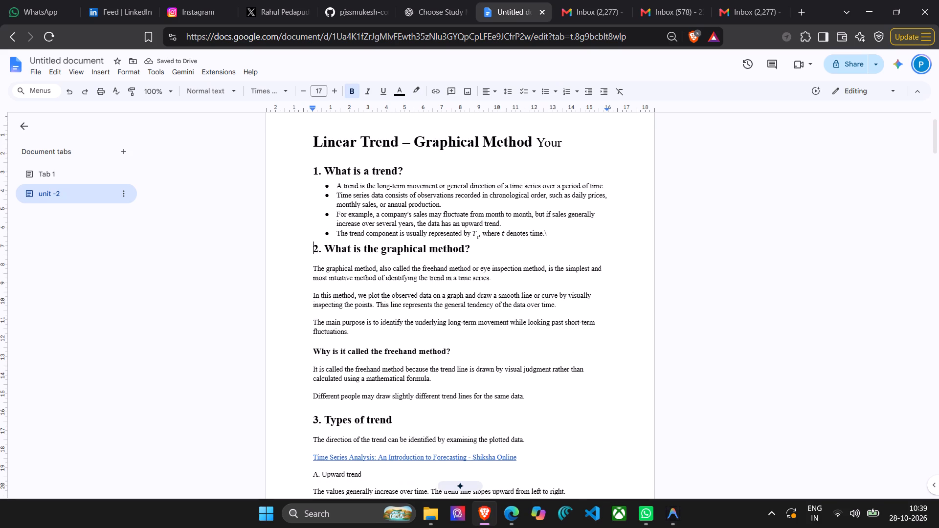
click(313, 280)
click(313, 273)
key(BackSpace)
key(Return)
key(Left)
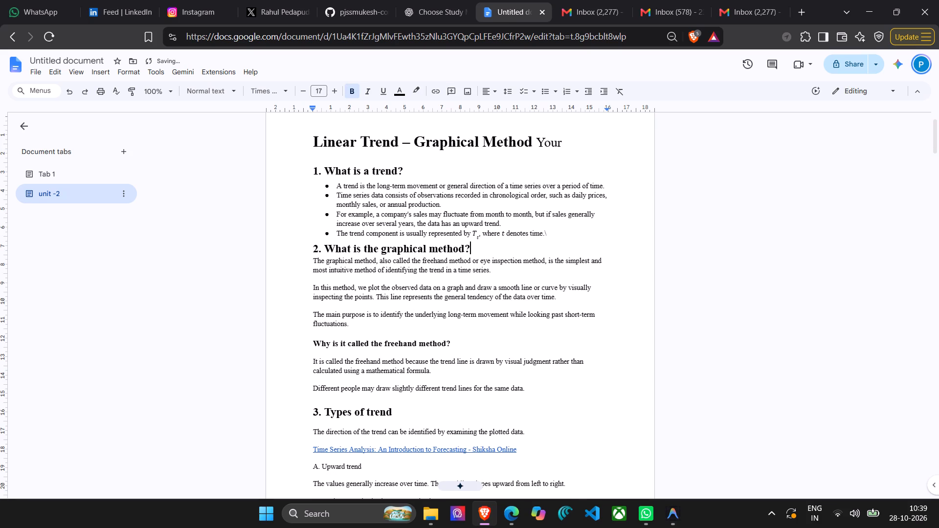
key(Down)
key(Right)
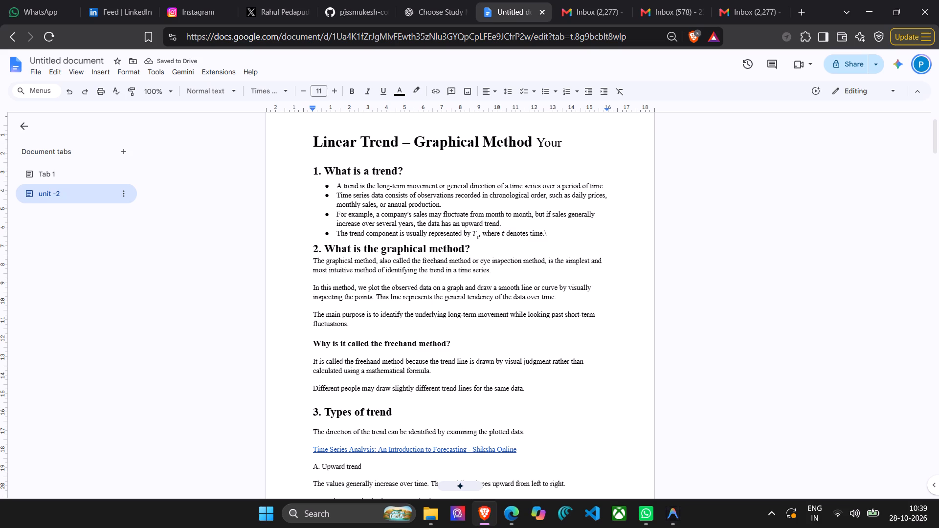
key(Right)
key(Down)
key(Down)
Turn the three paragraphs under "2. What is the graphical method?" into a bulleted list.
drag(359, 330, 304, 263)
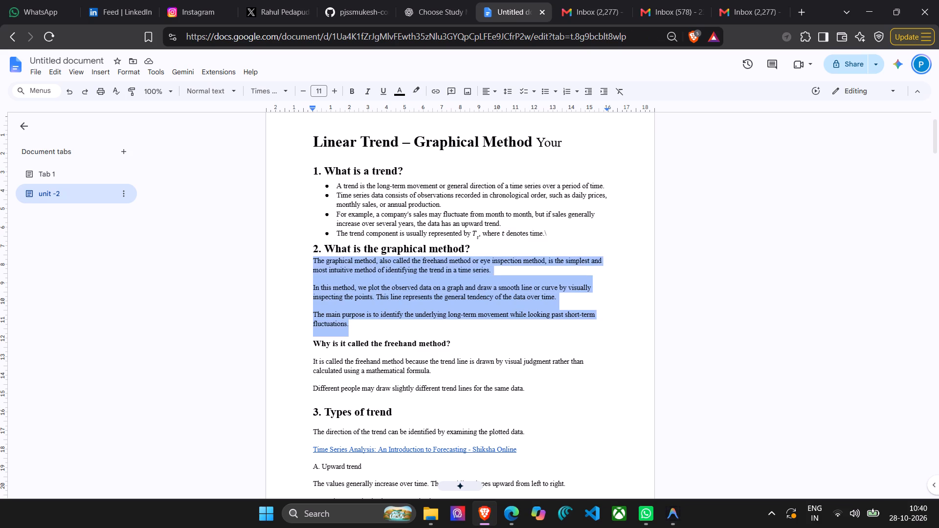
drag(304, 263, 299, 263)
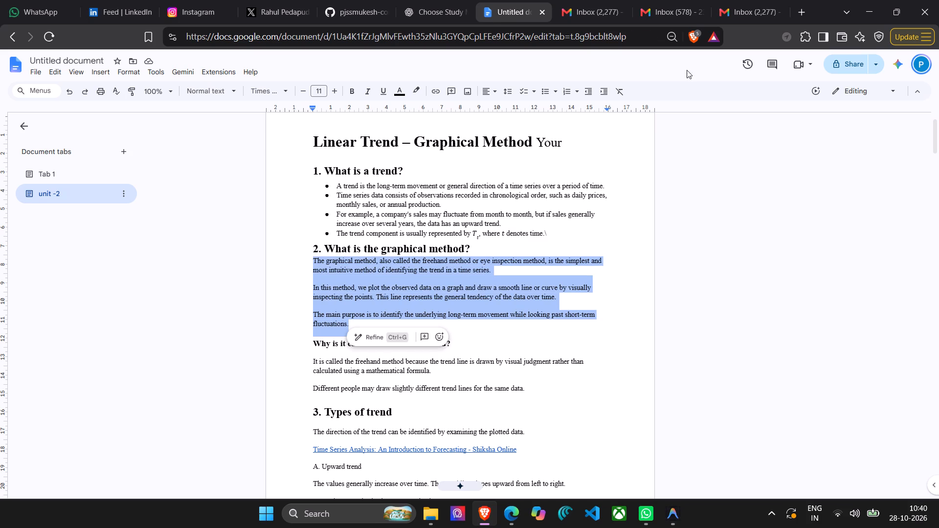
click(545, 87)
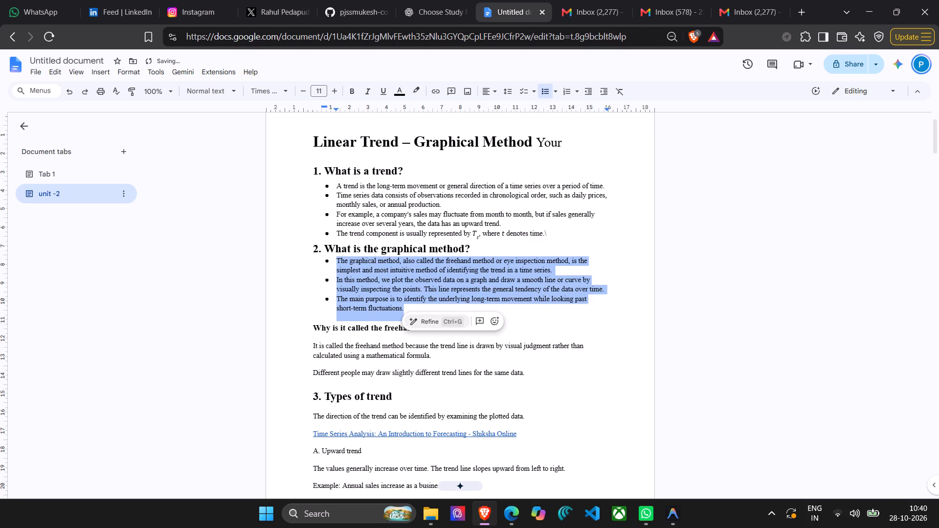
Rejoin and re-break the subheading "Why is it called the freehand method?" so it sits on its own unindented line below the bullets.
click(318, 313)
click(318, 319)
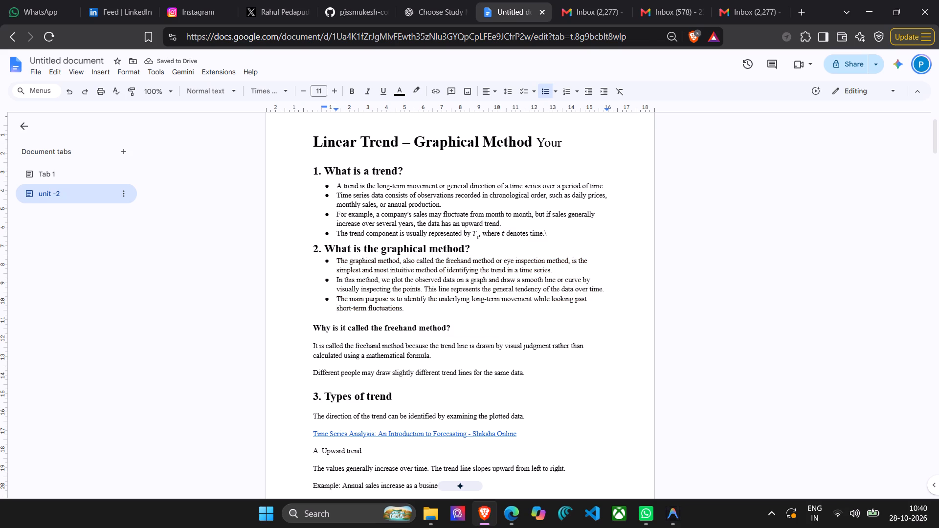
click(311, 330)
key(BackSpace)
key(backslash)
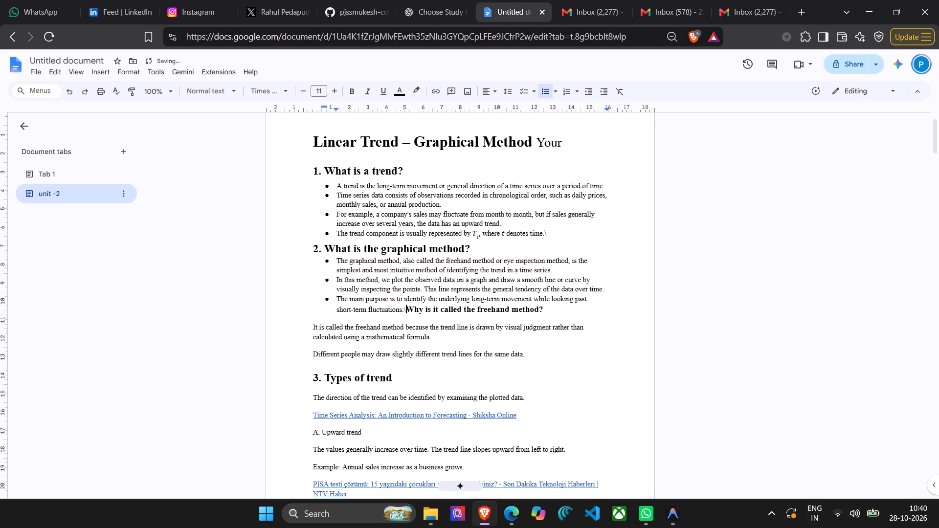
key(BackSpace)
key(Return)
key(BackSpace)
key(BackSpace)
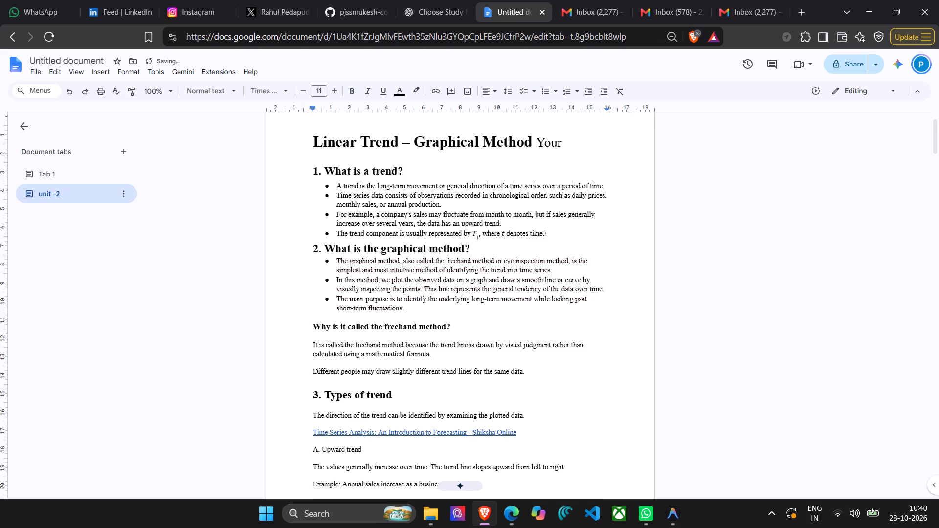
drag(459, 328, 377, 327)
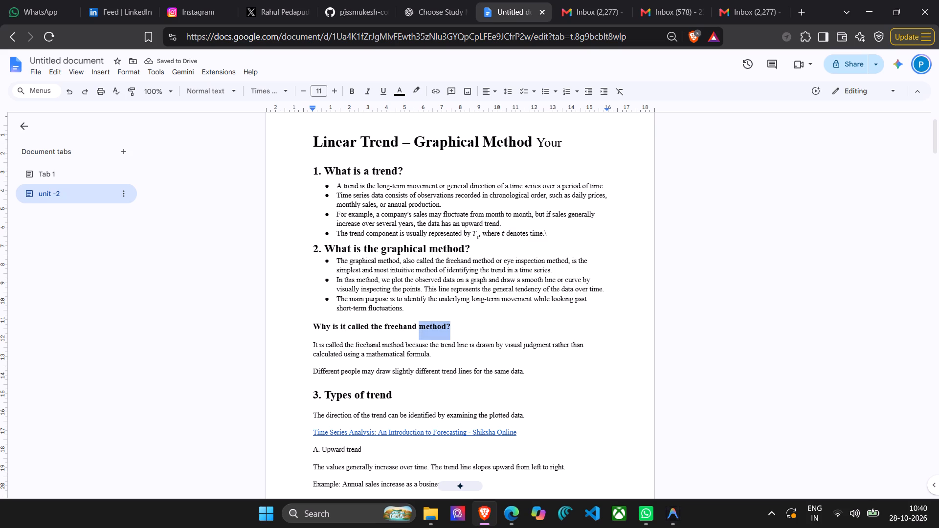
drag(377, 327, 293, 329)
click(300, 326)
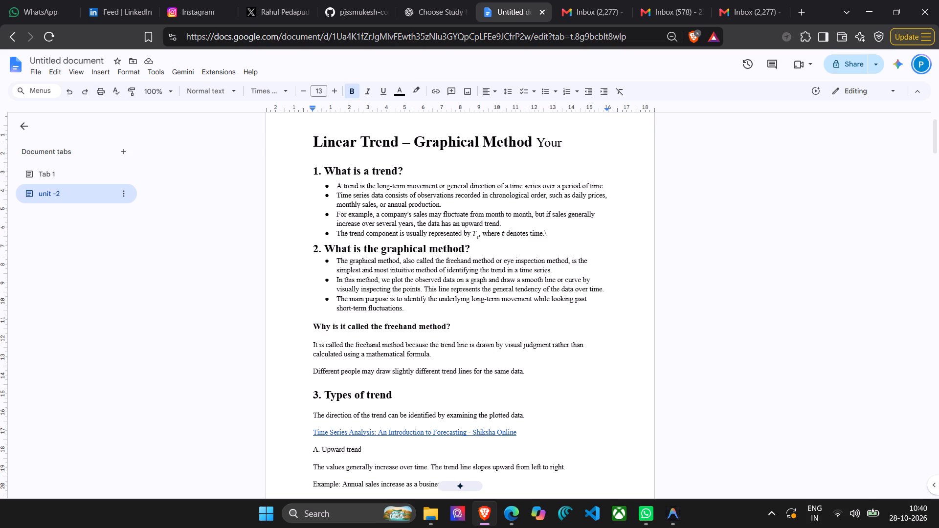
Give all paragraphs in the whole unit -2 document space before the paragraph and no space after it.
key(ctrl+a)
click(512, 93)
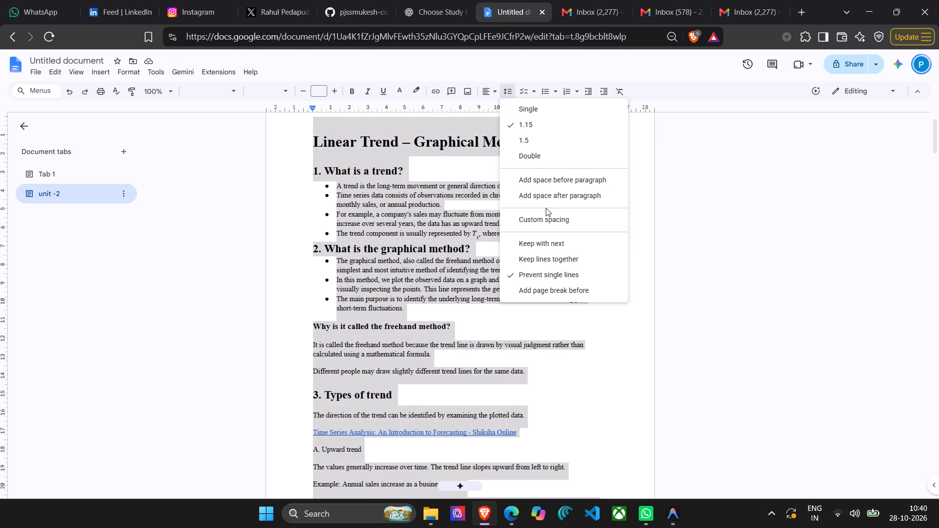
click(547, 177)
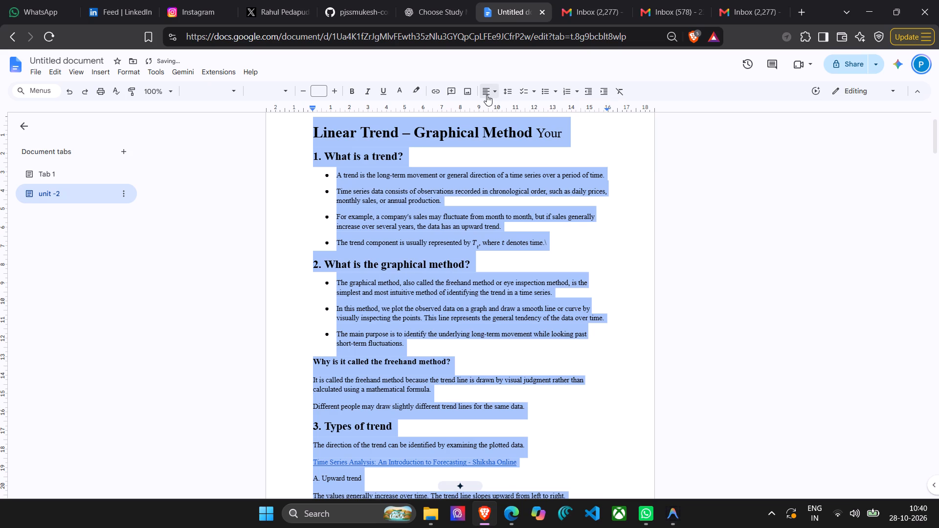
click(487, 95)
click(495, 91)
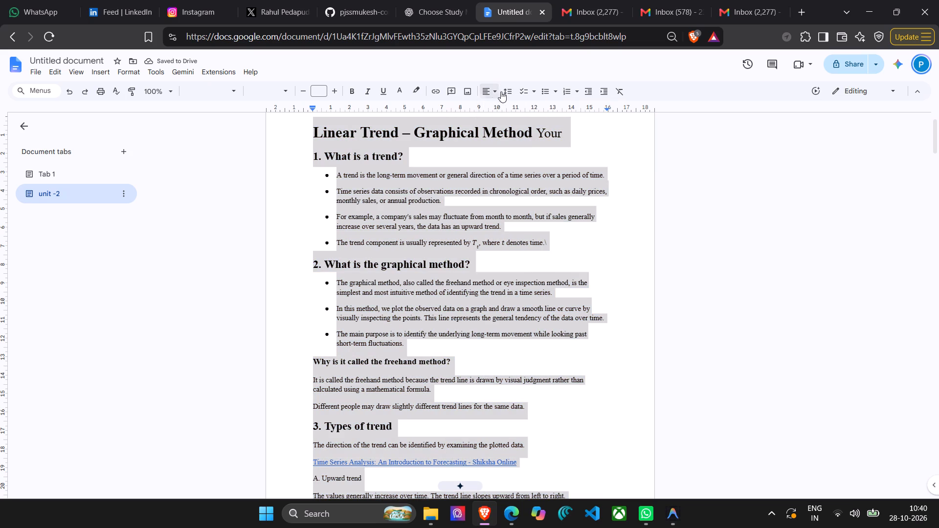
click(509, 93)
click(555, 199)
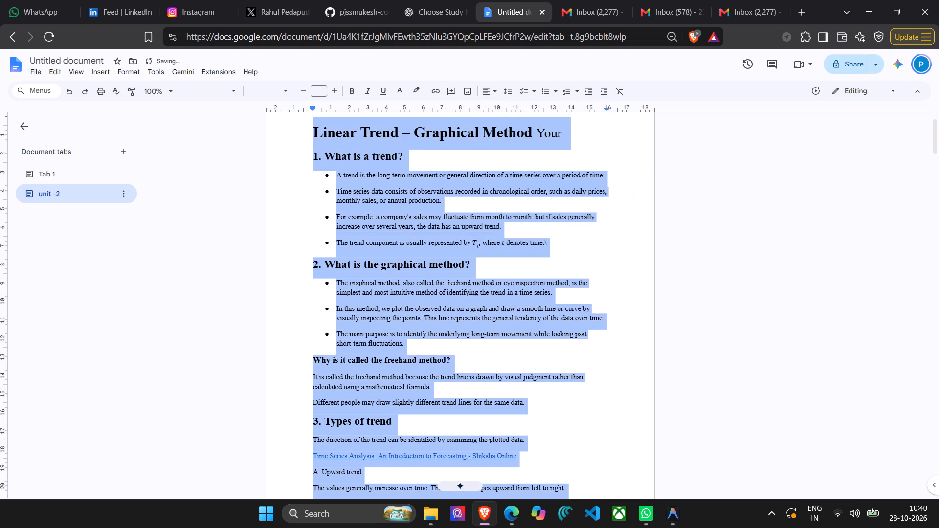
click(497, 92)
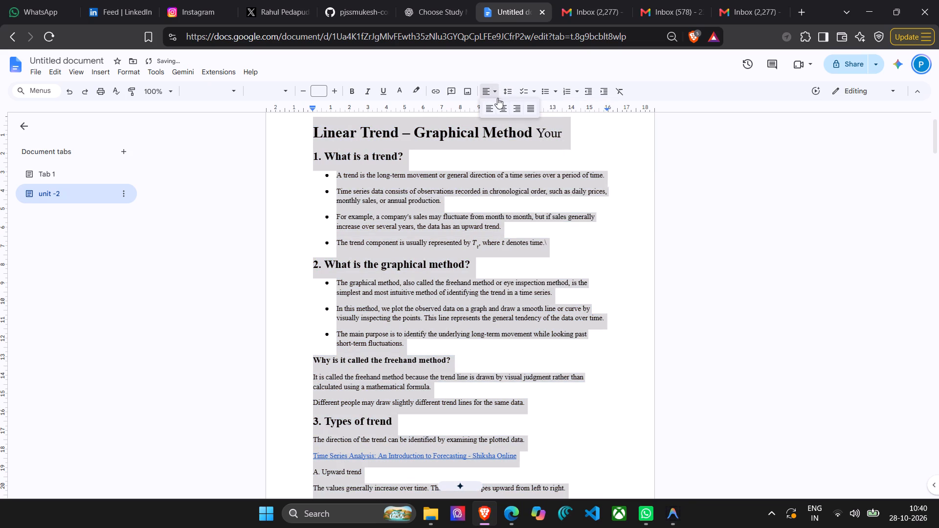
click(494, 97)
click(491, 93)
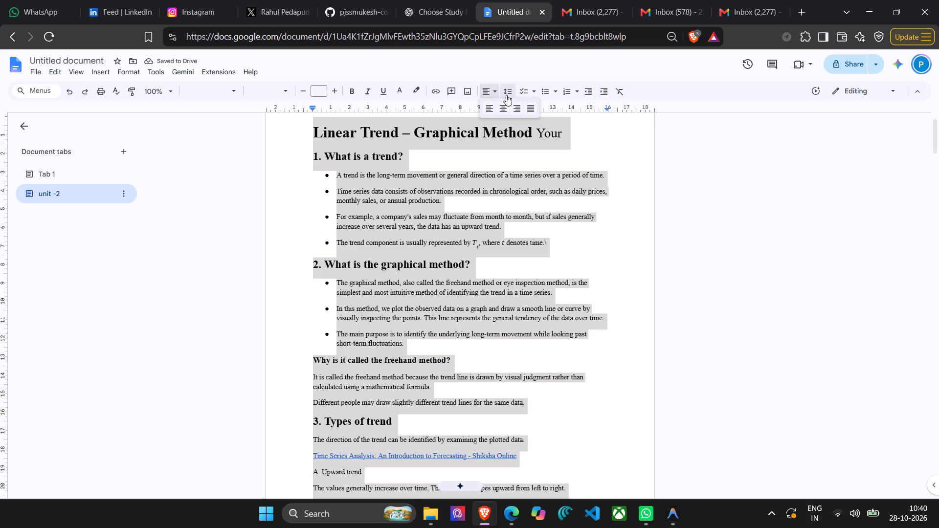
click(508, 95)
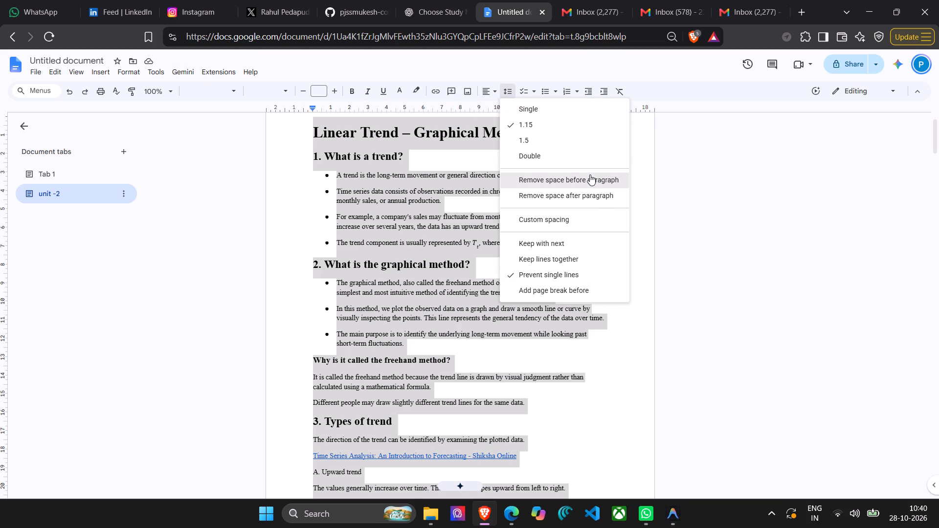
click(593, 193)
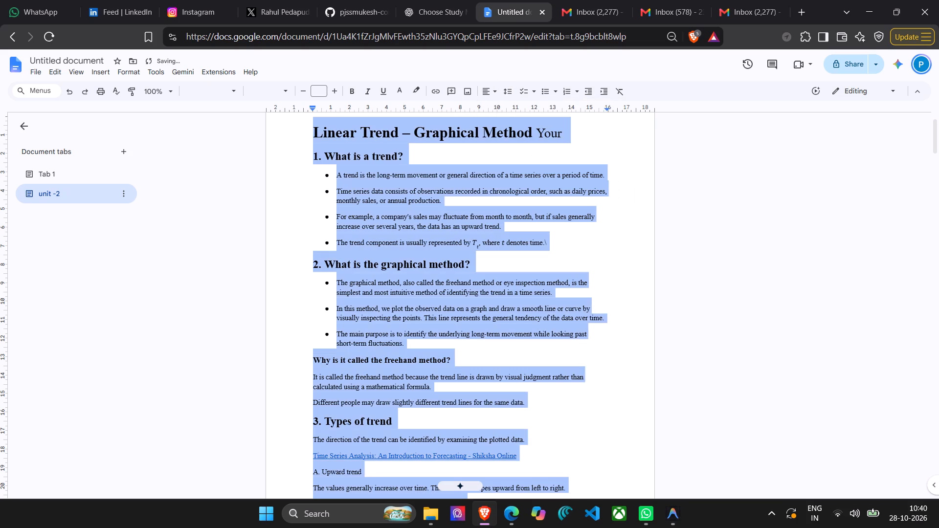
click(698, 331)
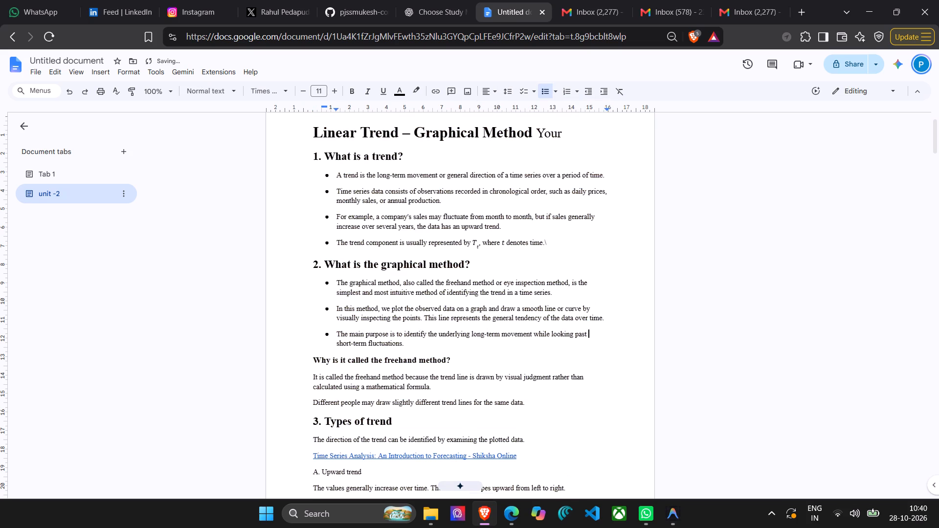
Delete the stray backslash at the end of the "The trend component is usually represented by" bullet.
scroll(355, 203, up, 1)
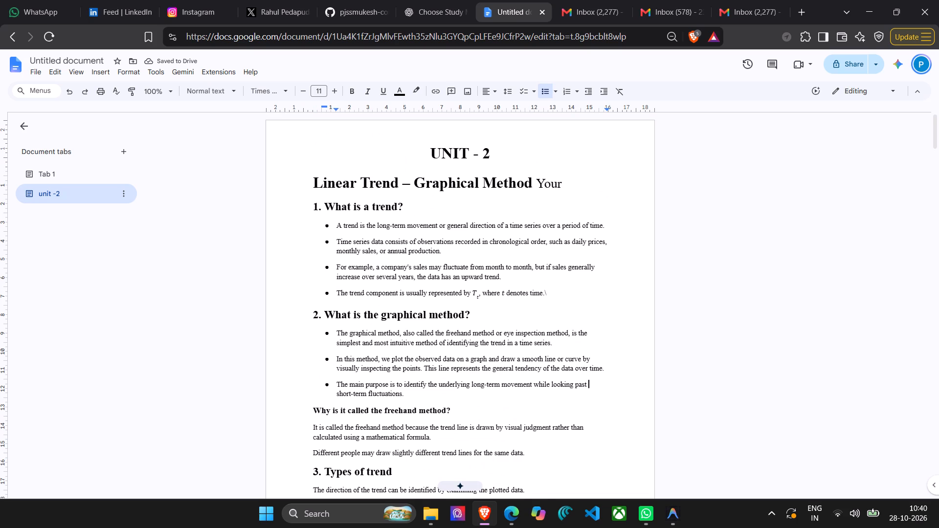
click(562, 298)
key(BackSpace)
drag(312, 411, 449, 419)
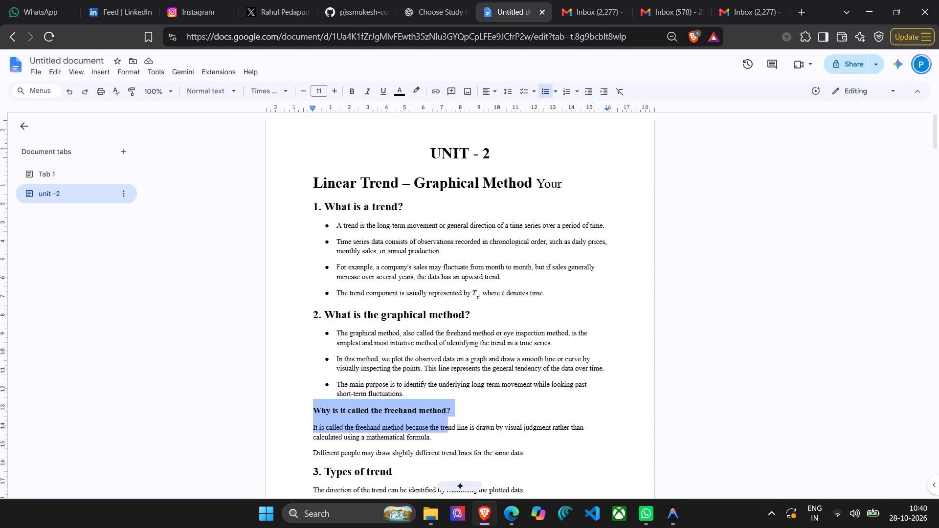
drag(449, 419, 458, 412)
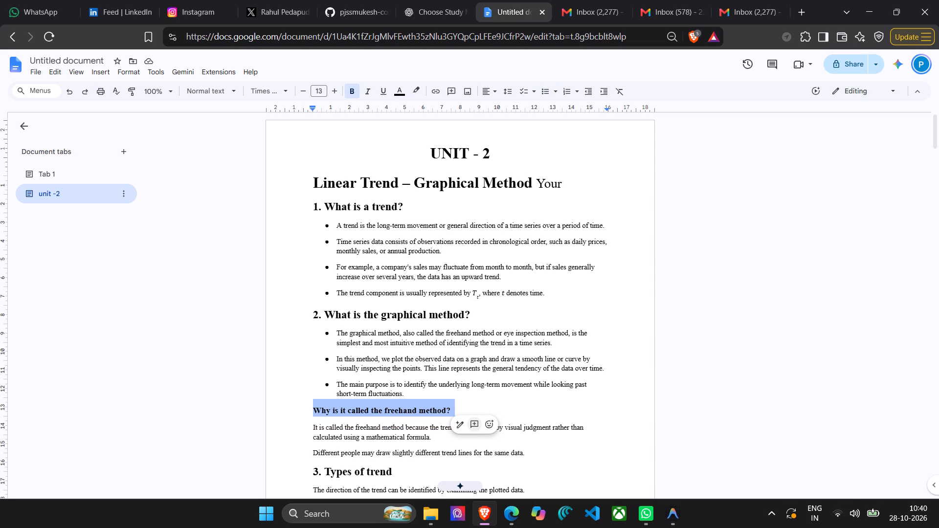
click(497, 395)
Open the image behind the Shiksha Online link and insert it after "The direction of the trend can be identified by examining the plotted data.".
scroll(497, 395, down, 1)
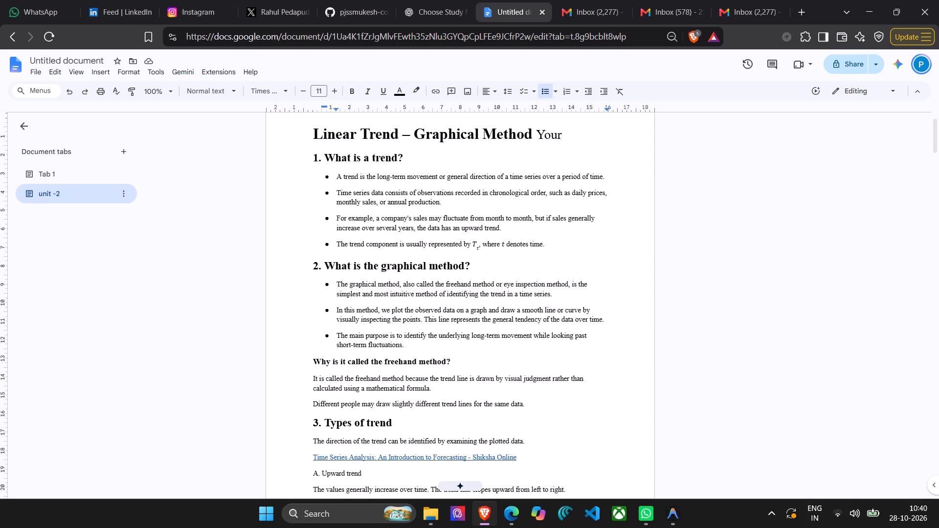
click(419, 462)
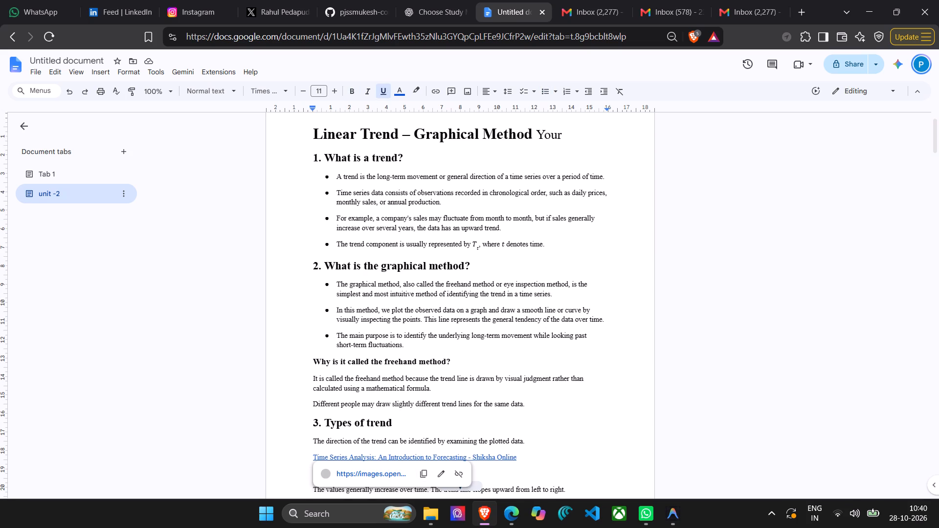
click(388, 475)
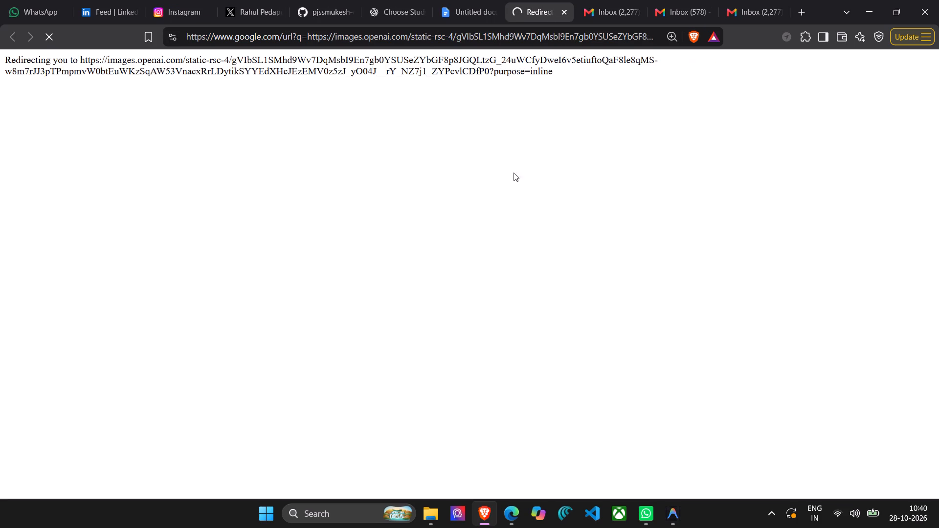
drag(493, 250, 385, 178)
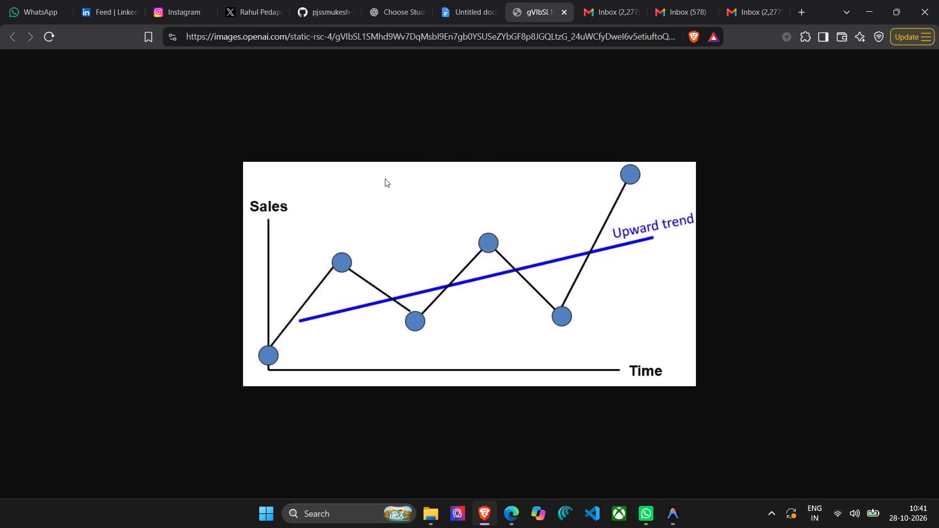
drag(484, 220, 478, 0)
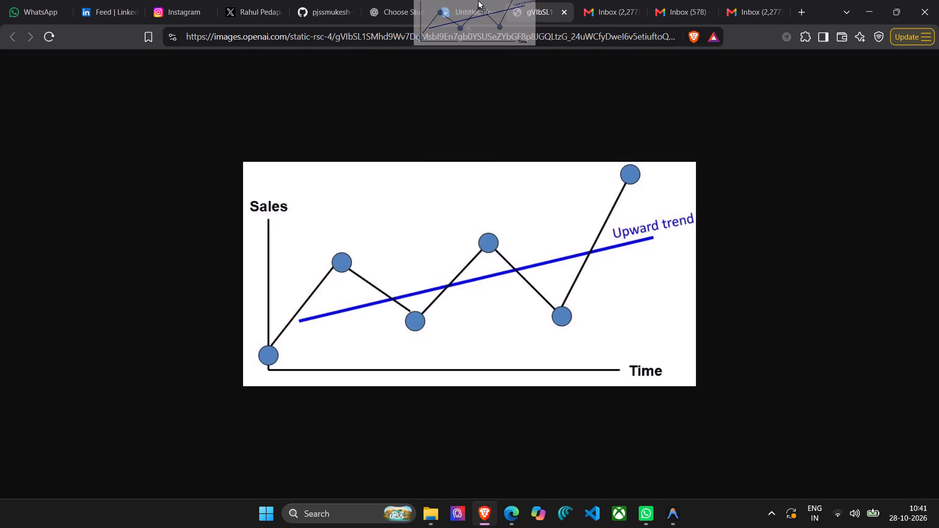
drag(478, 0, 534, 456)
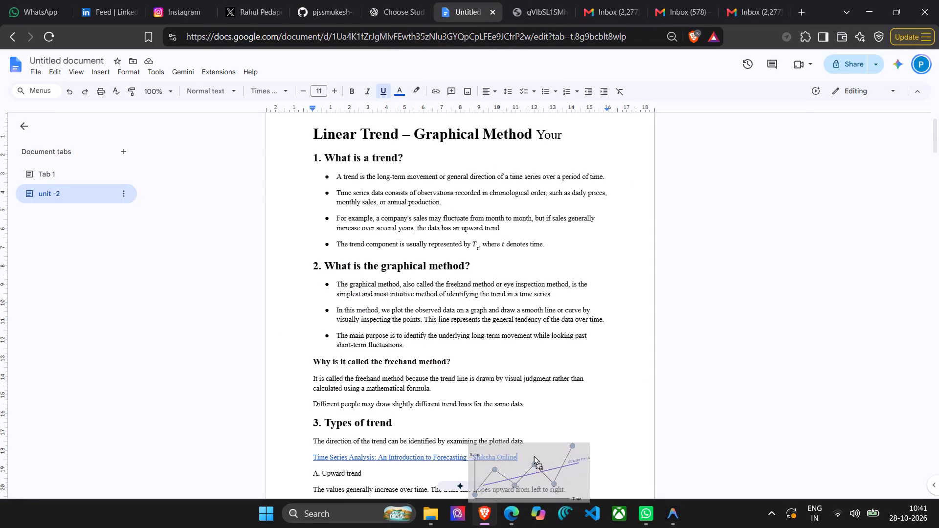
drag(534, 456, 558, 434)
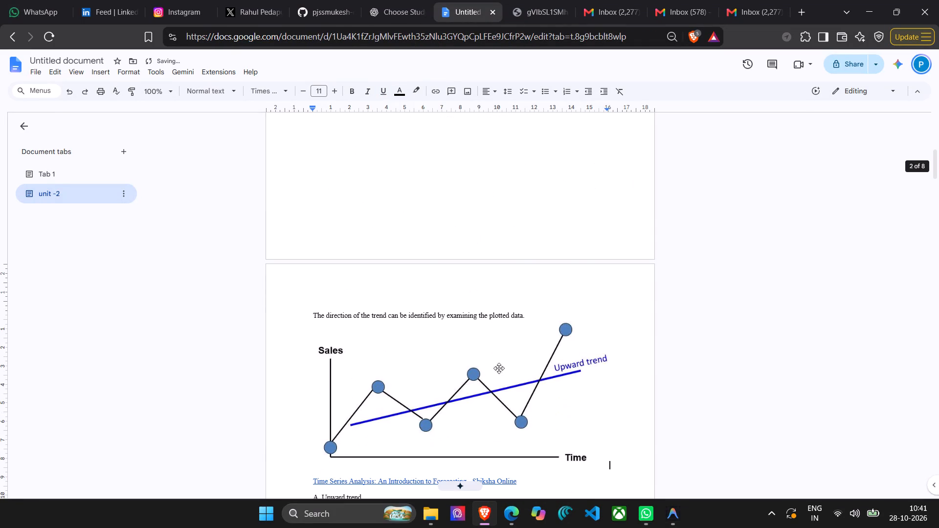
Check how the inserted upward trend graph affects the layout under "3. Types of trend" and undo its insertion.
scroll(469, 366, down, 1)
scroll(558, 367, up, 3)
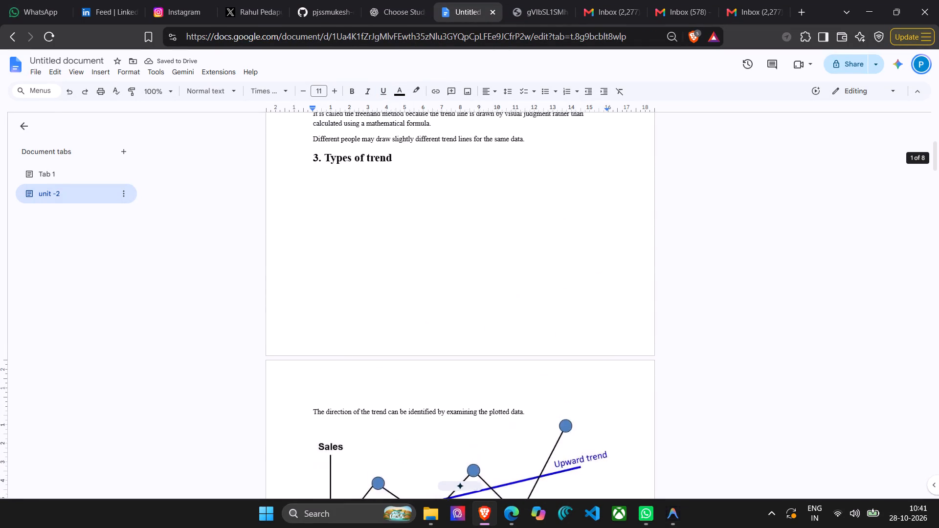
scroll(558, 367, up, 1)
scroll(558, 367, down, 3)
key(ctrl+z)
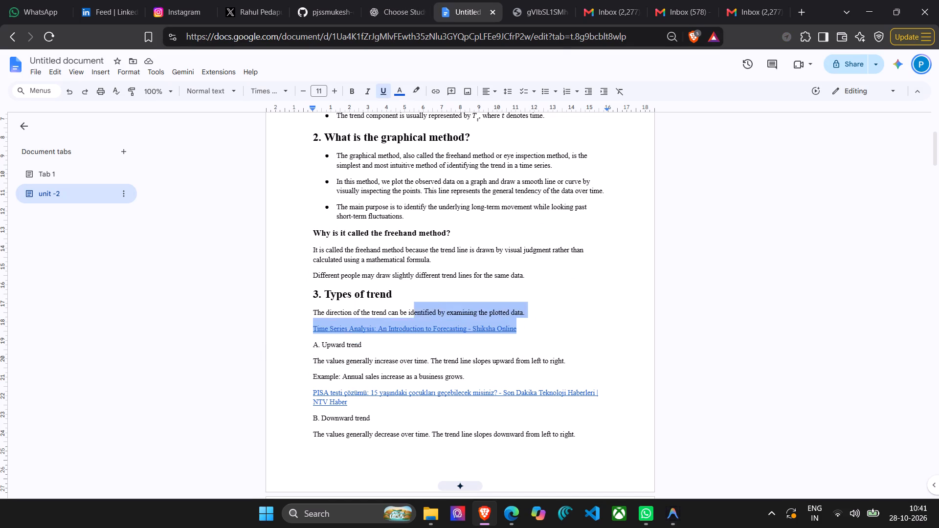
drag(358, 315, 292, 327)
key(BackSpace)
key(BackSpace)
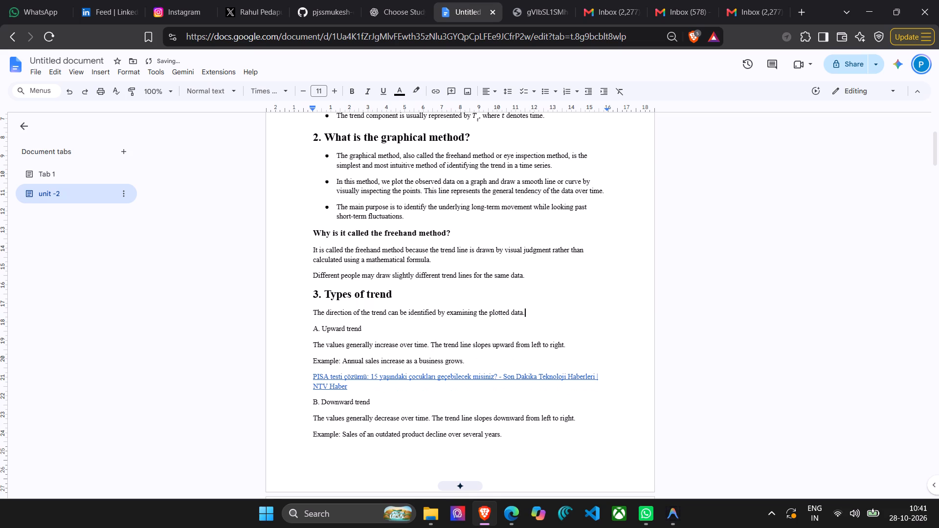
Delete the two-line "PISA testi çözümü" NTV Haber link and its empty line above "B. Downward trend".
key(Down)
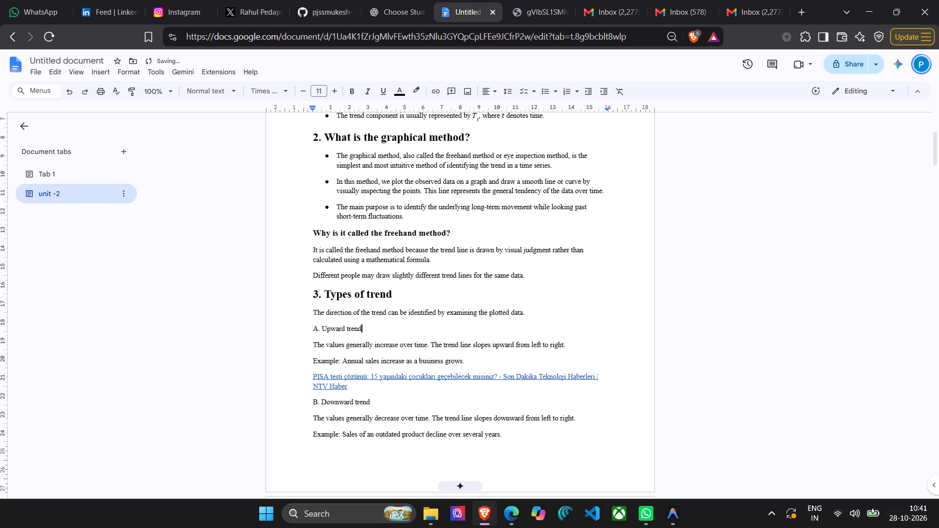
click(607, 389)
click(405, 376)
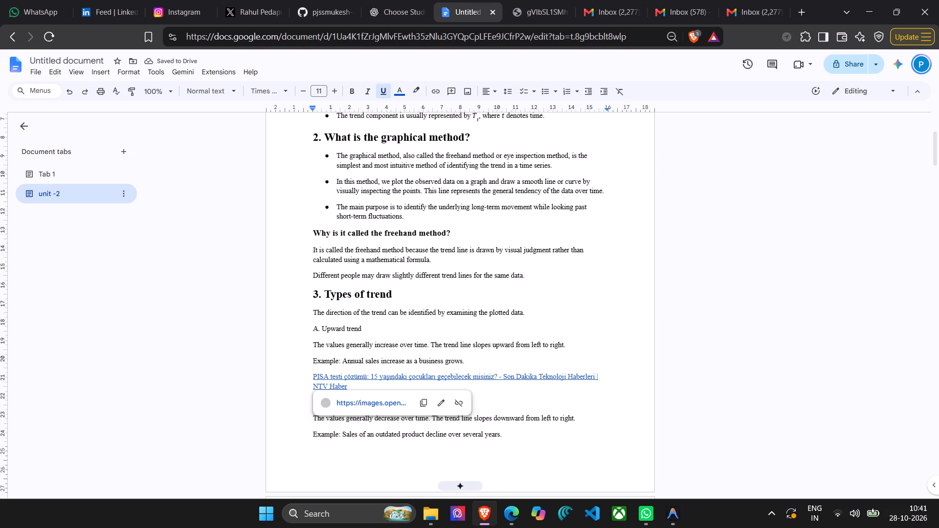
click(347, 389)
drag(355, 391, 286, 371)
key(BackSpace)
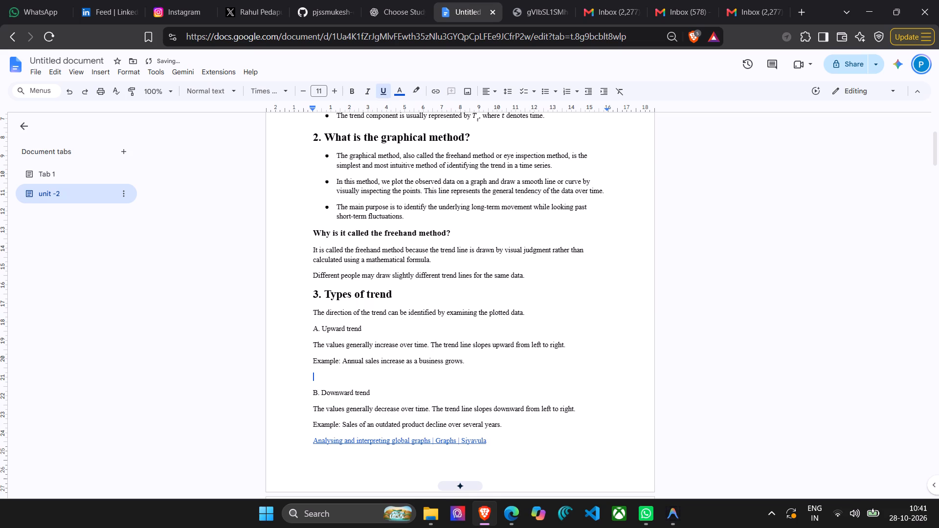
key(BackSpace)
Delete the "Analysing and interpreting global graphs | Graphs | Siyavula" link line above "C. Constant or flat trend".
scroll(387, 435, down, 2)
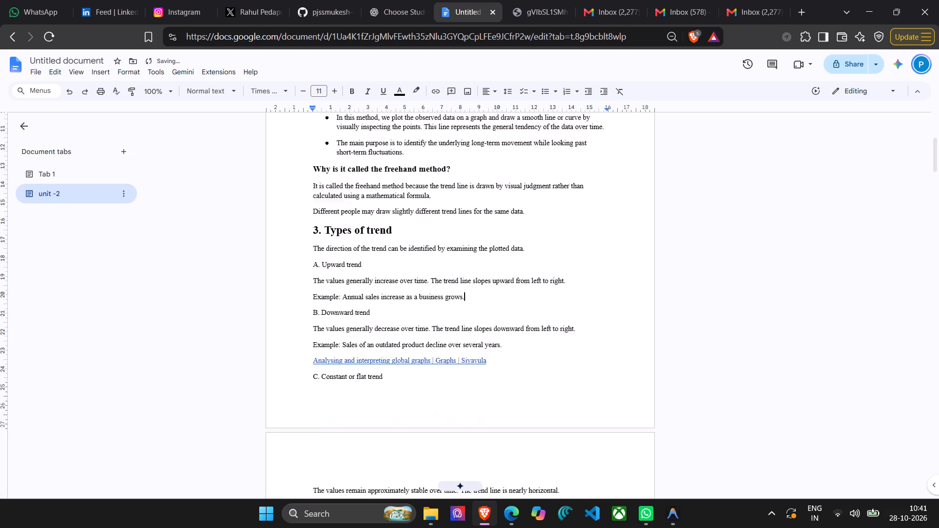
click(404, 403)
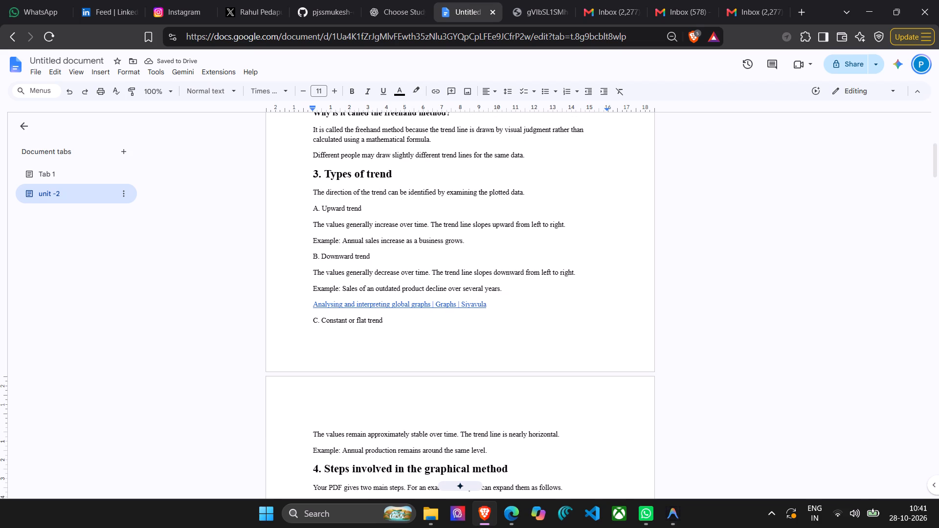
drag(494, 305, 269, 299)
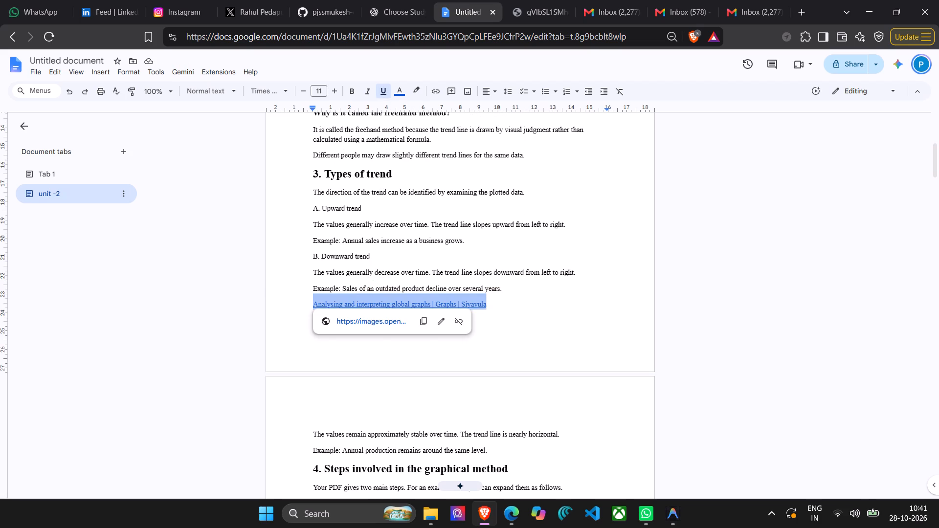
key(BackSpace)
key(BackSpace)
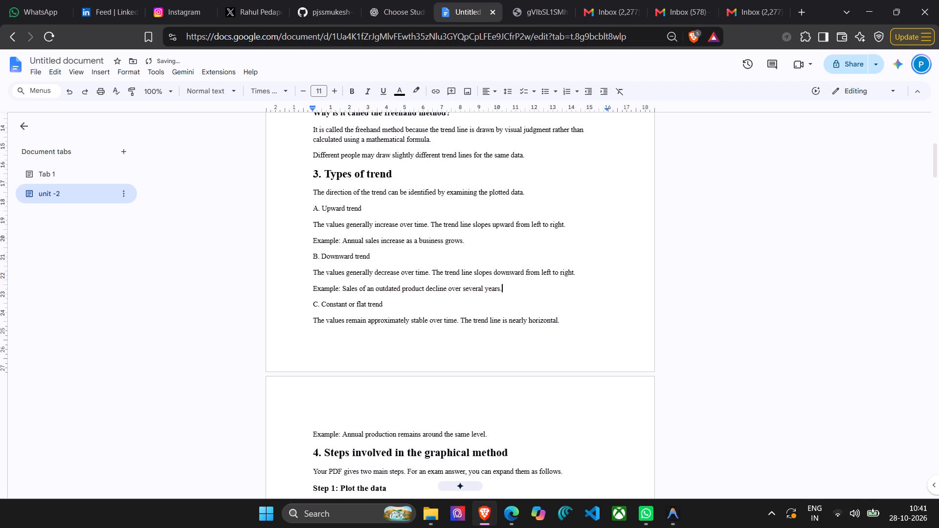
Delete the sentence "The direction of the trend can be identified by examining the plotted data." and its line.
click(547, 207)
drag(542, 194, 331, 193)
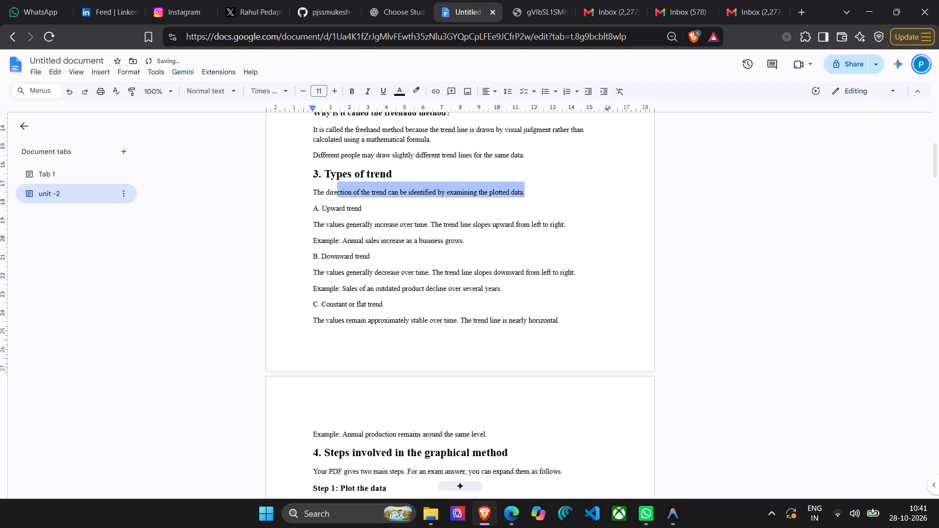
drag(331, 193, 314, 193)
key(BackSpace)
key(BackSpace)
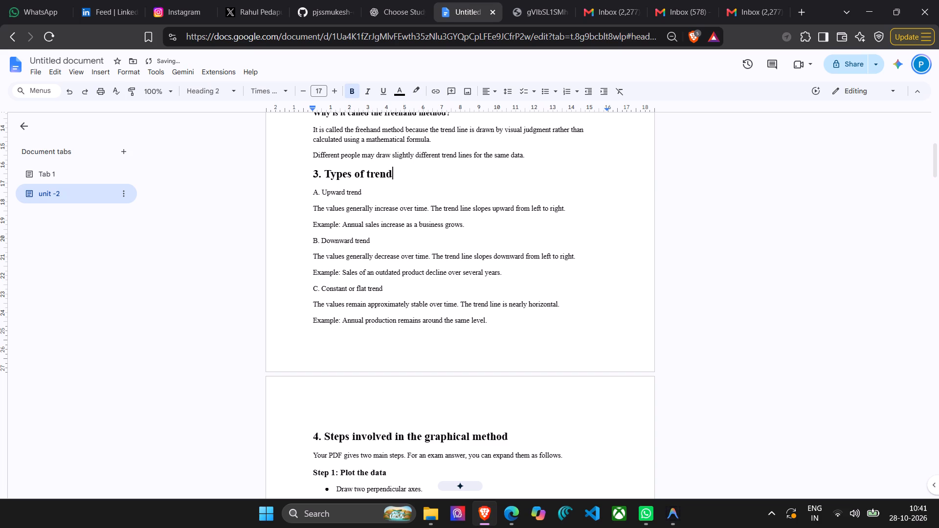
Remove the "A." prefix from the "Upward trend" line.
click(325, 197)
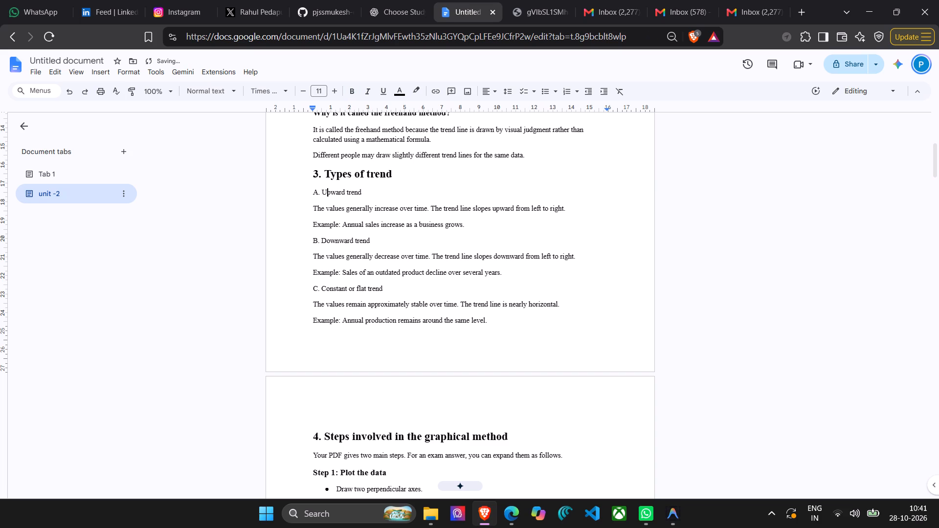
key(Left)
key(BackSpace)
key(BackSpace)
key(BackSpace)
Format "Upward trend" as a bullet, with its description and example lines indented as sub-bullets.
drag(472, 222, 321, 192)
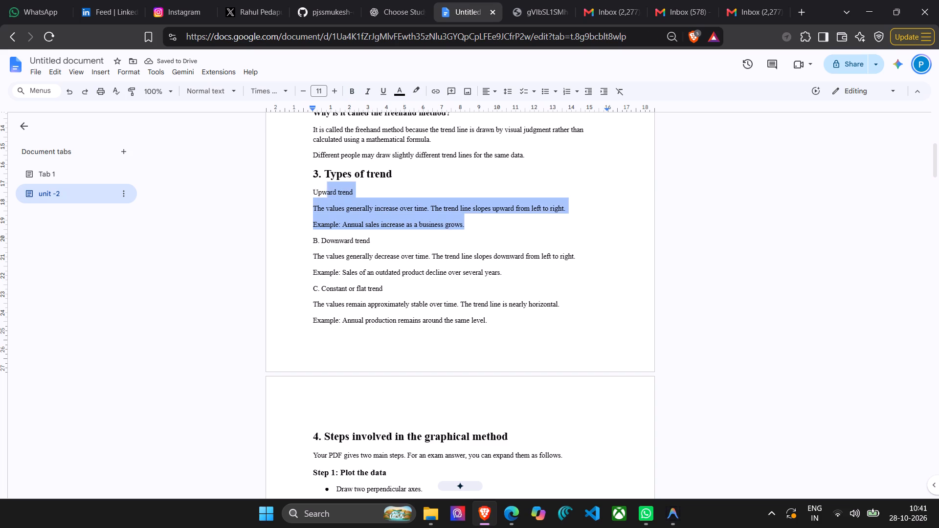
drag(321, 192, 310, 192)
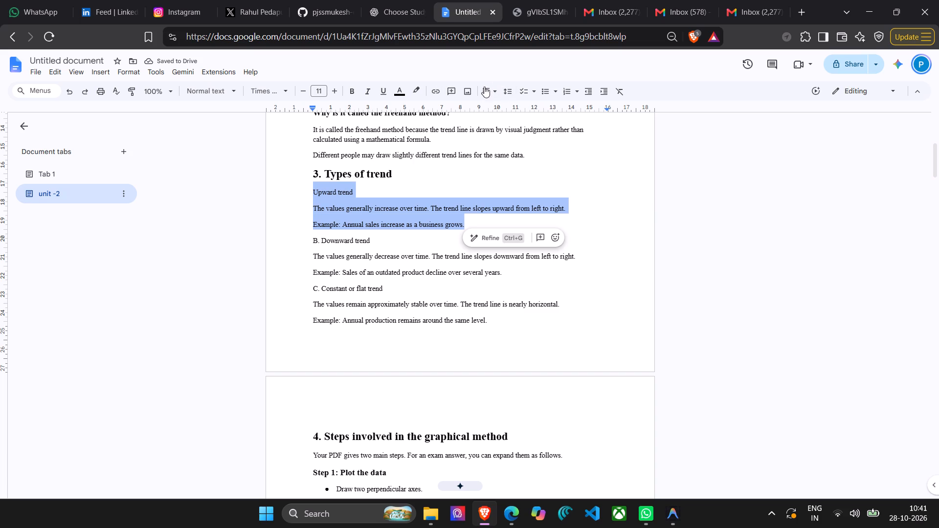
click(541, 91)
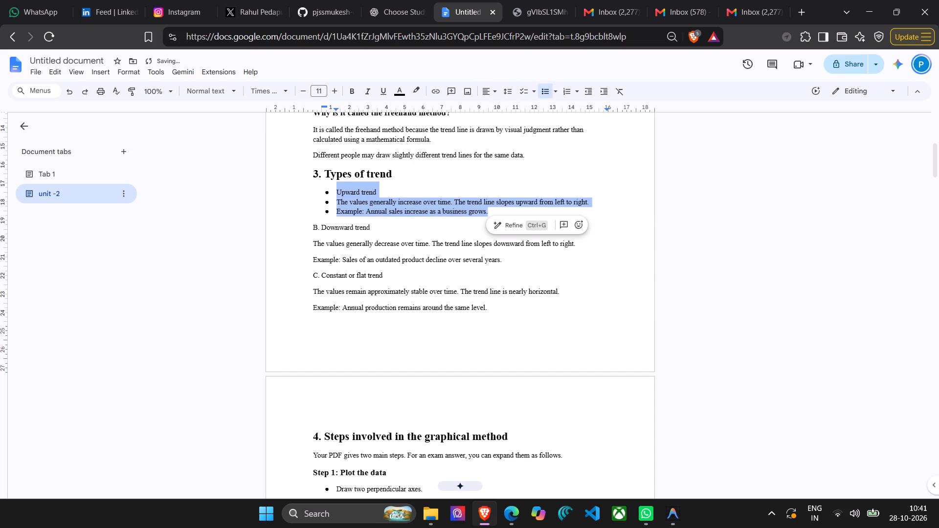
click(335, 208)
click(338, 202)
key(Tab)
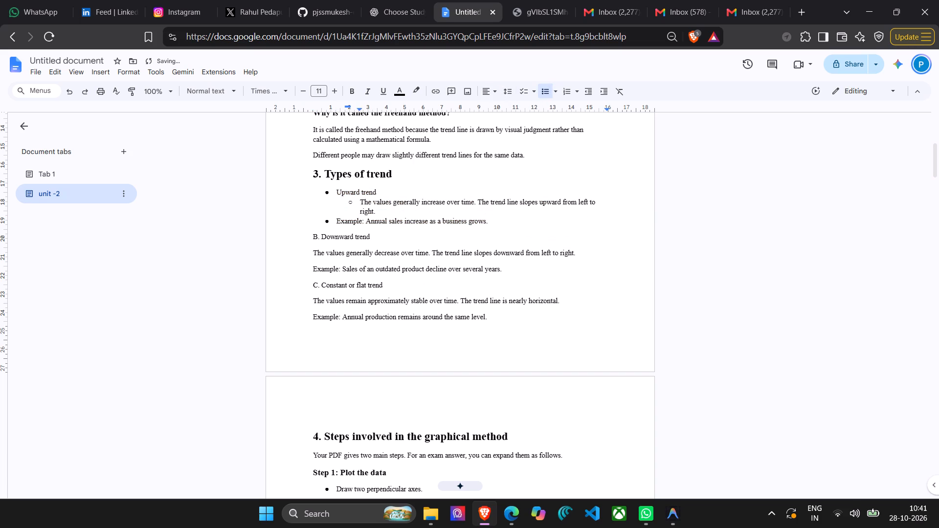
click(336, 223)
key(Tab)
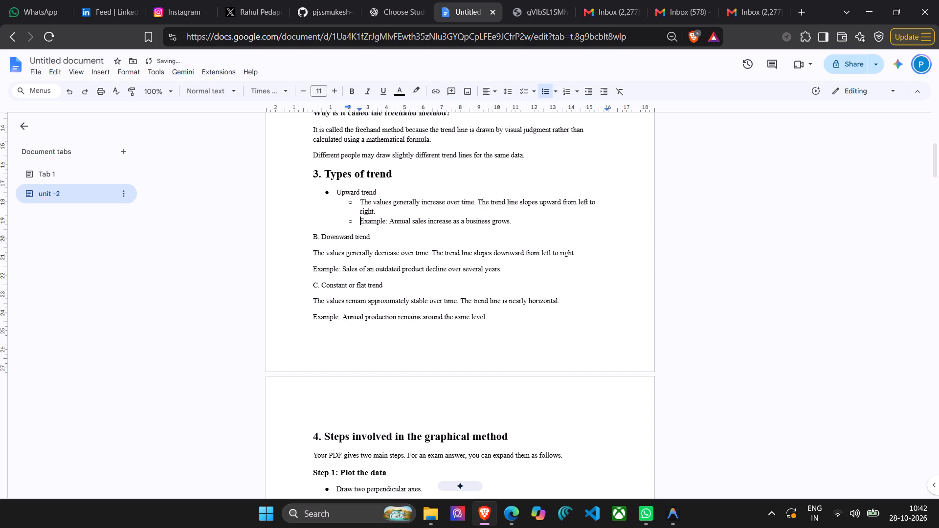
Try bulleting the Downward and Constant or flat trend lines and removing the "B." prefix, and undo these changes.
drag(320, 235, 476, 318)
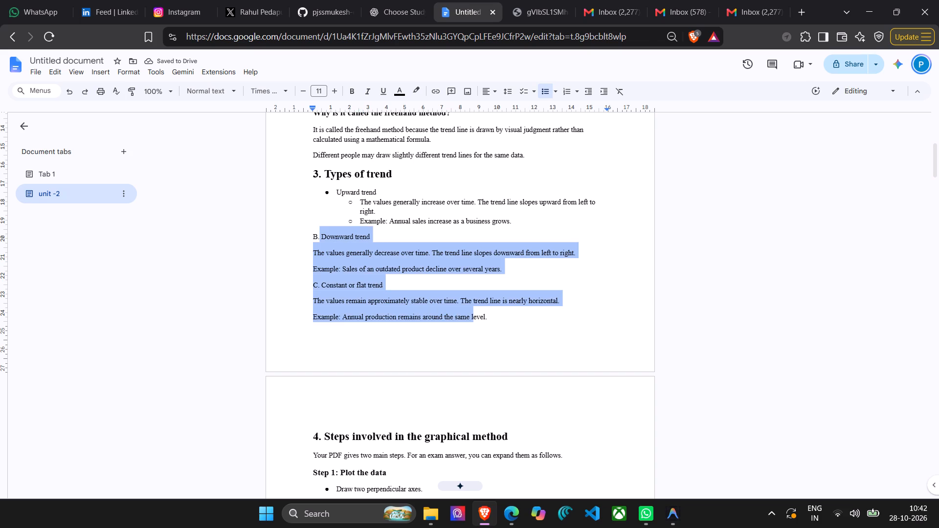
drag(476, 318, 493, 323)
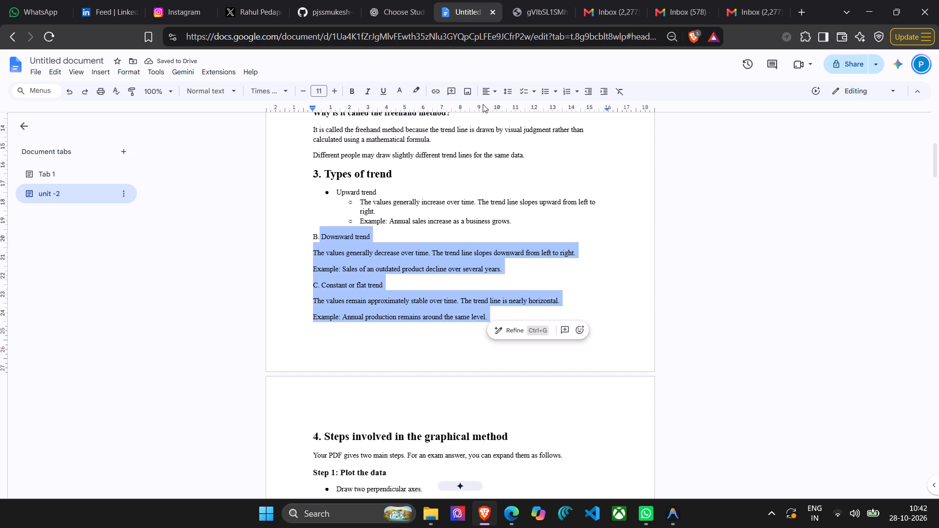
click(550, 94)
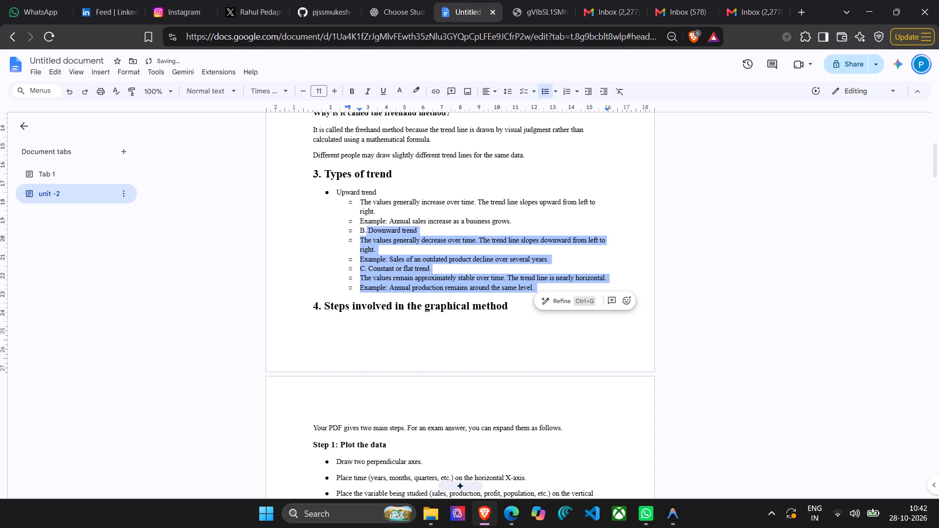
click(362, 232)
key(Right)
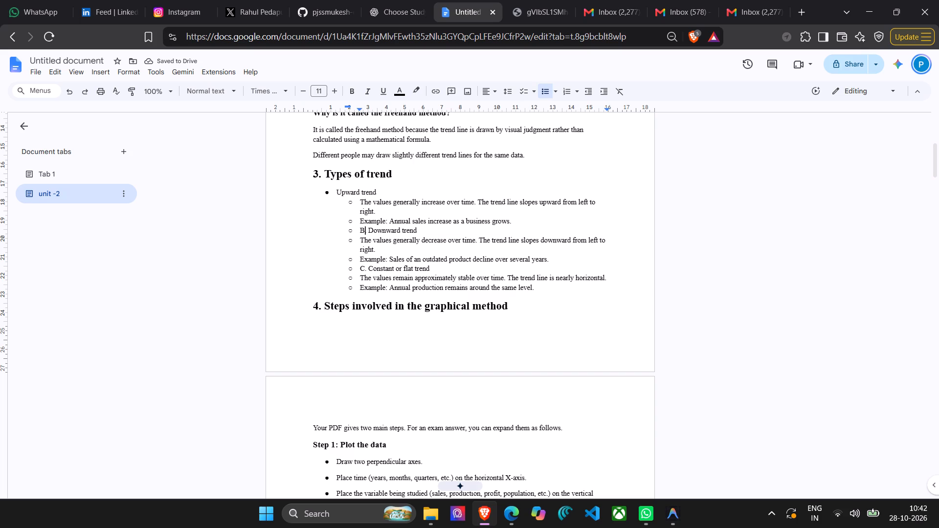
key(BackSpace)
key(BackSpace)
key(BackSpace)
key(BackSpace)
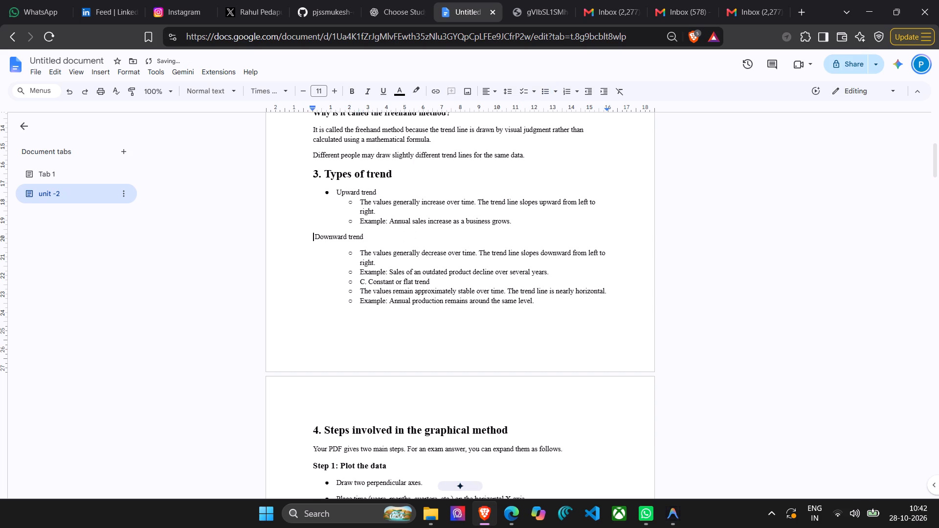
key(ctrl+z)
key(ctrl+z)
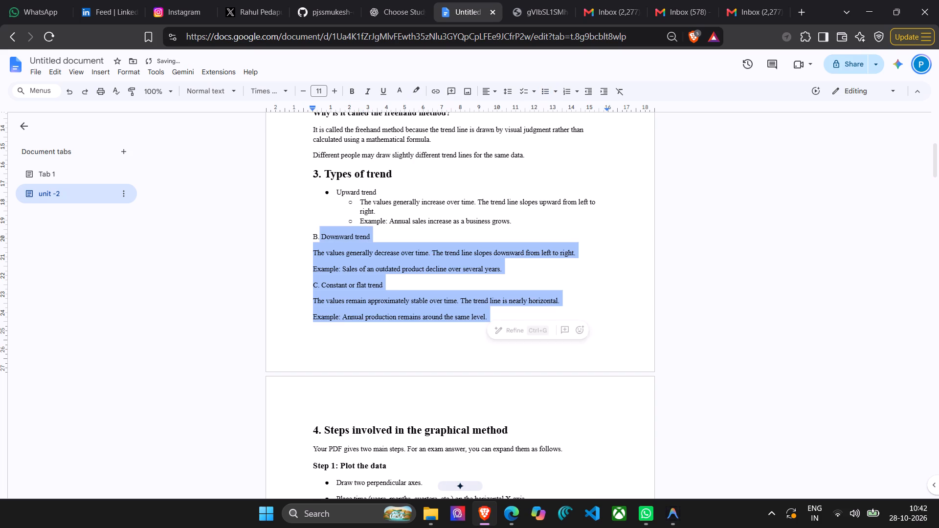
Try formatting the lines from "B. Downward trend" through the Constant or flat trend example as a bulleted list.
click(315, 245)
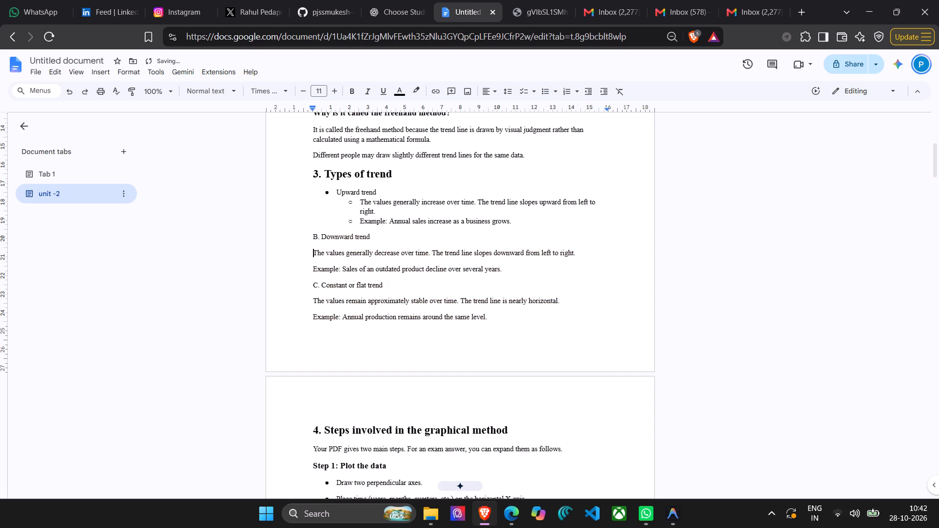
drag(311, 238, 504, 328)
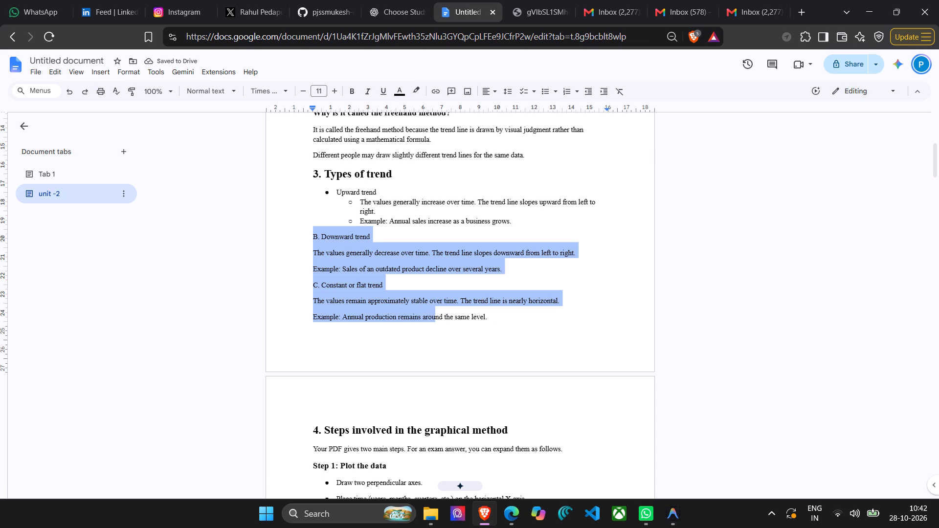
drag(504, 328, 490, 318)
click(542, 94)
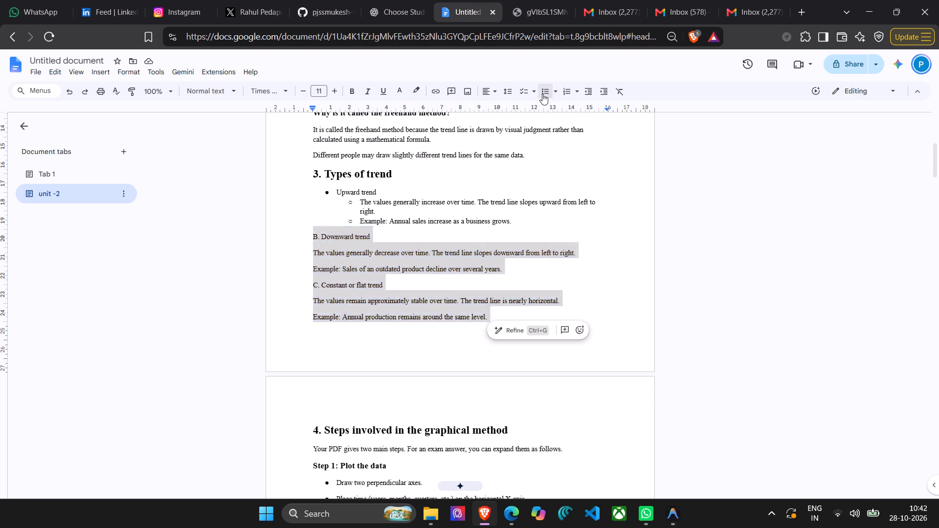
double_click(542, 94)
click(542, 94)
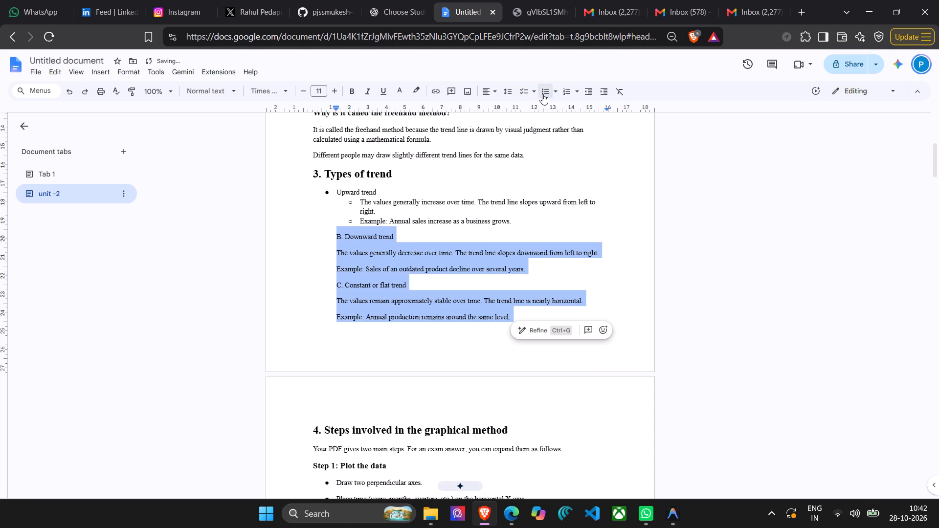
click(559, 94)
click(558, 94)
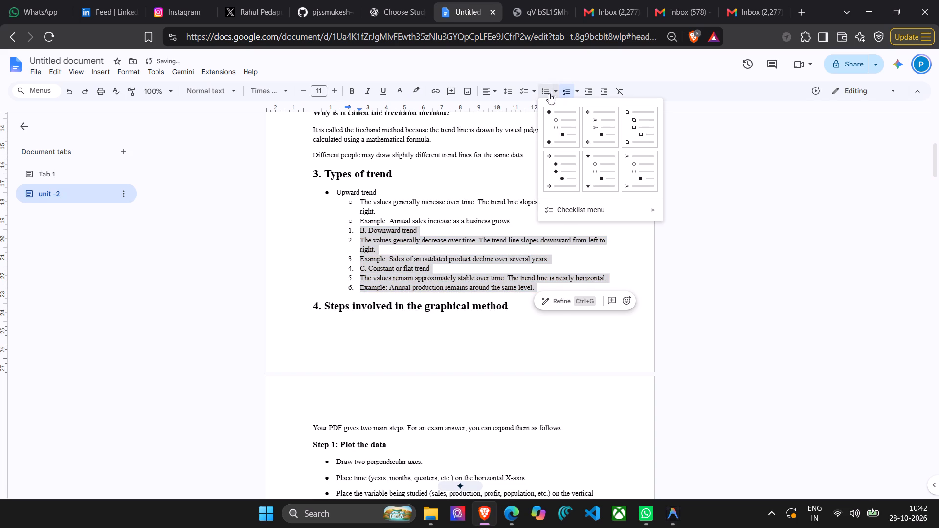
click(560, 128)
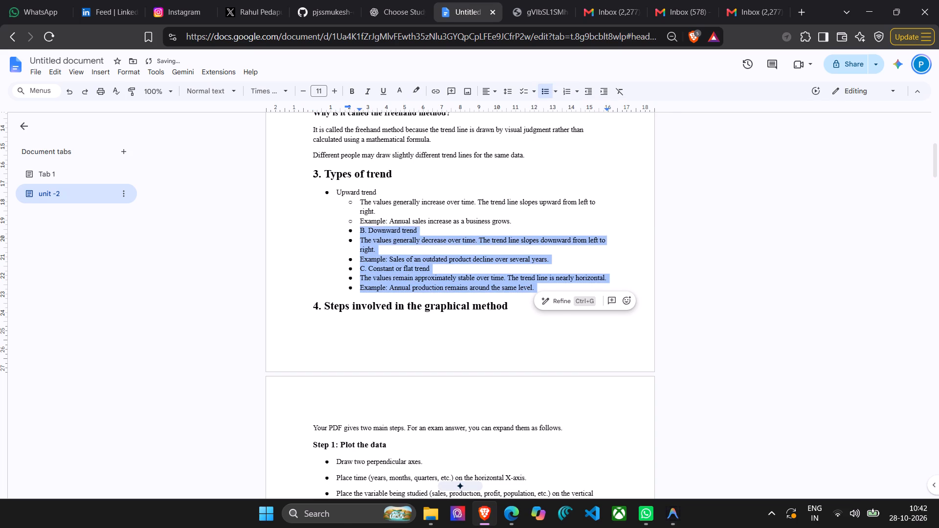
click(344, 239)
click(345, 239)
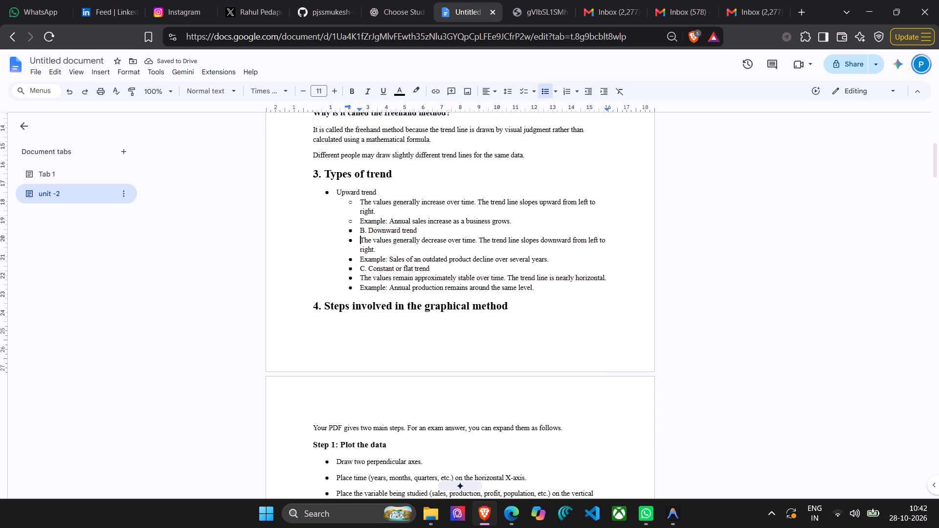
Add a blank line after the Upward trend example and make the Downward and Constant or flat trend lines top-level bullets.
click(515, 220)
key(Return)
key(BackSpace)
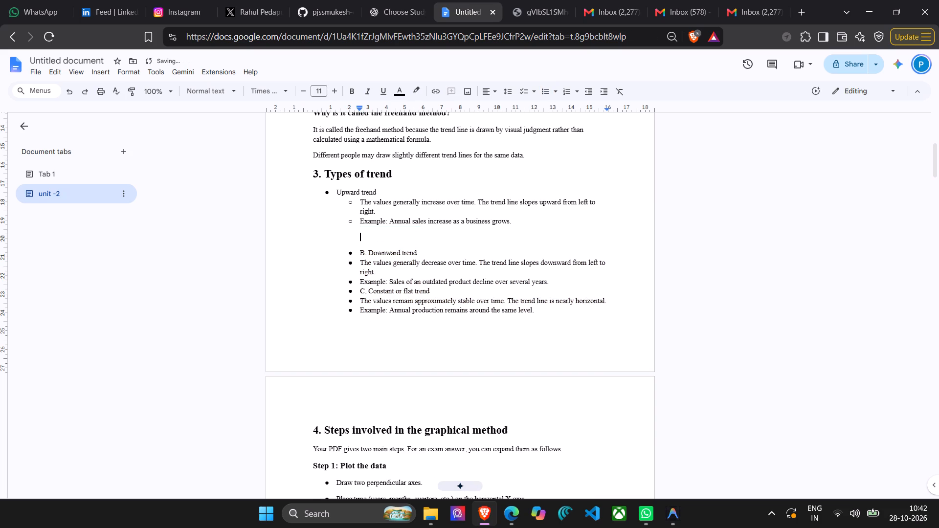
key(BackSpace)
drag(359, 252, 461, 293)
drag(461, 293, 571, 325)
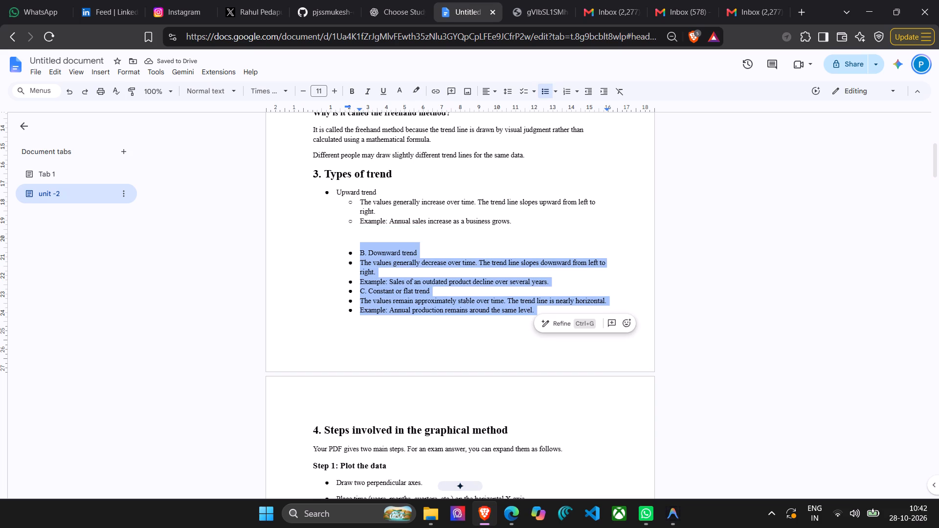
click(547, 84)
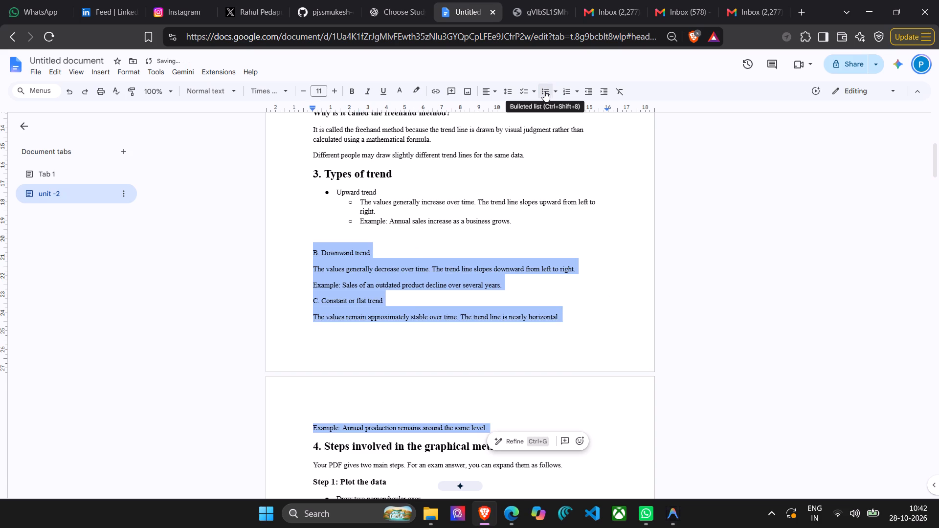
click(544, 91)
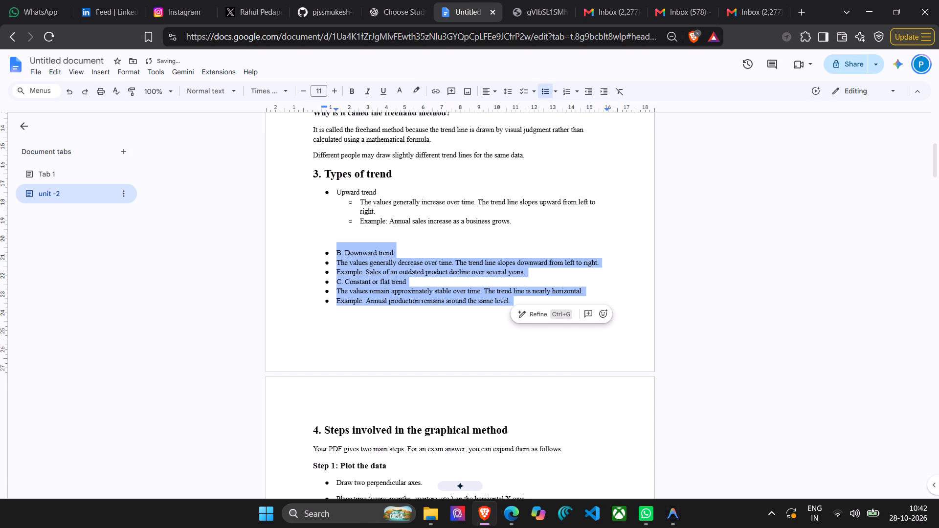
Remove the "B." prefix from the "Downward trend" bullet.
click(346, 253)
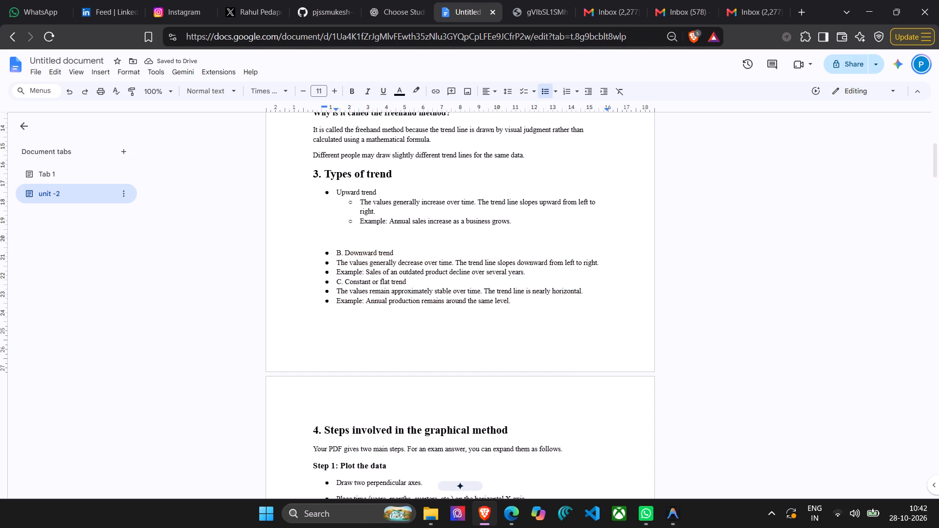
key(BackSpace)
key(BackSpace)
key(BackSpace)
Indent the description and example lines beneath "Downward trend" as sub-bullets.
key(Down)
key(Tab)
key(Down)
key(Left)
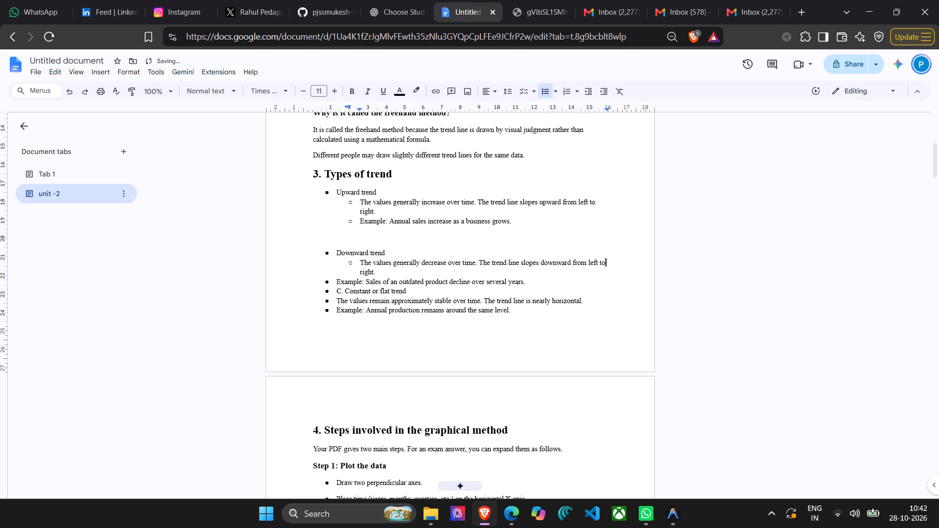
key(Left)
key(Right)
key(Right)
key(Right)
key(Down)
key(Left)
key(Left)
key(Left)
key(Left)
key(Left)
key(Left)
key(Left)
key(Tab)
Indent the description and example lines beneath "Constant or flat trend" as sub-bullets.
key(Down)
key(Down)
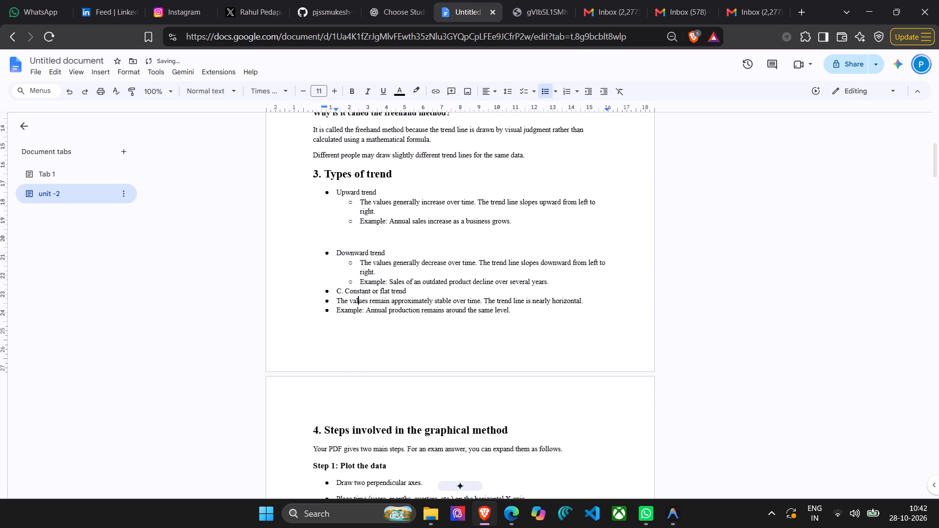
key(Left)
key(Left)
key(Left)
key(Left)
key(Left)
key(Left)
key(Left)
key(Tab)
key(Down)
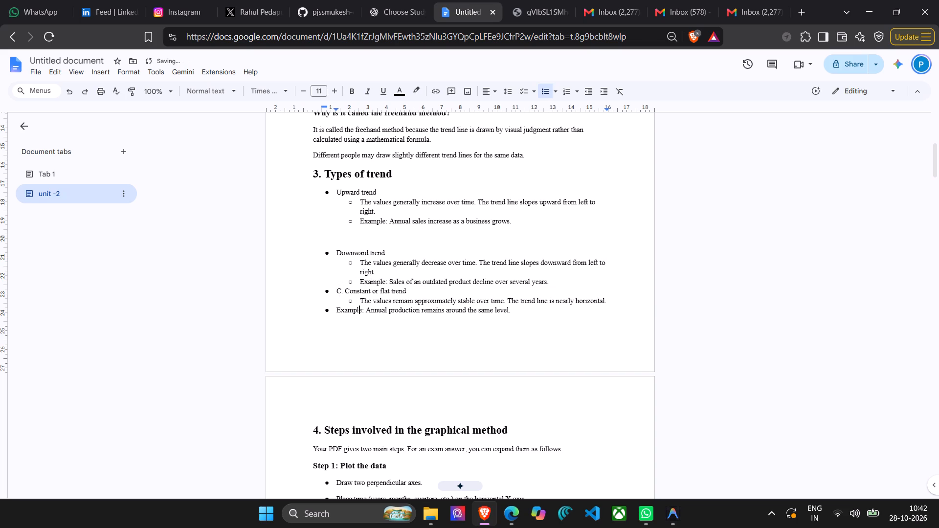
key(Left)
key(Left)
key(Left)
key(Left)
key(Left)
key(Left)
key(Tab)
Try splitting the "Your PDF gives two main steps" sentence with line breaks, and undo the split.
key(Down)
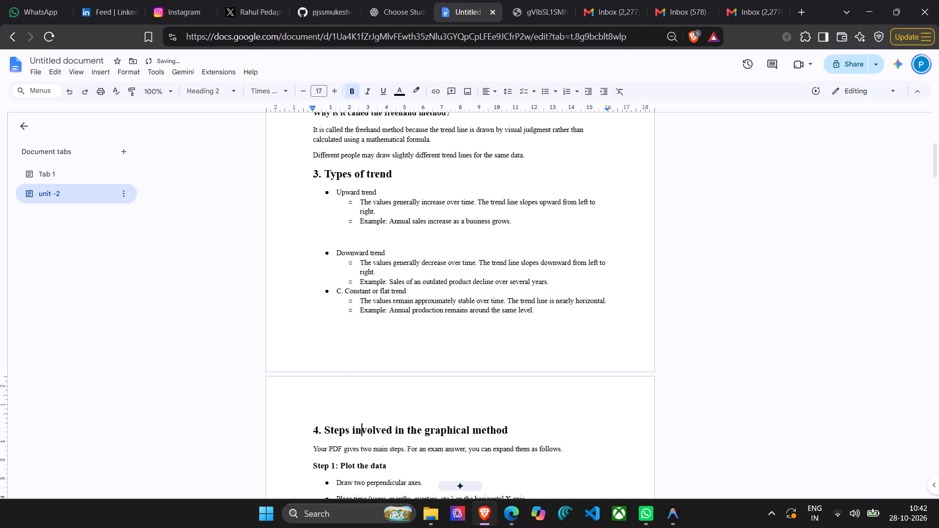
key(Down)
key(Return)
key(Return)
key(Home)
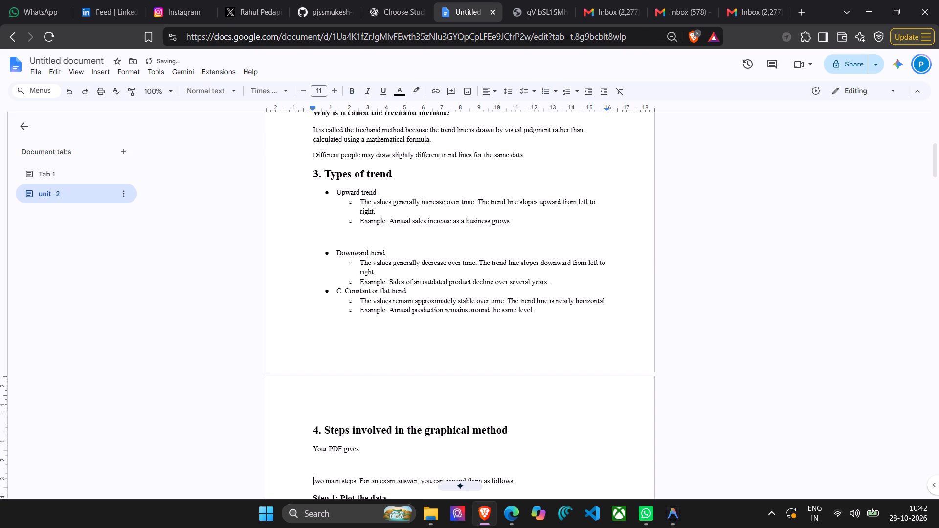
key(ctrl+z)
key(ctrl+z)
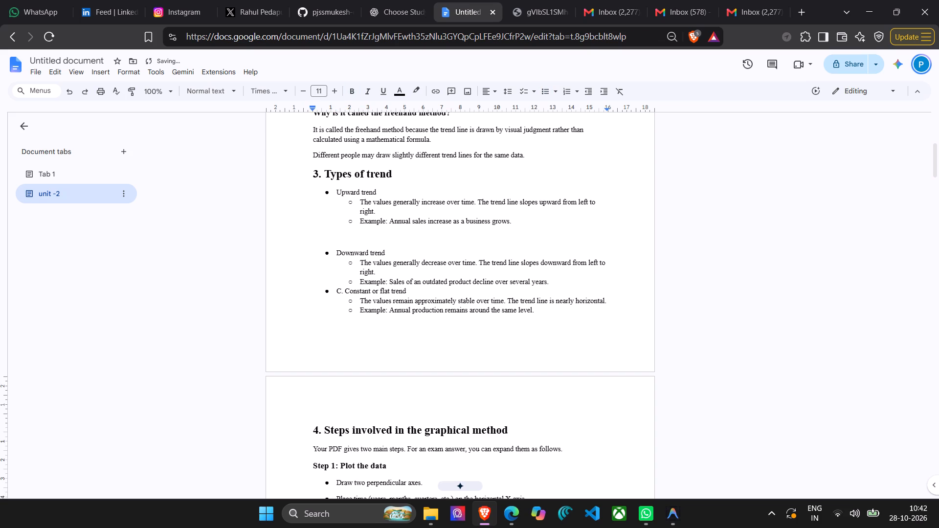
Bold the three trend names, Upward trend, Downward trend and Constant or flat trend, under "3. Types of trend".
scroll(372, 124, up, 1)
scroll(392, 235, up, 1)
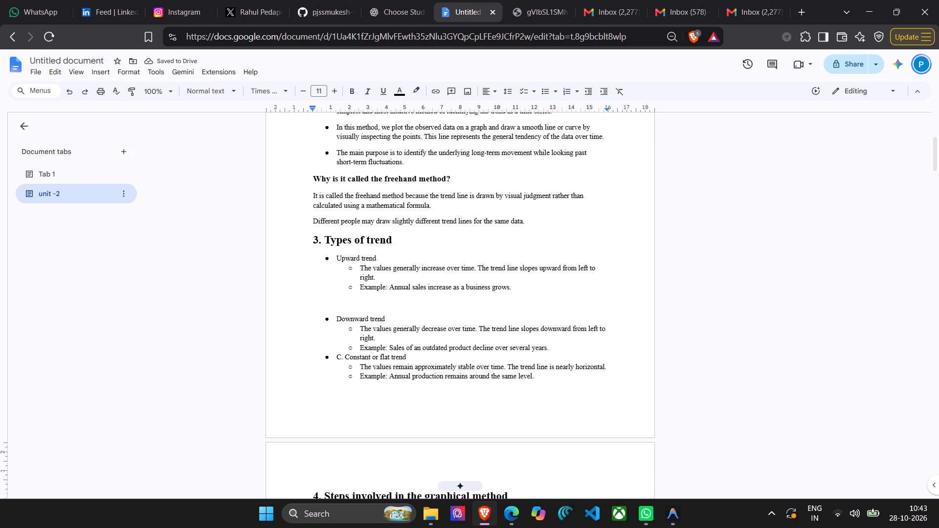
drag(337, 259, 374, 260)
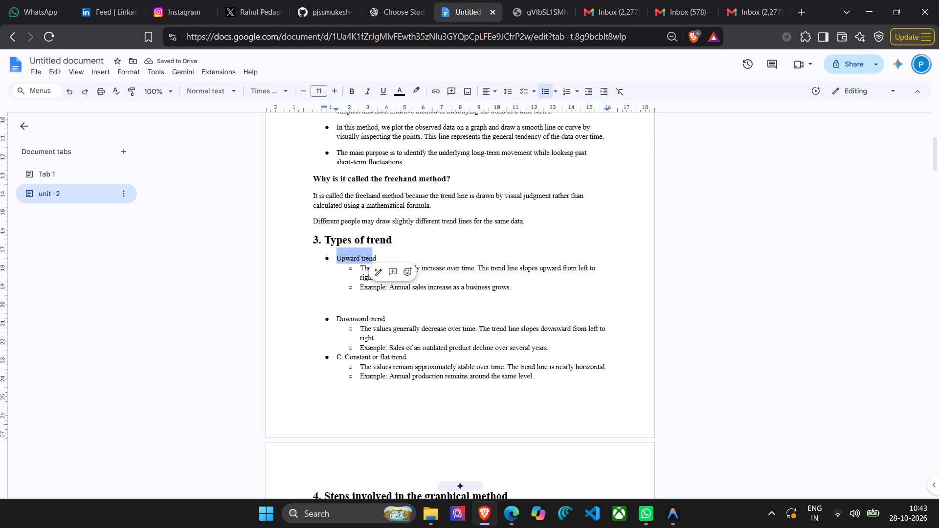
drag(384, 260, 328, 258)
ctrl+drag(396, 323, 343, 324)
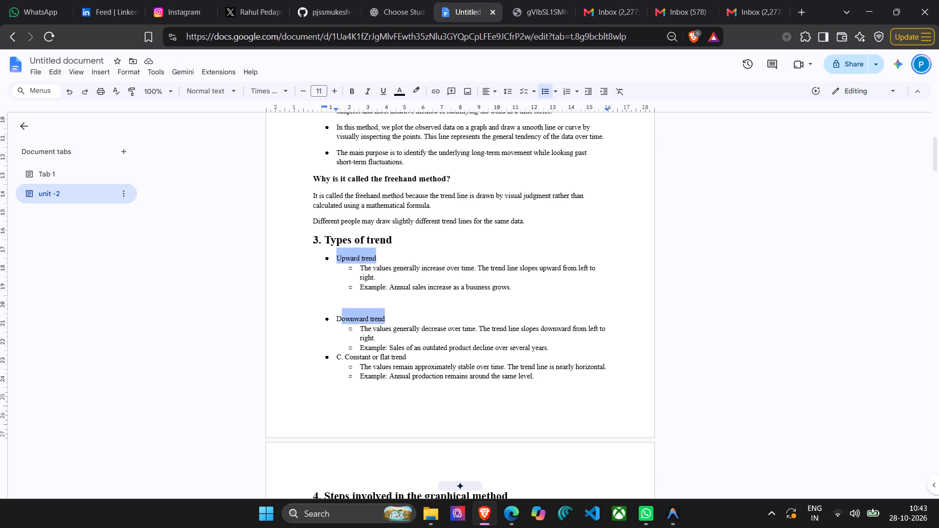
ctrl+drag(343, 324, 332, 325)
ctrl+double_click(412, 361)
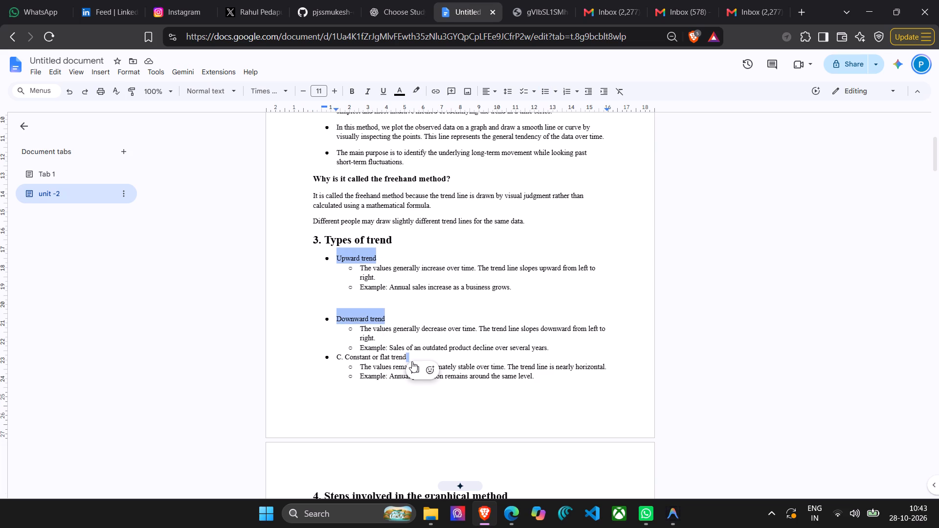
ctrl+click(412, 352)
ctrl+drag(411, 353, 338, 355)
key(ctrl+z)
ctrl+drag(338, 355, 424, 355)
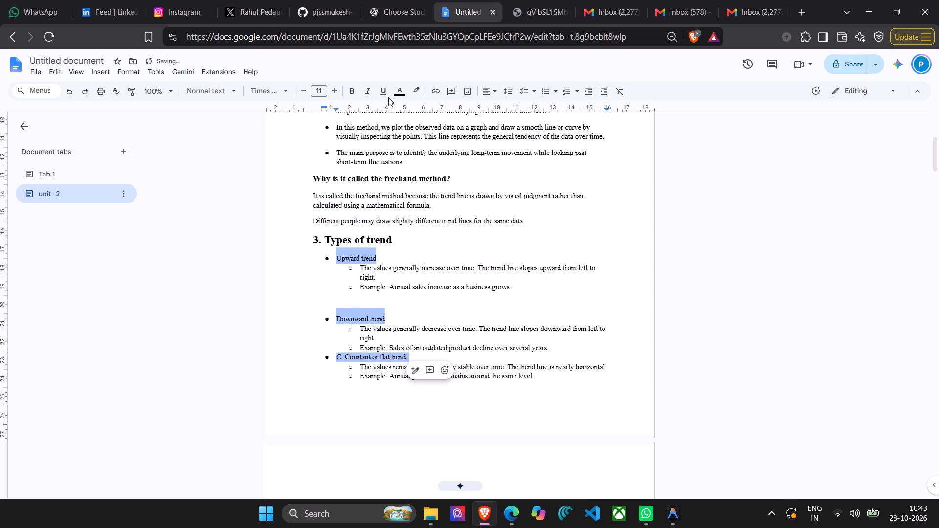
ctrl+click(357, 88)
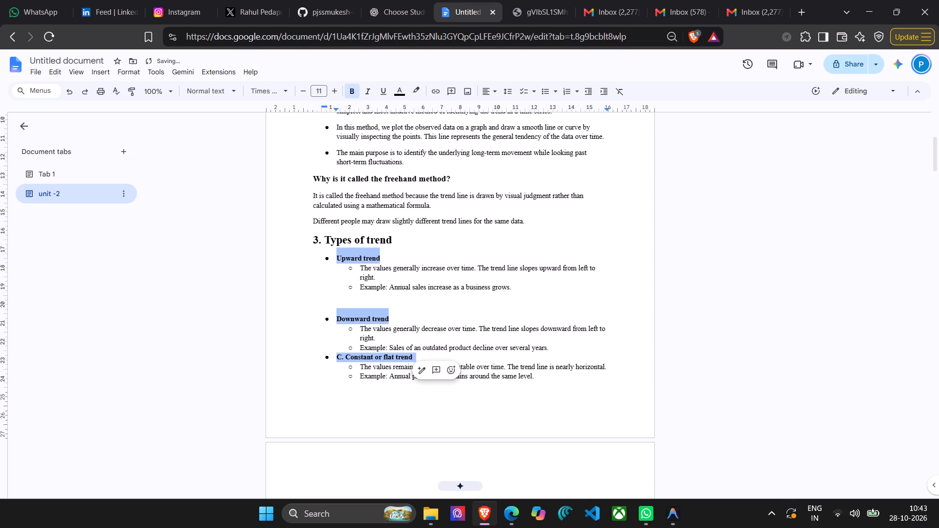
Remove the "C." prefix from the "Constant or flat trend" bullet.
click(345, 349)
click(345, 356)
key(BackSpace)
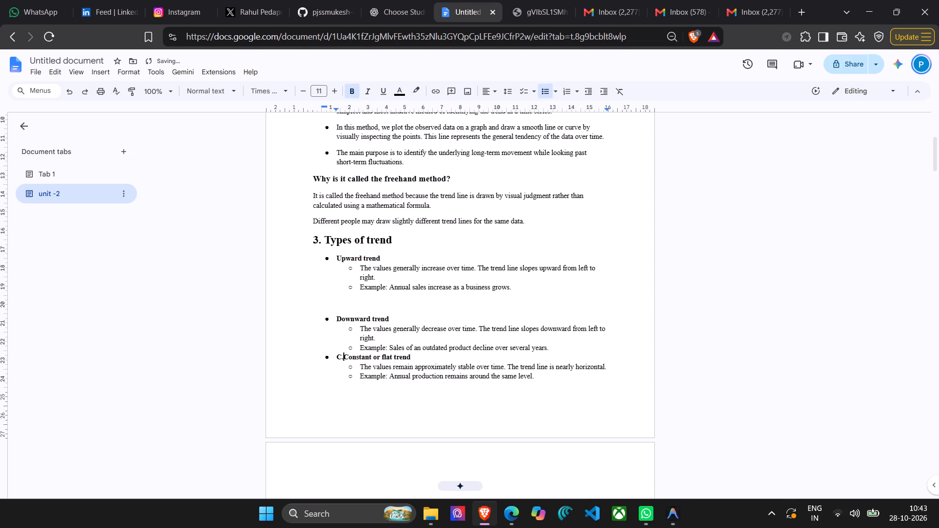
key(BackSpace)
key(BackSpace)
Delete the blank line between the Upward trend example and the "Downward trend" bullet.
scroll(345, 356, left, 1)
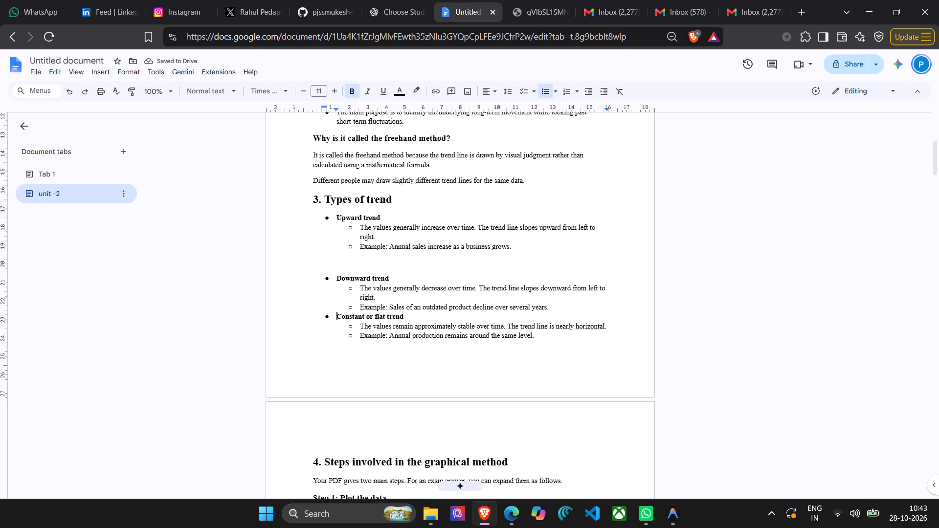
click(413, 270)
key(Up)
key(Print)
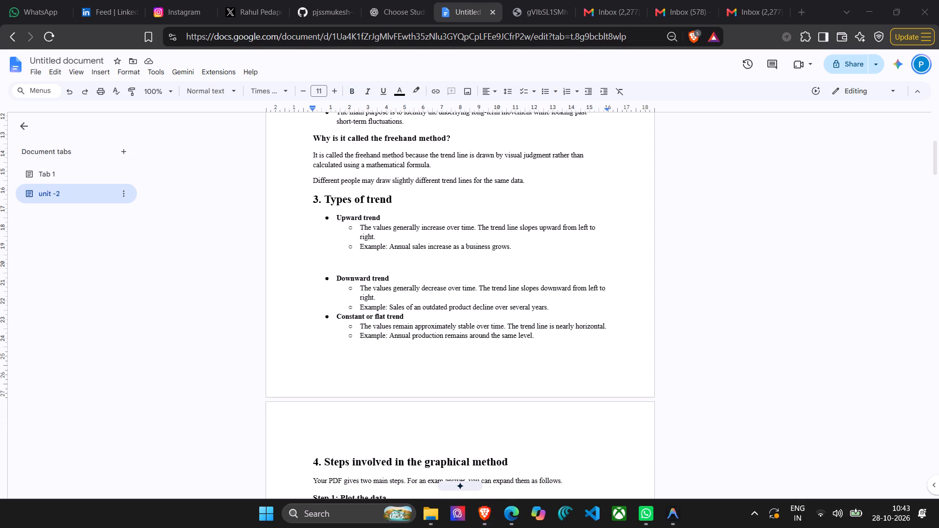
key(Escape)
key(BackSpace)
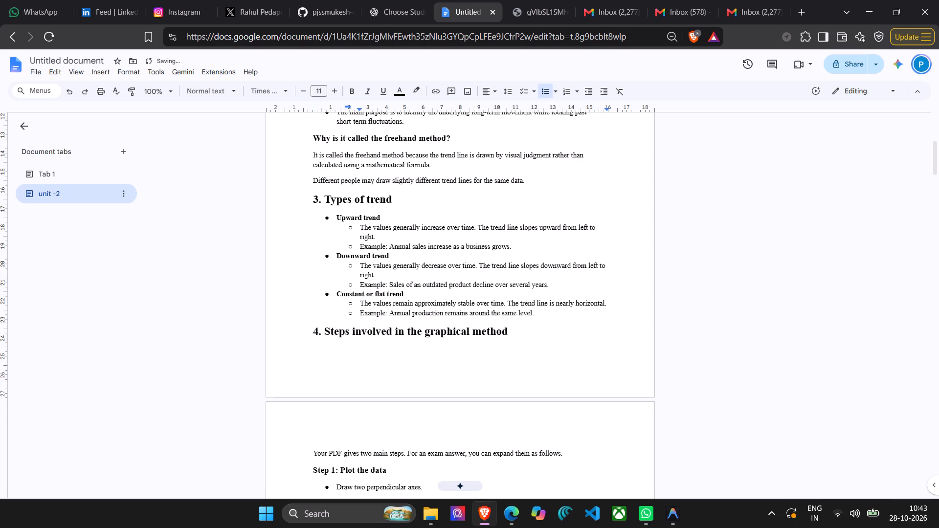
Join the "Different people may draw slightly different trend lines" paragraph to the one above it under "Why is it called the freehand method?".
scroll(413, 270, up, 2)
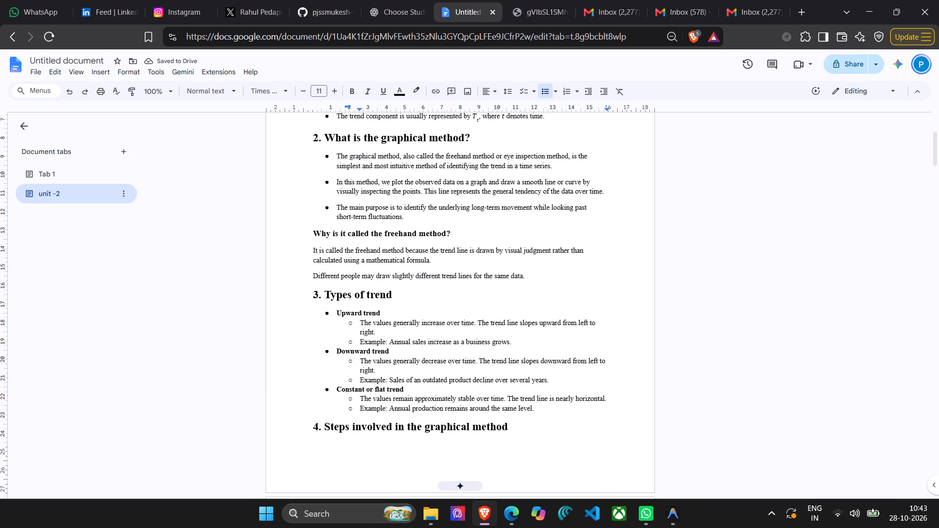
drag(315, 249, 510, 277)
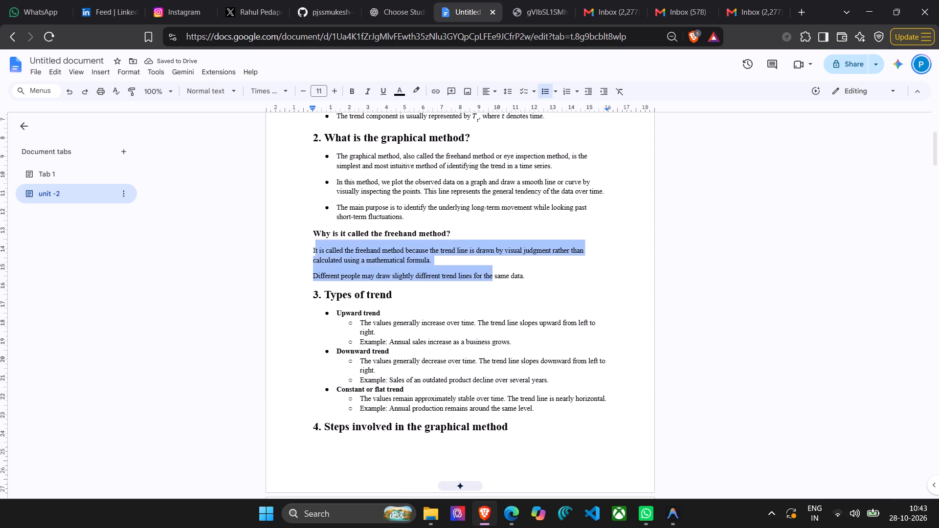
drag(510, 277, 523, 277)
drag(543, 279, 476, 366)
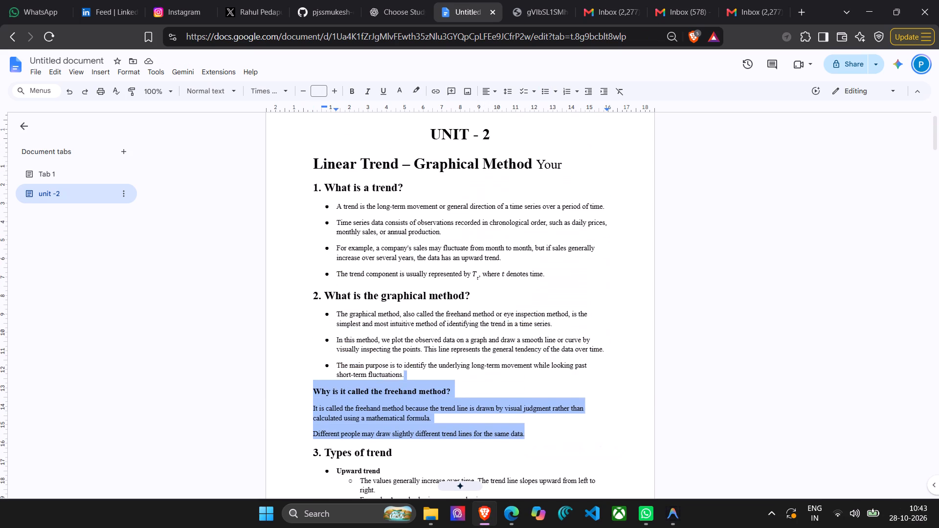
click(308, 440)
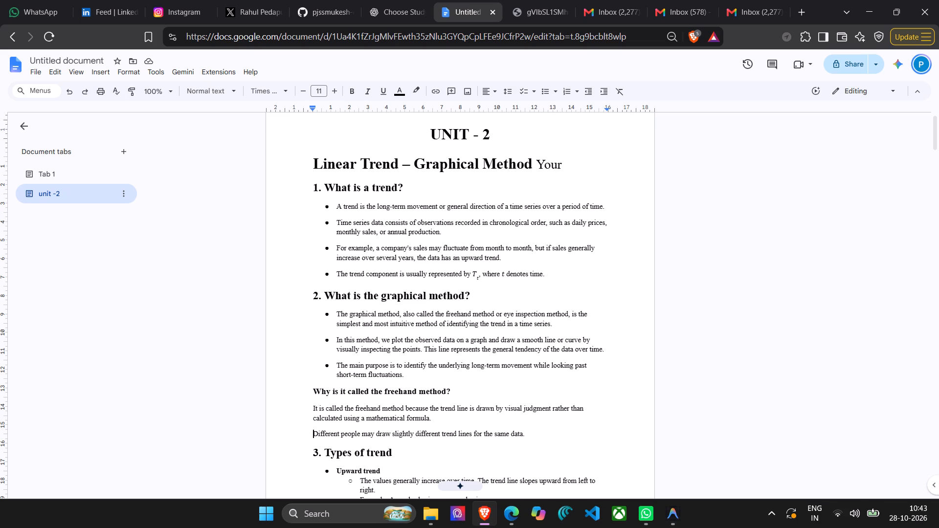
key(BackSpace)
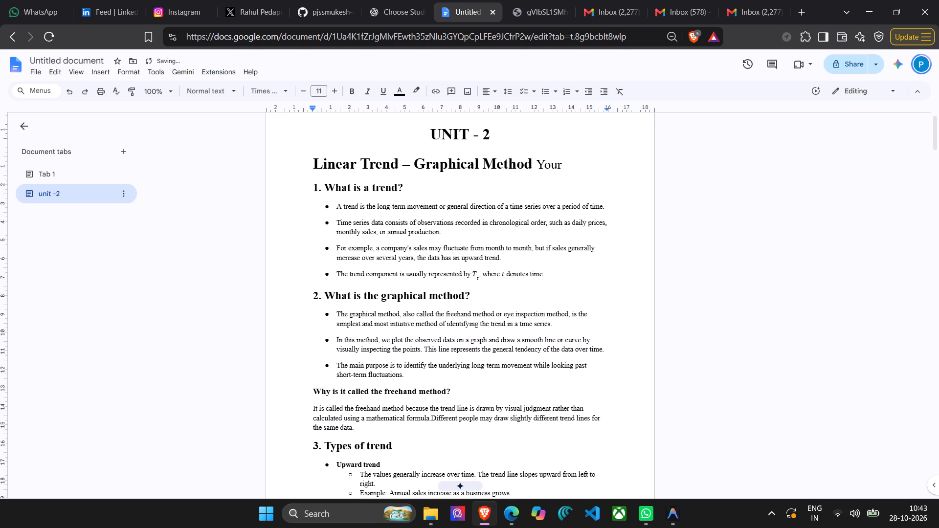
key(Down)
Remove the stray word "Your" from the end of the "Linear Trend – Graphical Method" heading.
scroll(310, 439, down, 2)
scroll(310, 439, up, 6)
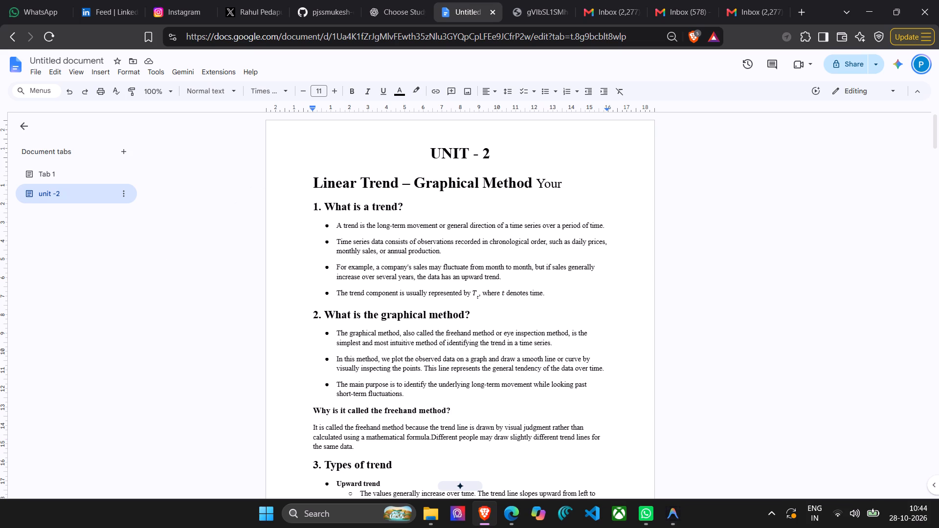
drag(584, 190, 531, 178)
key(BackSpace)
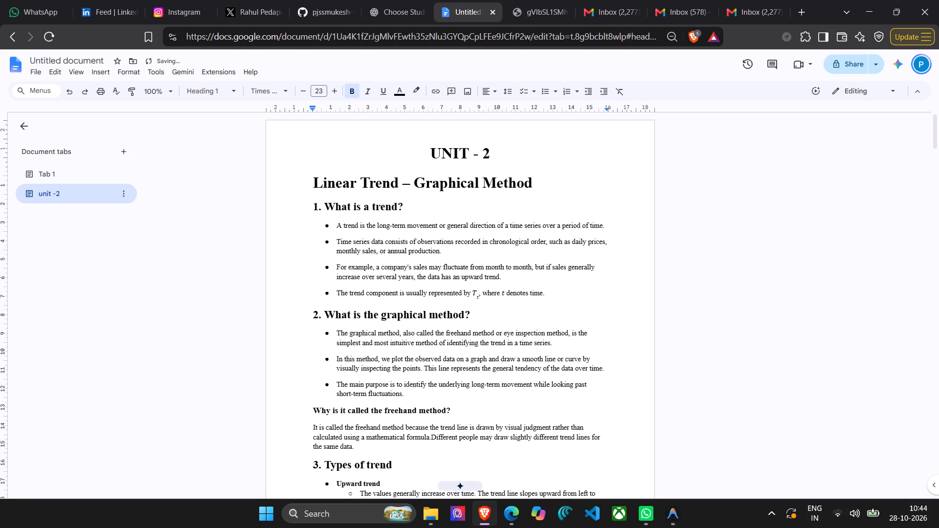
Apply the Normal text style to everything from "1. What is a trend?" to the end of the document.
drag(558, 185, 263, 180)
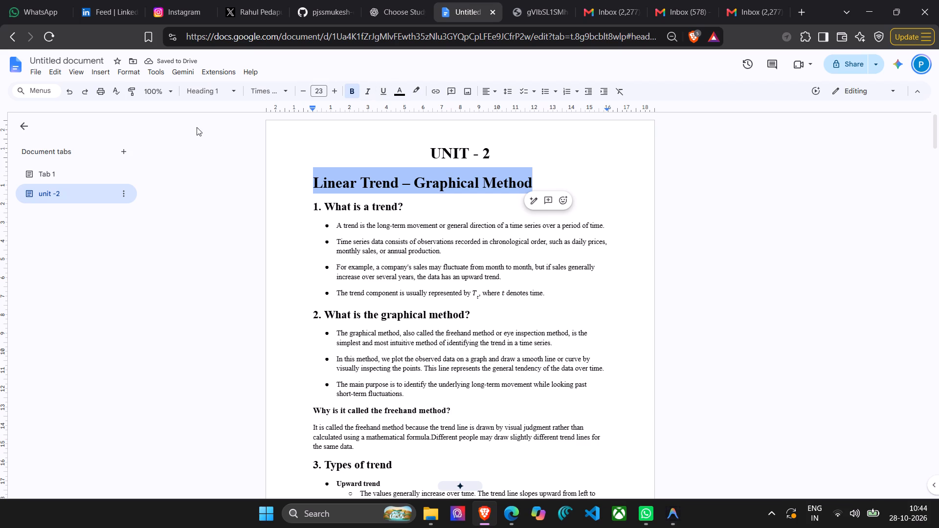
click(76, 184)
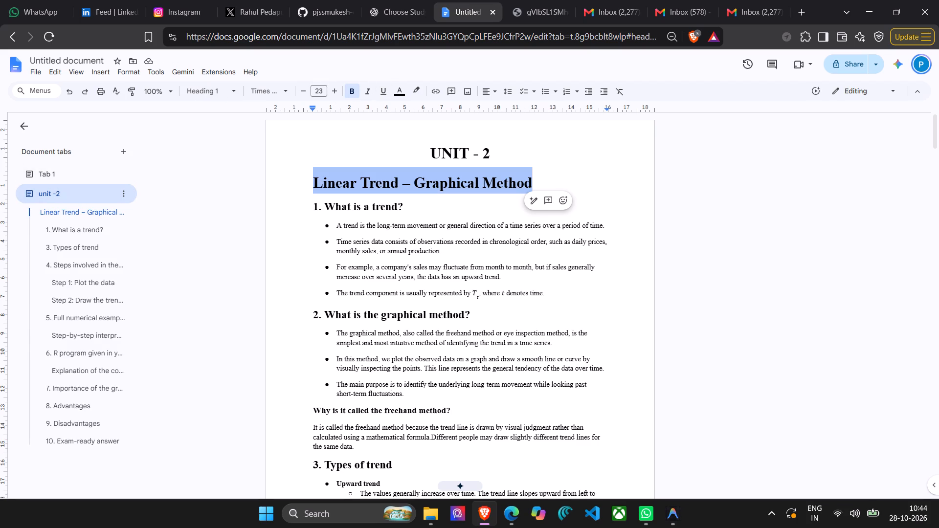
drag(313, 209, 367, 527)
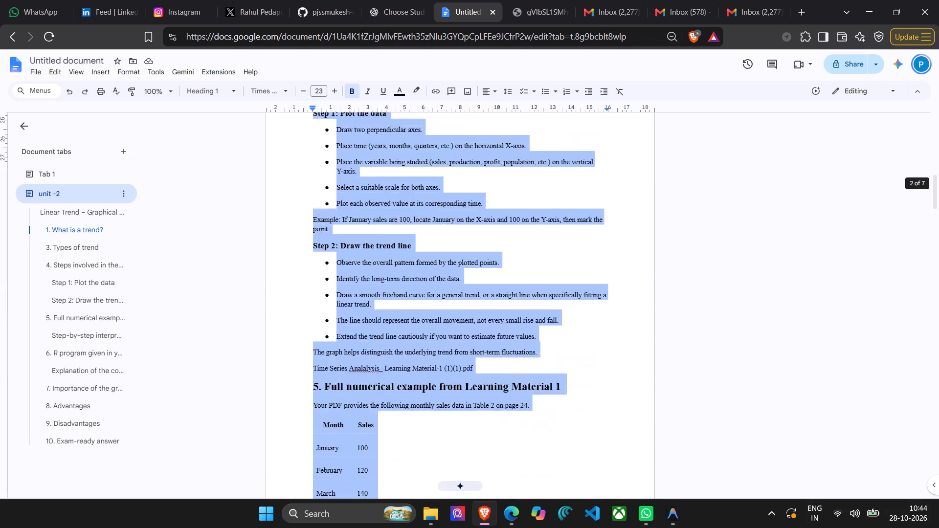
drag(367, 527, 366, 527)
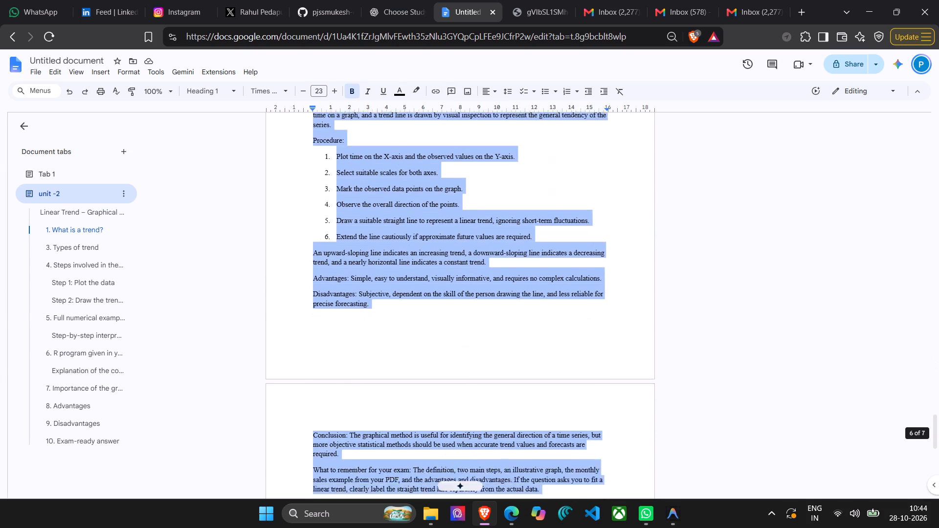
drag(366, 527, 363, 524)
click(228, 84)
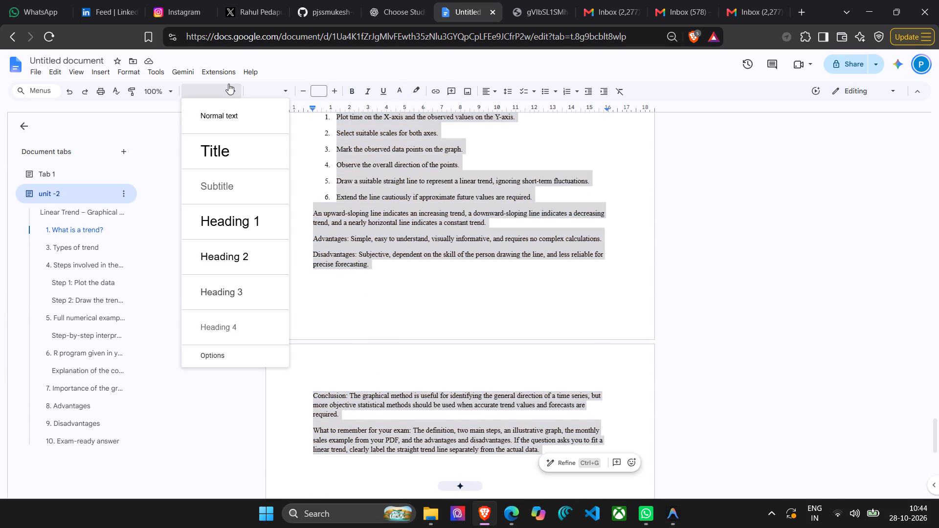
click(239, 125)
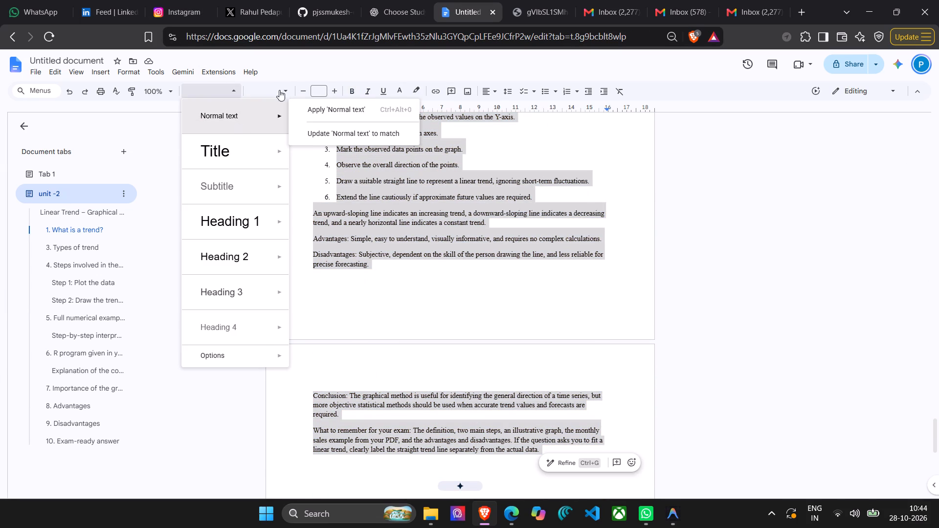
click(285, 85)
click(288, 146)
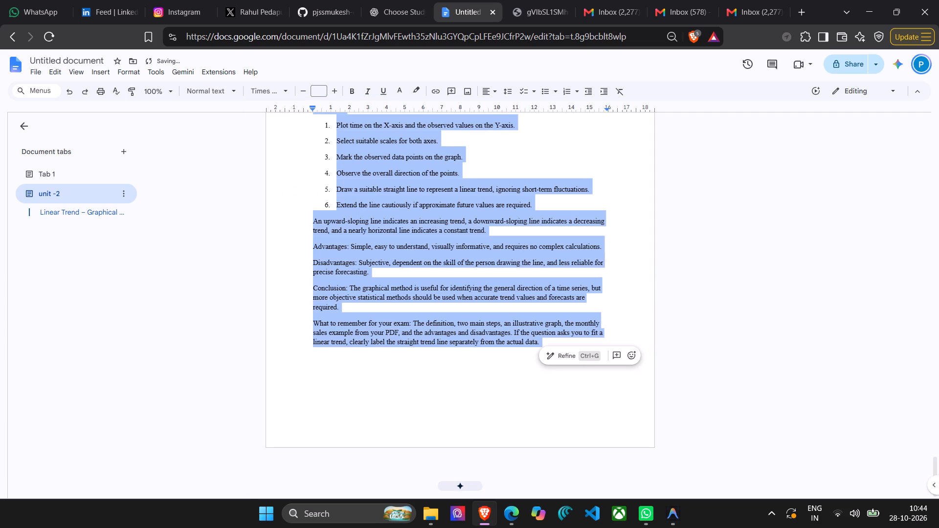
click(150, 246)
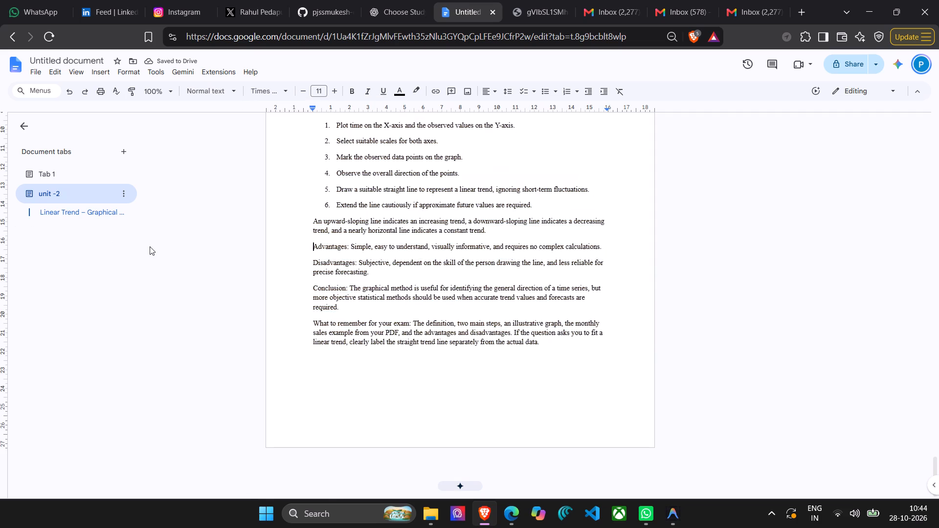
Bold the "What is a trend?" line and remove its "1." prefix.
scroll(337, 236, up, 12)
scroll(337, 236, up, 20)
scroll(549, 370, down, 3)
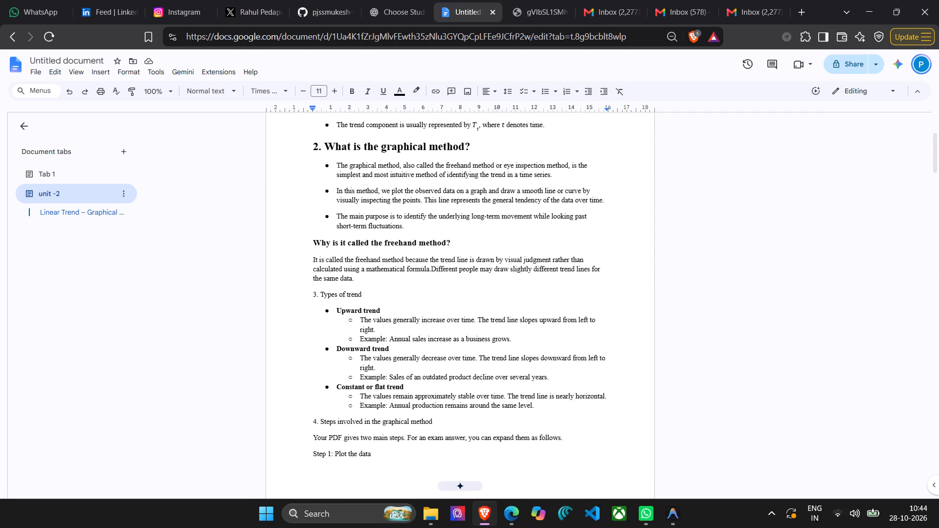
scroll(384, 218, up, 1)
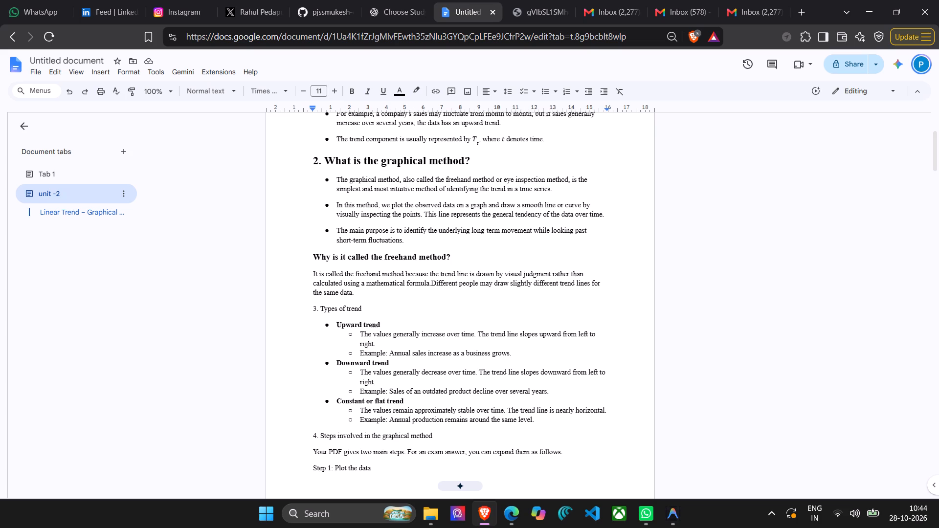
scroll(384, 218, up, 1)
scroll(372, 178, up, 2)
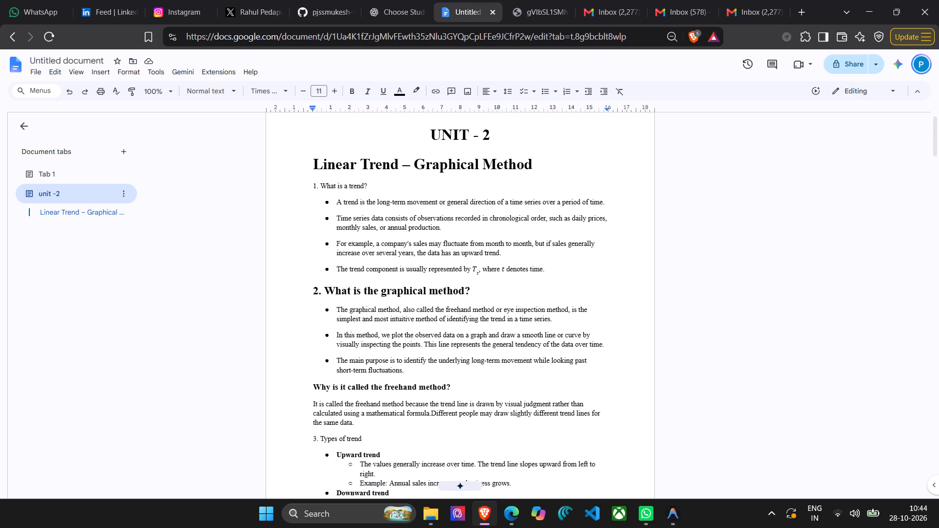
drag(377, 209, 321, 198)
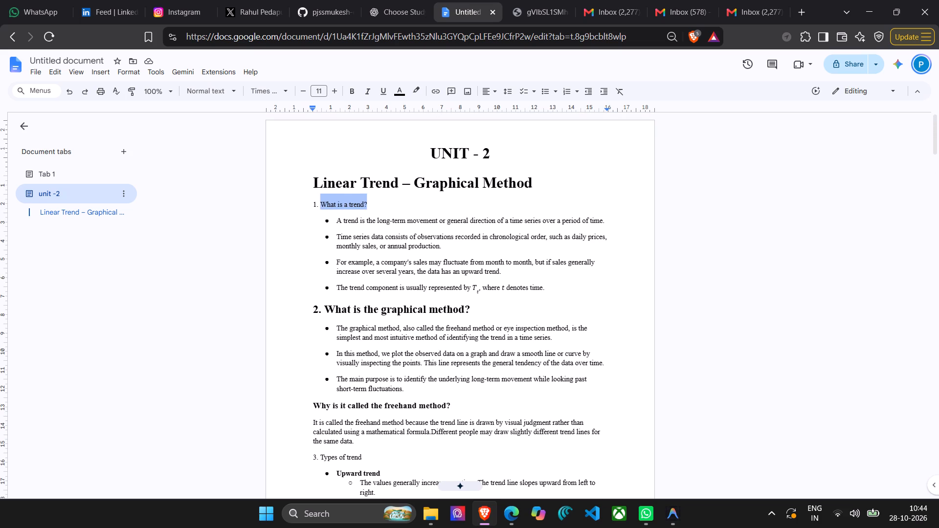
drag(321, 198, 309, 200)
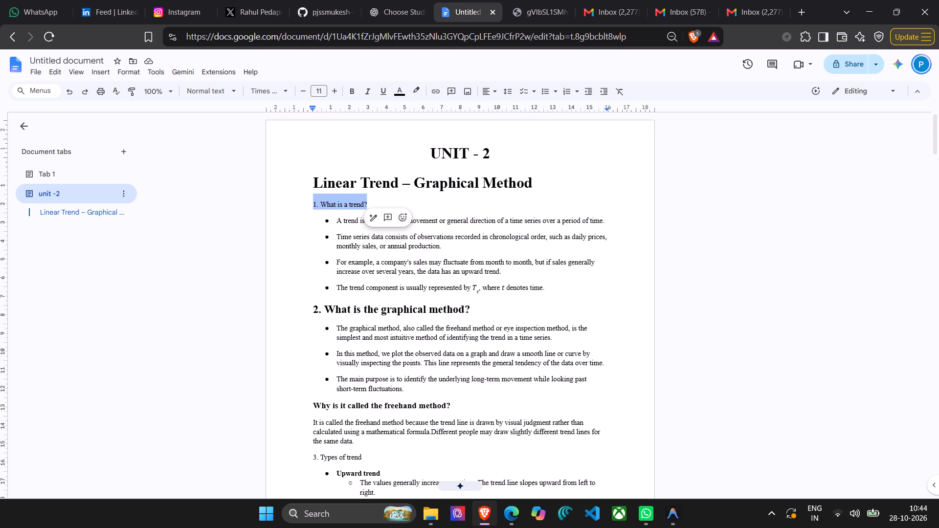
click(350, 89)
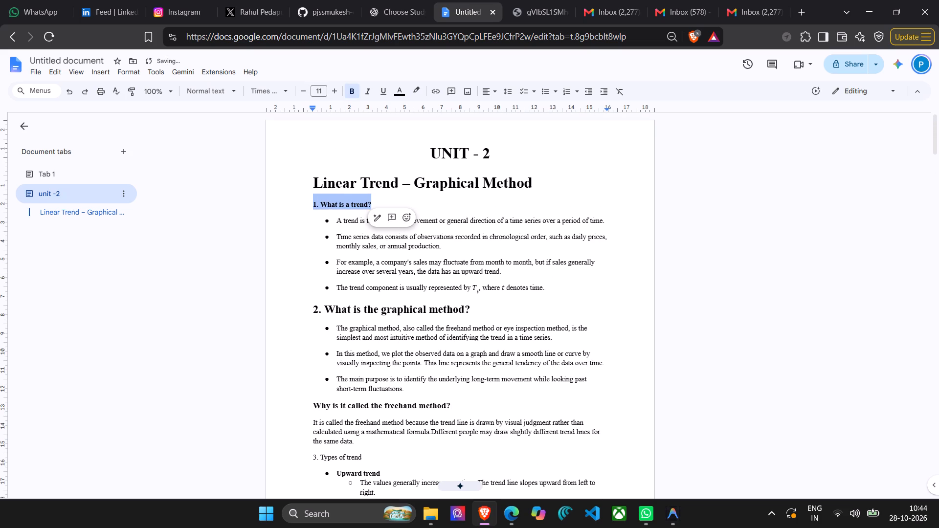
click(322, 207)
key(BackSpace)
key(BackSpace)
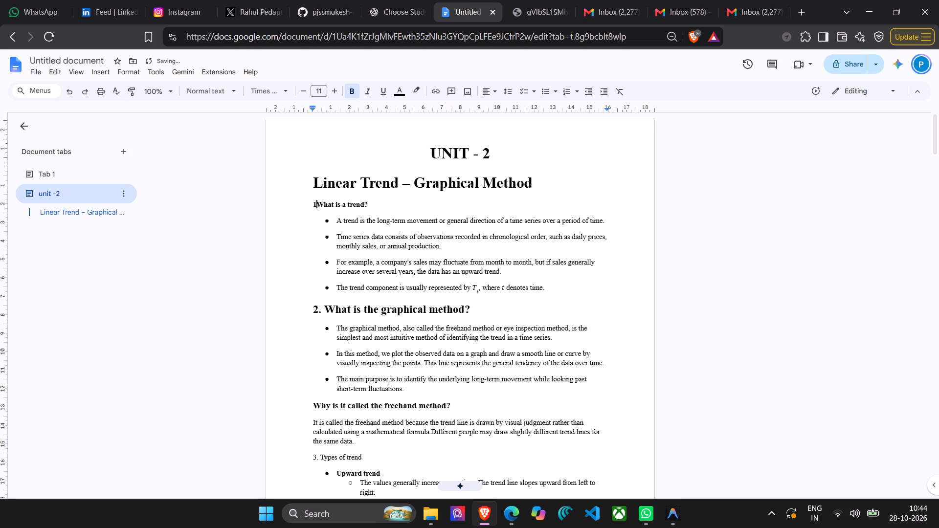
key(BackSpace)
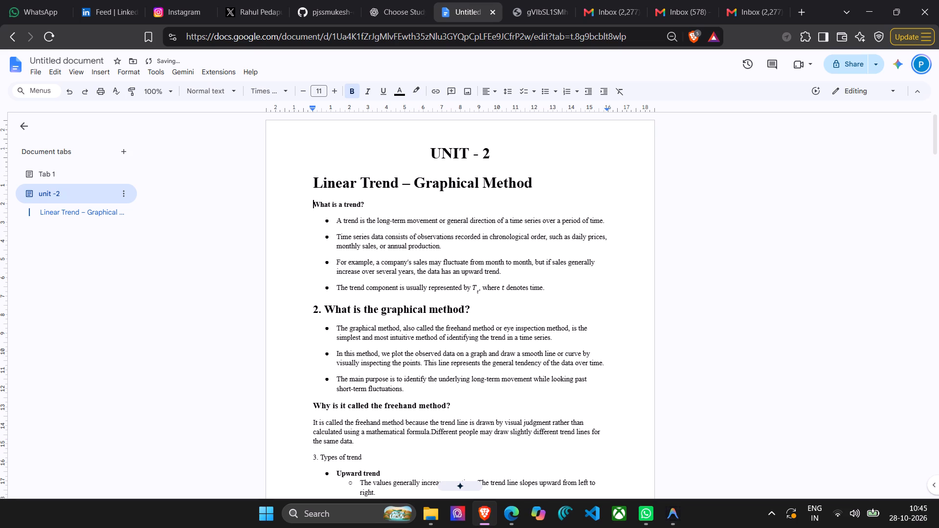
Remove the "2." prefix from "What is the graphical method?" and set that heading's font size to 11.
click(324, 307)
key(BackSpace)
key(BackSpace)
key(BackSpace)
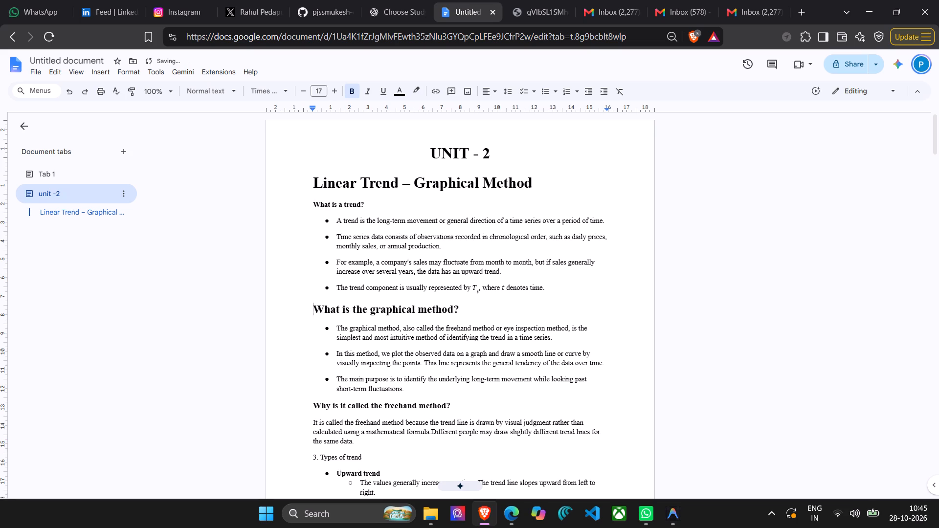
drag(471, 317, 279, 331)
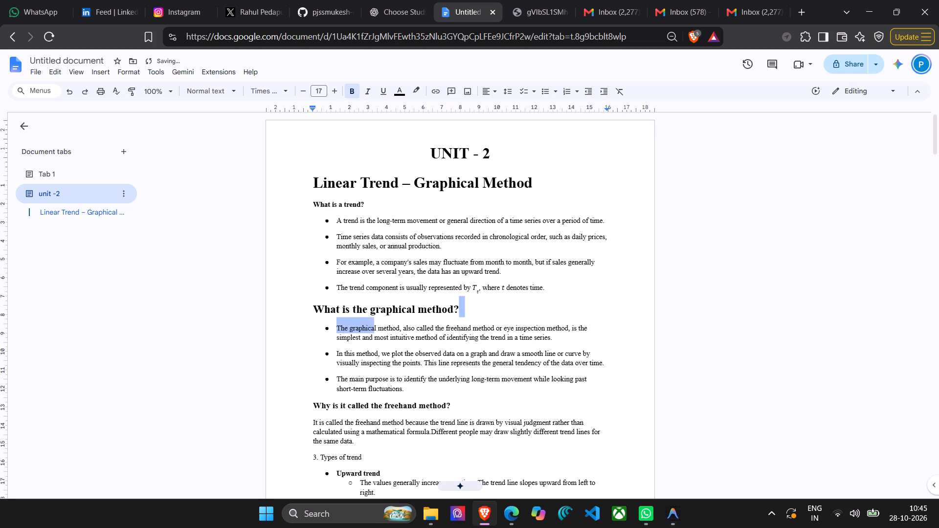
drag(279, 331, 305, 315)
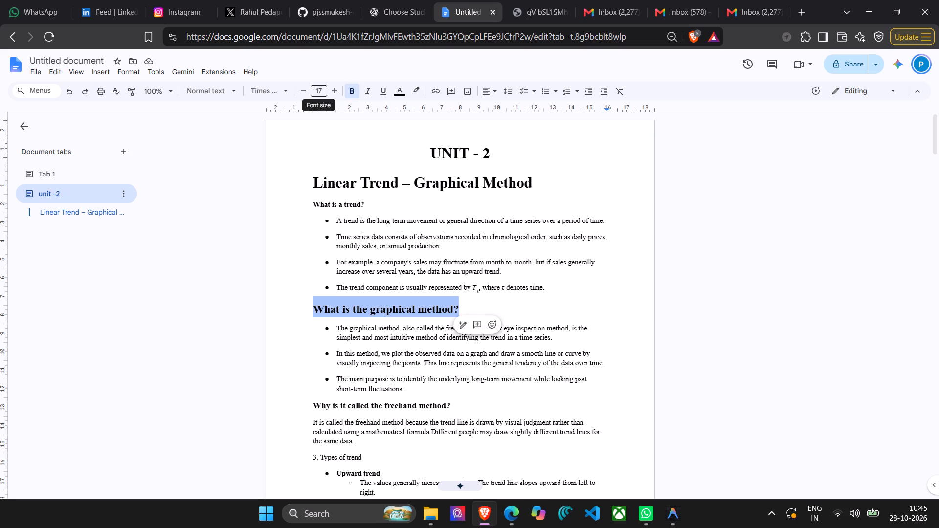
click(322, 96)
text(11)
key(Return)
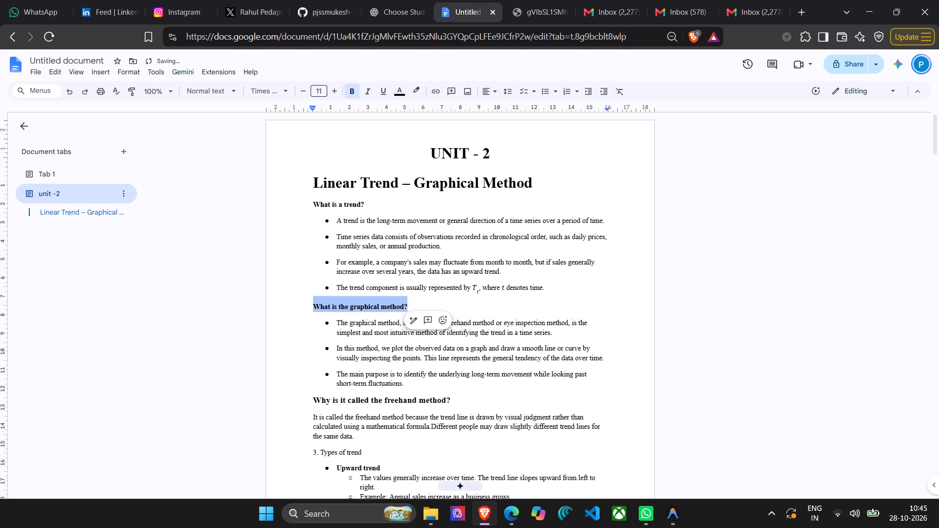
Reduce the font size of the "Why is it called the freehand method?" heading to 11.
click(370, 402)
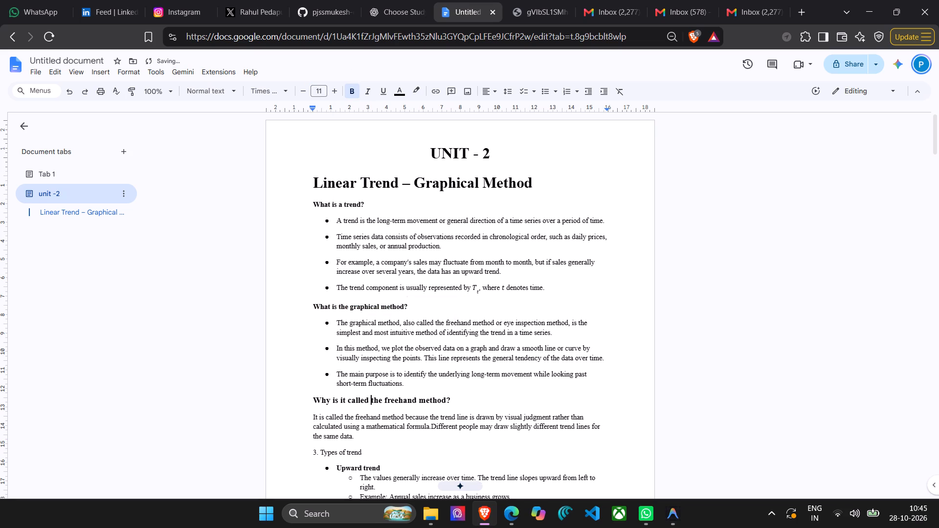
drag(460, 398, 458, 398)
drag(458, 398, 294, 394)
double_click(303, 96)
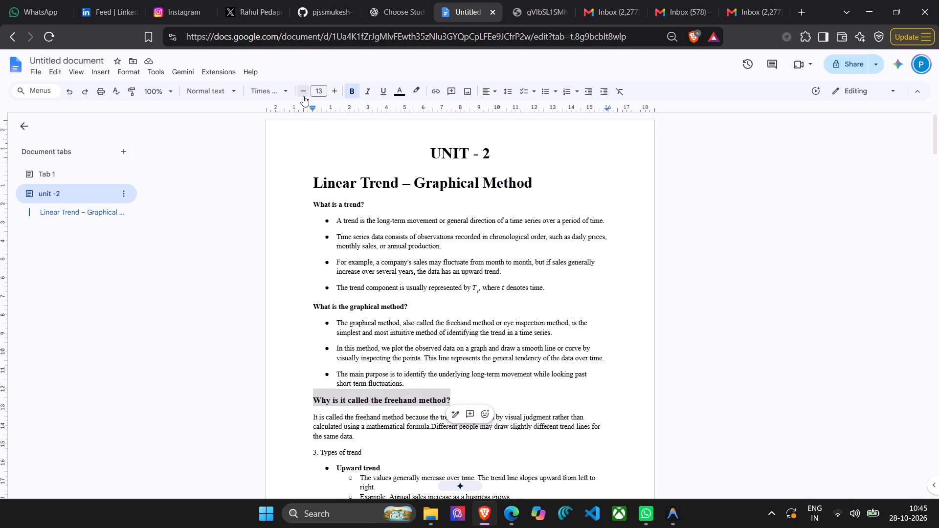
click(388, 385)
Remove the "3." prefix from the "Types of trend" line and make the line bold.
scroll(388, 385, down, 1)
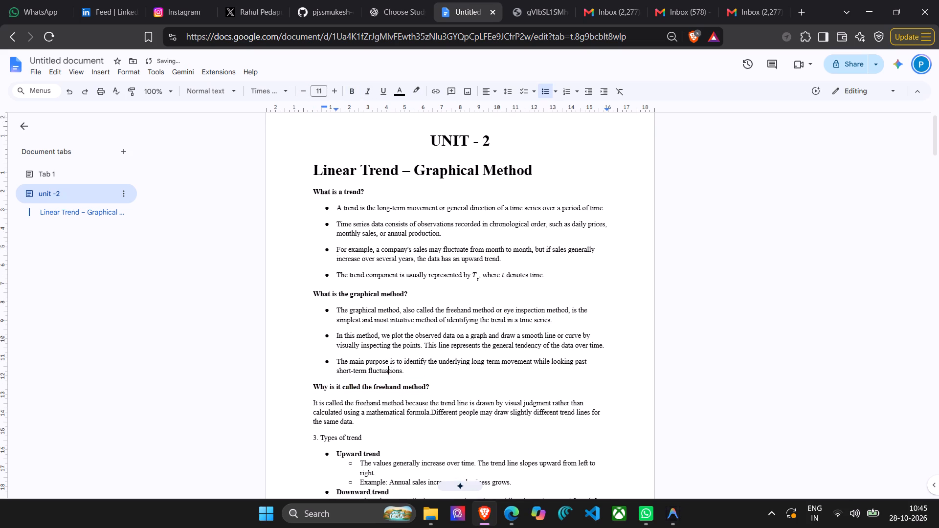
scroll(388, 385, down, 1)
click(325, 378)
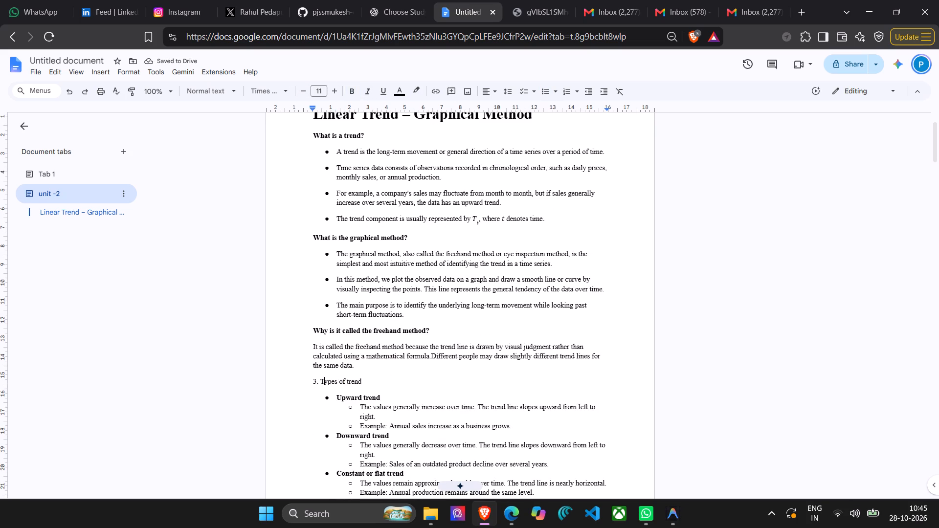
key(Left)
key(BackSpace)
key(BackSpace)
key(BackSpace)
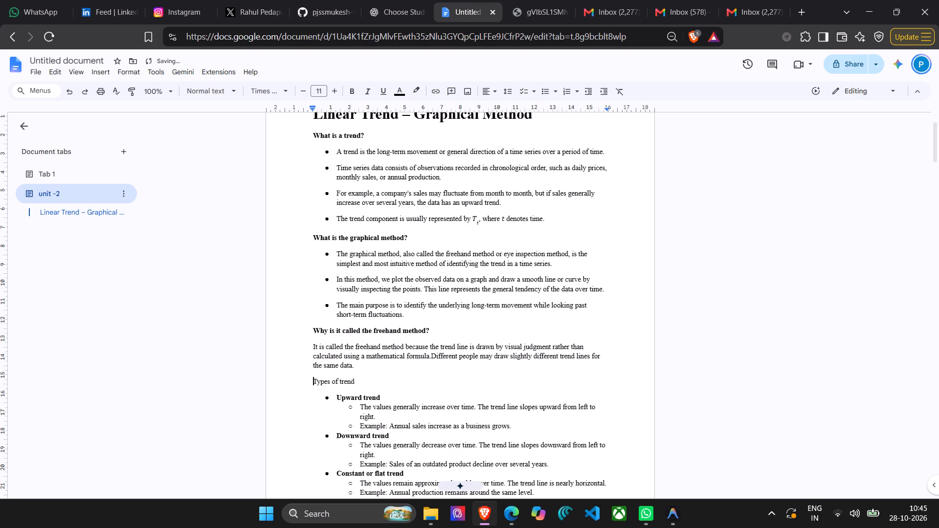
drag(372, 384, 310, 375)
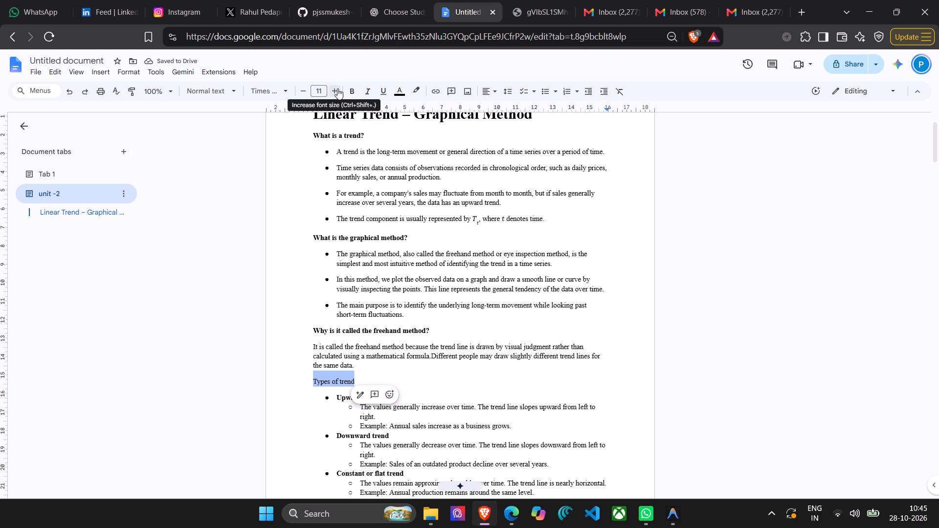
click(356, 103)
click(351, 96)
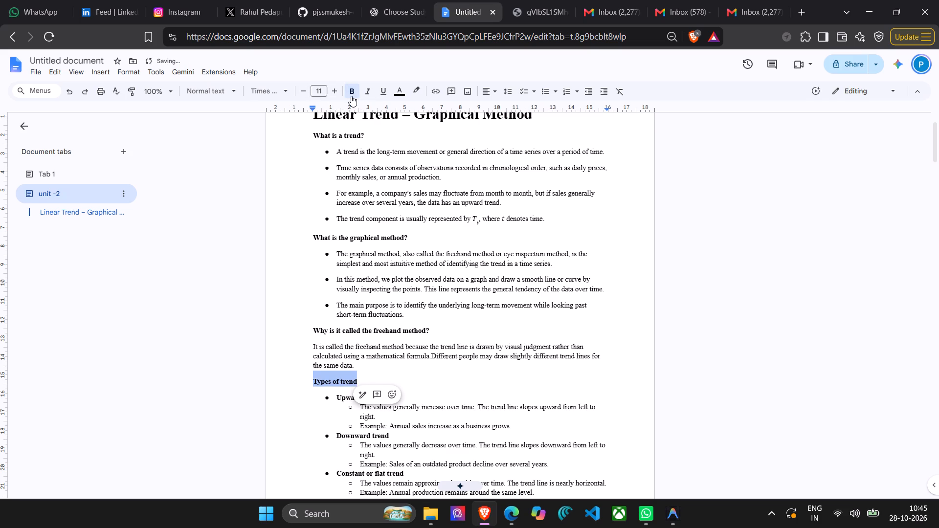
click(406, 305)
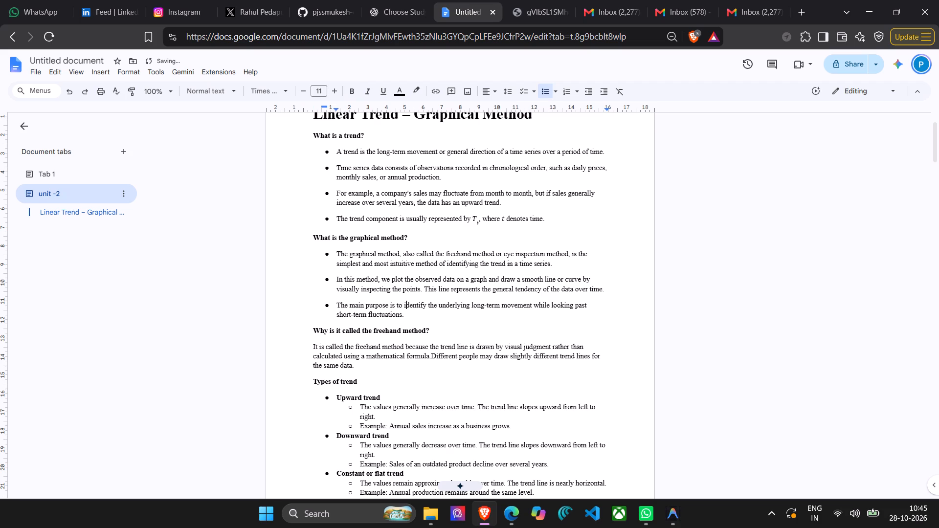
scroll(406, 305, up, 1)
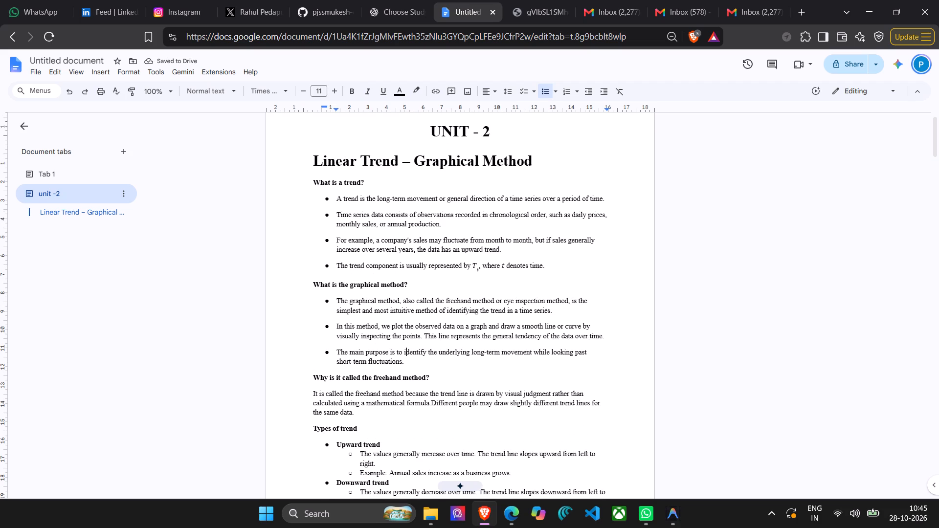
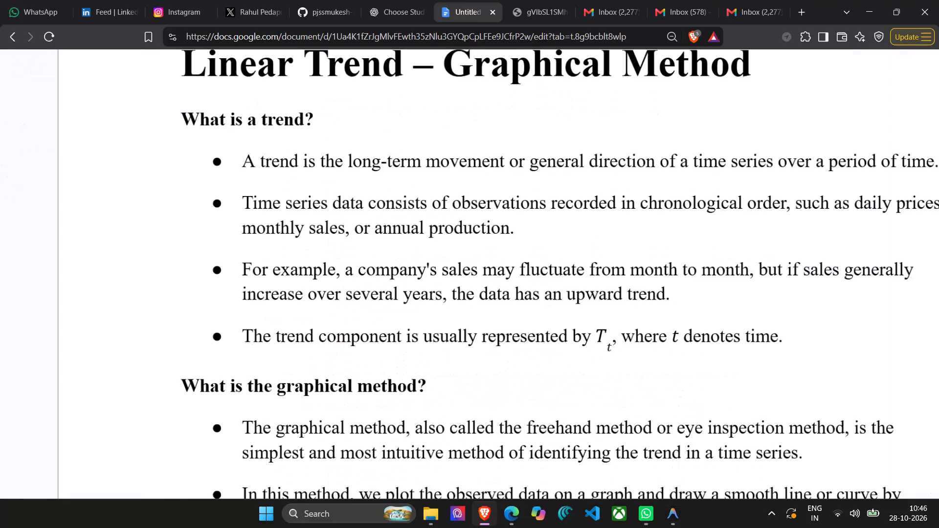
Insert spacing between the T_t symbol and the comma that follows it in the trend component bullet.
scroll(396, 222, left, 1)
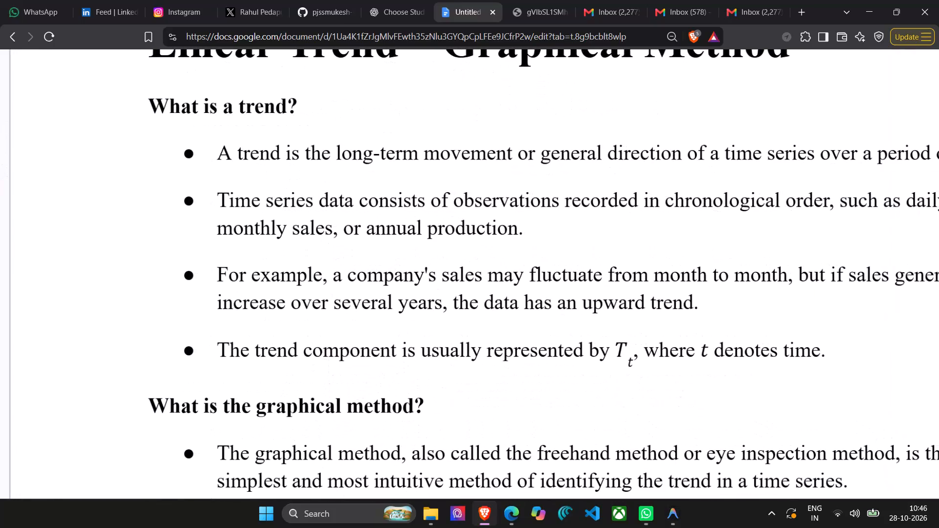
scroll(396, 222, left, 2)
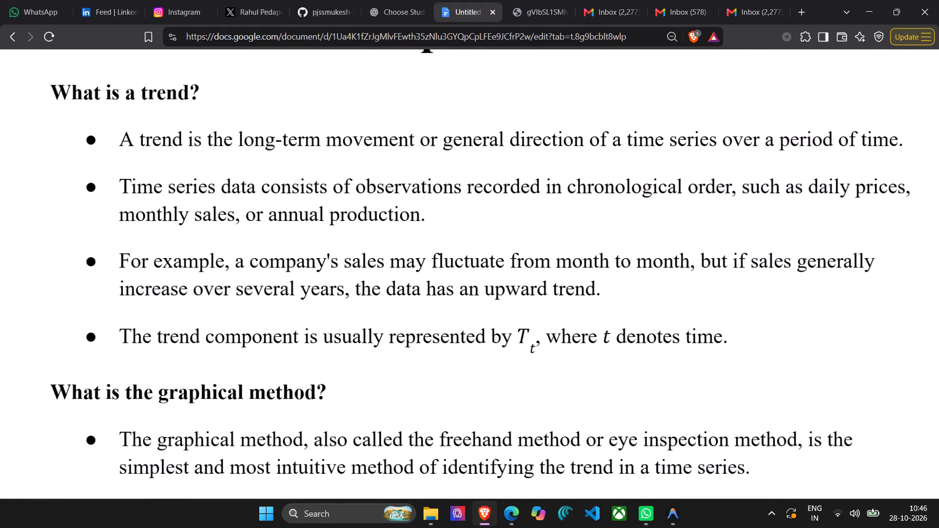
click(530, 341)
key(space)
click(537, 340)
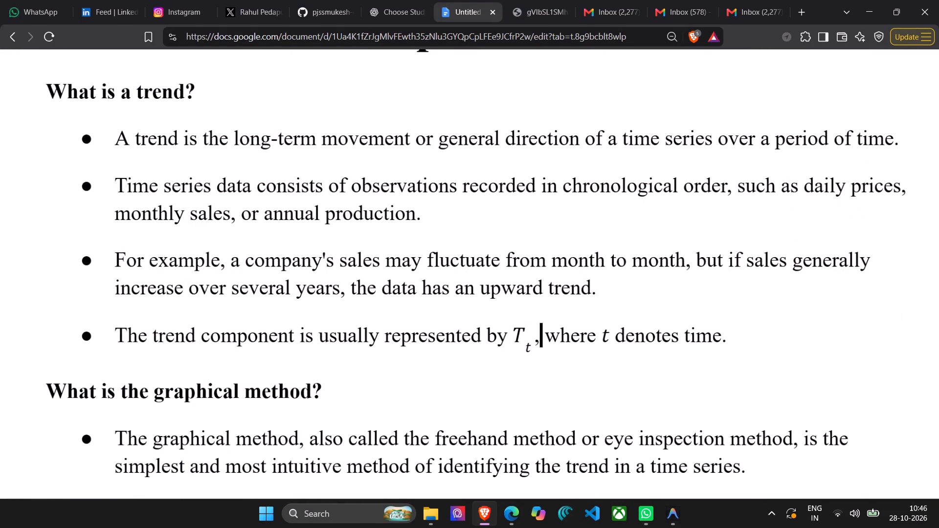
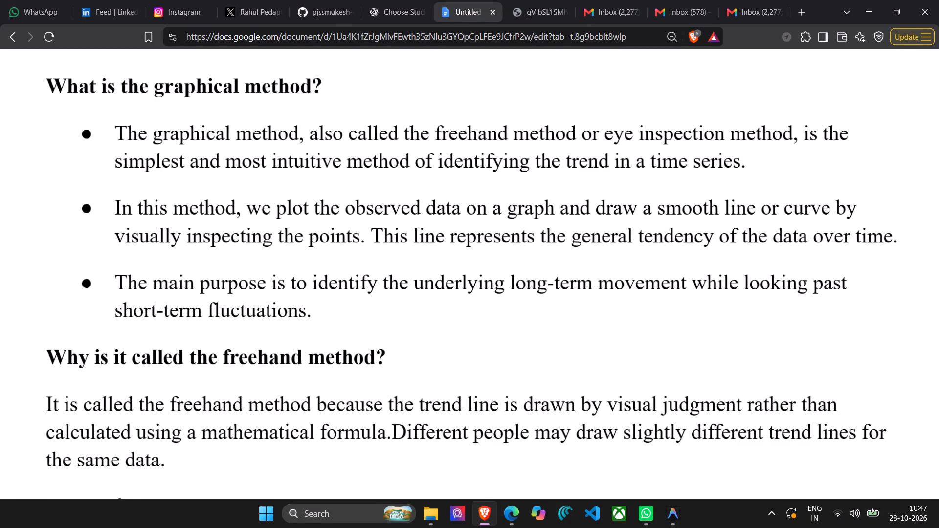
Remove the number "4." from the start of the "Steps involved in the graphical method" heading.
scroll(290, 339, down, 2)
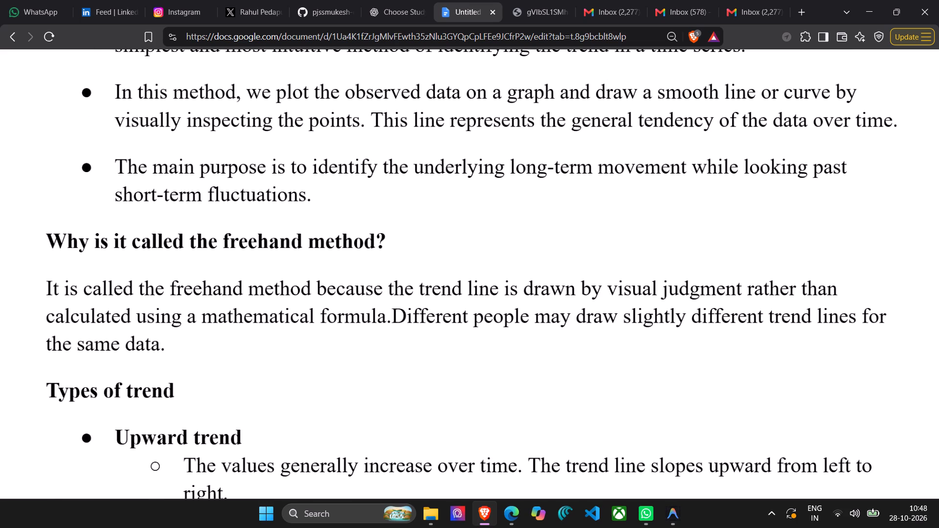
scroll(290, 339, down, 1)
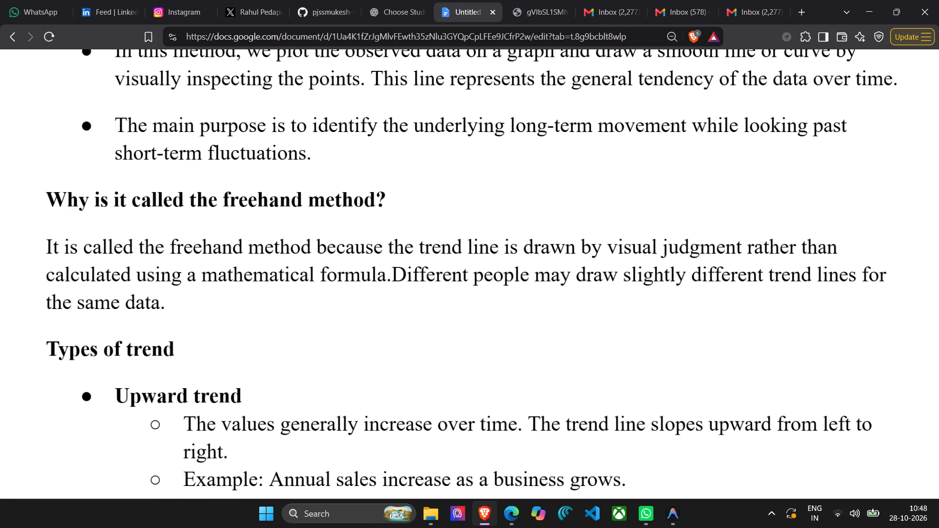
scroll(290, 339, down, 3)
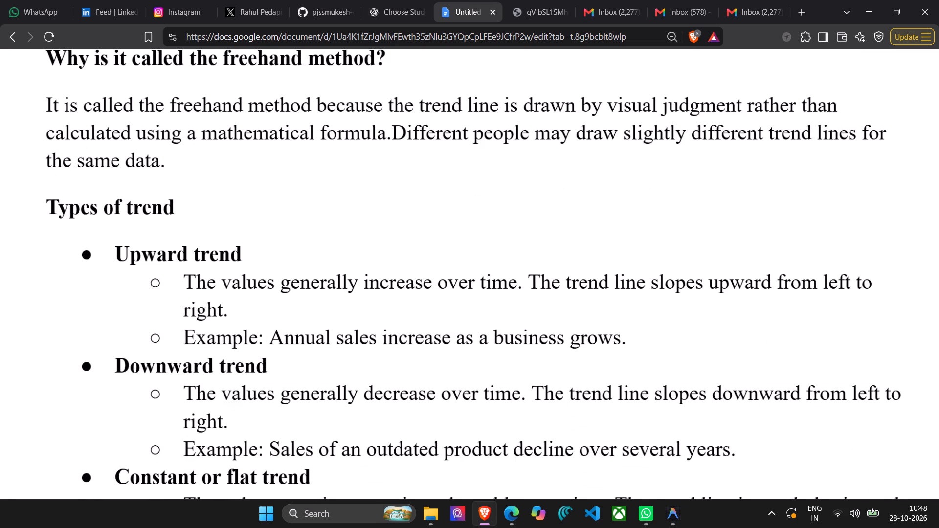
scroll(311, 307, down, 2)
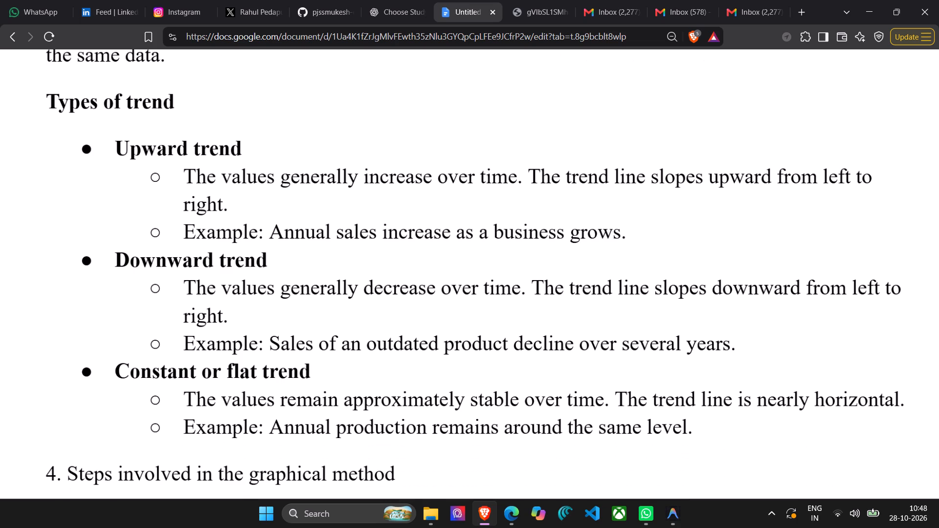
scroll(434, 120, down, 1)
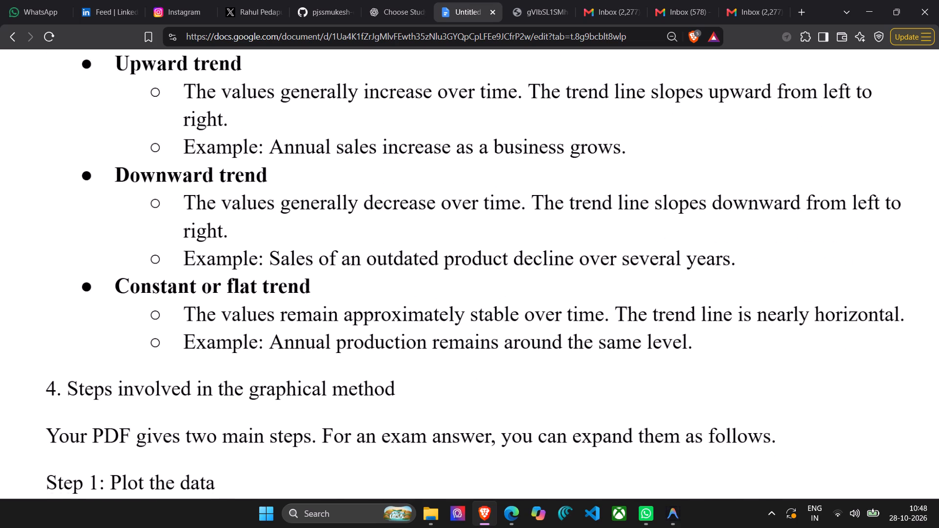
scroll(434, 120, down, 1)
click(75, 393)
drag(67, 387, 59, 385)
drag(59, 385, 0, 362)
key(BackSpace)
Make the "Steps involved in the graphical method" heading bold, like the other section headings.
scroll(0, 362, up, 1)
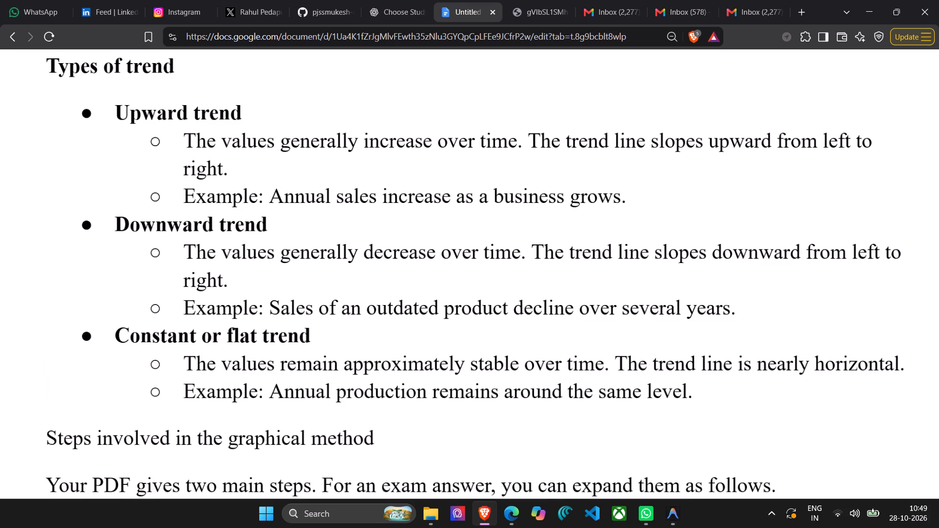
scroll(0, 362, up, 1)
scroll(0, 362, down, 1)
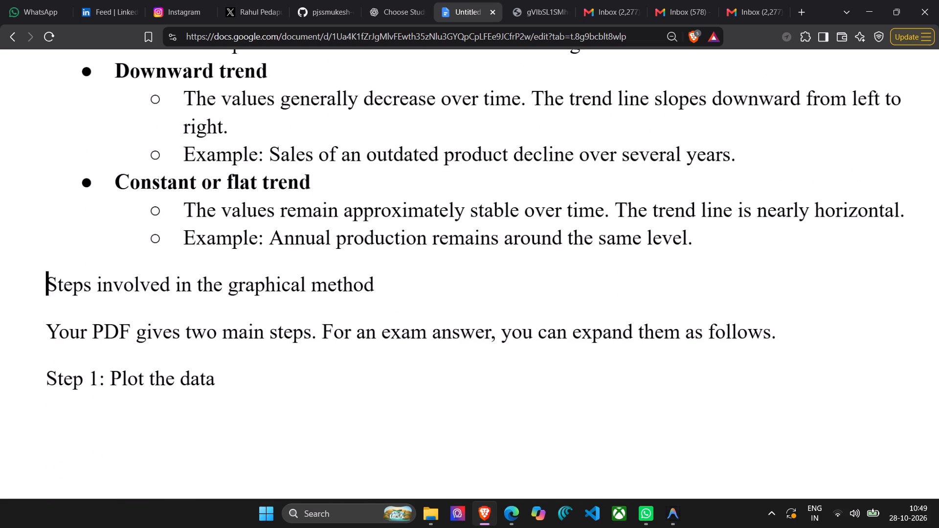
scroll(369, 283, up, 2)
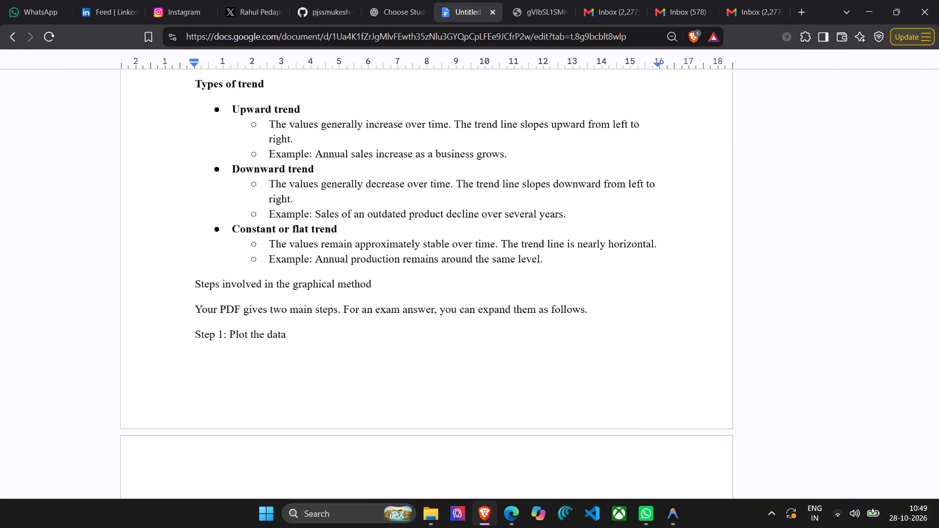
scroll(369, 283, up, 2)
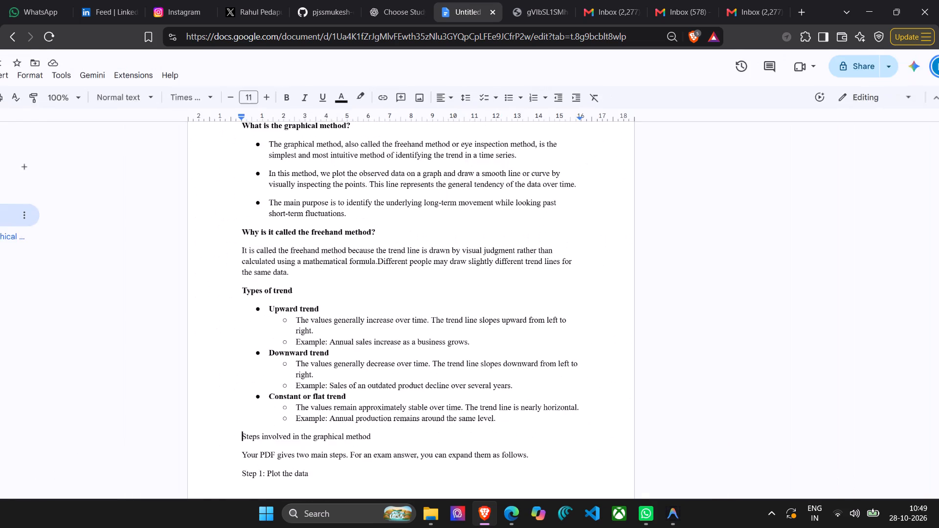
drag(433, 392, 425, 391)
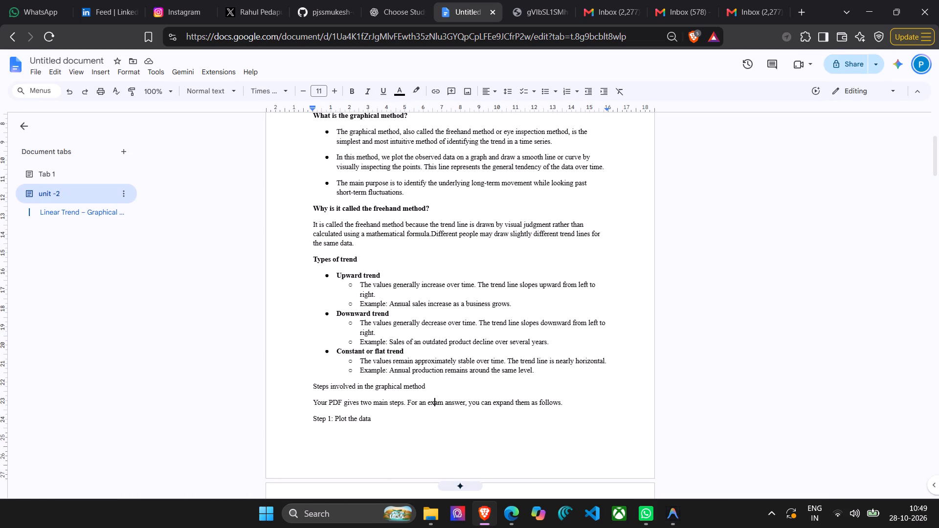
drag(425, 391, 345, 383)
click(432, 380)
drag(427, 387, 292, 382)
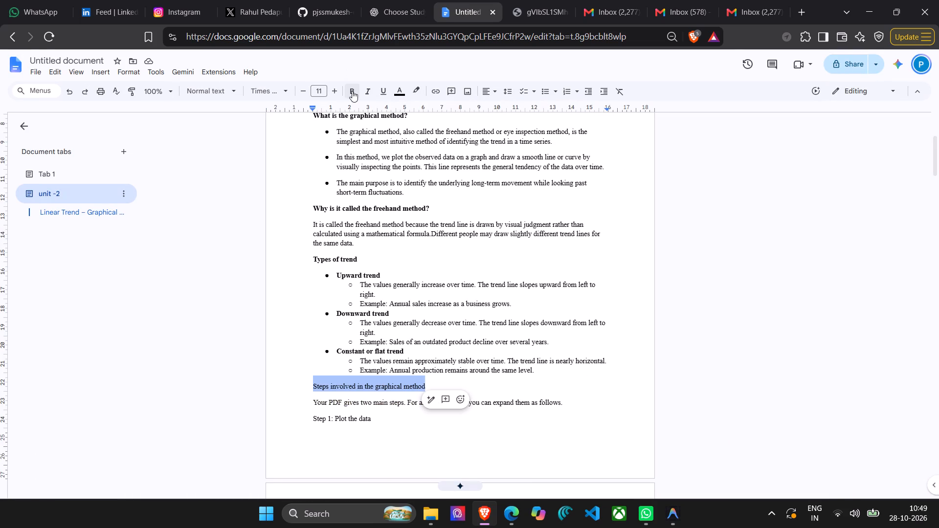
click(352, 91)
Delete the sentence "Your PDF gives two main steps. For an exam answer, you can expand them as follows." under that heading.
drag(310, 399, 572, 403)
key(BackSpace)
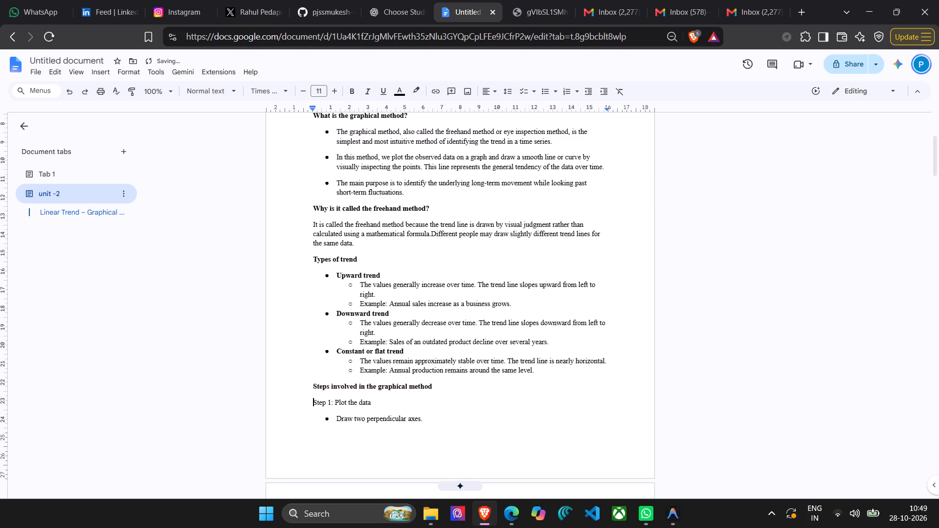
key(Down)
Read through the Step 1: Plot the data and Step 2: Draw the trend line instructions, highlighting the Step 2 bullets while reading.
scroll(572, 403, down, 1)
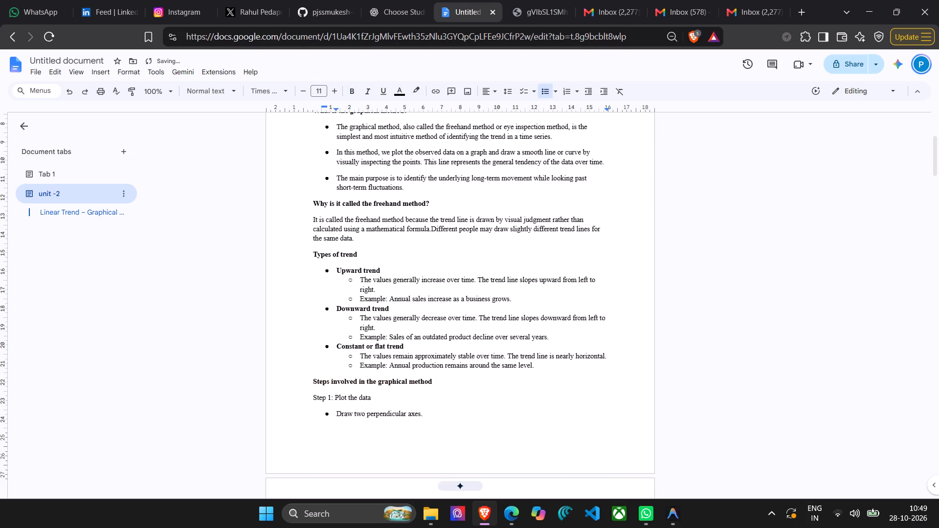
scroll(572, 403, down, 4)
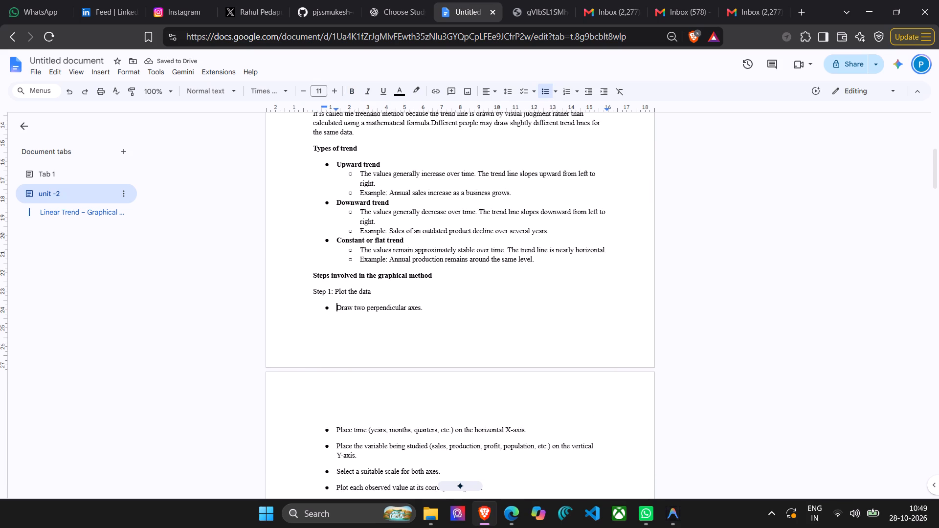
scroll(572, 403, down, 1)
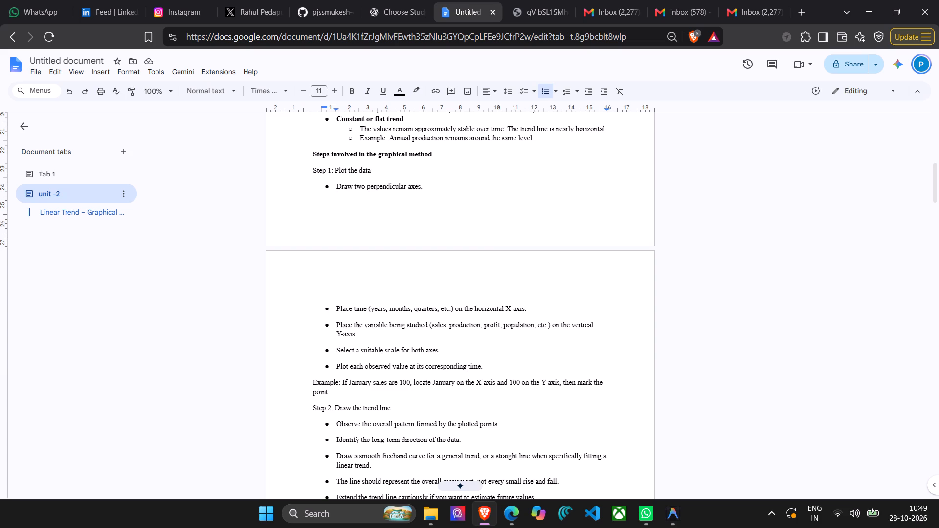
scroll(572, 403, down, 2)
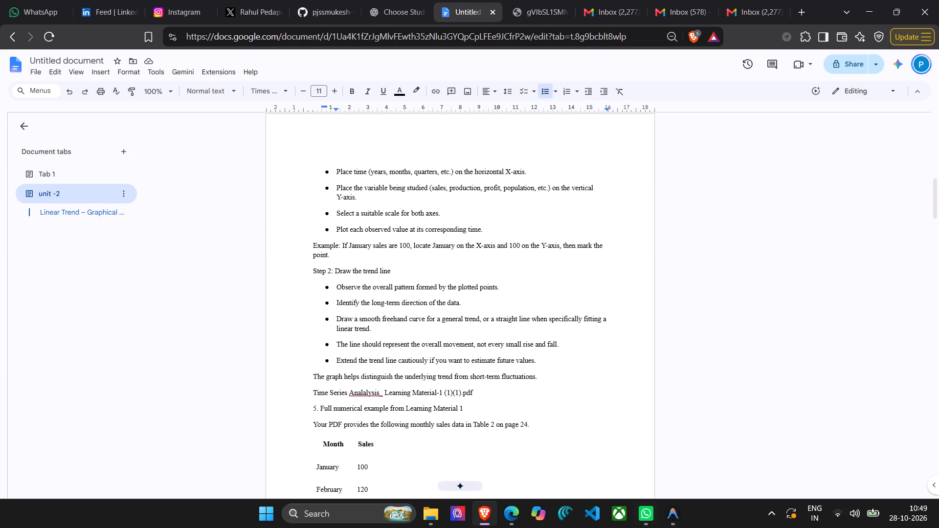
scroll(316, 393, up, 2)
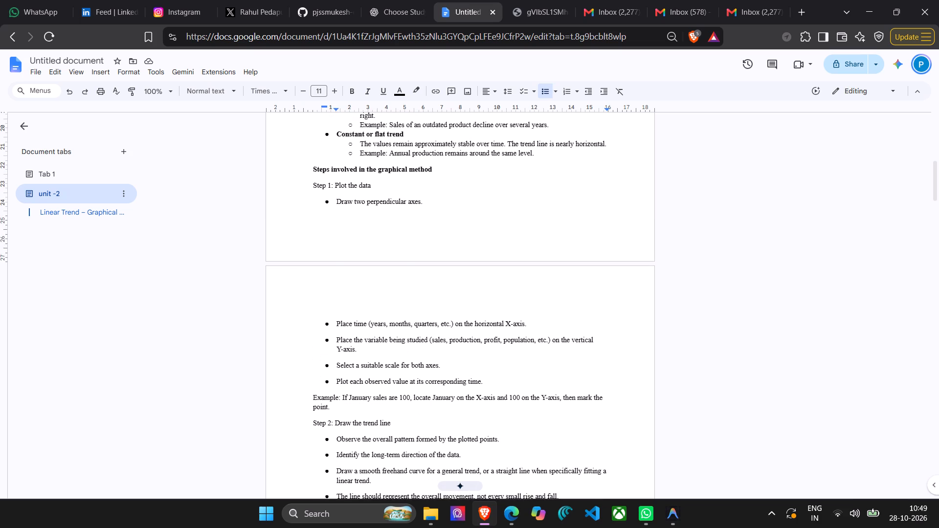
scroll(316, 393, up, 1)
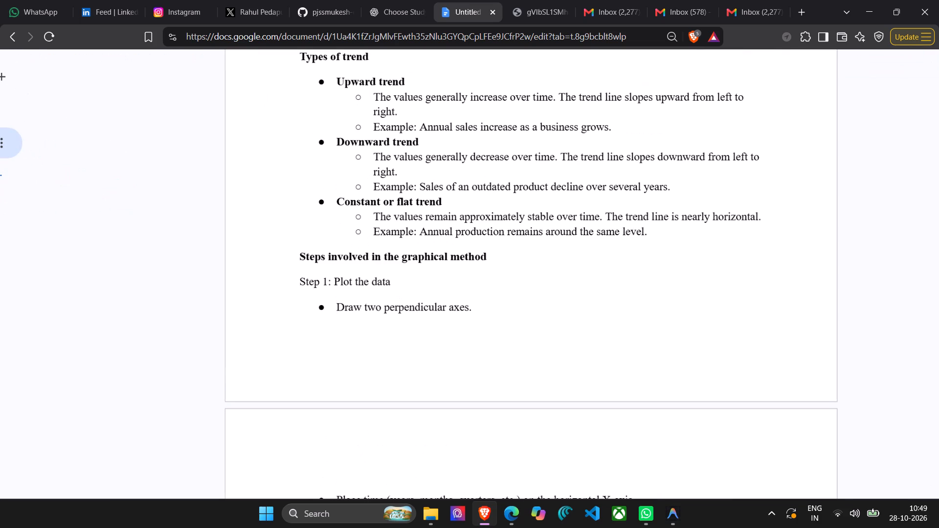
scroll(337, 282, down, 2)
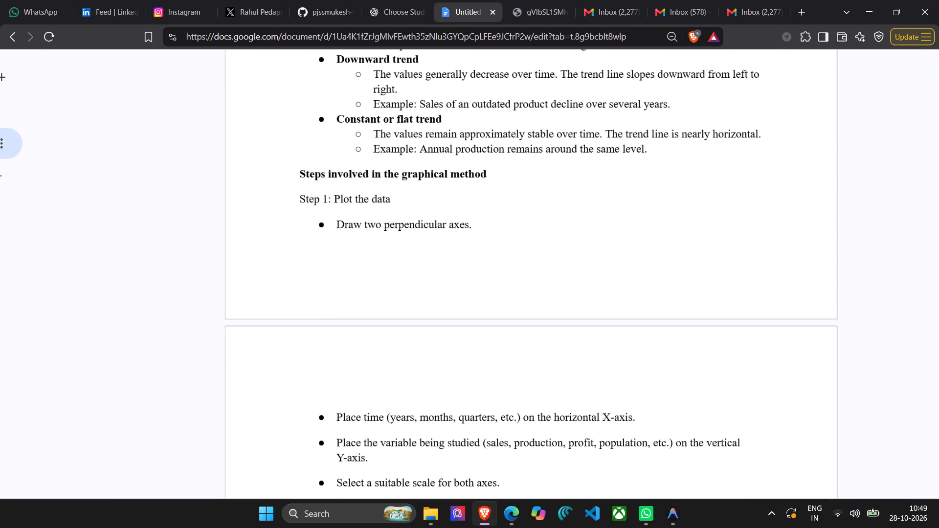
scroll(363, 191, down, 2)
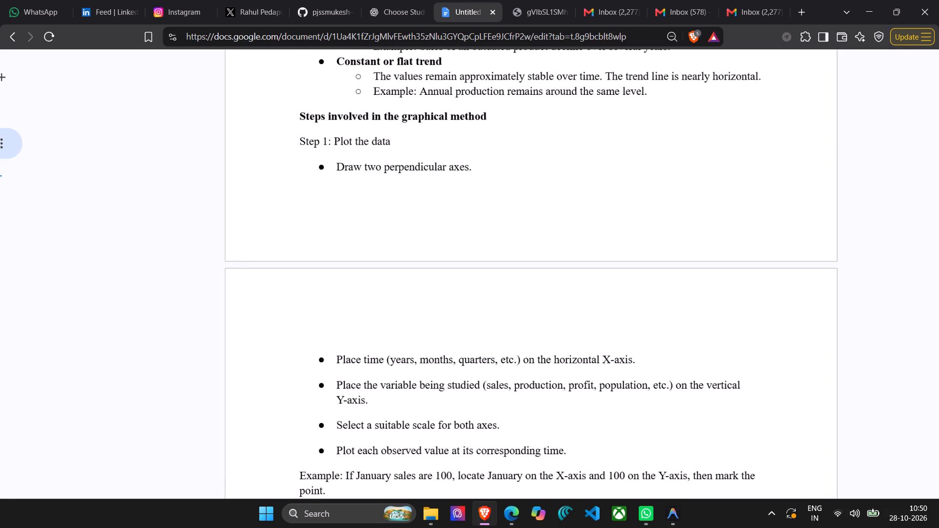
scroll(363, 191, down, 3)
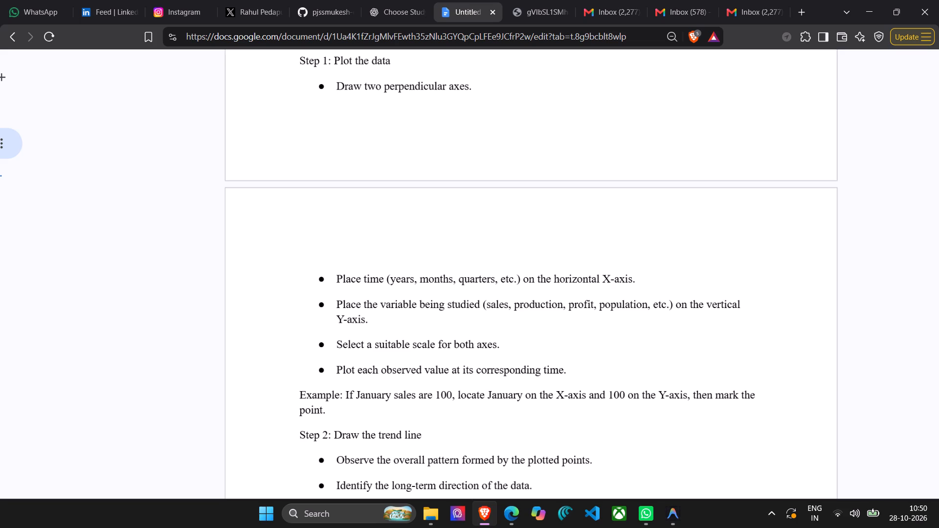
scroll(303, 407, down, 3)
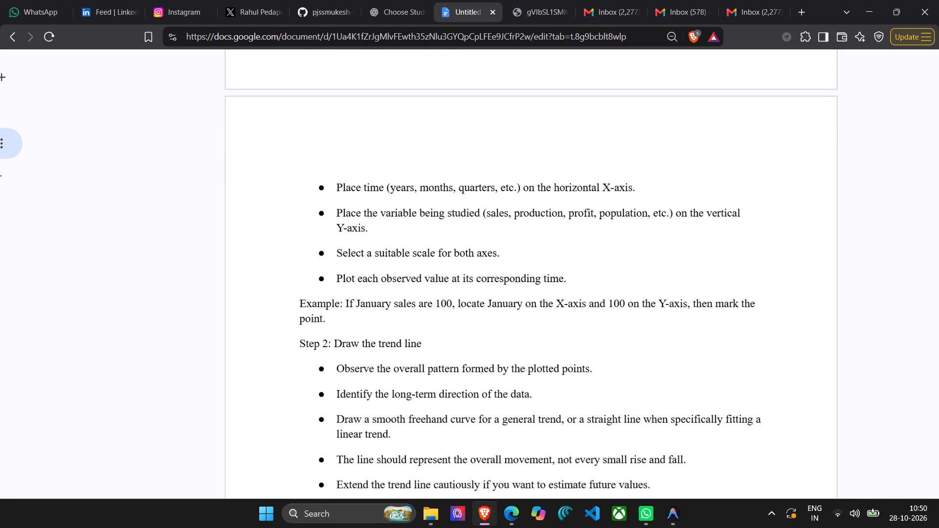
scroll(375, 348, down, 3)
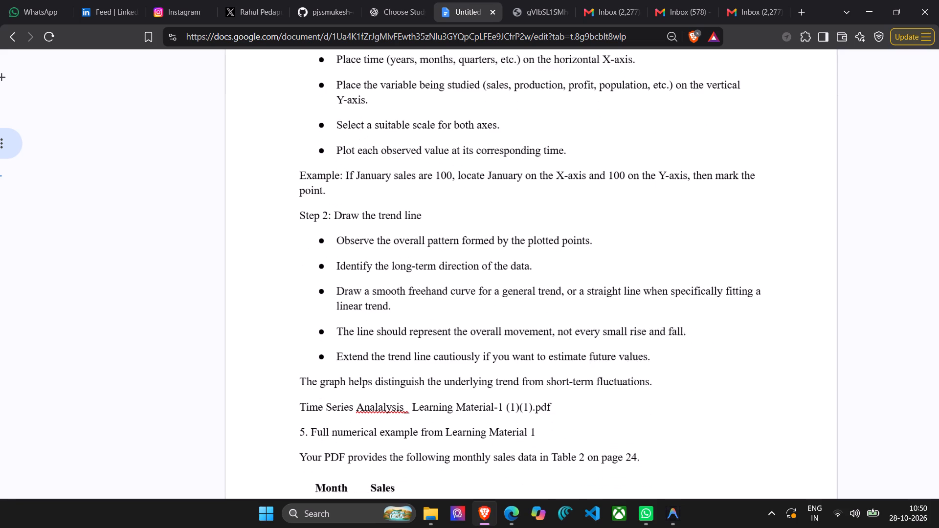
scroll(375, 348, down, 1)
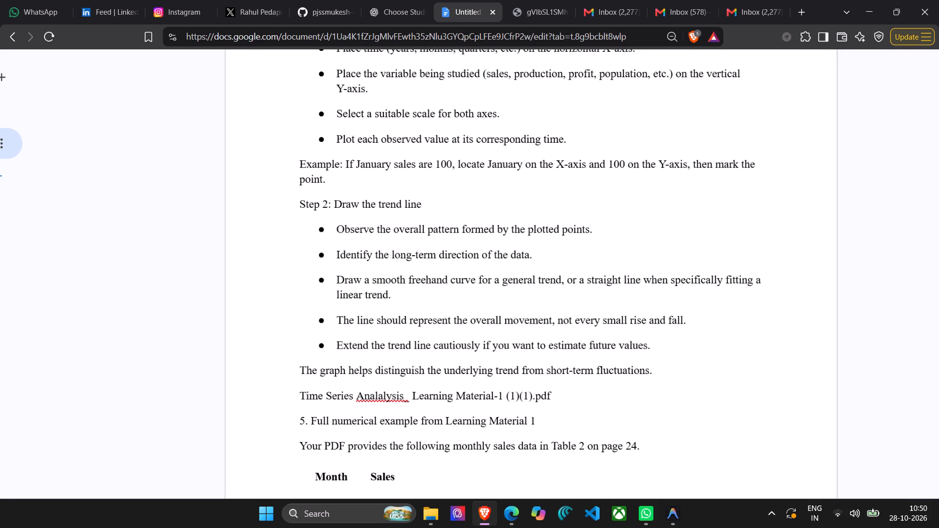
drag(336, 231, 611, 229)
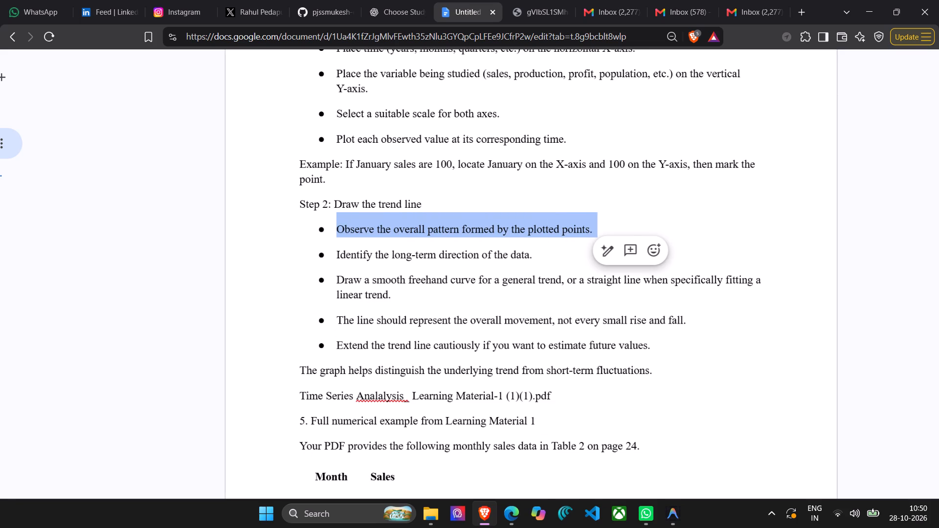
drag(335, 252, 498, 249)
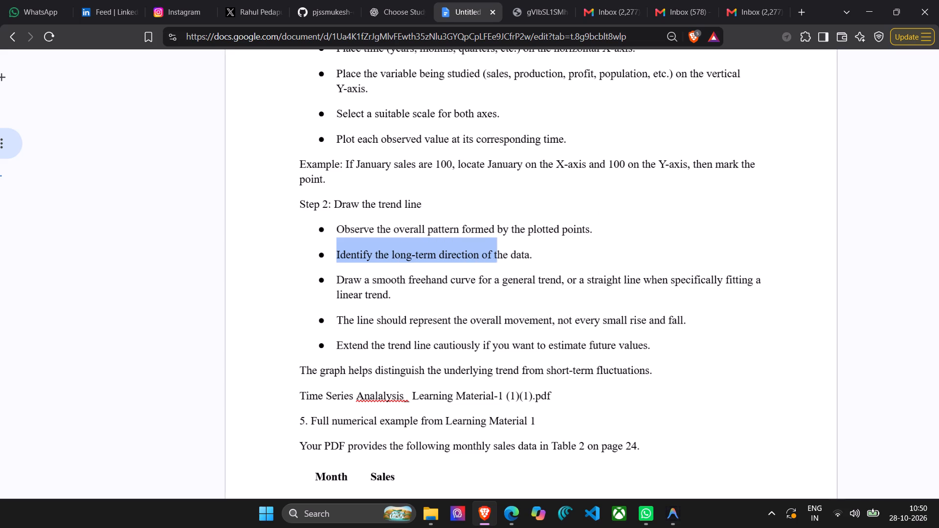
drag(498, 249, 545, 249)
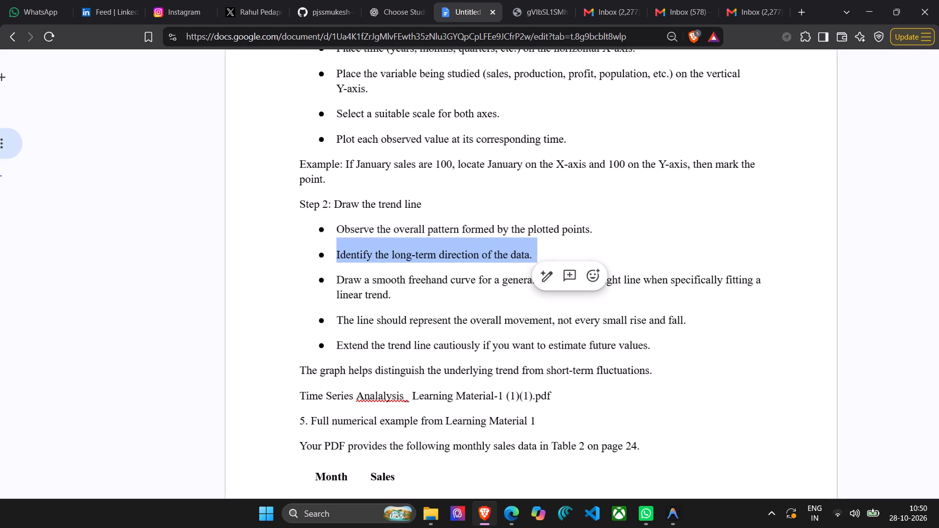
click(381, 298)
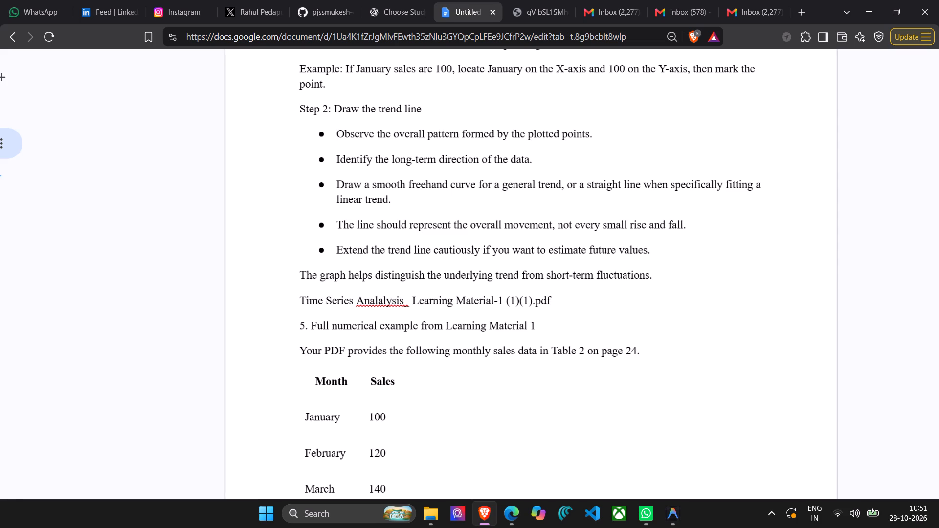
Delete the PDF file name line "Time Series Analalysis_ Learning Material-1 (1)(1).pdf" below the sentence about short-term fluctuations.
scroll(581, 158, down, 1)
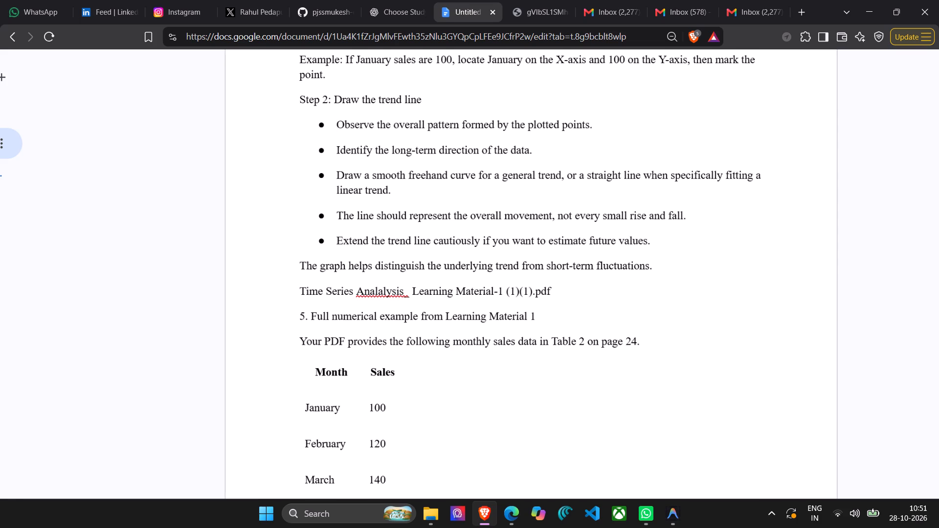
scroll(581, 158, down, 1)
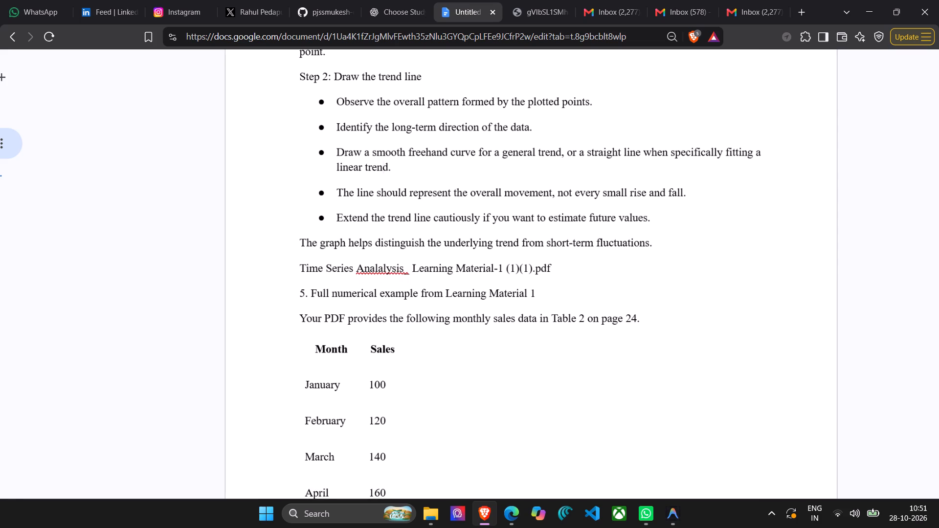
click(315, 261)
drag(293, 268, 573, 264)
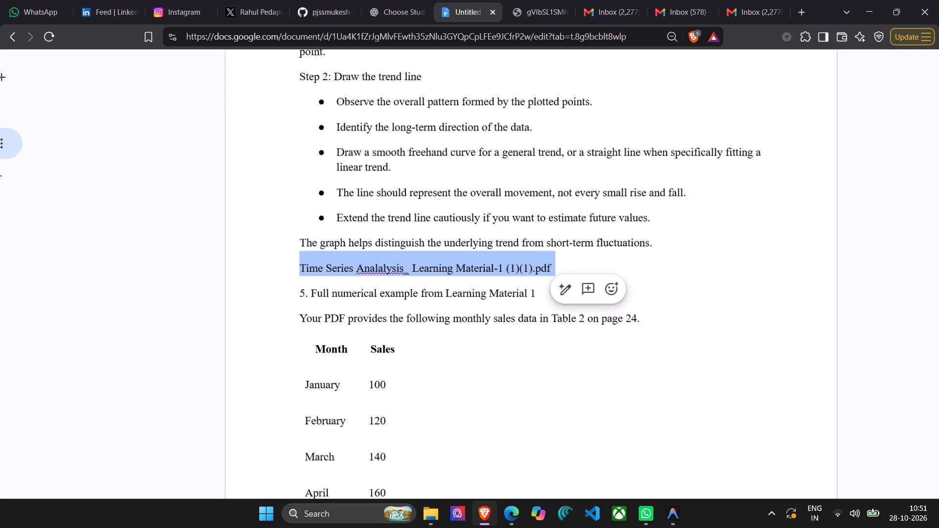
key(BackSpace)
key(BackSpace)
key(Return)
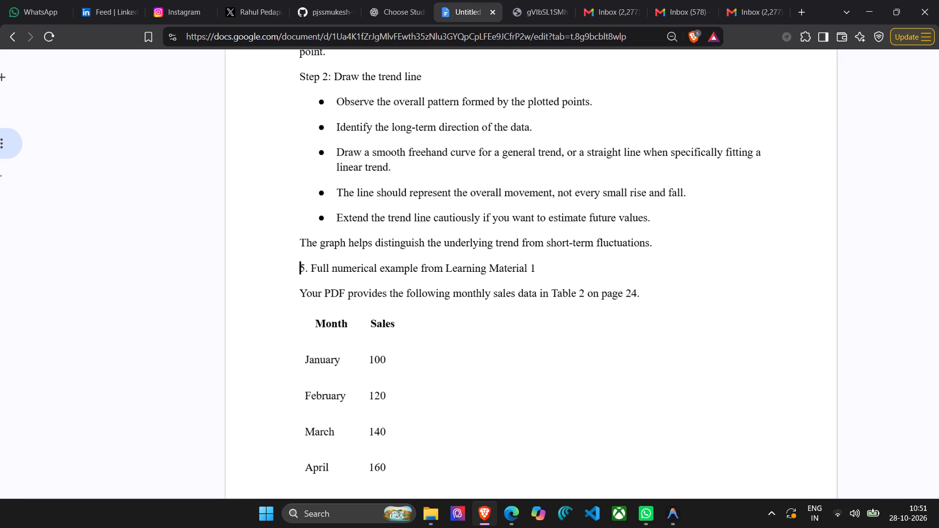
Remove the number "5." from the start of the "Full numerical example from Learning Material 1" heading, keeping the heading on its own line.
drag(309, 265, 281, 265)
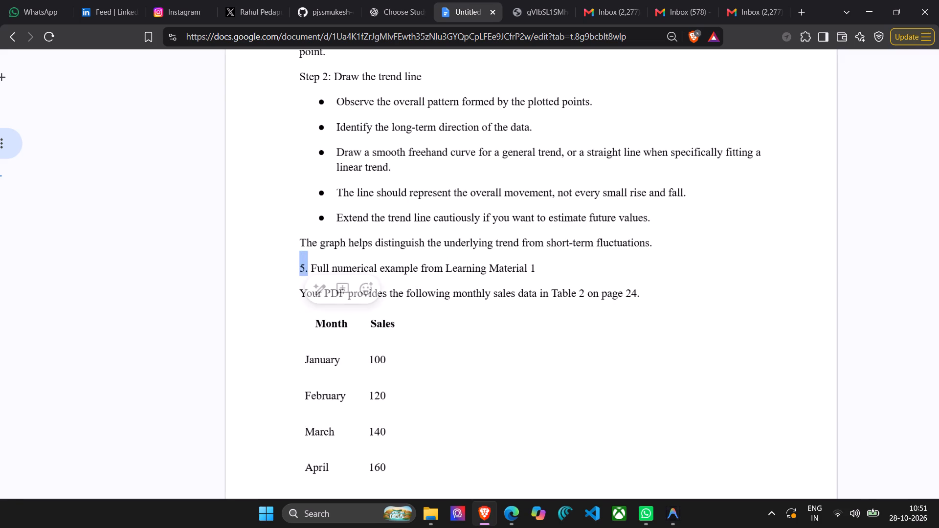
key(Right)
key(Right)
key(BackSpace)
key(BackSpace)
key(BackSpace)
key(BackSpace)
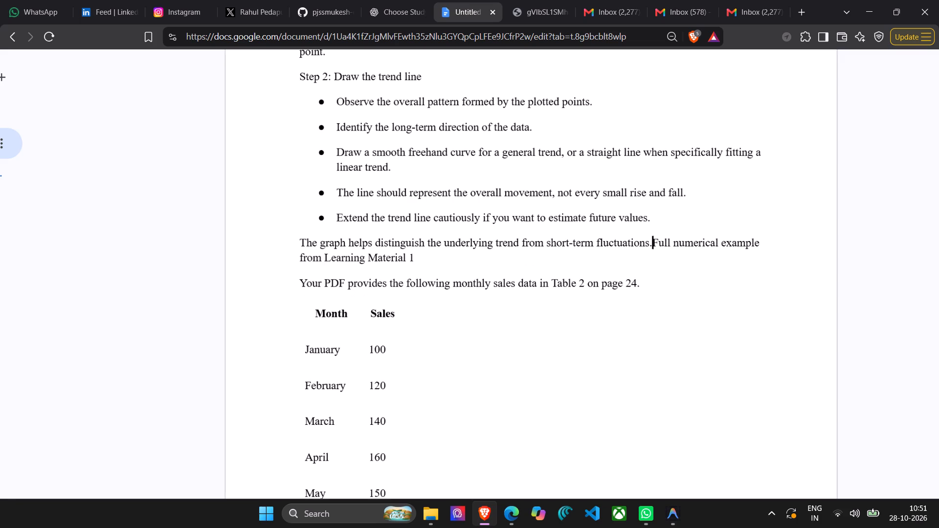
key(Return)
Delete the words "Full numerical" from the heading above the monthly sales data, keeping the heading on its own line.
drag(281, 265, 530, 260)
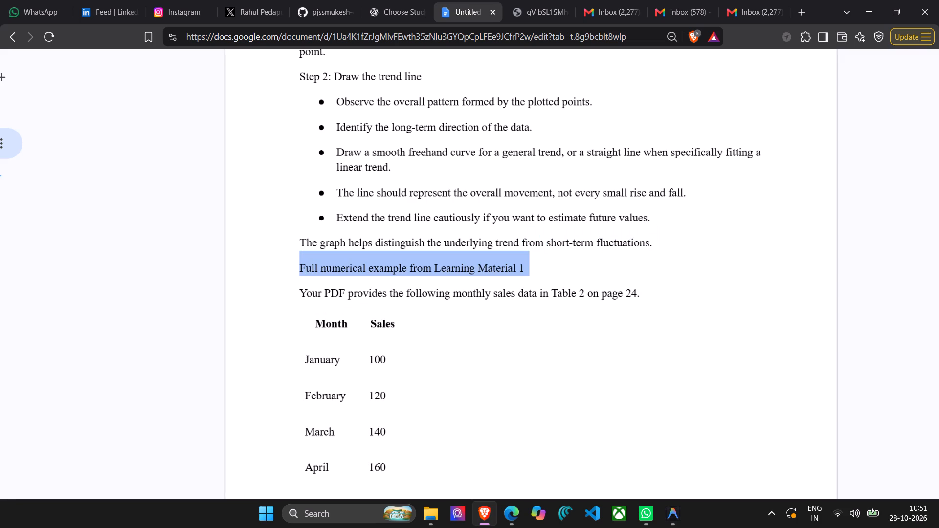
drag(530, 260, 527, 277)
click(374, 277)
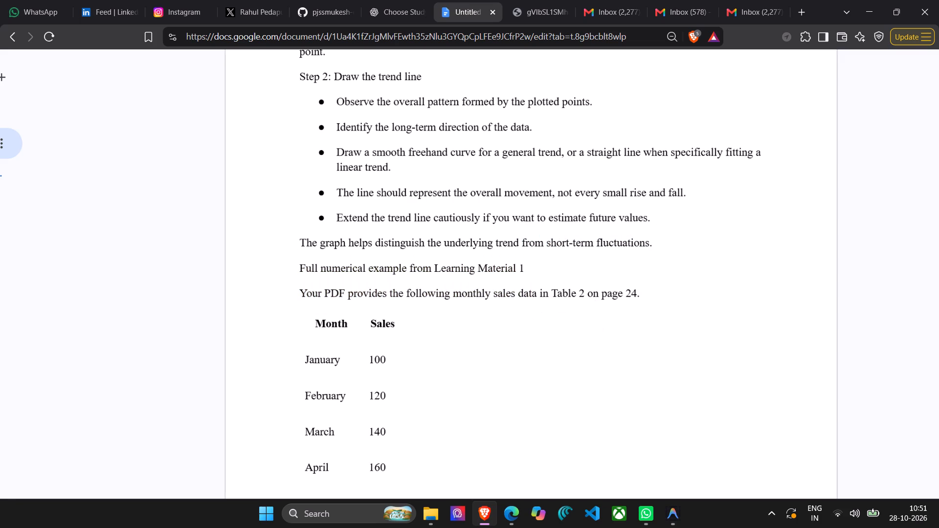
drag(545, 269, 270, 263)
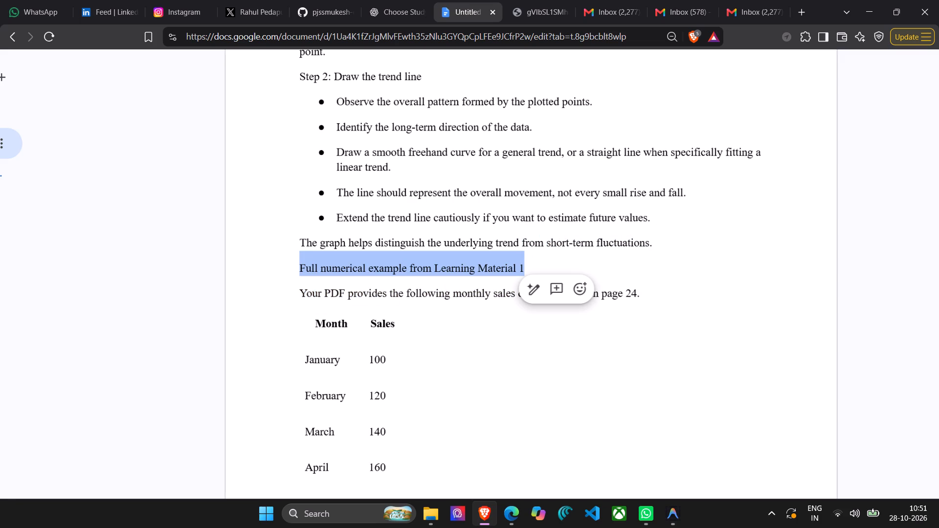
click(369, 262)
drag(369, 270, 212, 280)
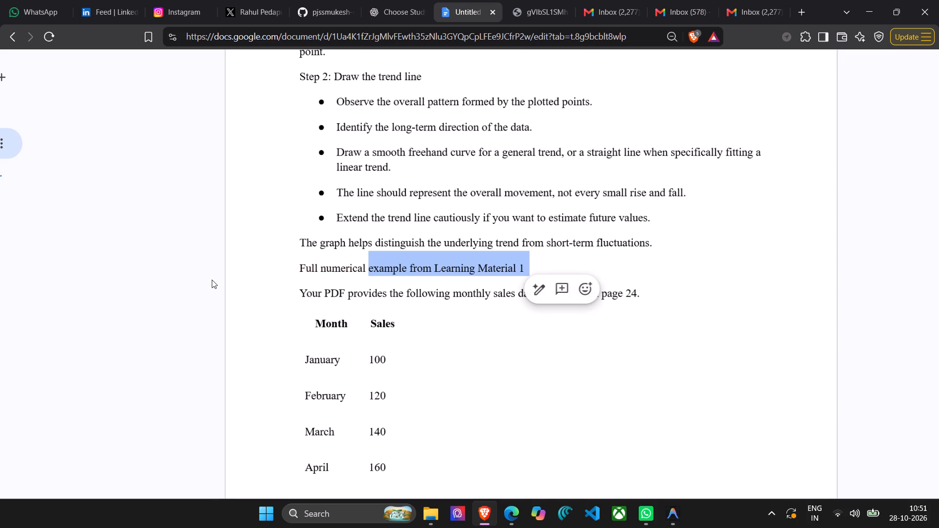
key(Left)
key(BackSpace)
key(BackSpace)
key(BackSpace)
key(BackSpace)
key(BackSpace)
key(BackSpace)
key(BackSpace)
key(BackSpace)
key(BackSpace)
key(BackSpace)
key(BackSpace)
key(BackSpace)
key(BackSpace)
key(BackSpace)
key(BackSpace)
key(BackSpace)
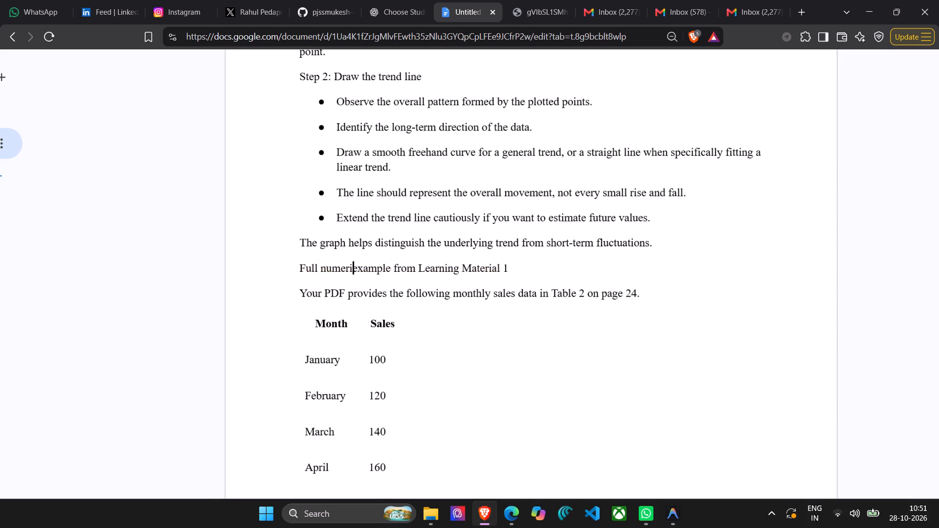
key(Return)
Delete "from Learning Material 1" from the heading so that only the word "example" is left.
key(Right)
key(Right)
key(Right)
key(Right)
key(Right)
key(Right)
key(Right)
key(Right)
key(Right)
key(Right)
key(Right)
key(Right)
key(Right)
key(Right)
key(Right)
key(Right)
key(Right)
key(Right)
key(Right)
key(Right)
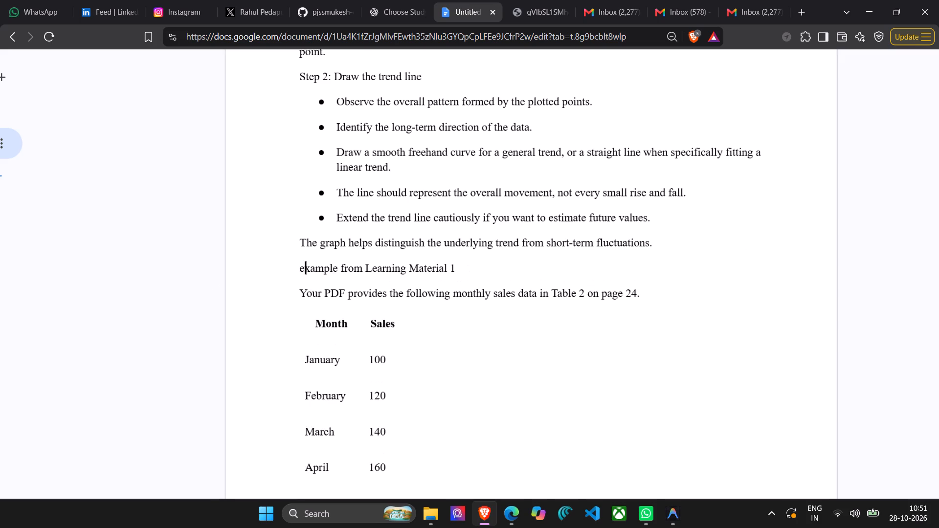
key(BackSpace)
key(BackSpace)
key(BackSpace)
key(BackSpace)
key(BackSpace)
key(BackSpace)
key(BackSpace)
key(BackSpace)
key(BackSpace)
key(BackSpace)
key(BackSpace)
key(BackSpace)
key(BackSpace)
key(BackSpace)
key(BackSpace)
key(BackSpace)
key(BackSpace)
key(BackSpace)
key(BackSpace)
key(BackSpace)
key(BackSpace)
key(BackSpace)
key(BackSpace)
key(BackSpace)
key(BackSpace)
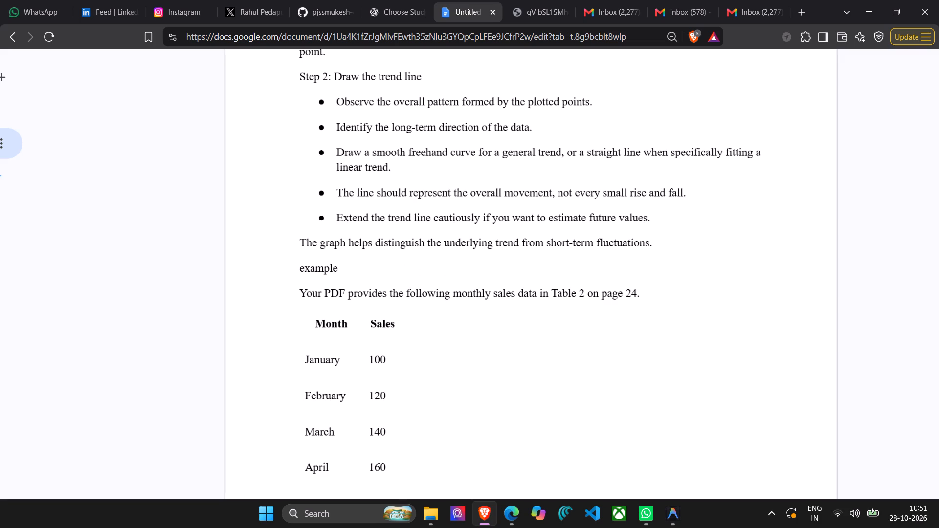
Delete the sentence "Your PDF provides the following monthly sales data in Table 2 on page 24." and its empty line above the table.
drag(656, 289, 295, 112)
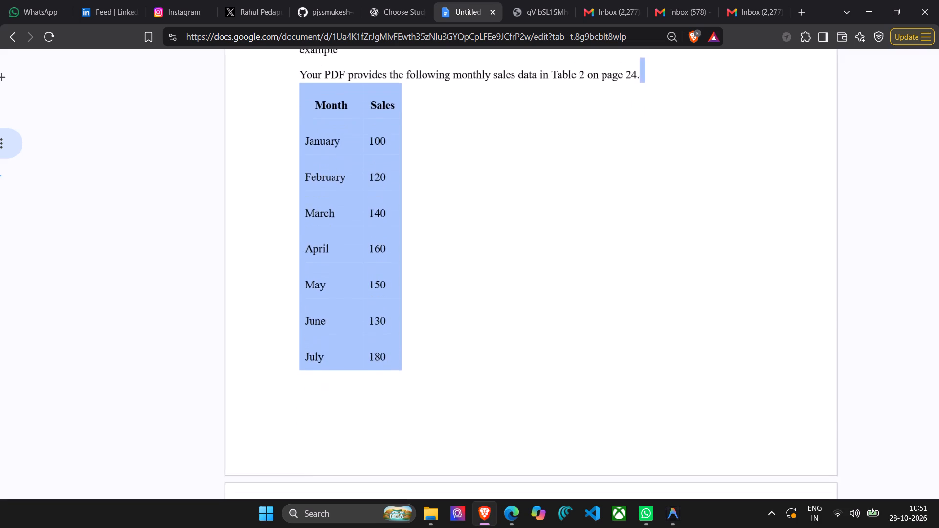
scroll(303, 125, up, 2)
click(677, 109)
drag(663, 105, 229, 97)
key(BackSpace)
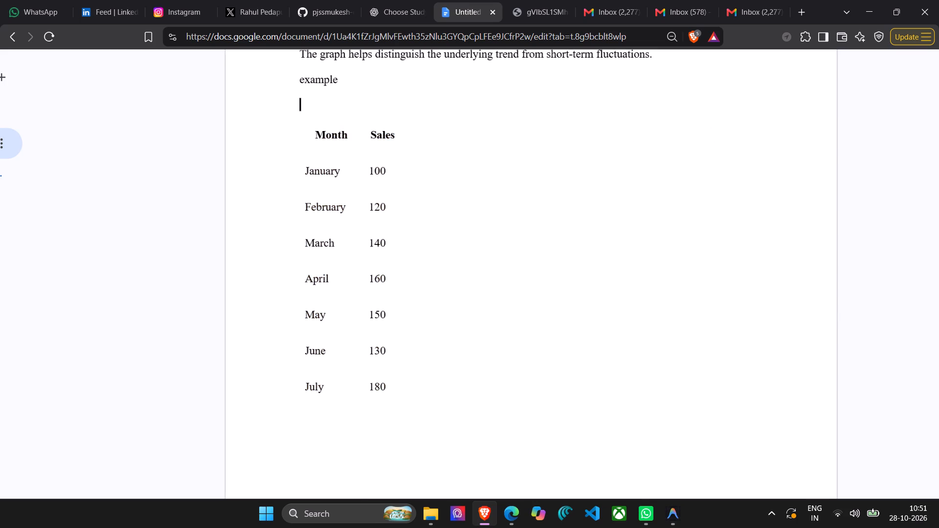
key(BackSpace)
Make the "example" heading above the Month and Sales table bold.
scroll(434, 169, up, 2)
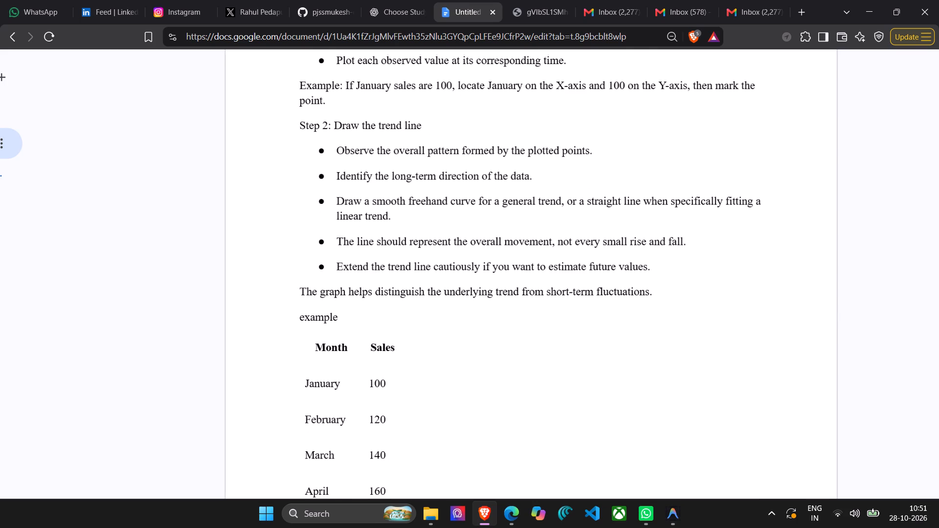
drag(362, 324, 253, 339)
drag(337, 312, 256, 321)
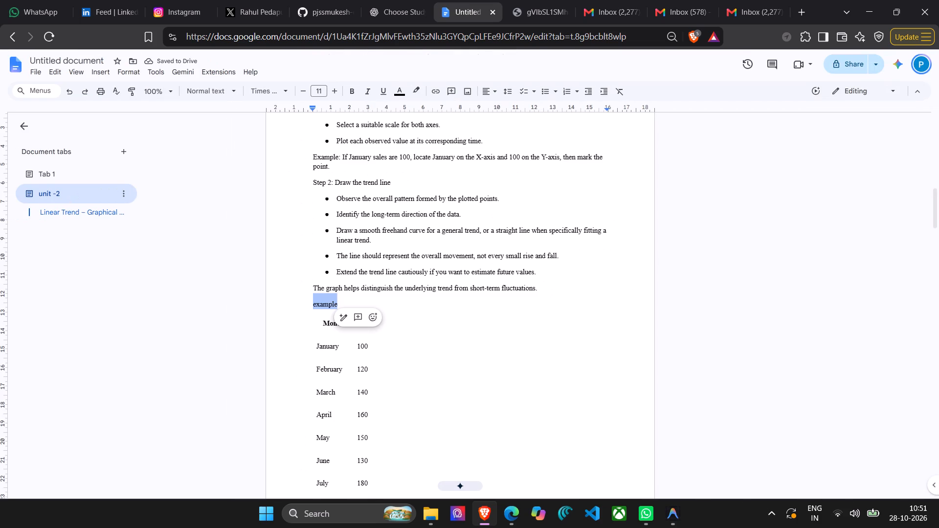
click(347, 93)
Set the line spacing of the whole Month and Sales table, from the header row to December, to Single.
scroll(416, 337, down, 2)
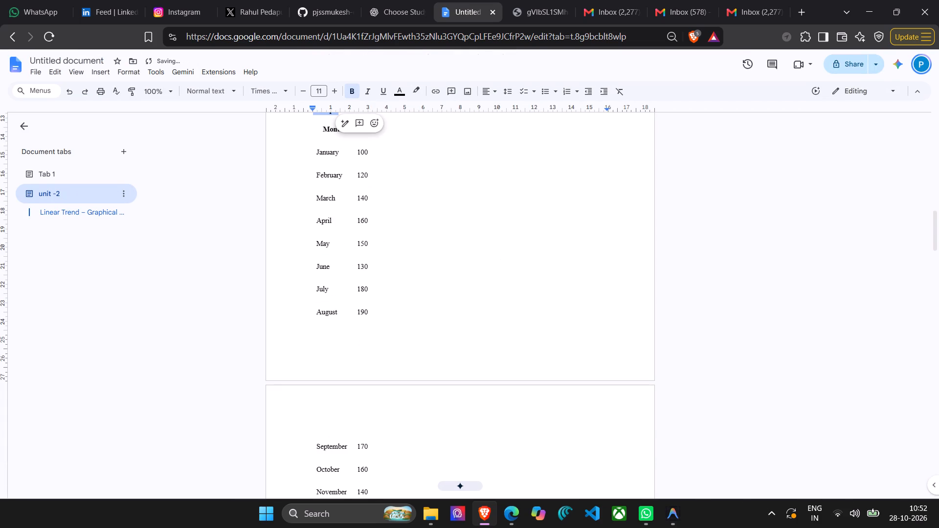
drag(373, 385, 349, 113)
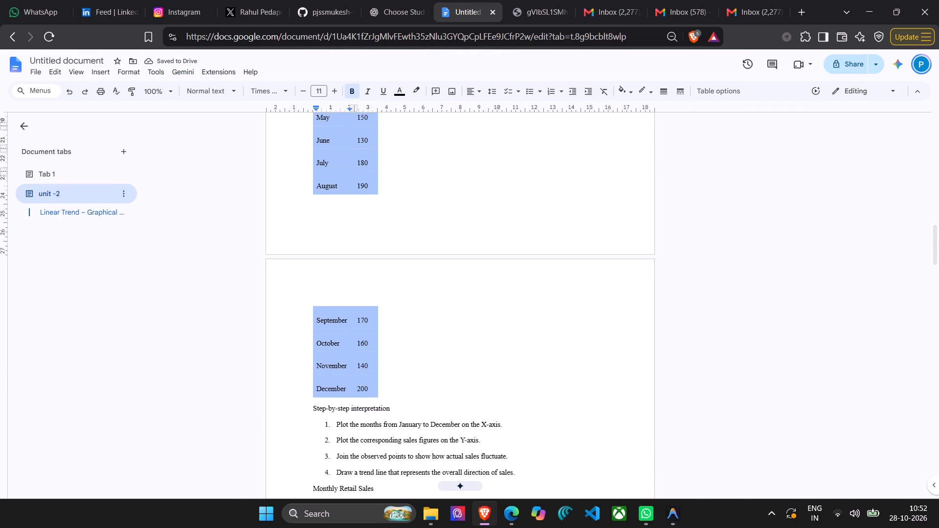
drag(349, 113, 340, 262)
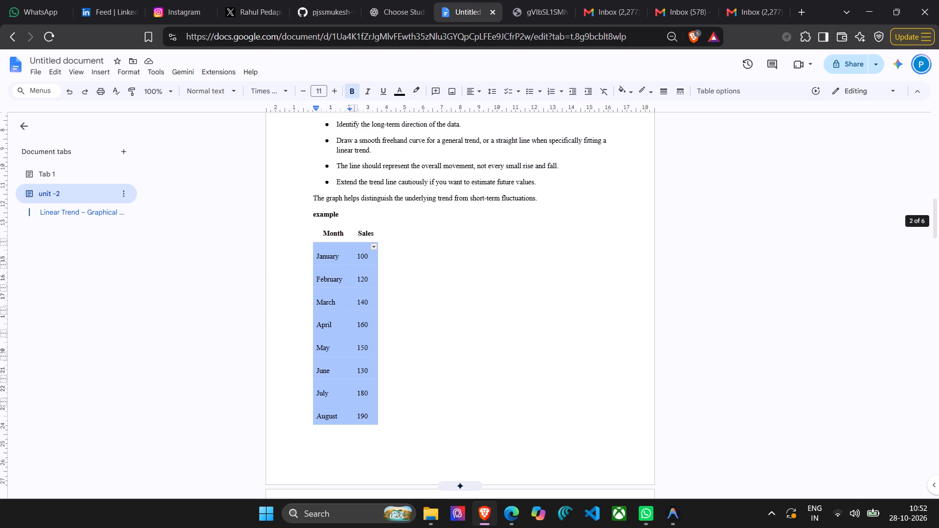
drag(340, 262, 322, 240)
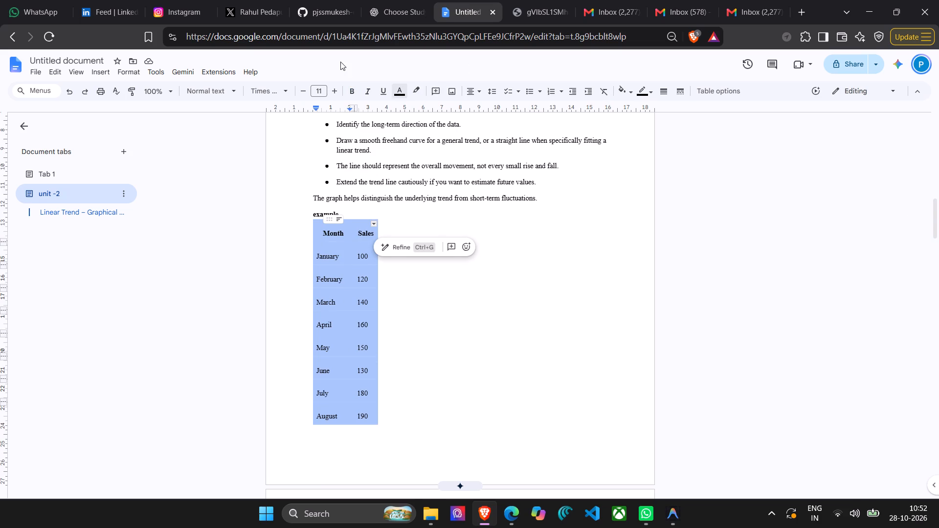
click(498, 90)
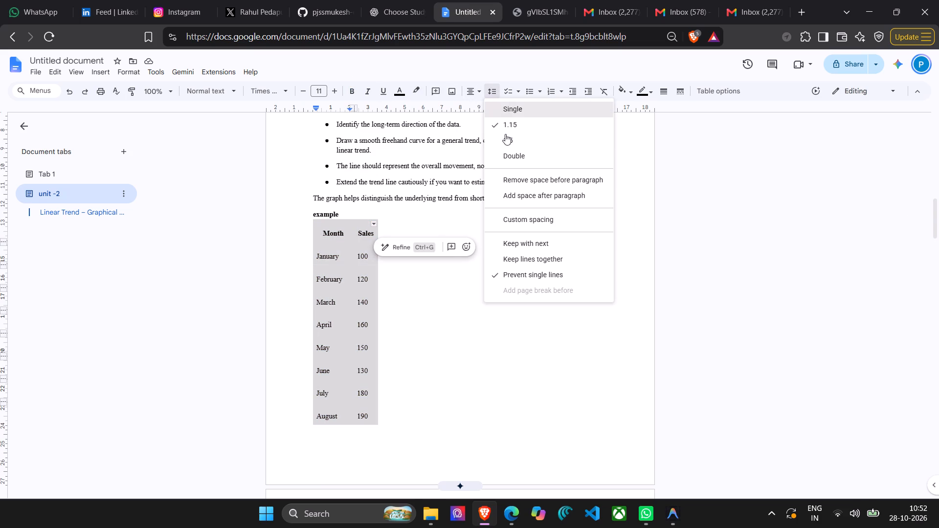
click(517, 109)
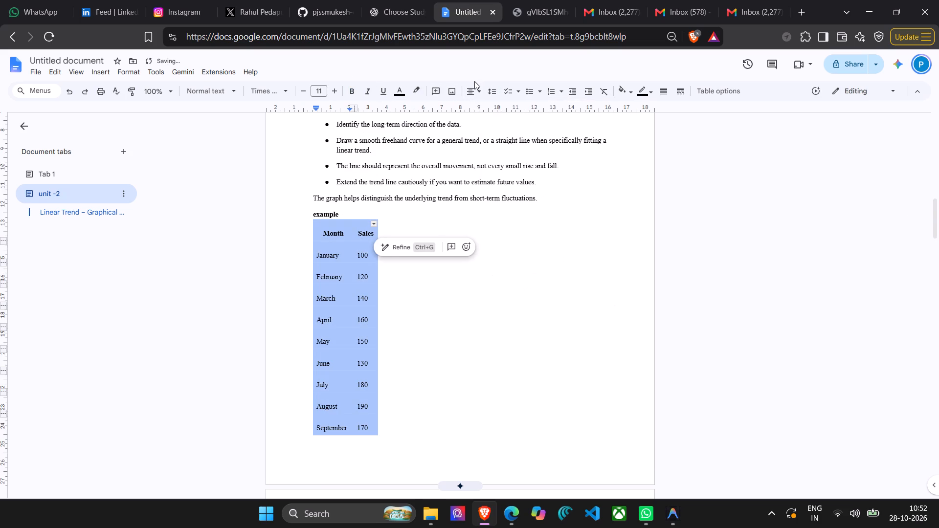
Remove the space before paragraphs throughout the Month and Sales table.
click(476, 93)
click(492, 88)
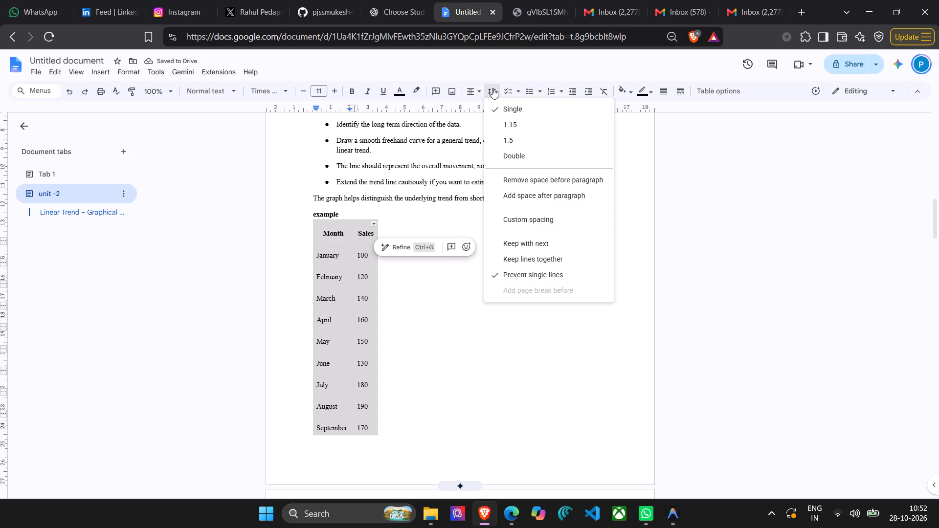
click(532, 183)
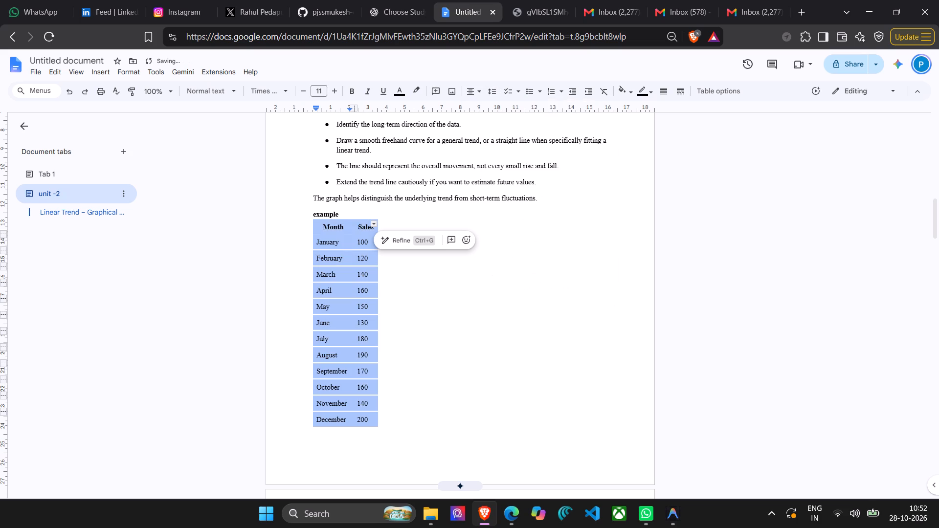
Add space after paragraphs throughout the Month and Sales table.
click(472, 90)
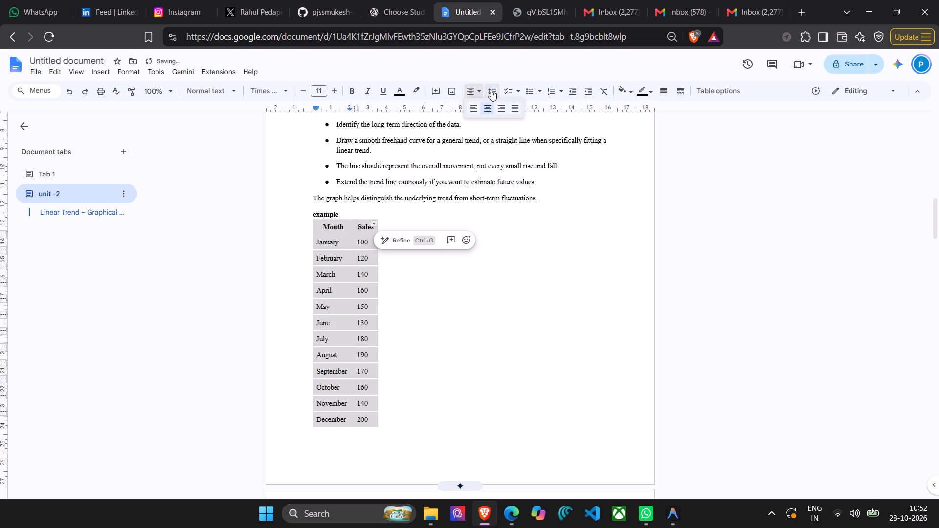
click(491, 90)
click(533, 189)
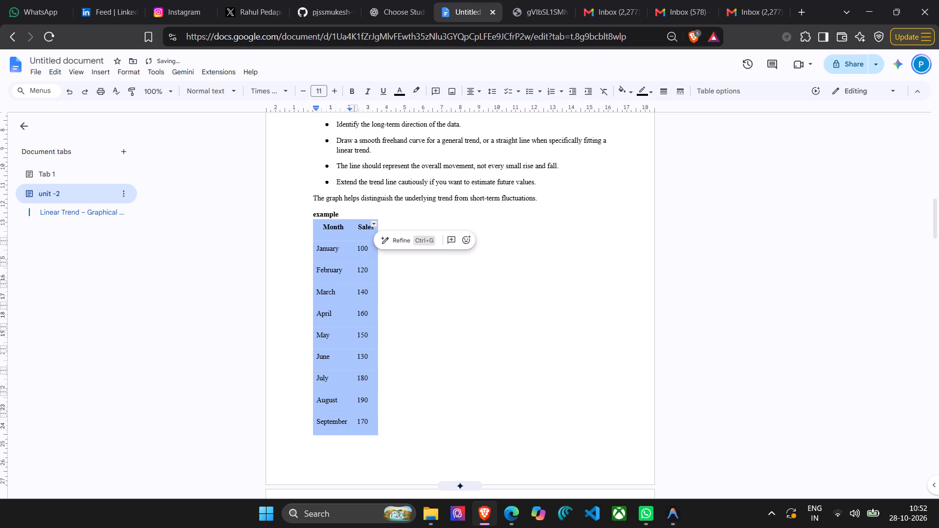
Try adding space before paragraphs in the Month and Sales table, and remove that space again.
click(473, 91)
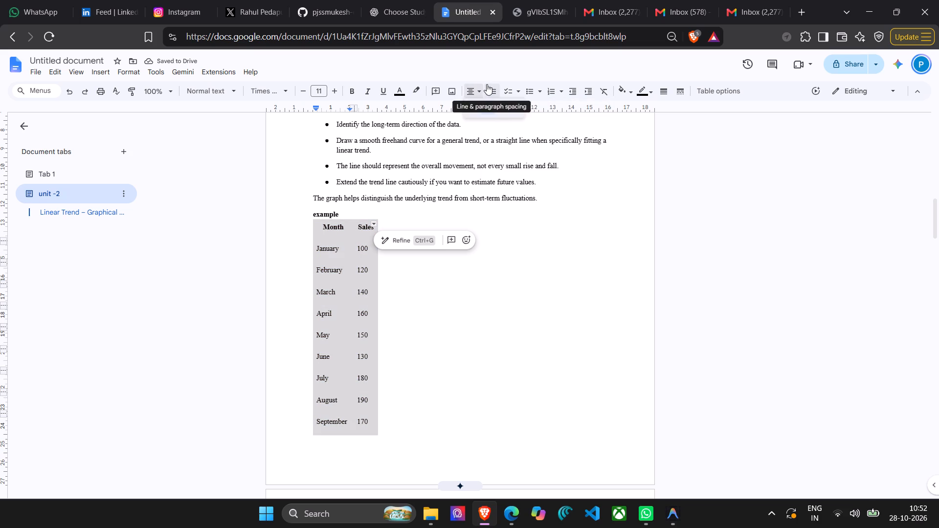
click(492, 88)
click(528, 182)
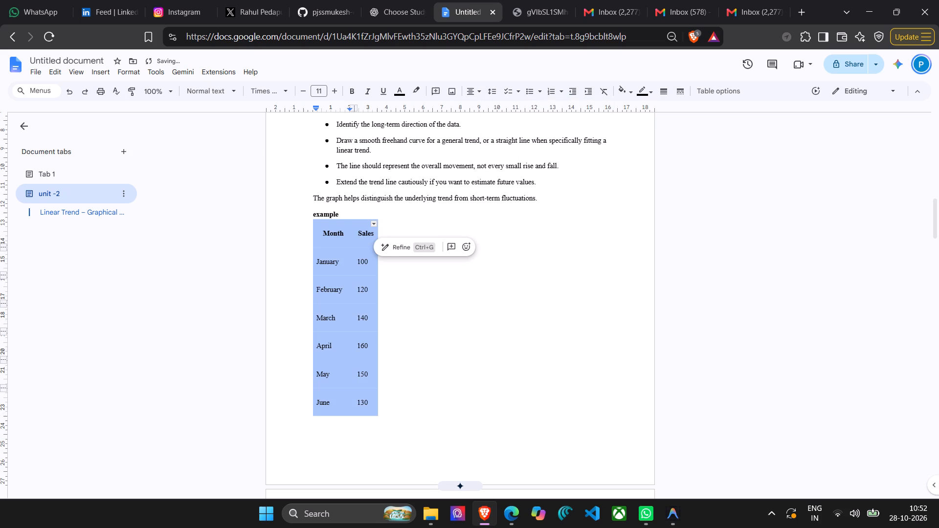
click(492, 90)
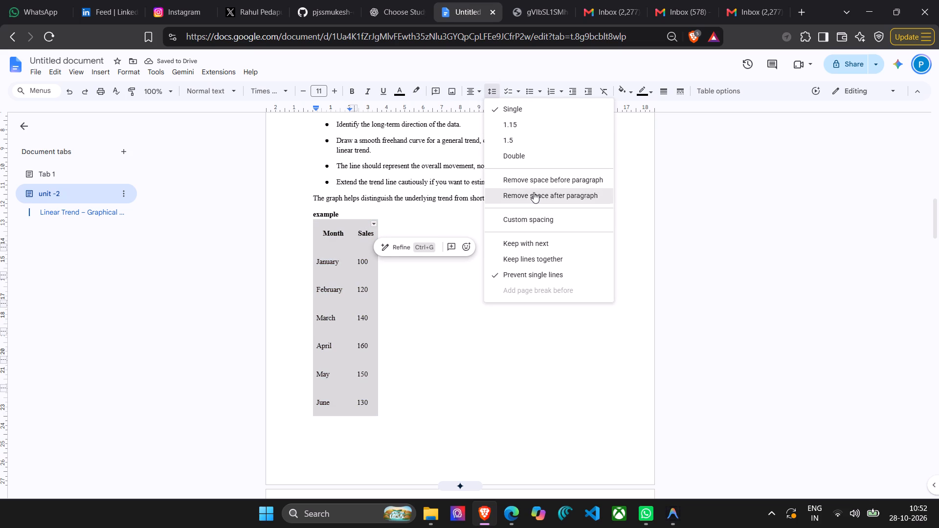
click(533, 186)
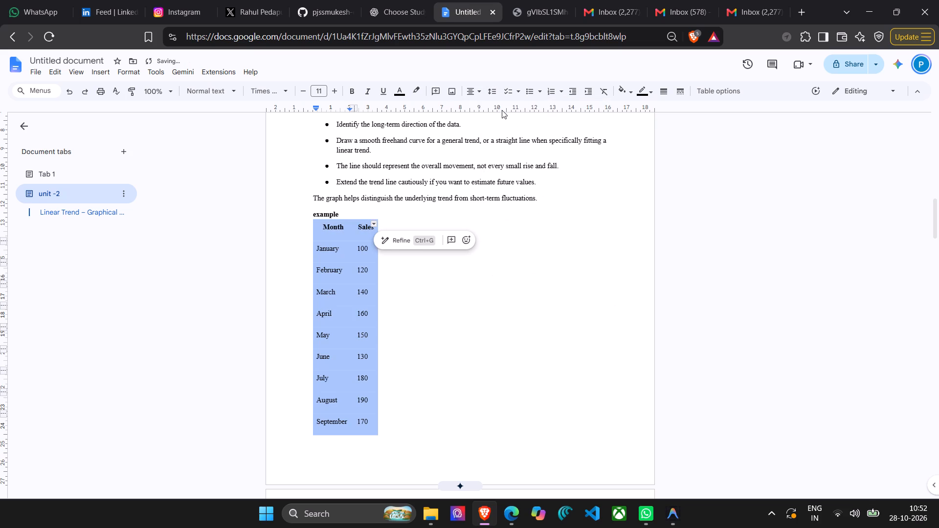
Remove the space after paragraphs throughout the Month and Sales table.
click(491, 92)
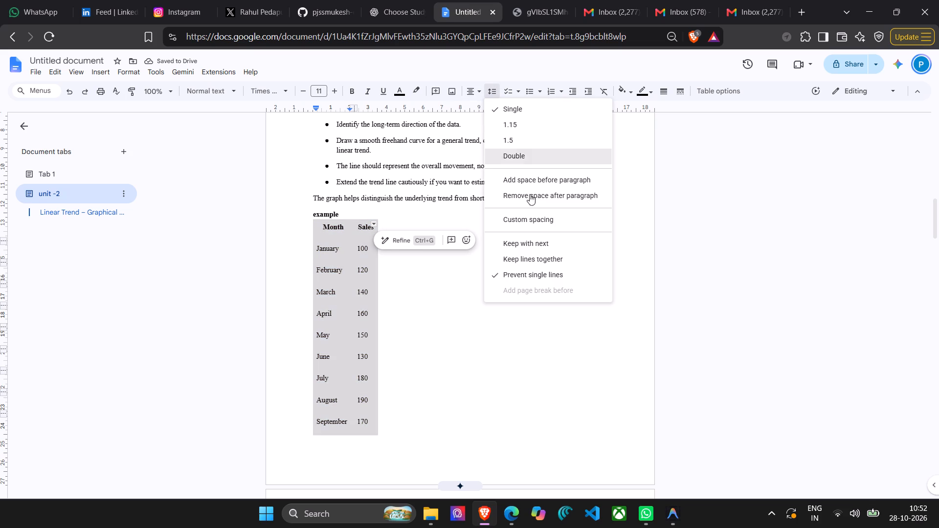
click(529, 189)
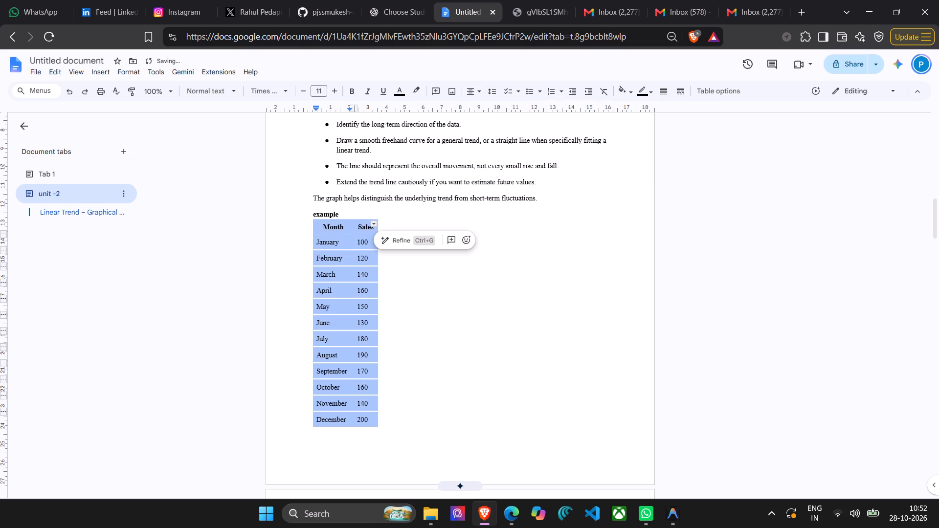
Set the border width of the whole Month and Sales table to 1pt.
click(661, 92)
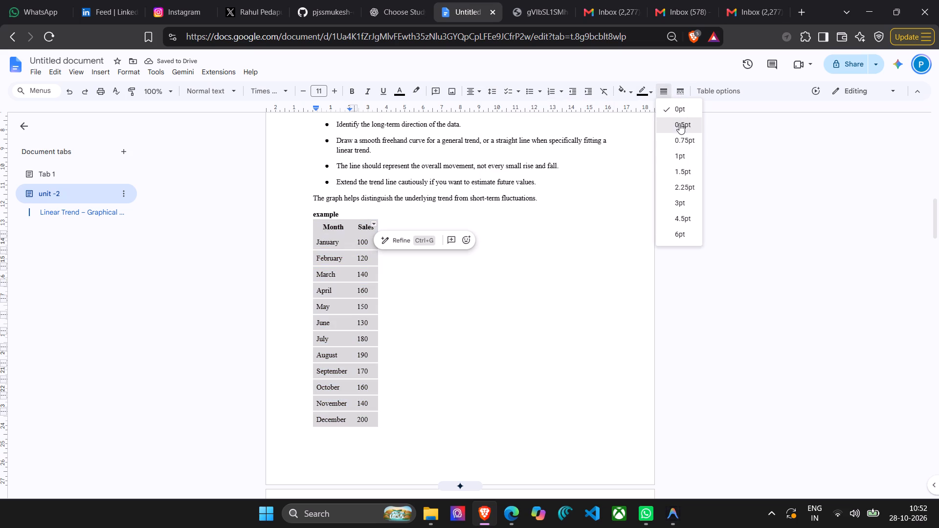
click(684, 156)
click(413, 311)
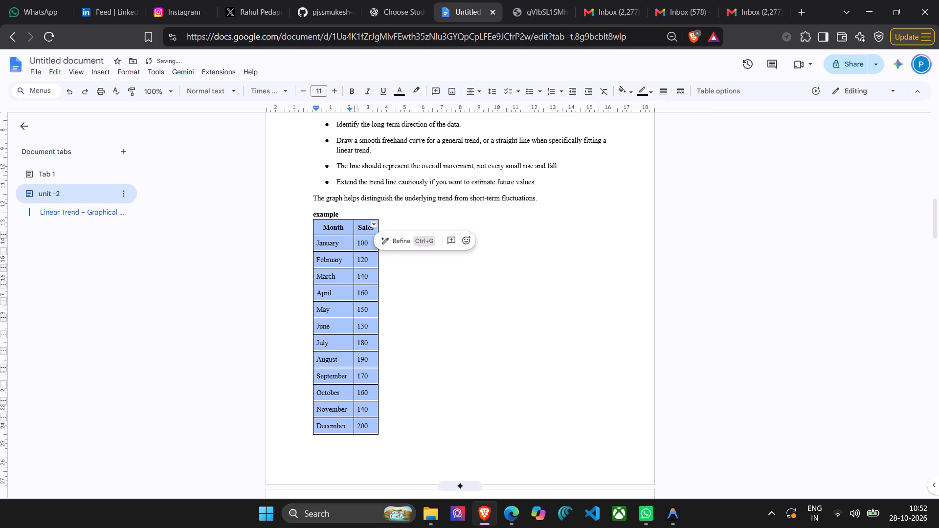
Set the line spacing of the entire unit -2 document tab's content to Single.
key(ctrl+a)
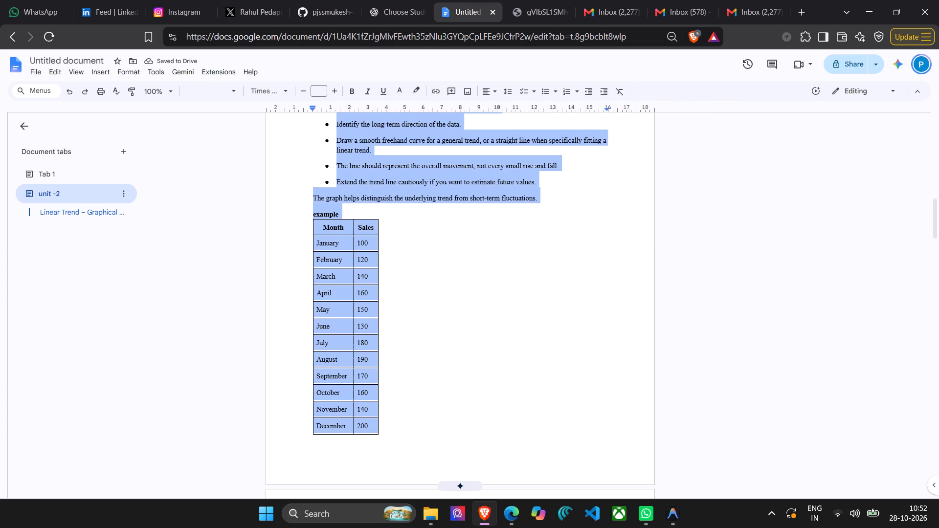
click(507, 90)
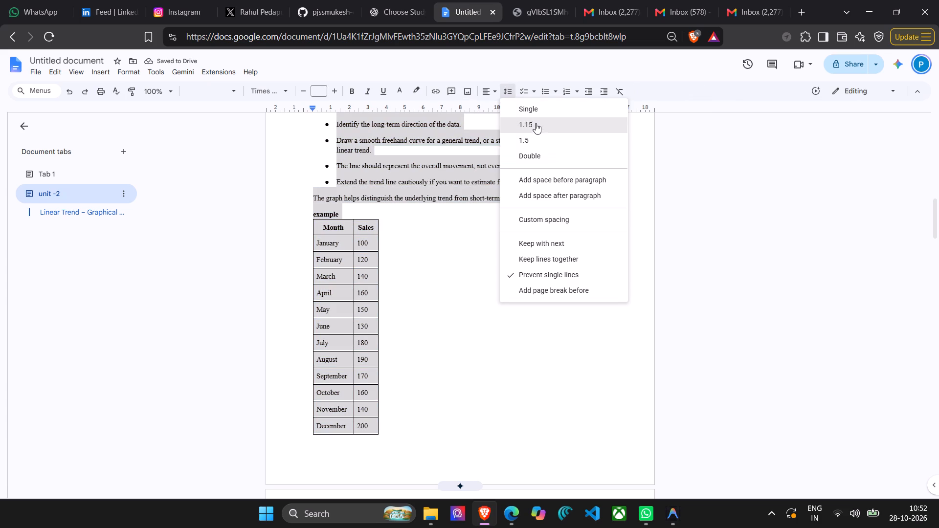
click(533, 117)
click(536, 265)
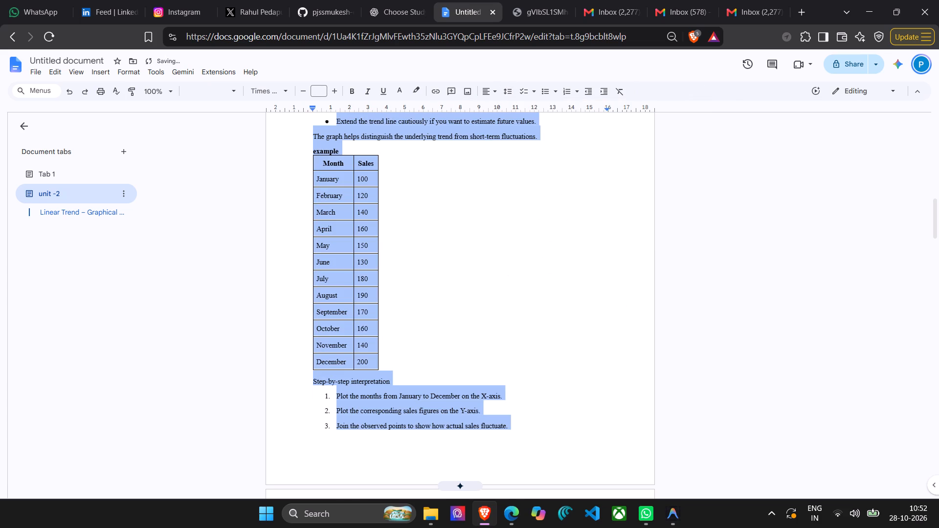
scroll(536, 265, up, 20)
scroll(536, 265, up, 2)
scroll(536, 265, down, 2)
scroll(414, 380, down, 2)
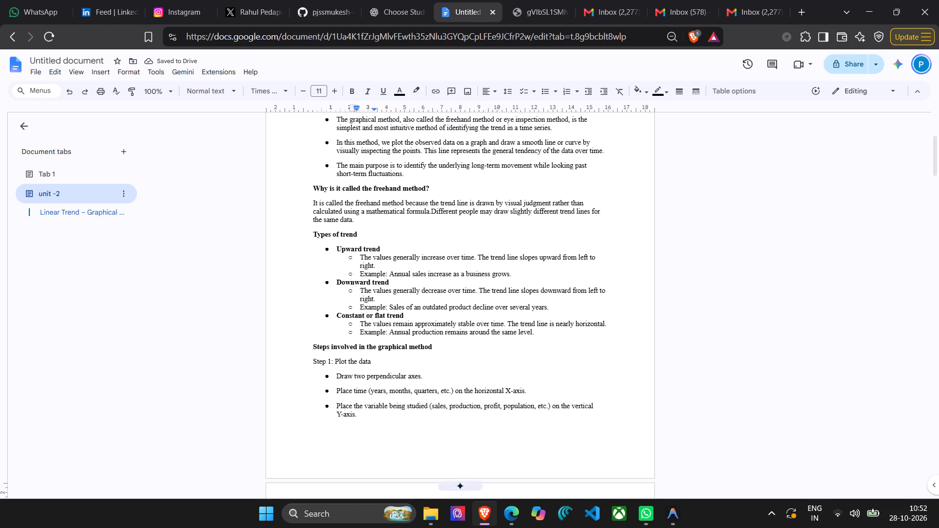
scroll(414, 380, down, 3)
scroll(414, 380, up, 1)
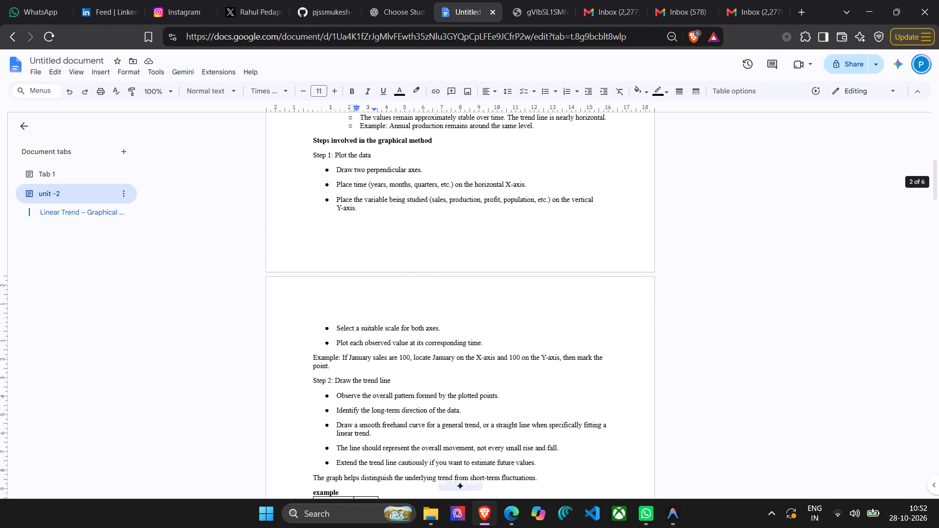
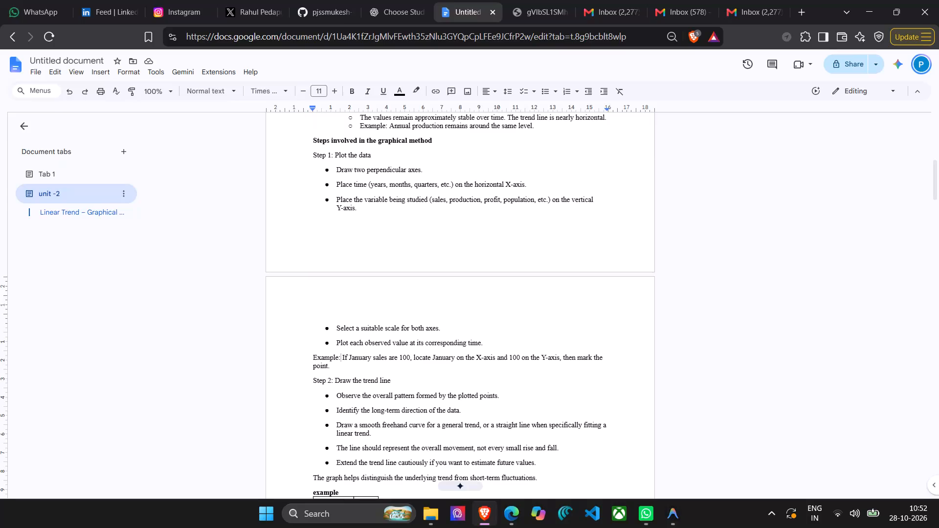
Insert a blank line between the bold example heading and the Month and Sales table.
scroll(341, 370, down, 2)
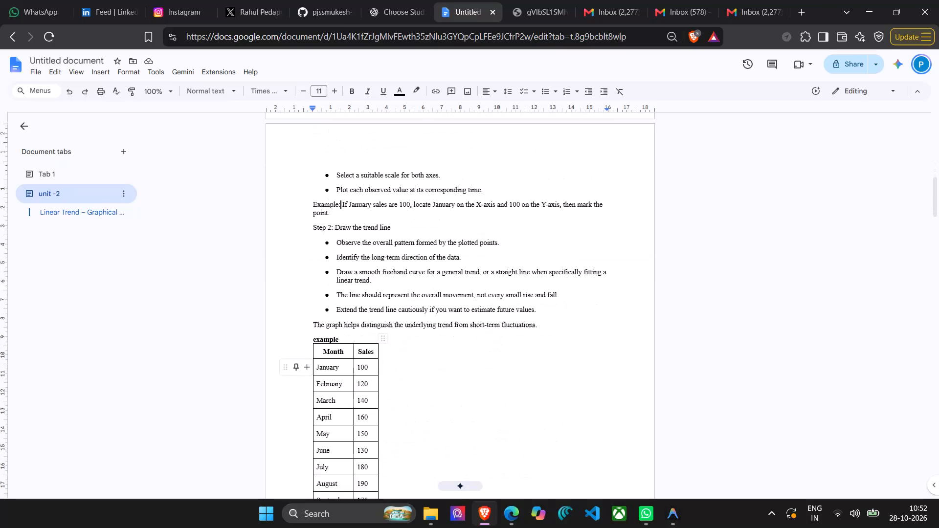
click(342, 338)
key(Return)
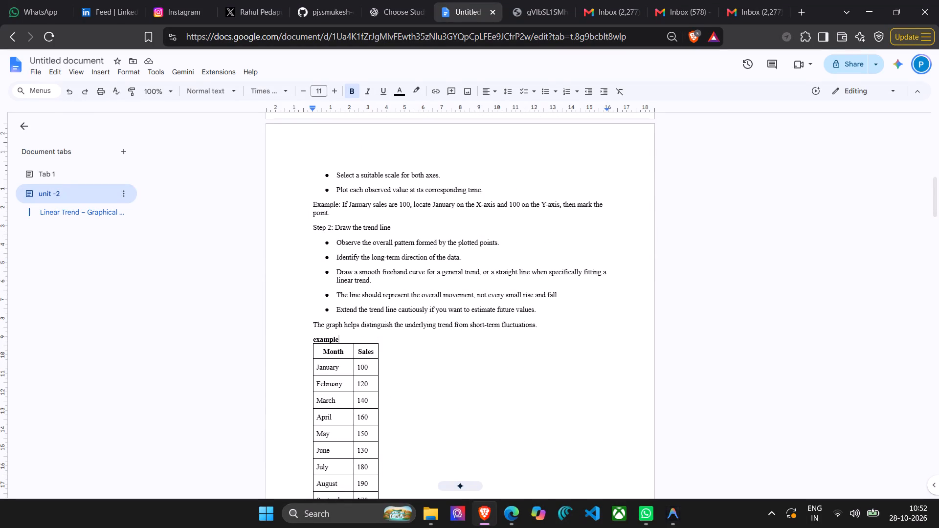
scroll(342, 338, down, 5)
scroll(342, 338, up, 3)
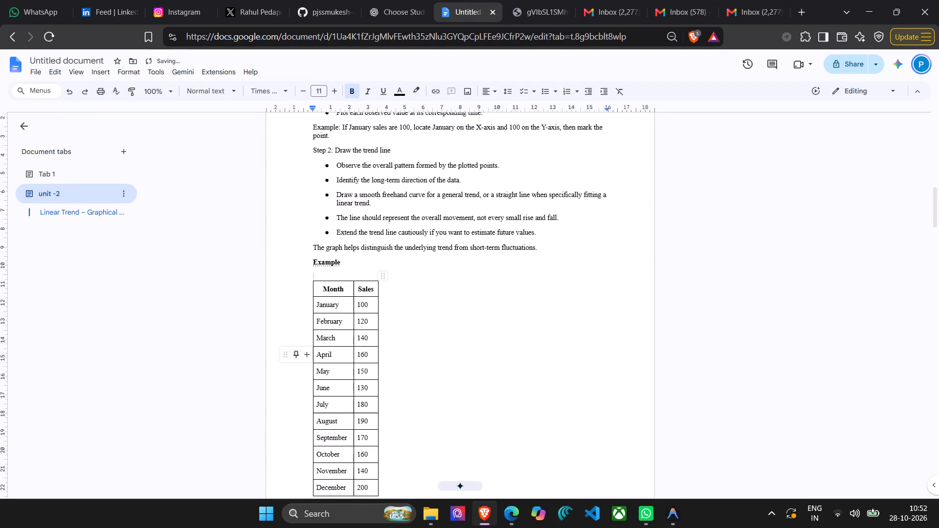
scroll(370, 338, down, 1)
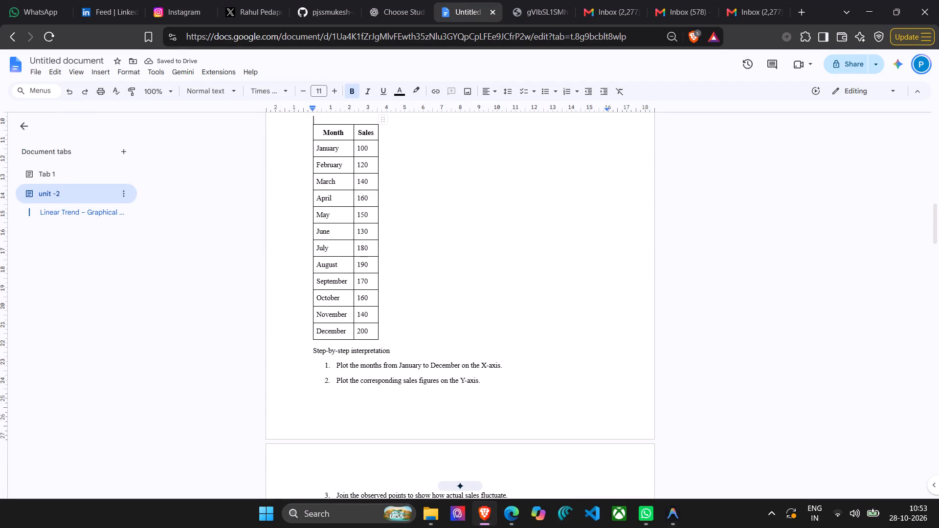
Add a colon and a space after the bold Example heading above the Month and Sales table.
click(503, 283)
scroll(503, 283, up, 5)
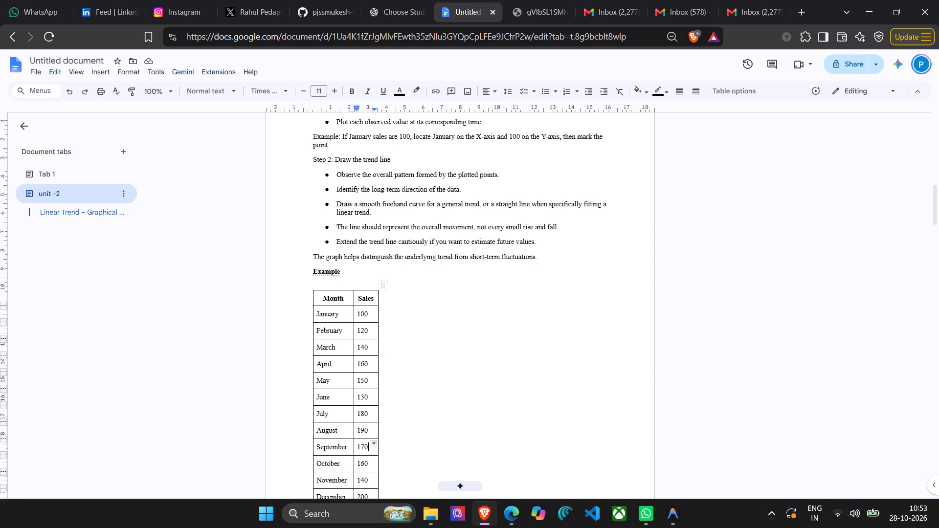
click(322, 275)
click(359, 292)
click(428, 307)
click(342, 270)
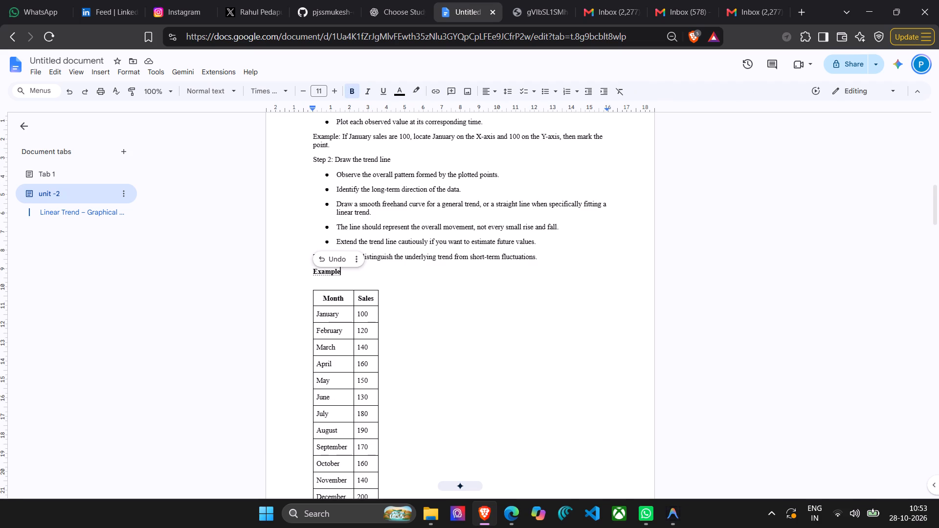
key(shift+colon)
key(space)
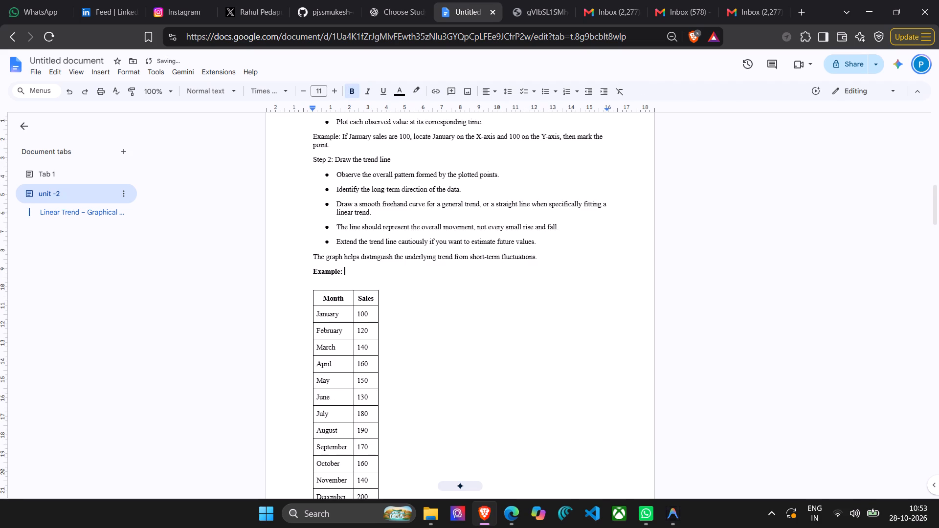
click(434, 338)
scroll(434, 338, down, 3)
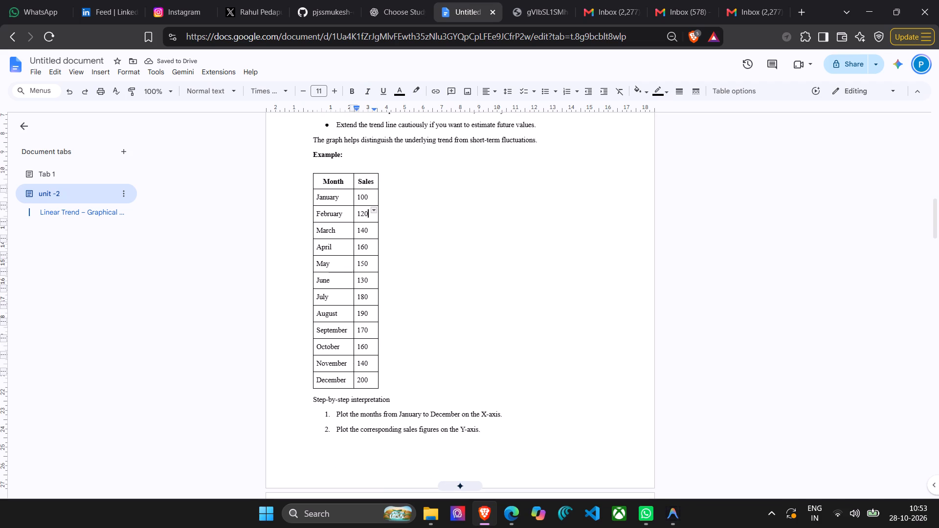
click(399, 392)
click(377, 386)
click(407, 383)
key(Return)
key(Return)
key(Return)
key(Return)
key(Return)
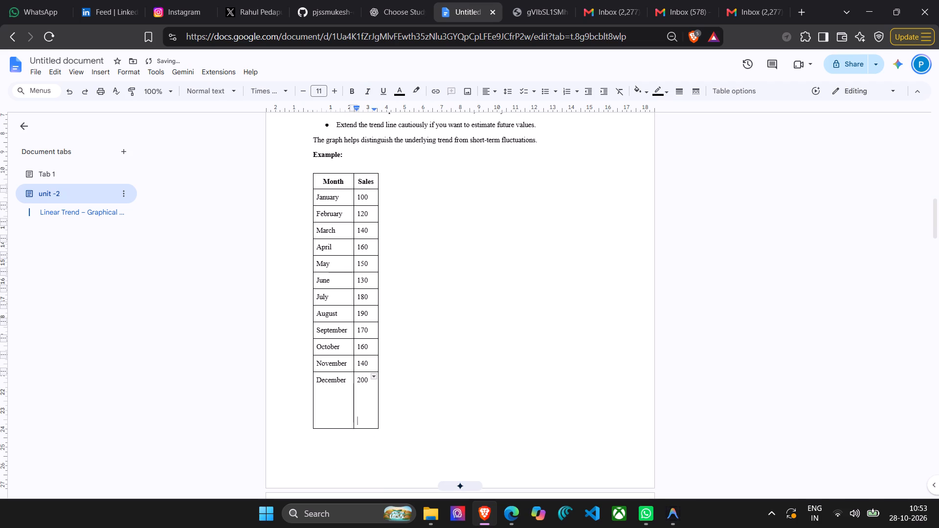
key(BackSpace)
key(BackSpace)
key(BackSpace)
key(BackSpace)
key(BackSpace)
Insert three blank lines before the Step-by-step interpretation heading below the Month and Sales table to push it onto the next page.
key(Right)
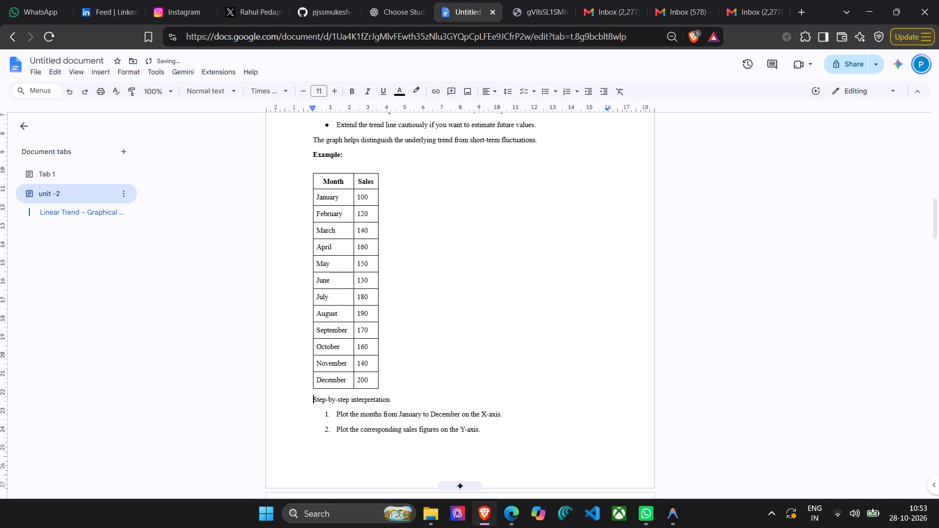
key(Return)
key(Return)
key(Return)
Review the unit -2 notes from the title through the later sections, then examine the Monthly Retail Sales chart and its interpretation.
scroll(407, 383, up, 3)
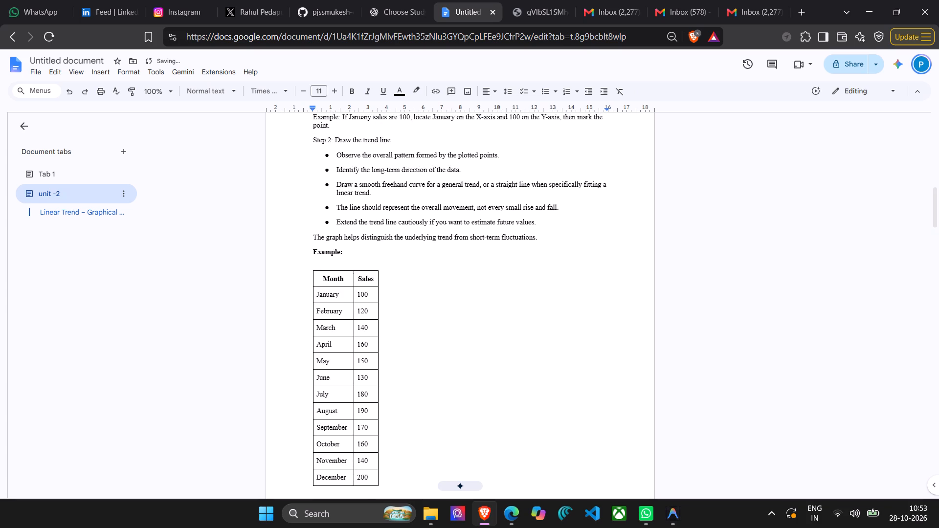
scroll(407, 383, up, 8)
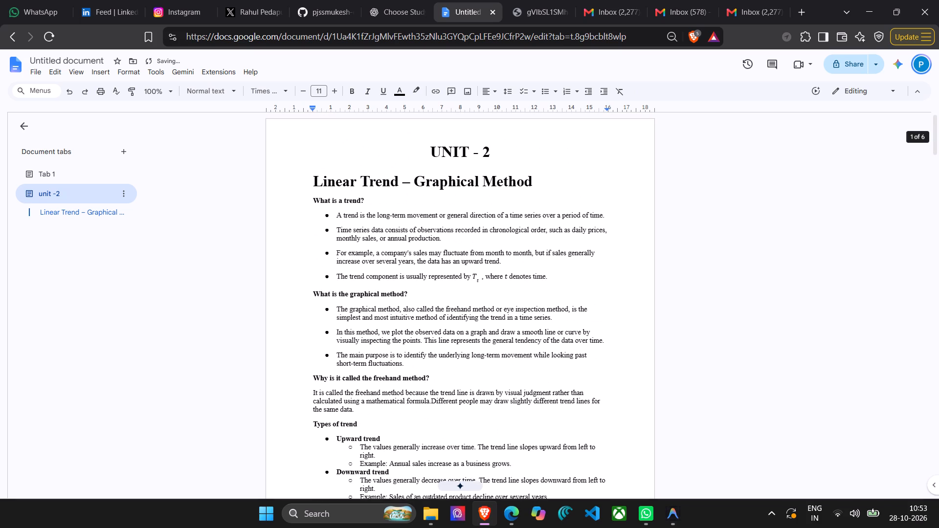
scroll(407, 383, up, 1)
scroll(407, 383, down, 19)
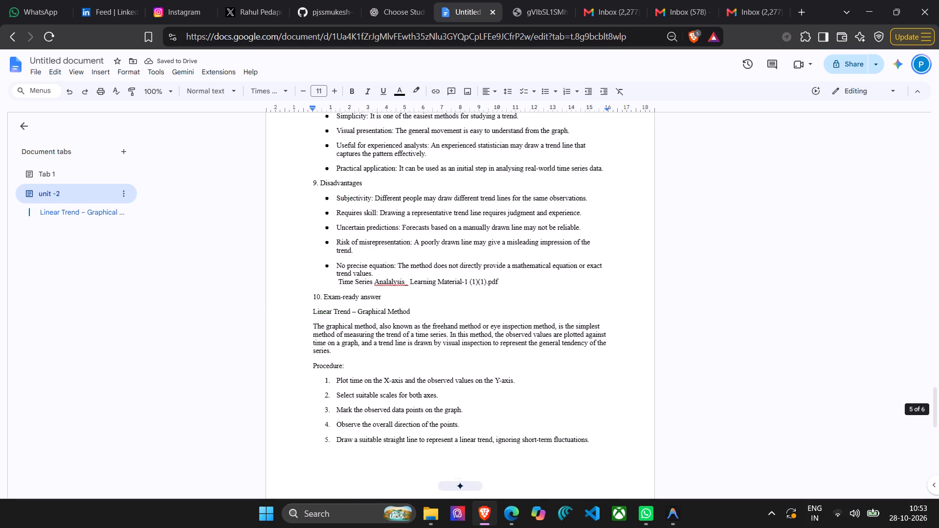
scroll(407, 383, up, 13)
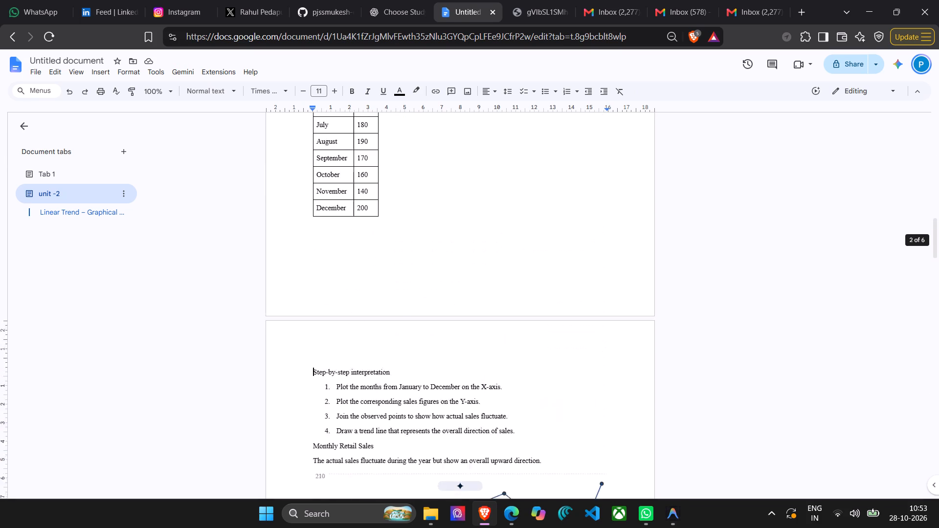
scroll(407, 383, up, 1)
scroll(407, 383, down, 3)
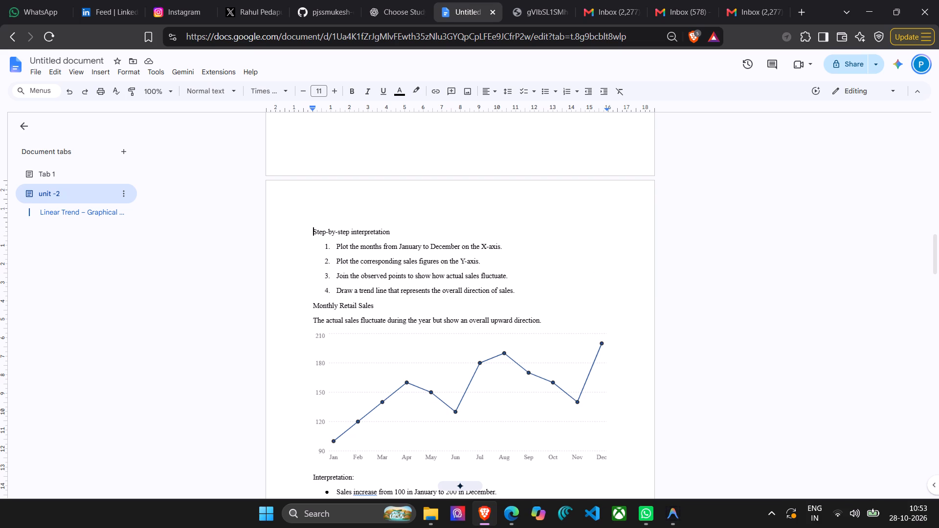
scroll(594, 254, down, 1)
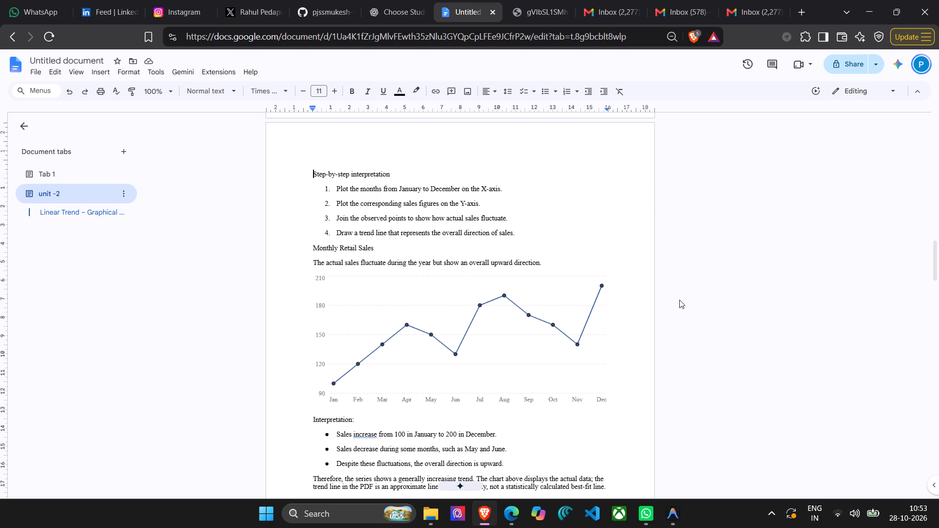
scroll(623, 388, left, 2)
key(Left)
click(737, 342)
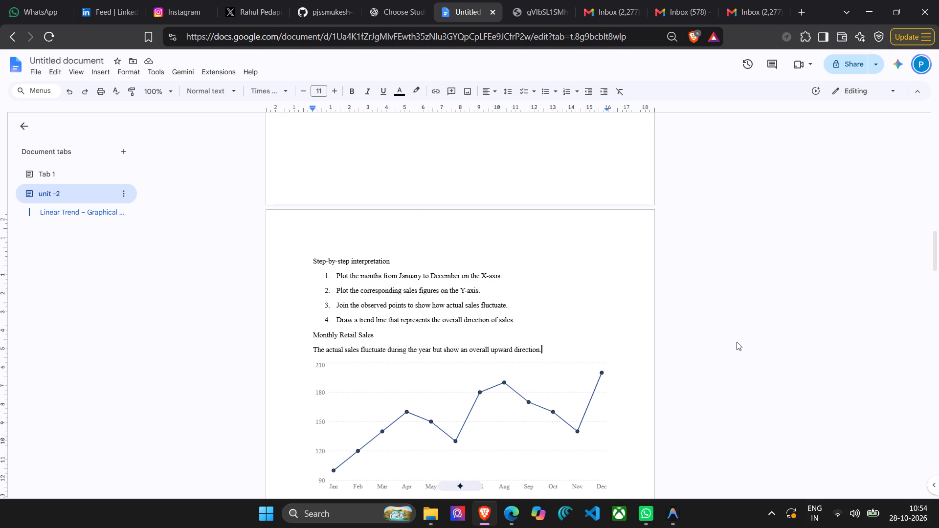
scroll(737, 342, down, 2)
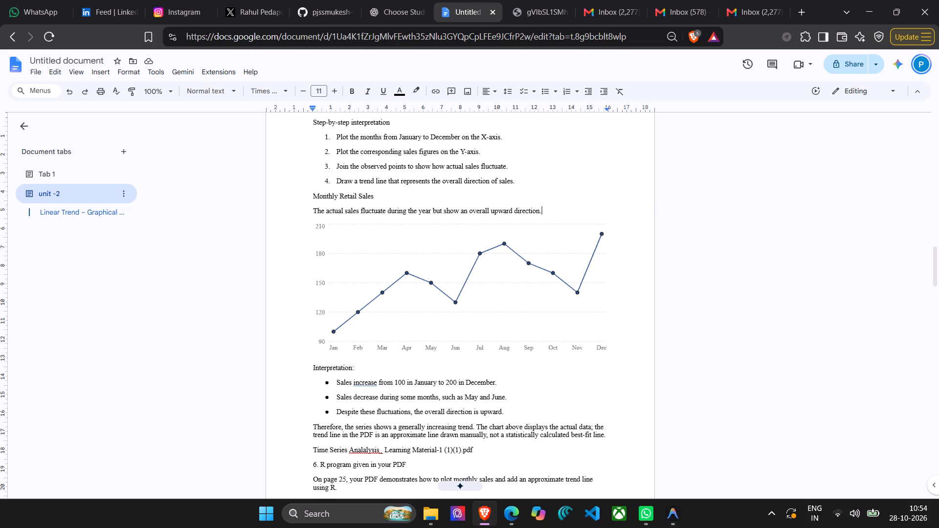
scroll(498, 386, down, 1)
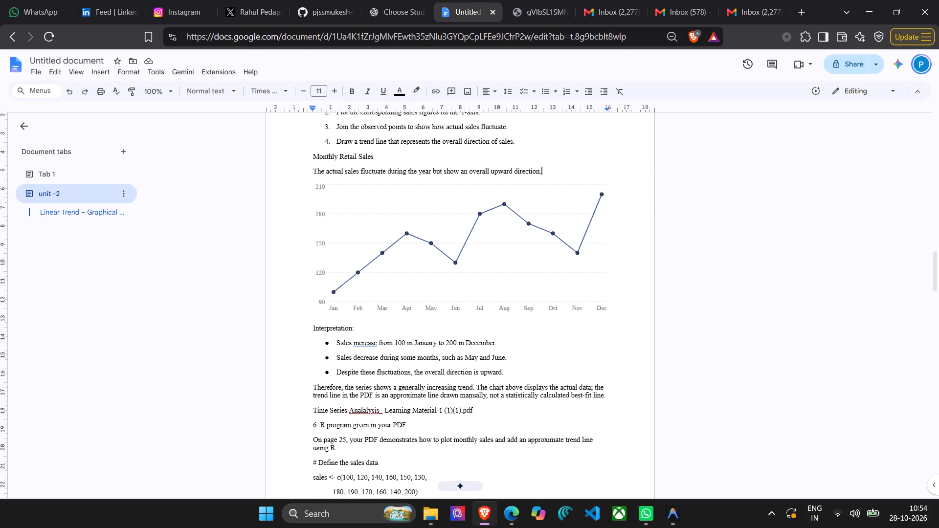
Delete the sentence about the chart and the PDF's trend line that follows "Therefore, the series shows a generally increasing trend.".
drag(334, 376, 512, 382)
click(512, 382)
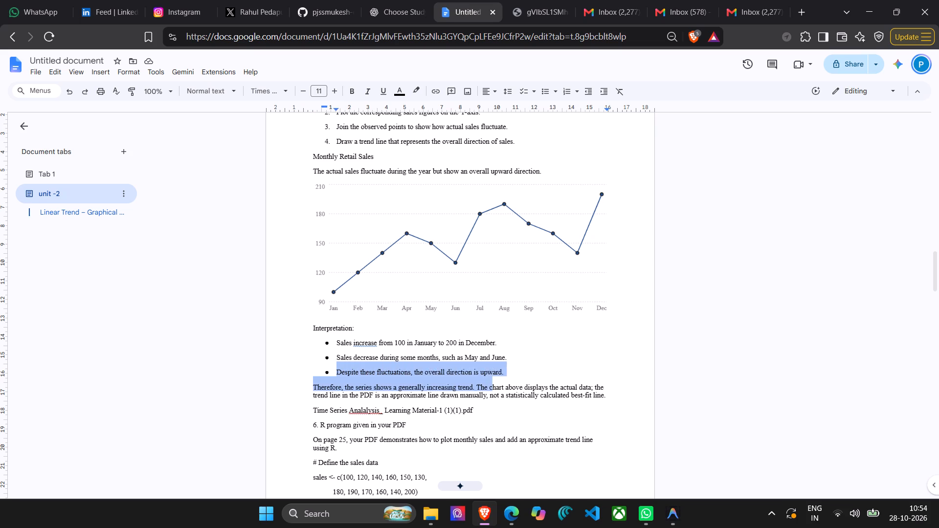
drag(307, 386, 425, 390)
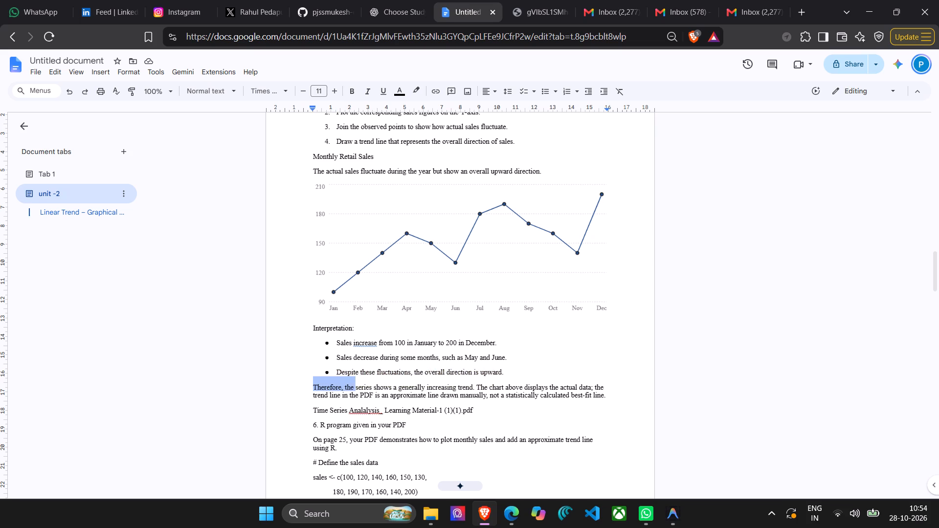
drag(425, 390, 477, 394)
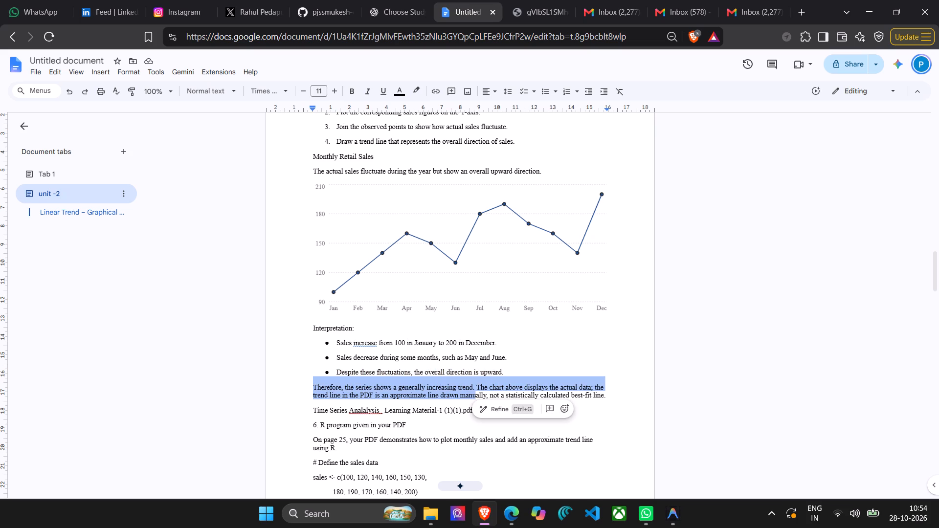
click(451, 401)
drag(474, 386, 484, 386)
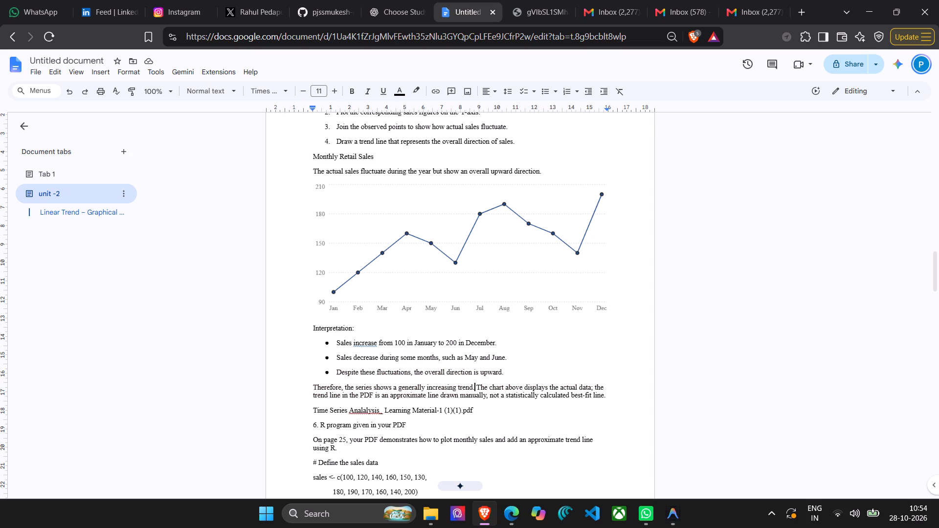
drag(484, 386, 582, 386)
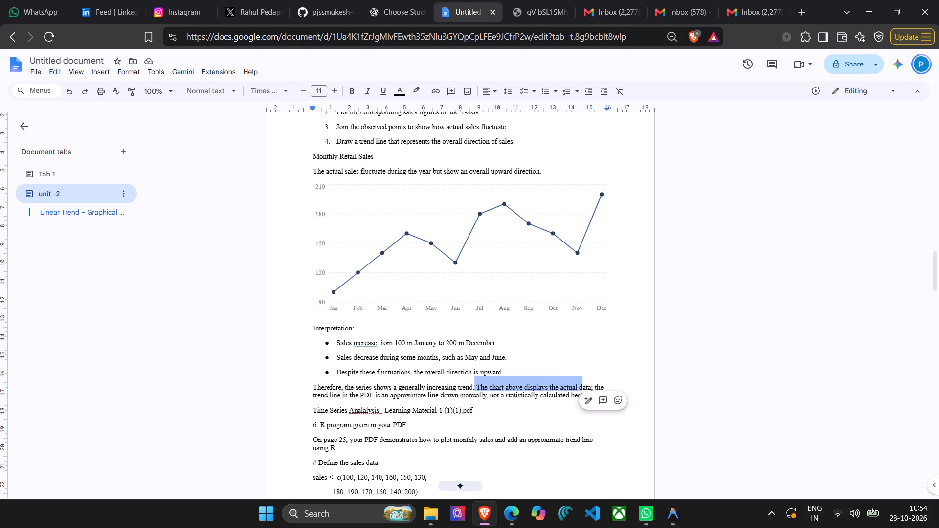
click(508, 377)
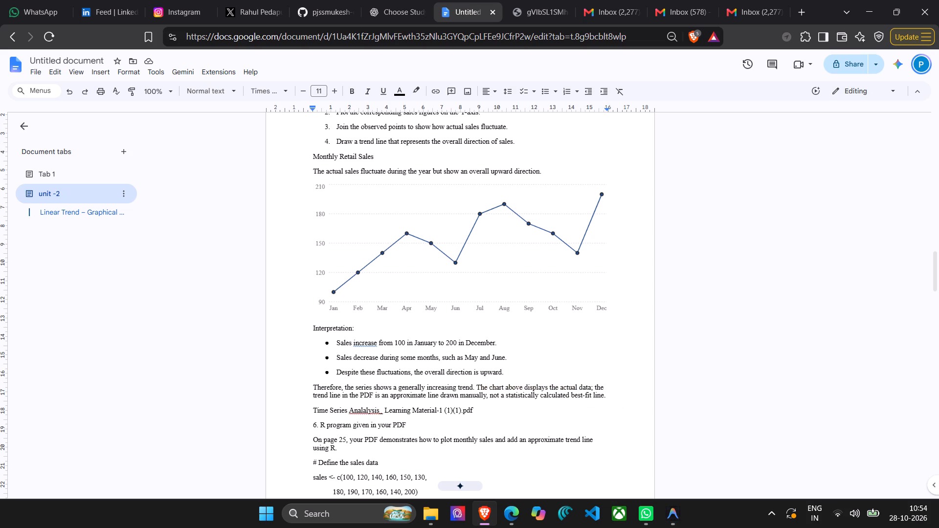
click(490, 385)
drag(480, 385, 620, 395)
key(backslash)
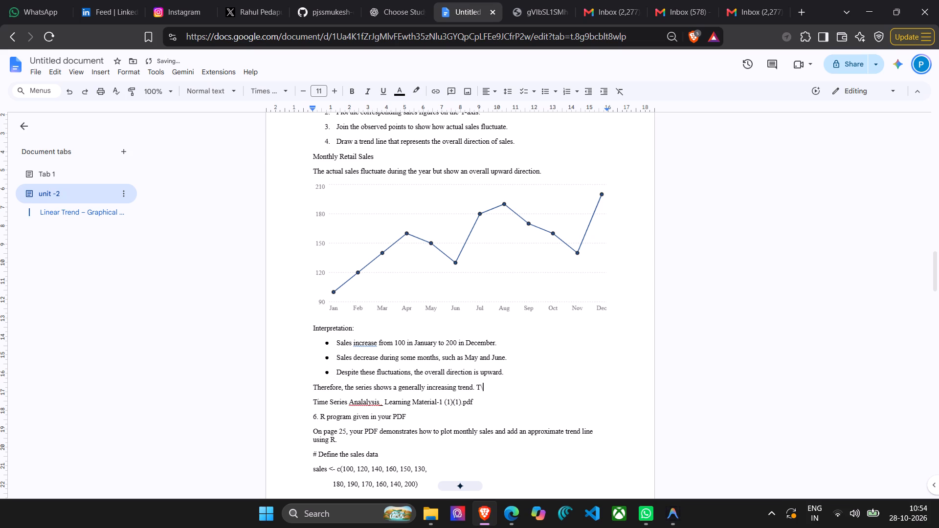
key(BackSpace)
key(BackSpace)
Delete the Time Series Learning Material PDF file reference line above the "6. R program given in your PDF" heading.
key(Down)
key(BackSpace)
key(BackSpace)
key(BackSpace)
key(BackSpace)
key(BackSpace)
key(BackSpace)
key(BackSpace)
key(BackSpace)
key(BackSpace)
key(BackSpace)
key(BackSpace)
key(BackSpace)
key(BackSpace)
key(BackSpace)
key(BackSpace)
key(BackSpace)
key(BackSpace)
key(BackSpace)
key(BackSpace)
key(BackSpace)
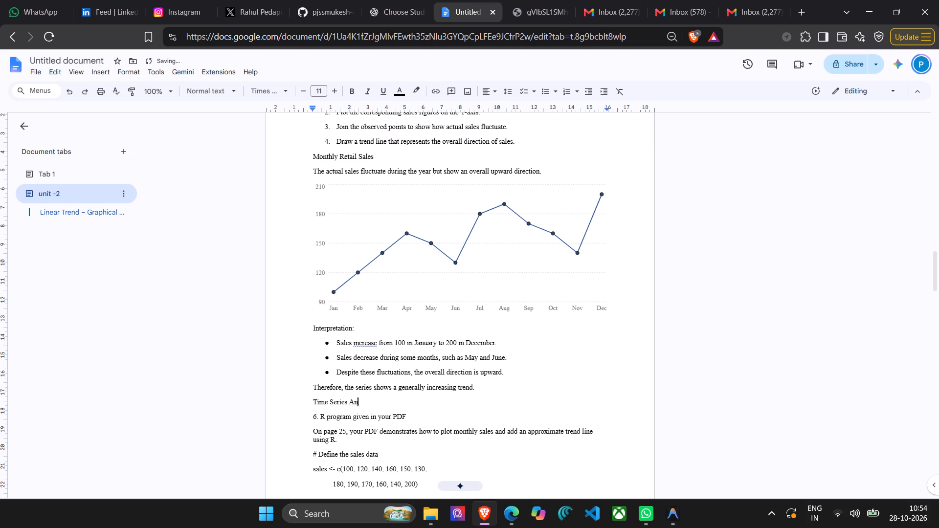
key(BackSpace)
key(BackSpace)
key(BackSpace)
key(BackSpace)
key(BackSpace)
key(BackSpace)
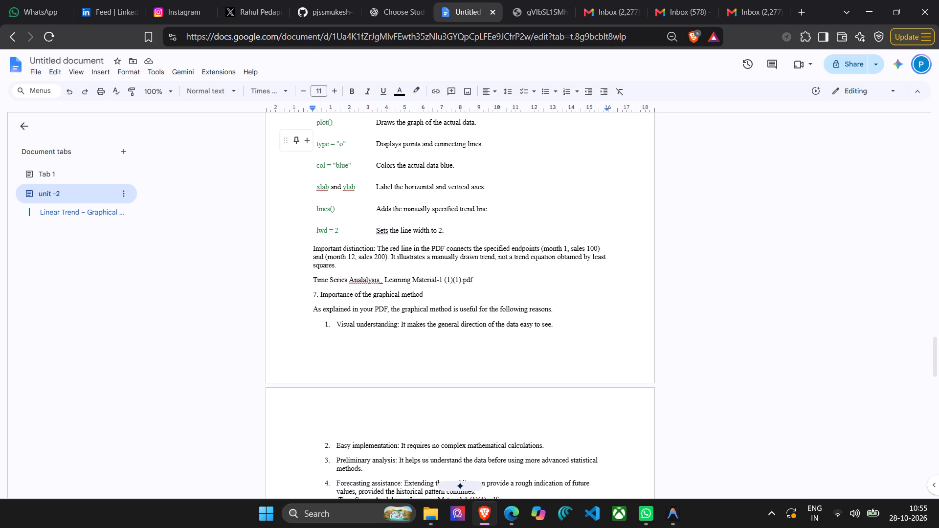
drag(450, 236, 344, 184)
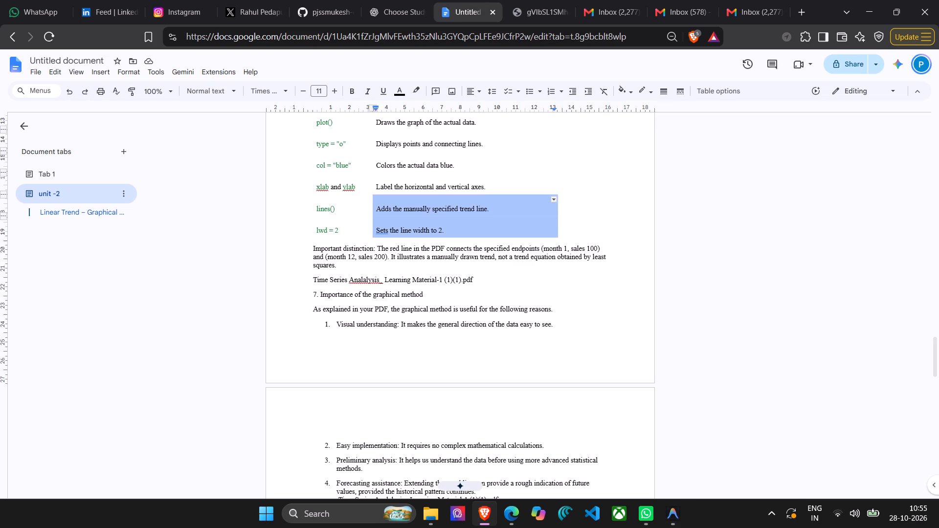
drag(344, 184, 308, 98)
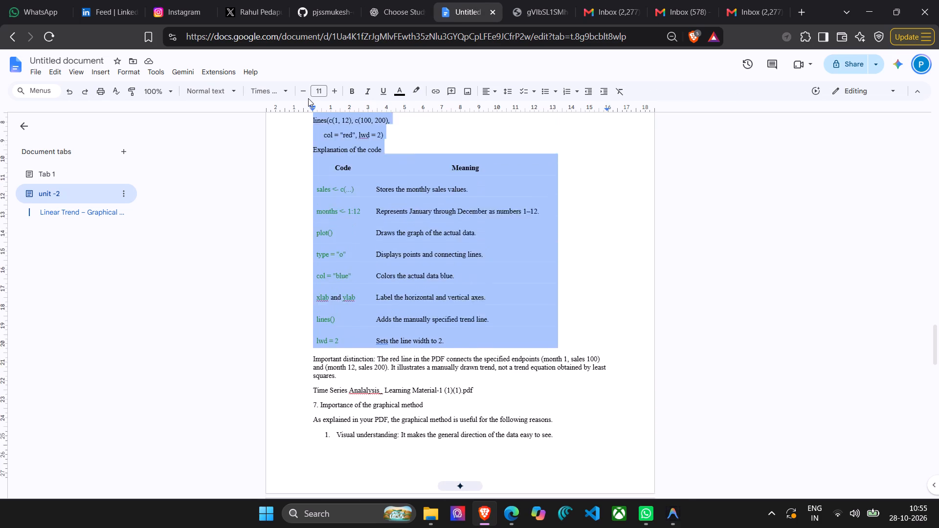
drag(308, 98, 329, 115)
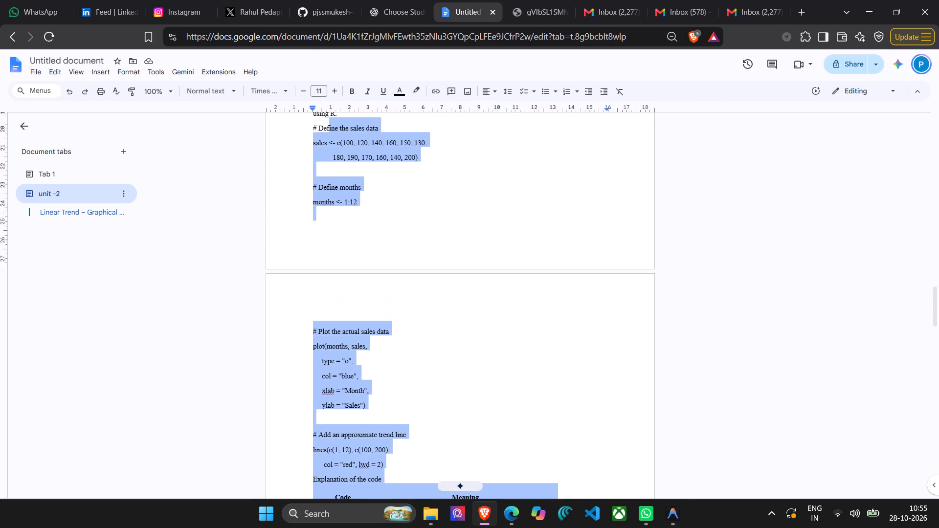
drag(329, 115, 305, 167)
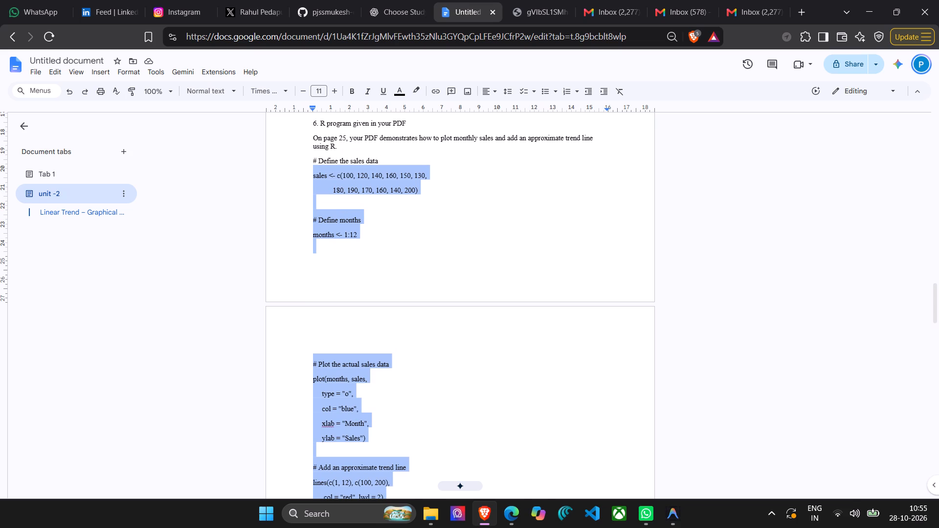
drag(305, 167, 305, 165)
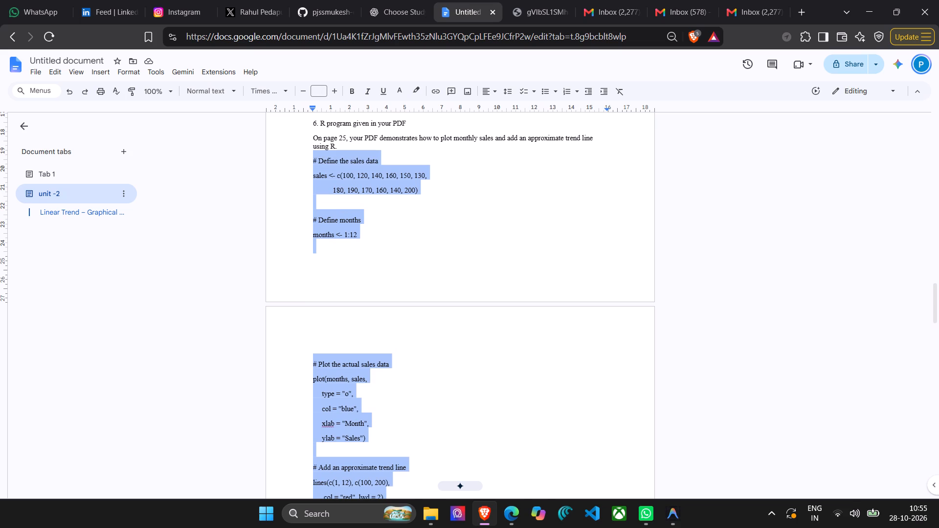
key(ctrl+v)
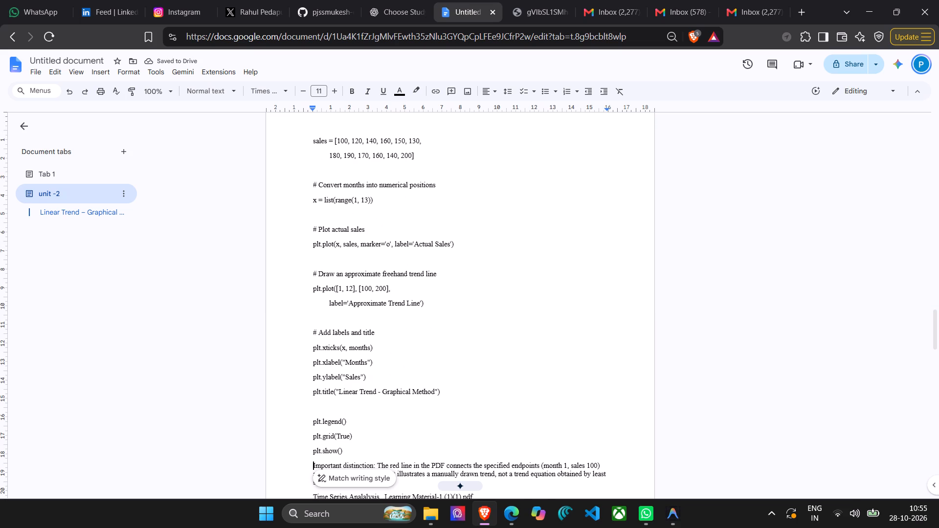
Cut the whole Python code block, from "import matplotlib.pyplot as plt" to "plt.show()", out of section 6 of the notes.
click(352, 451)
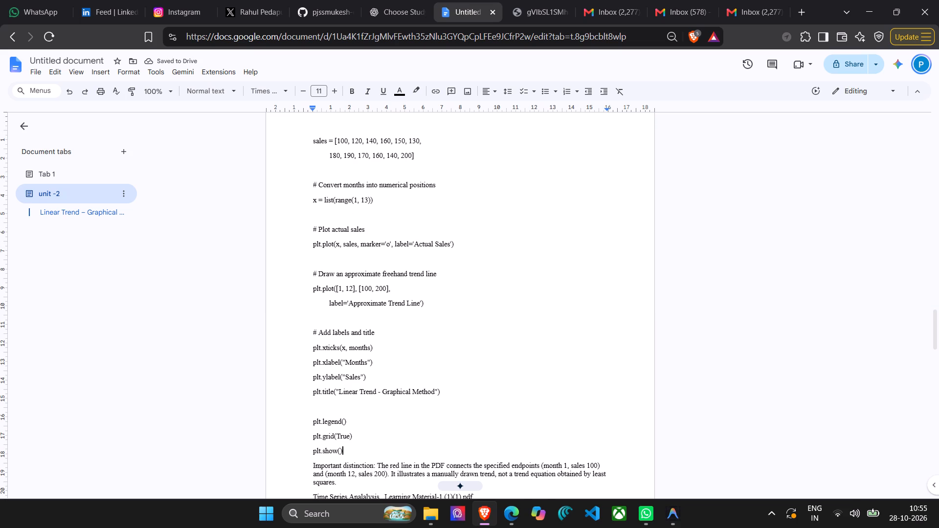
drag(352, 451, 345, 183)
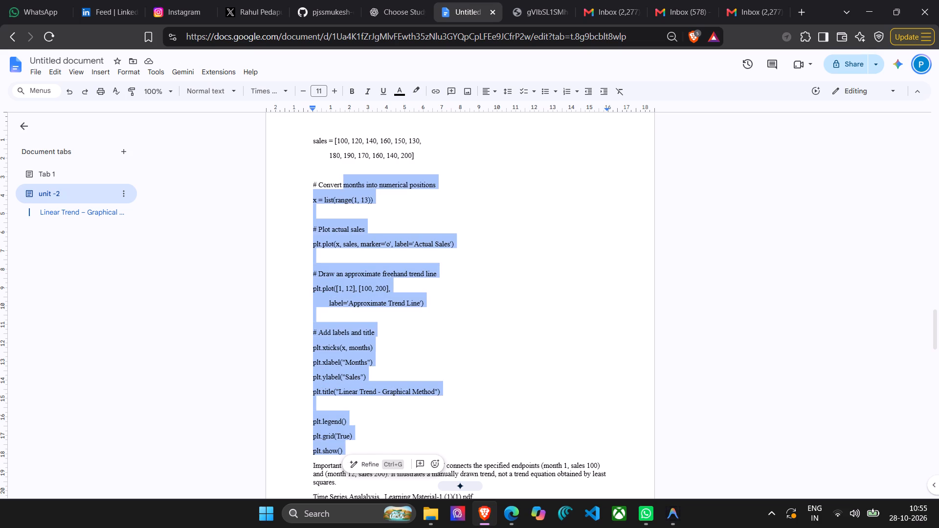
drag(345, 183, 287, 173)
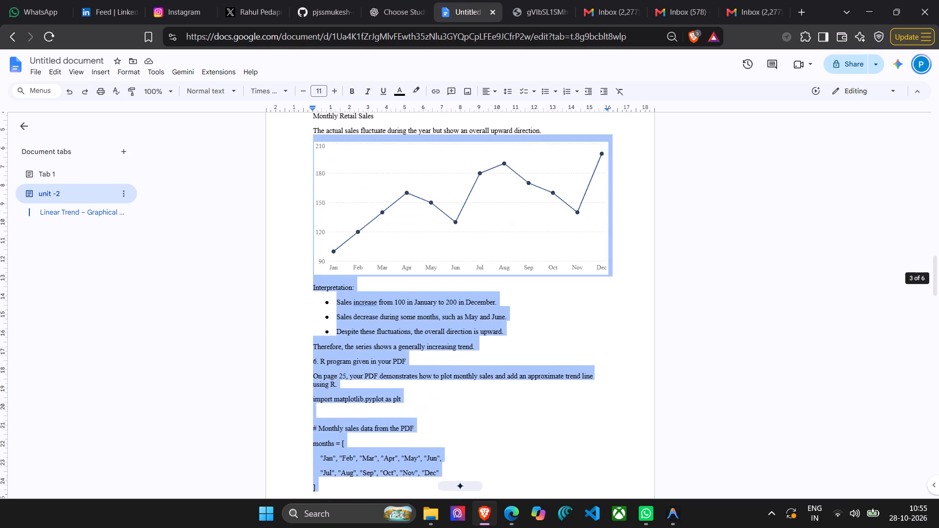
drag(287, 173, 297, 402)
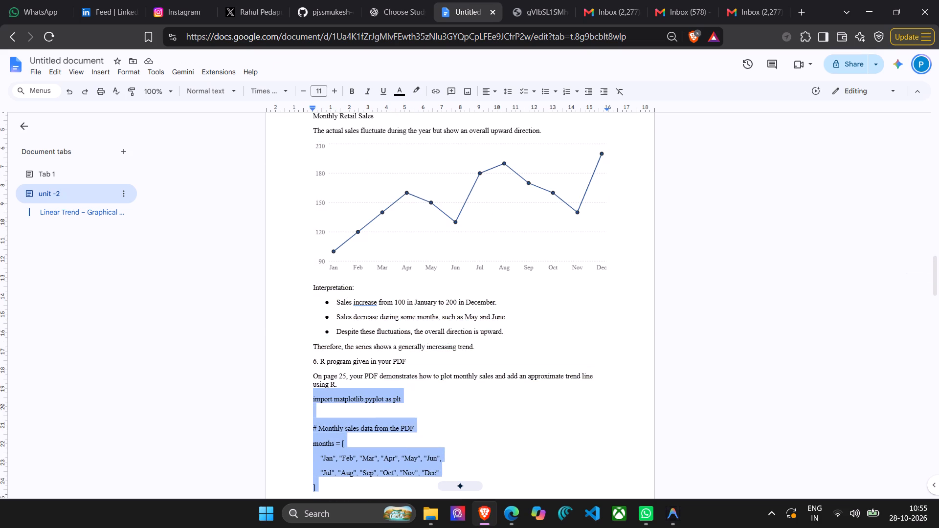
drag(297, 402, 296, 402)
key(ctrl+x)
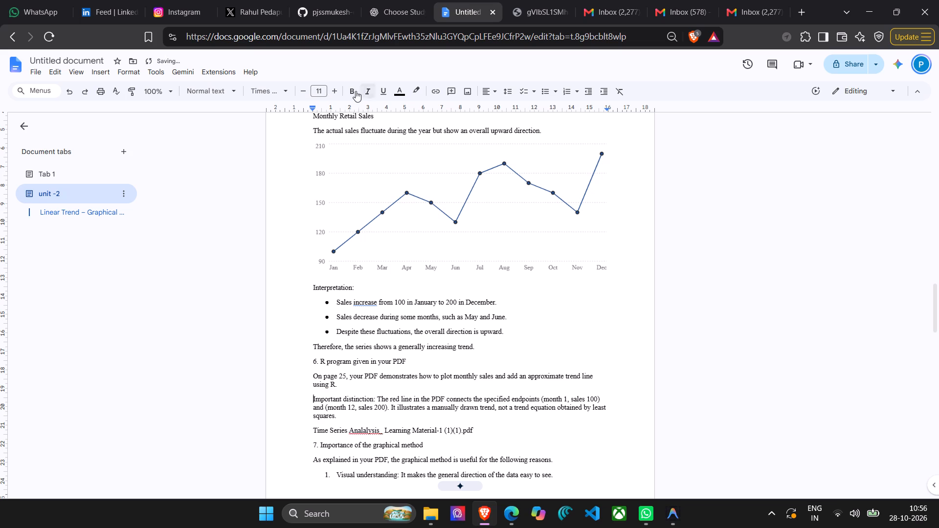
Delete the "On page 25, your PDF demonstrates" sentence and its leftover line below the section 6 heading.
drag(343, 390, 265, 378)
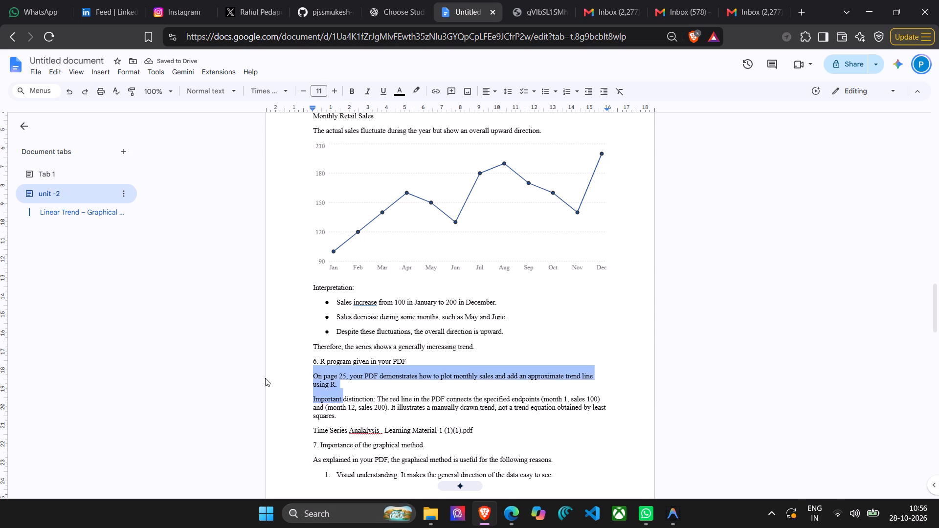
click(338, 386)
drag(337, 386, 331, 385)
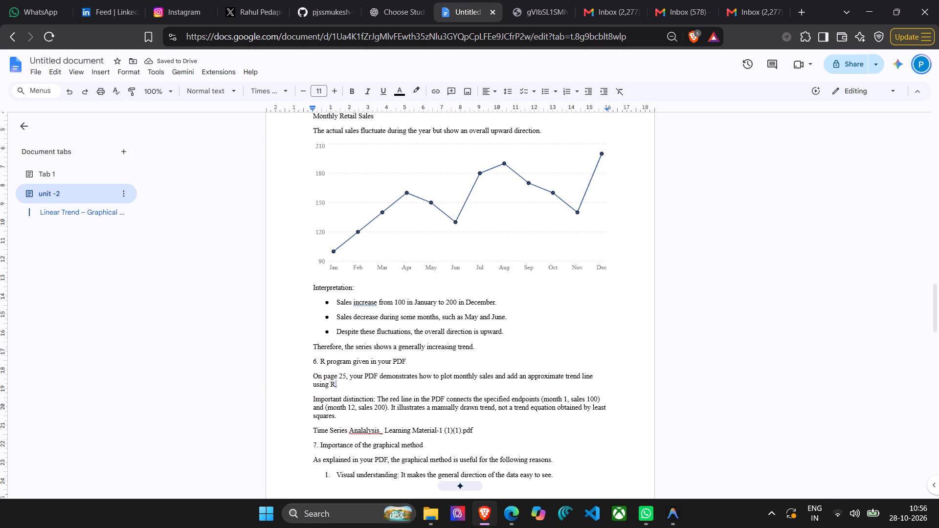
drag(331, 385, 283, 374)
key(BackSpace)
key(BackSpace)
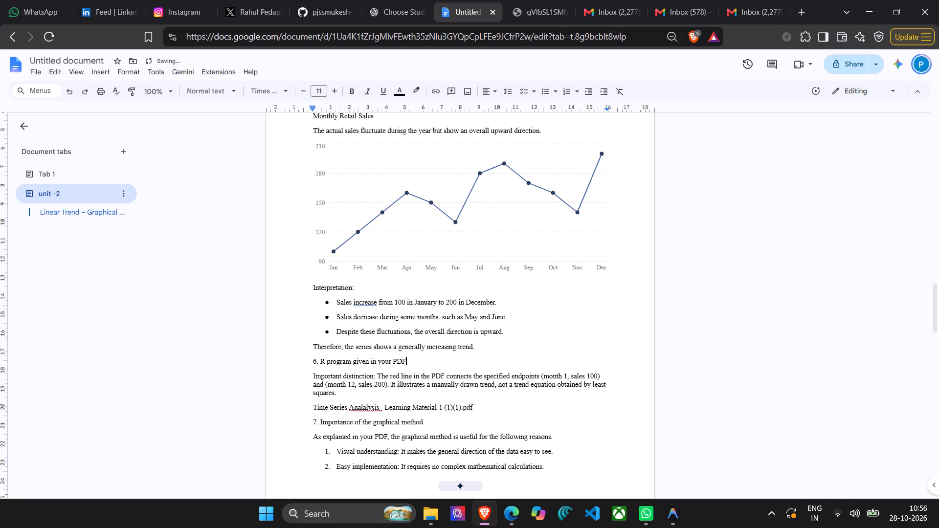
Replace the heading "6. R program given in your PDF" with "Python code :" and start a new line below it.
key(BackSpace)
key(BackSpace)
key(BackSpace)
key(BackSpace)
key(BackSpace)
key(BackSpace)
key(BackSpace)
key(BackSpace)
key(BackSpace)
key(BackSpace)
key(BackSpace)
key(BackSpace)
key(BackSpace)
key(BackSpace)
key(BackSpace)
key(BackSpace)
key(BackSpace)
key(BackSpace)
key(BackSpace)
key(BackSpace)
key(BackSpace)
key(BackSpace)
key(BackSpace)
key(BackSpace)
key(BackSpace)
key(BackSpace)
key(BackSpace)
key(BackSpace)
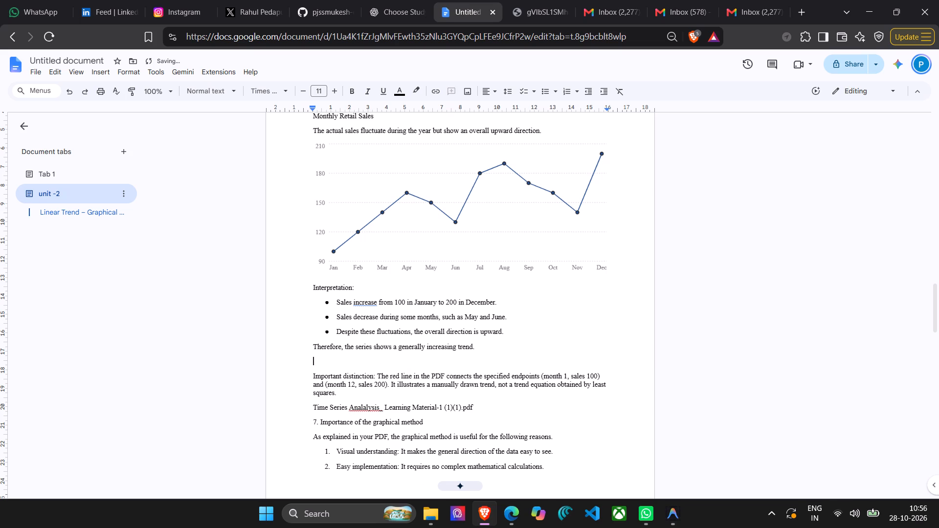
key(shift+p)
text(yt)
text(hon)
key(space)
text(code)
key(space)
key(shift+colon)
key(Return)
key(backslash)
key(BackSpace)
key(BackSpace)
key(BackSpace)
key(space)
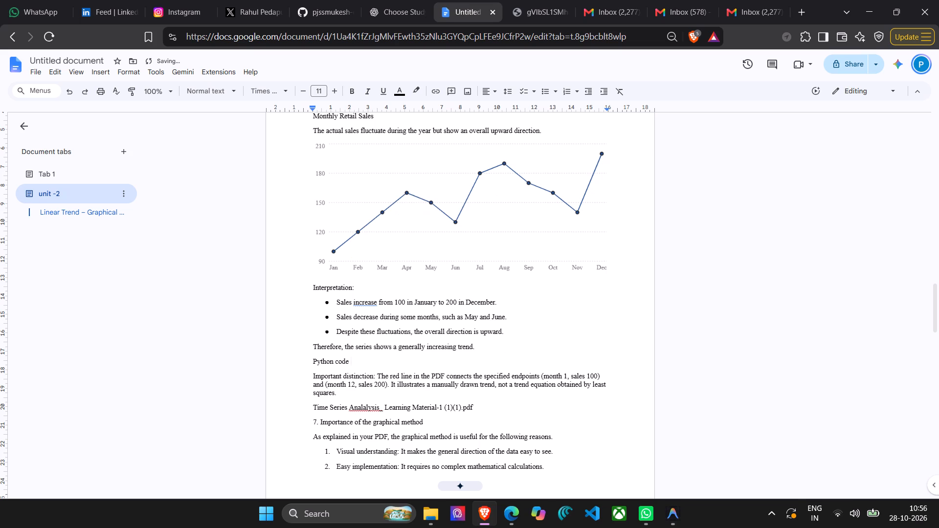
text(:)
key(space)
key(Return)
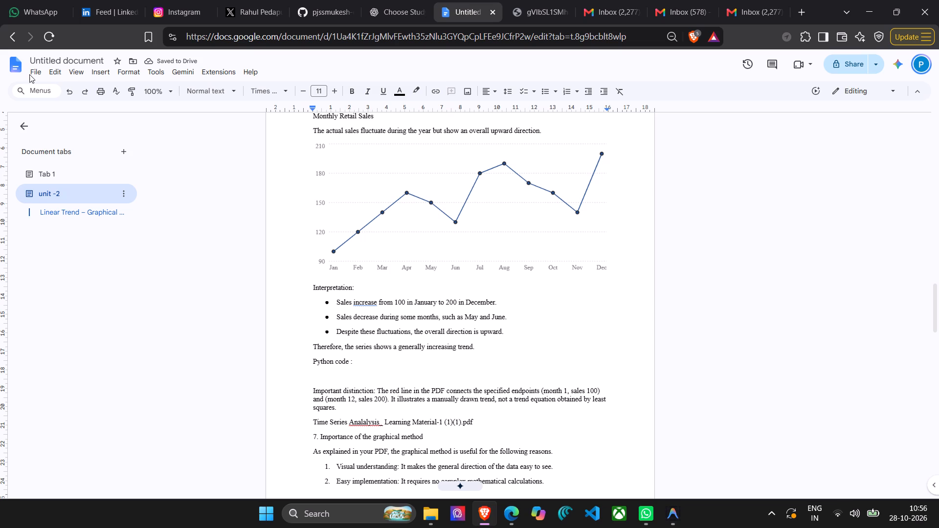
Insert a 1 x 1 table below the "Python code :" heading and paste the cut Python code into it.
click(106, 73)
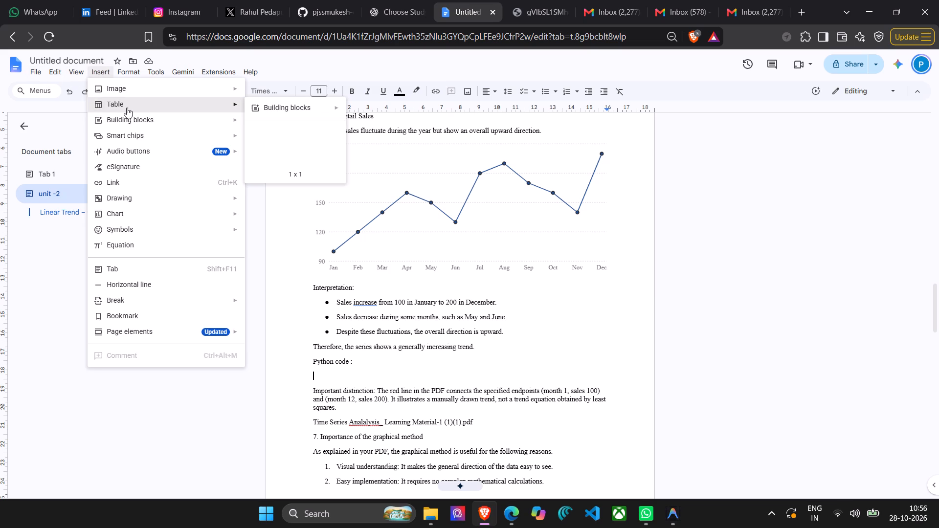
click(252, 129)
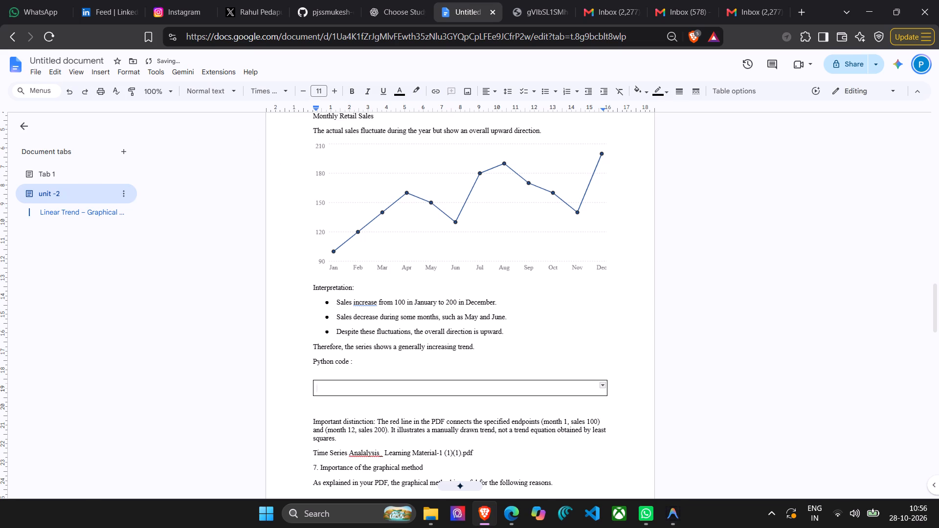
key(ctrl+v)
ctrl+click(302, 183)
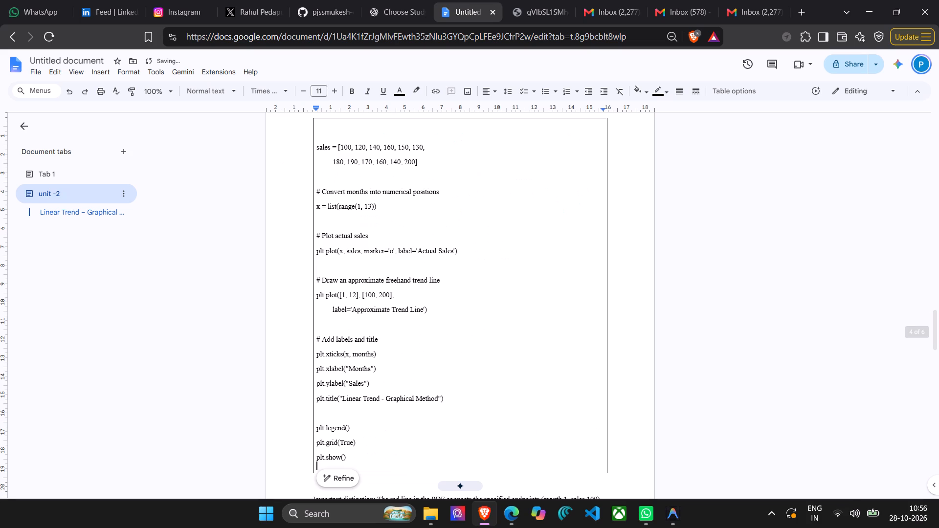
Delete the blank lines in the table's code, from the one after "plt.show()" up to the one above "# Plot actual sales".
key(BackSpace)
key(Up)
key(Up)
key(Up)
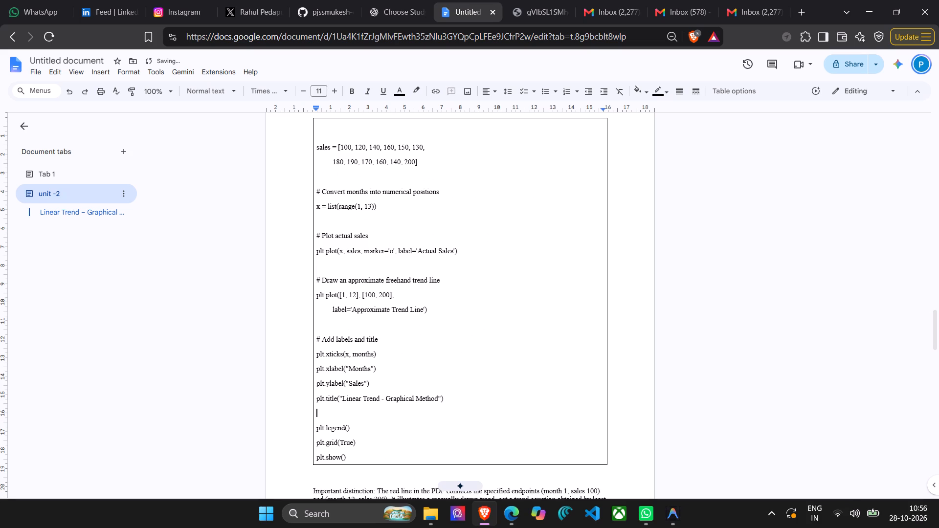
key(BackSpace)
key(Up)
key(Up)
key(Up)
key(Up)
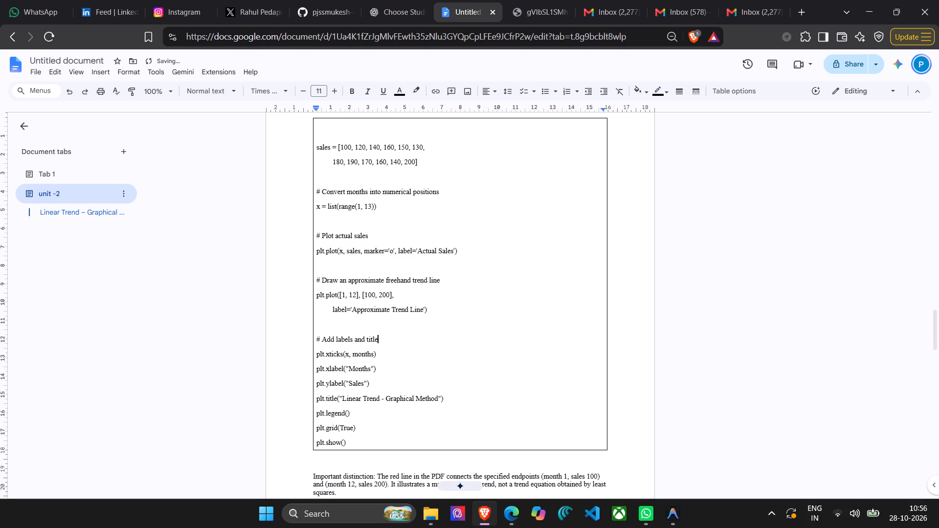
key(Up)
key(BackSpace)
key(Up)
key(Up)
key(Up)
key(BackSpace)
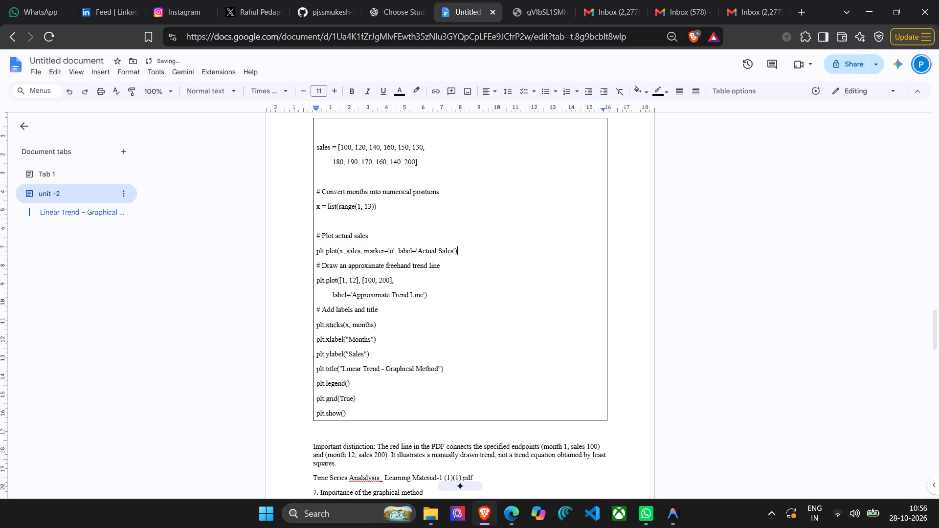
key(Up)
key(Up)
key(Up)
key(Down)
key(BackSpace)
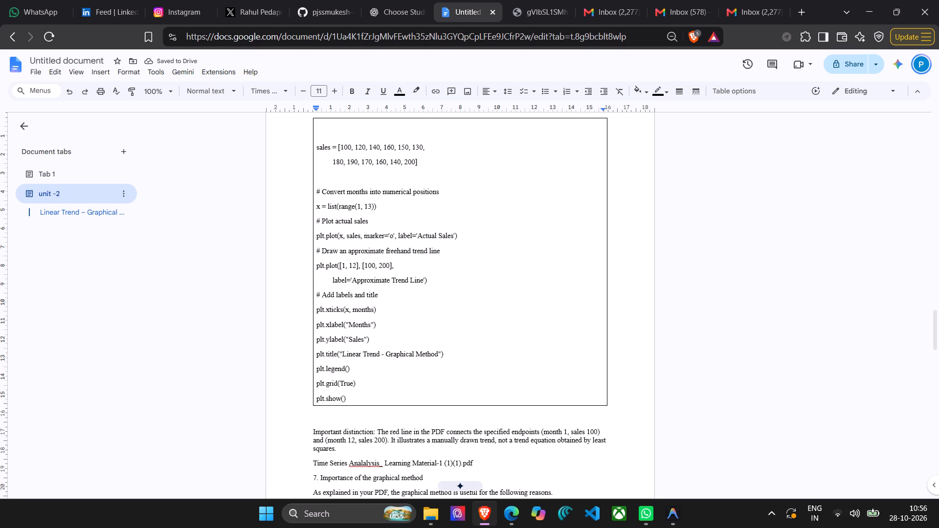
Delete the "# Add labels and title" comment from the code, keeping an empty line in its place.
drag(389, 298, 318, 293)
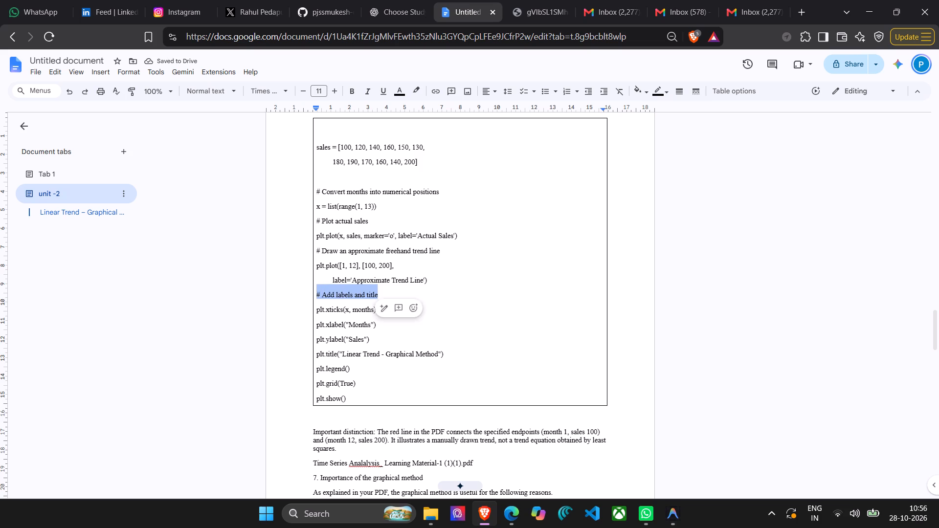
key(BackSpace)
key(Return)
key(Return)
key(BackSpace)
key(BackSpace)
key(BackSpace)
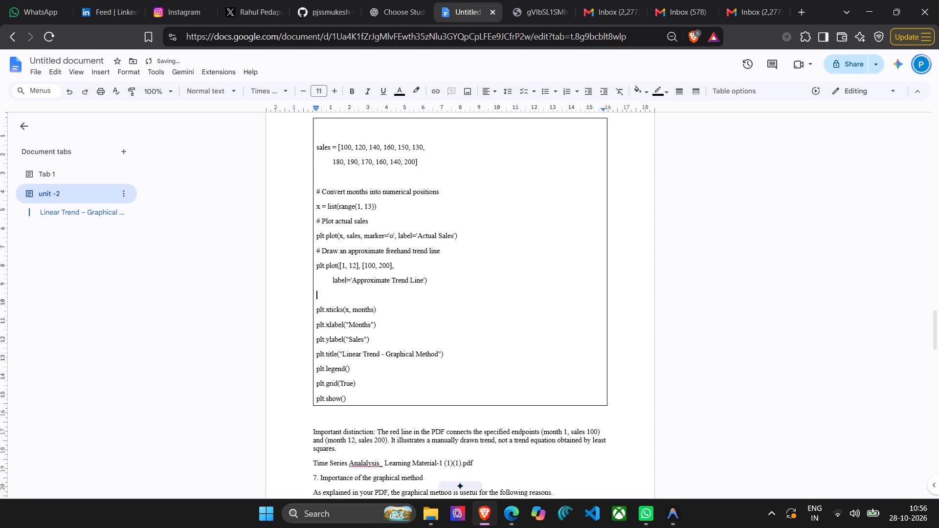
key(Return)
Join the indented "label='Approximate Trend Line')" line onto the end of "plt.plot([1, 12], [100, 200]," with a single space.
click(332, 281)
key(BackSpace)
key(BackSpace)
key(BackSpace)
key(BackSpace)
key(BackSpace)
key(BackSpace)
key(BackSpace)
key(BackSpace)
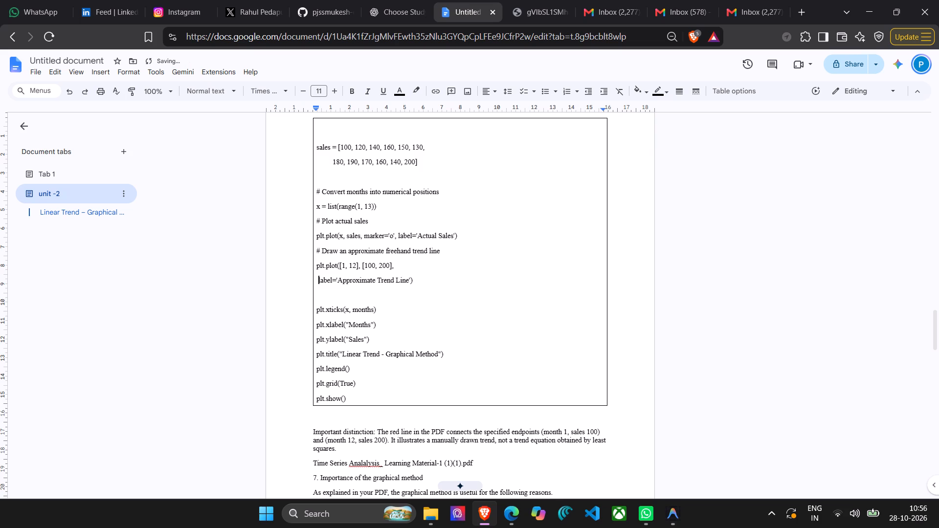
key(BackSpace)
key(BackSpace)
key(space)
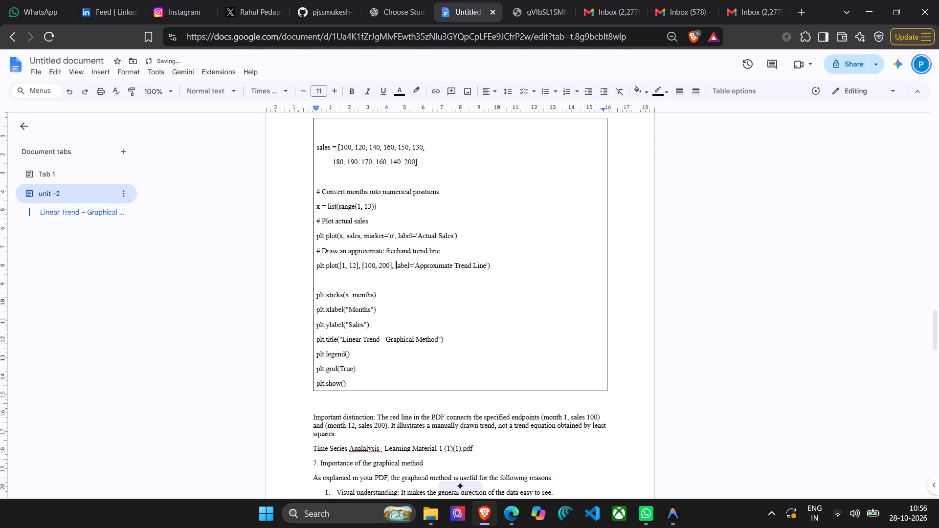
Delete the comments "# Draw an approximate freehand trend line" and "# Plot actual sales" from the code, leaving empty lines in their place.
drag(462, 249, 286, 240)
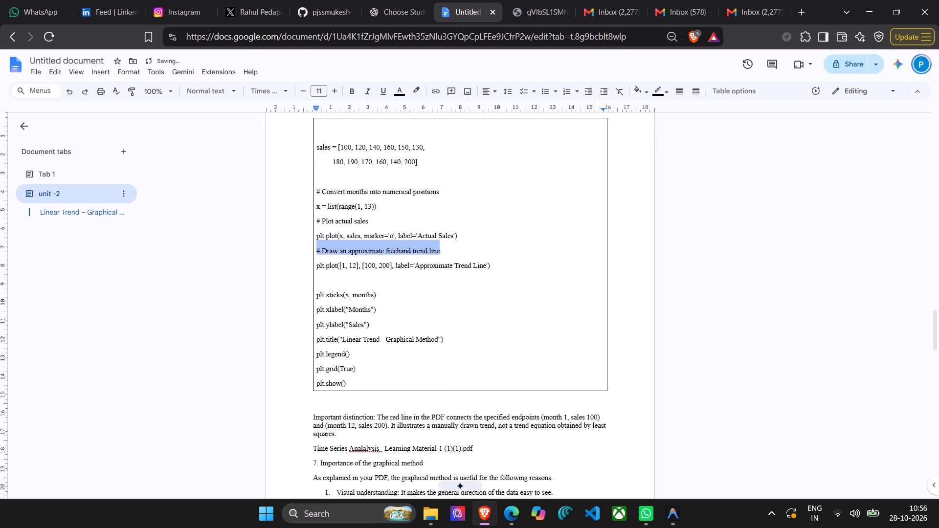
drag(286, 240, 289, 242)
key(BackSpace)
key(BackSpace)
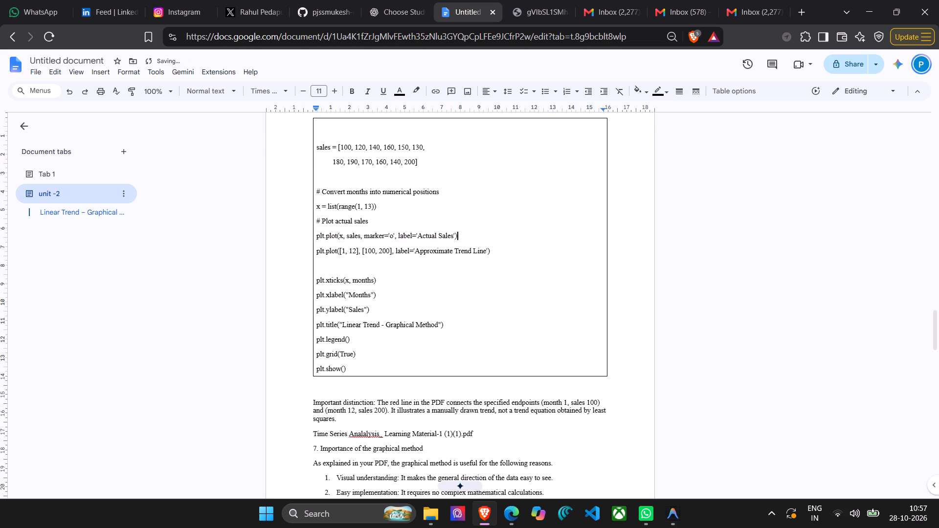
key(Return)
key(BackSpace)
key(Return)
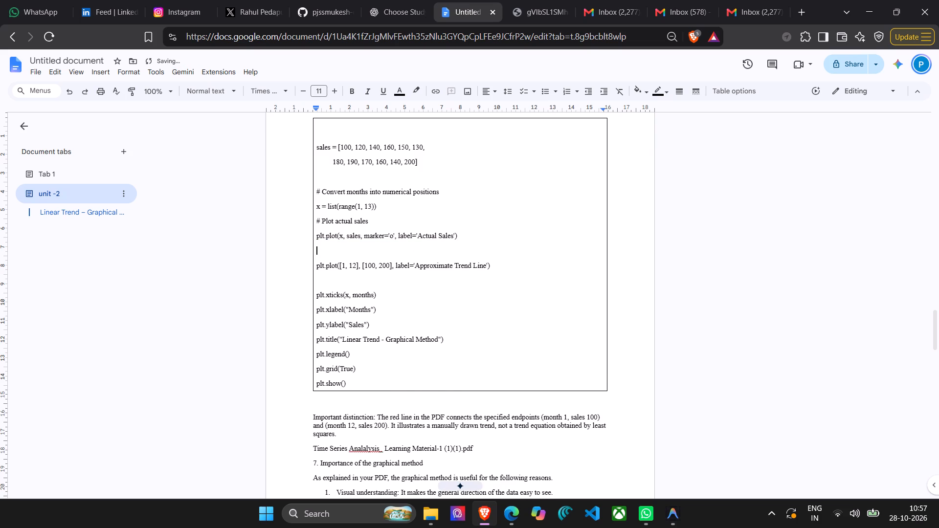
drag(404, 221, 353, 223)
drag(353, 223, 306, 220)
key(BackSpace)
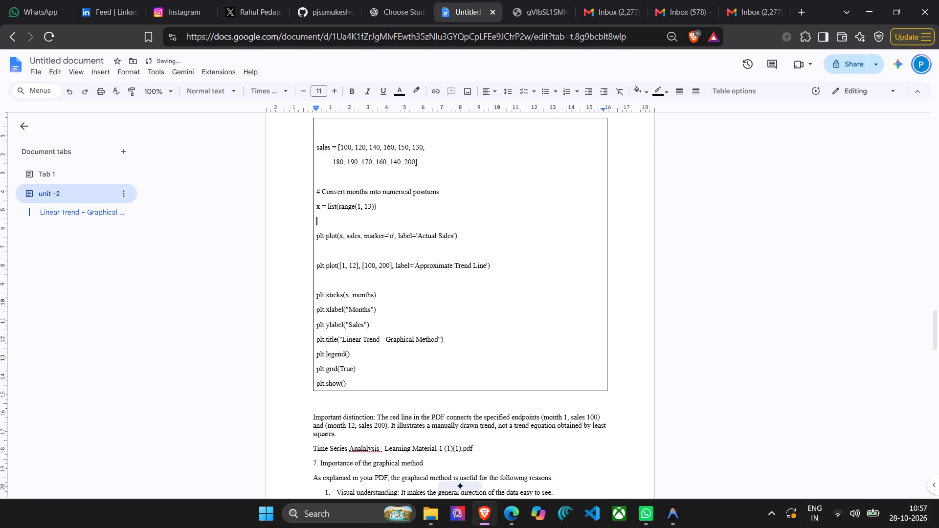
Delete the "# Convert months into numerical positions" comment and the blank line above it, placing "x = list(range(1, 13))" directly below the sales list.
click(441, 186)
drag(441, 186, 316, 183)
key(Home)
key(BackSpace)
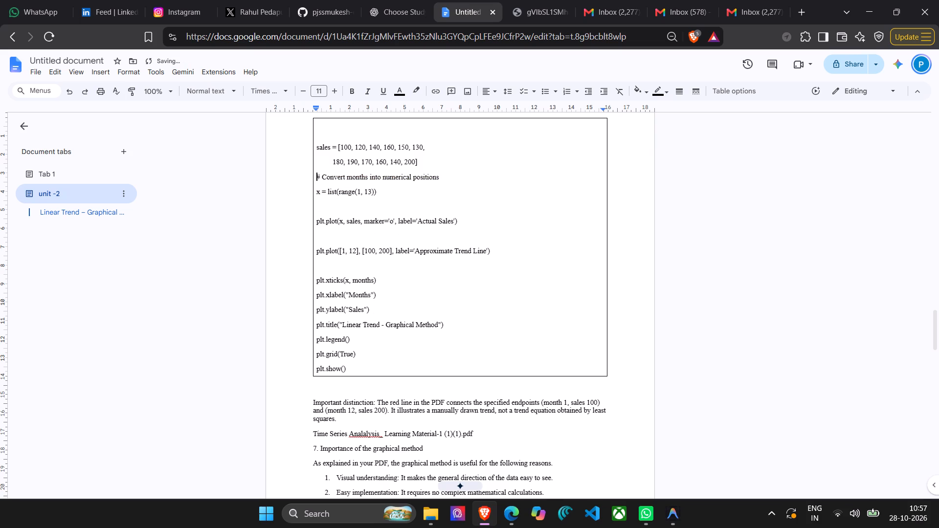
drag(446, 177, 427, 175)
drag(427, 175, 300, 177)
key(BackSpace)
key(BackSpace)
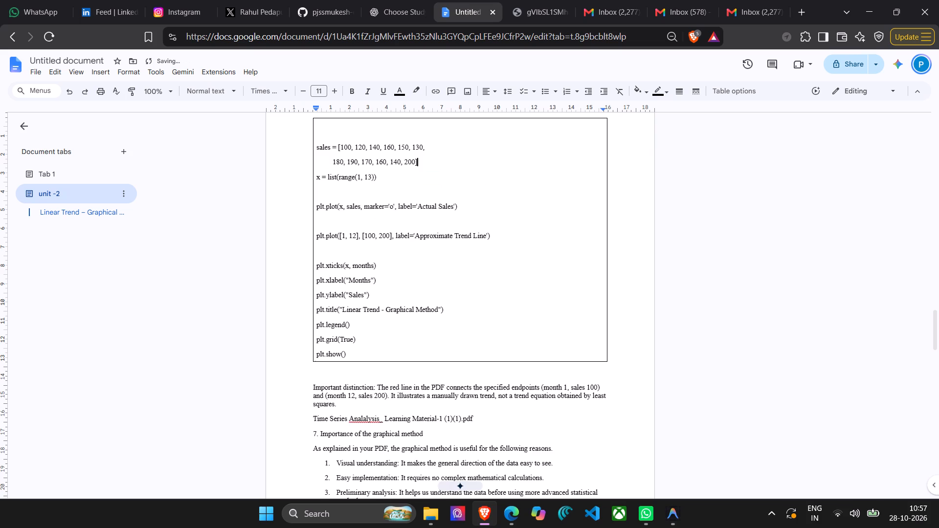
key(Return)
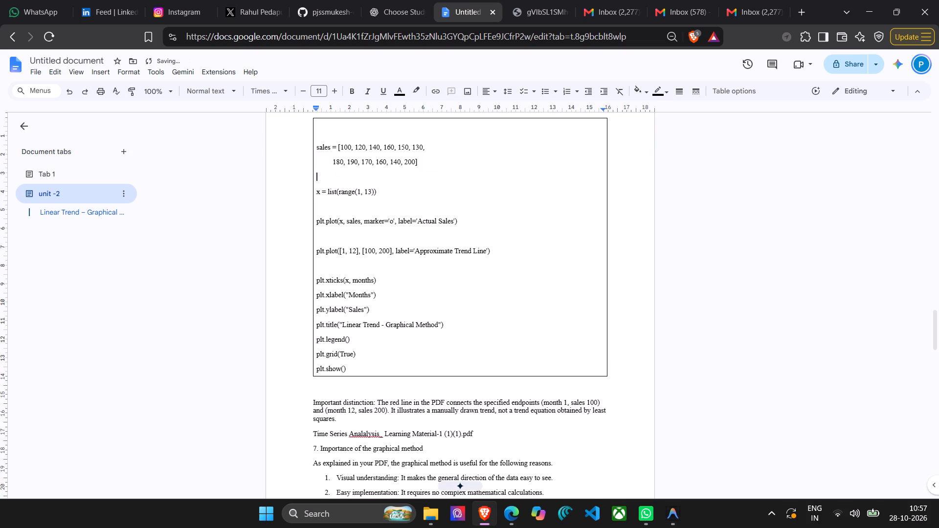
key(BackSpace)
Delete the remaining blank lines between "x = list(range(1, 13))", the two plt.plot lines and "plt.xticks(x, months)".
key(Down)
key(Down)
key(Return)
key(Down)
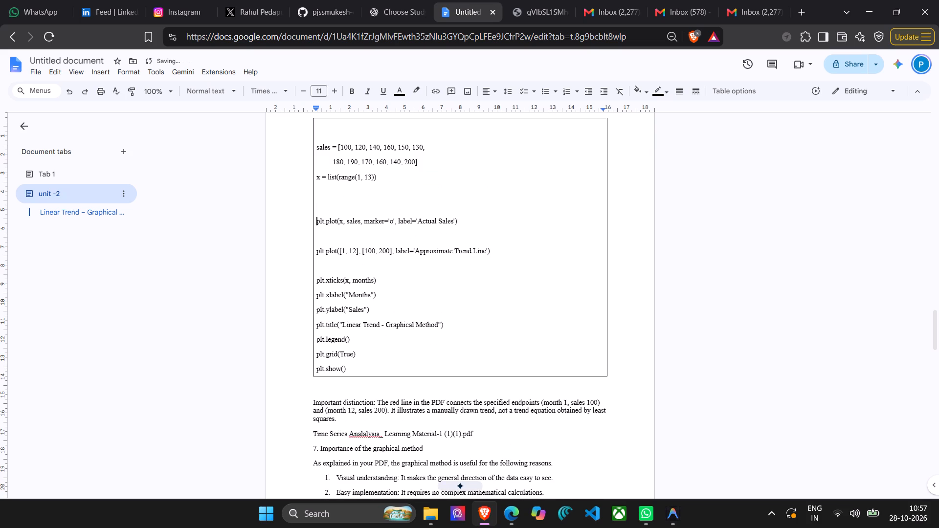
key(BackSpace)
key(BackSpace)
key(Down)
key(backslash)
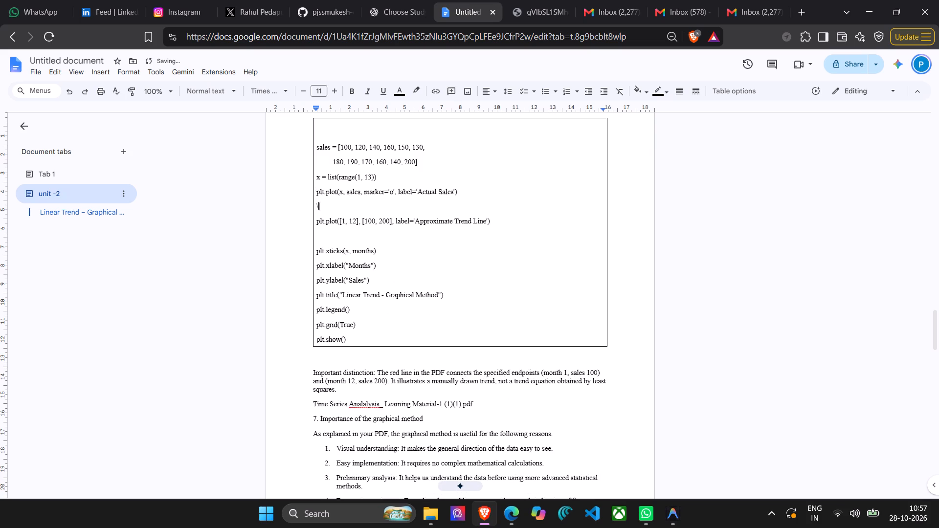
key(BackSpace)
key(BackSpace)
key(Down)
key(Down)
key(BackSpace)
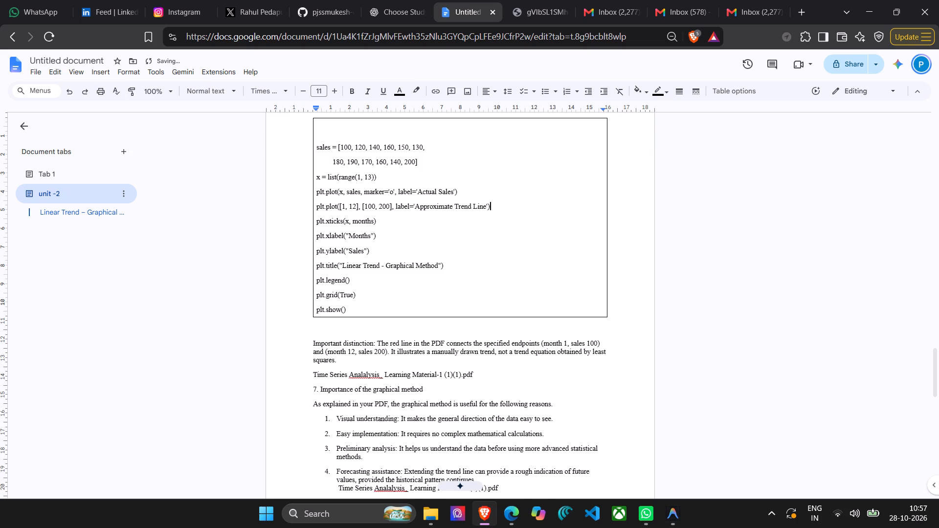
Join the indented "180, 190, 170, 160, 140, 200]" line onto the end of "sales = [100, 120, 140, 160, 150, 130," without a space.
key(Up)
key(Up)
key(Up)
key(Up)
key(Down)
key(Left)
key(Left)
key(Left)
key(Left)
key(Left)
key(Left)
key(Left)
key(Left)
key(Left)
key(Left)
key(Left)
key(Left)
key(Left)
key(Left)
key(Left)
key(Left)
key(Left)
key(Left)
key(Left)
key(Left)
key(BackSpace)
key(BackSpace)
key(BackSpace)
key(BackSpace)
key(BackSpace)
key(BackSpace)
key(BackSpace)
key(BackSpace)
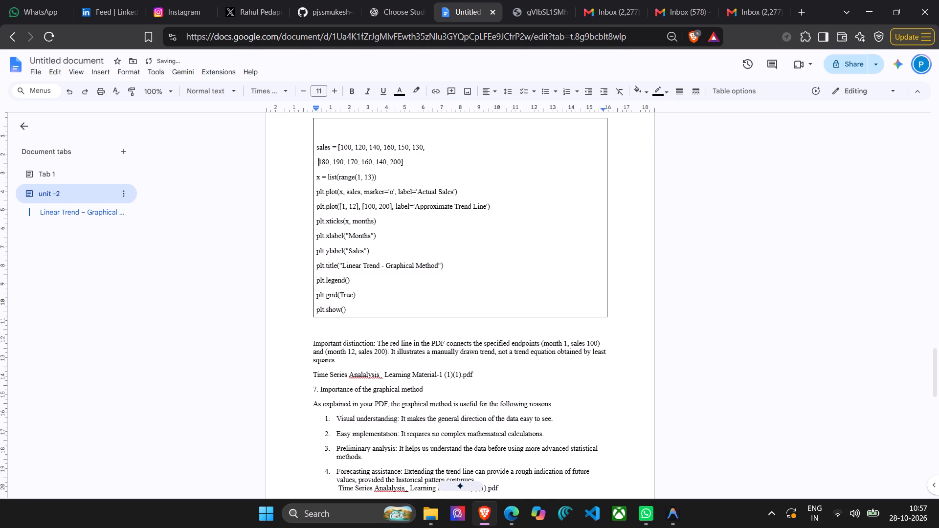
key(BackSpace)
key(BackSpace)
Delete the blank line above the sales list in the code table.
key(Up)
key(BackSpace)
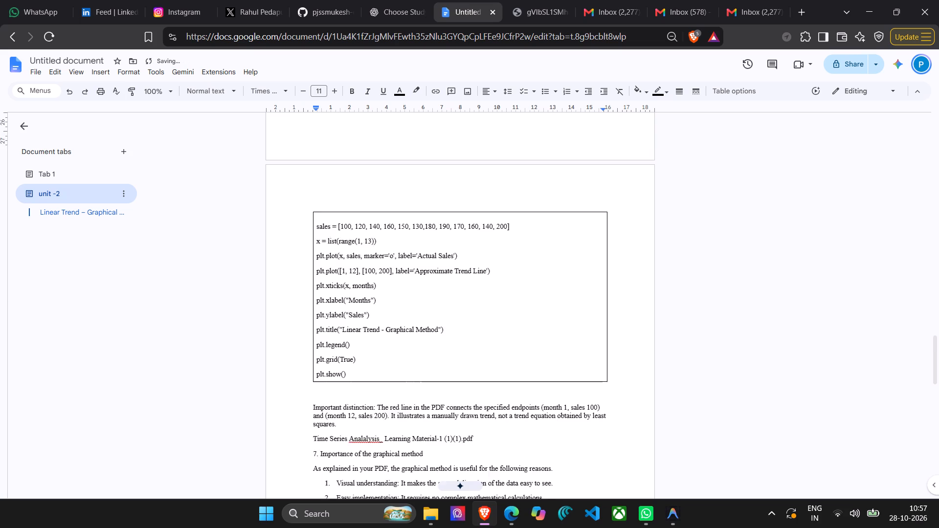
Move the months list's closing bracket up so that it directly follows "Dec".
key(Up)
key(Up)
key(Down)
key(Down)
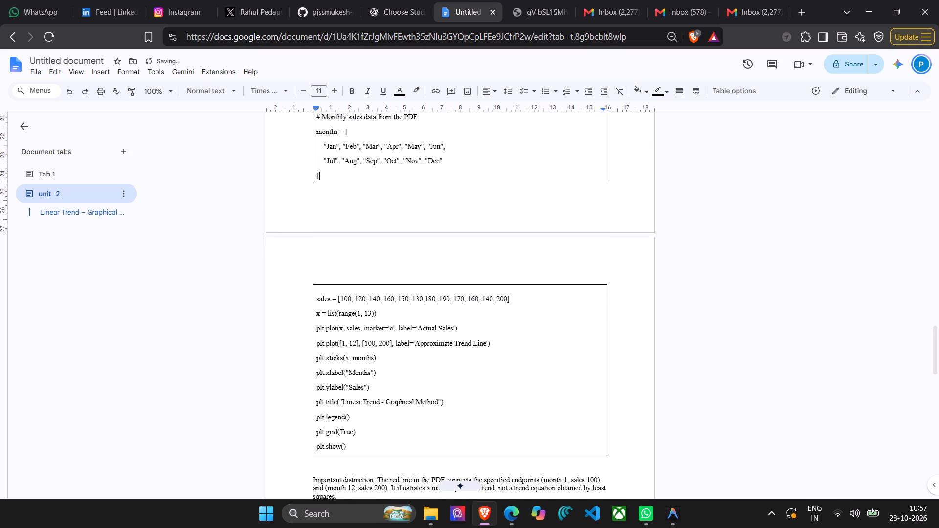
key(Left)
key(BackSpace)
Join the indented "Jul" to "Dec" line onto the end of the "Jan" to "Jun" line without a space.
key(Left)
key(Left)
key(Left)
key(Left)
key(Left)
key(Left)
key(Left)
key(Left)
key(Left)
key(Left)
key(Left)
key(Left)
key(Left)
key(Left)
key(Left)
key(Left)
key(Left)
key(Left)
key(Left)
key(Left)
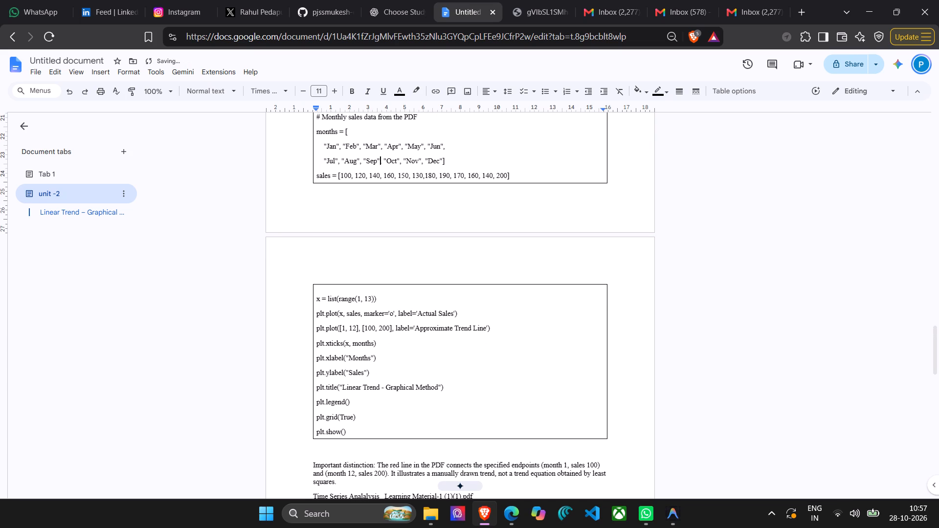
key(Left)
key(BackSpace)
key(BackSpace)
key(BackSpace)
key(BackSpace)
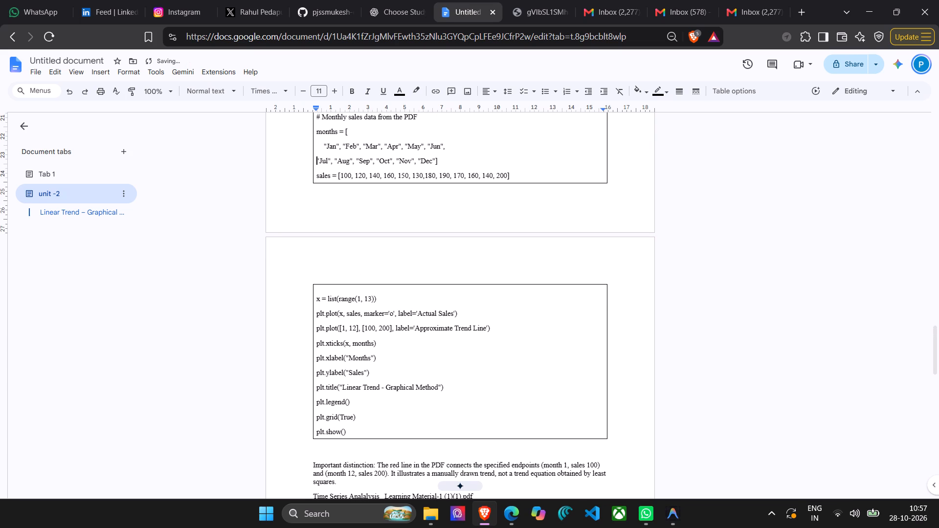
key(BackSpace)
Join the indented line of month names directly onto "months = [" so the whole list sits on one line.
key(Left)
key(Left)
key(Left)
key(Left)
key(Left)
key(Left)
key(Left)
key(Left)
key(Left)
key(Left)
key(Left)
key(Left)
key(Left)
key(Left)
key(Left)
key(Left)
key(Left)
key(Left)
key(Left)
key(Left)
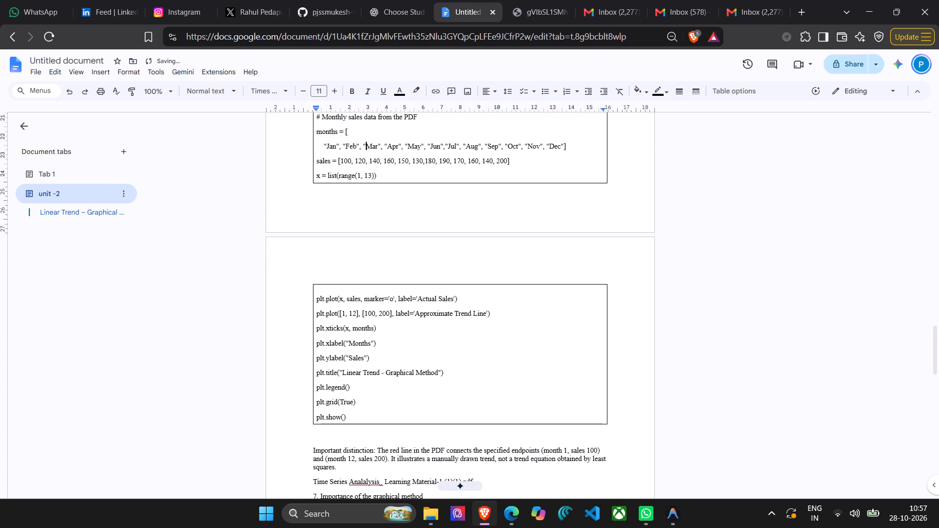
key(BackSpace)
key(BackSpace)
key(BackSpace)
key(BackSpace)
key(BackSpace)
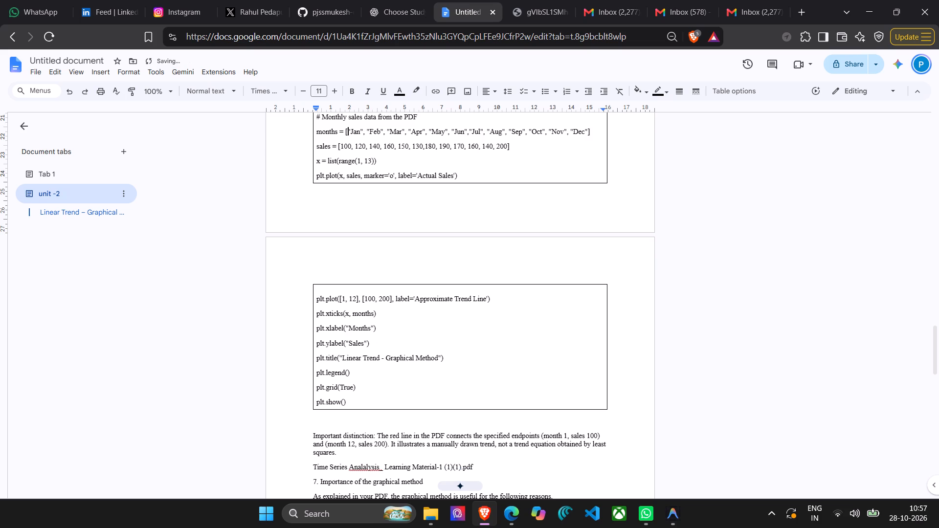
Delete the "# Monthly sales data from the PDF" comment and the blank line above it, placing the months list directly below the import.
key(Up)
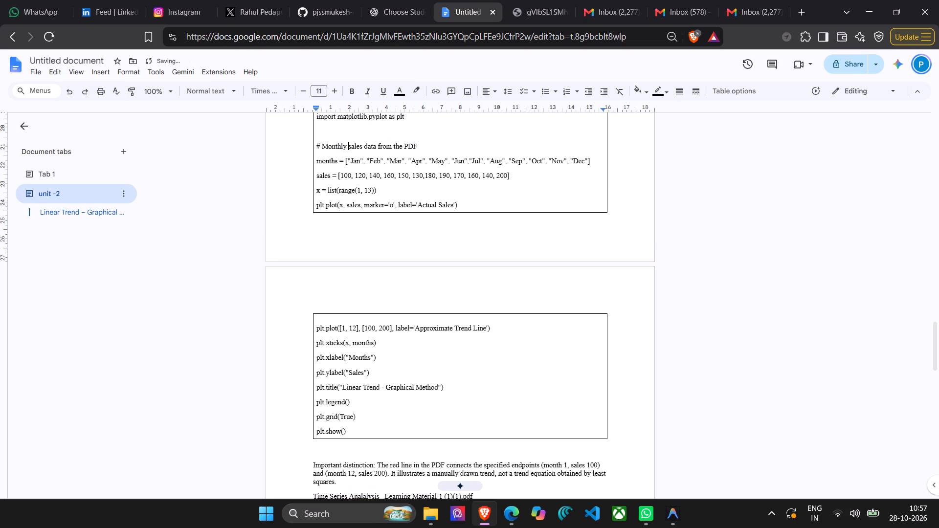
drag(439, 147, 412, 147)
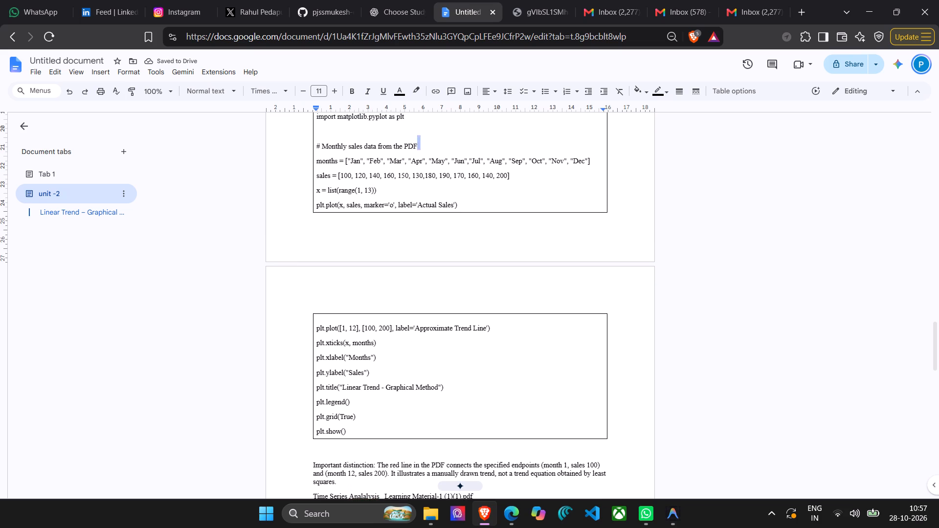
drag(412, 147, 314, 137)
key(BackSpace)
key(BackSpace)
key(BackSpace)
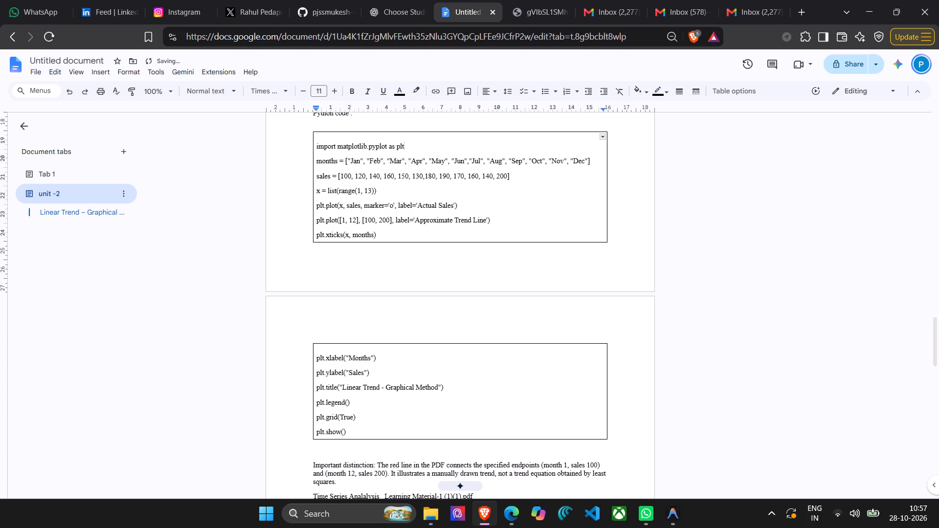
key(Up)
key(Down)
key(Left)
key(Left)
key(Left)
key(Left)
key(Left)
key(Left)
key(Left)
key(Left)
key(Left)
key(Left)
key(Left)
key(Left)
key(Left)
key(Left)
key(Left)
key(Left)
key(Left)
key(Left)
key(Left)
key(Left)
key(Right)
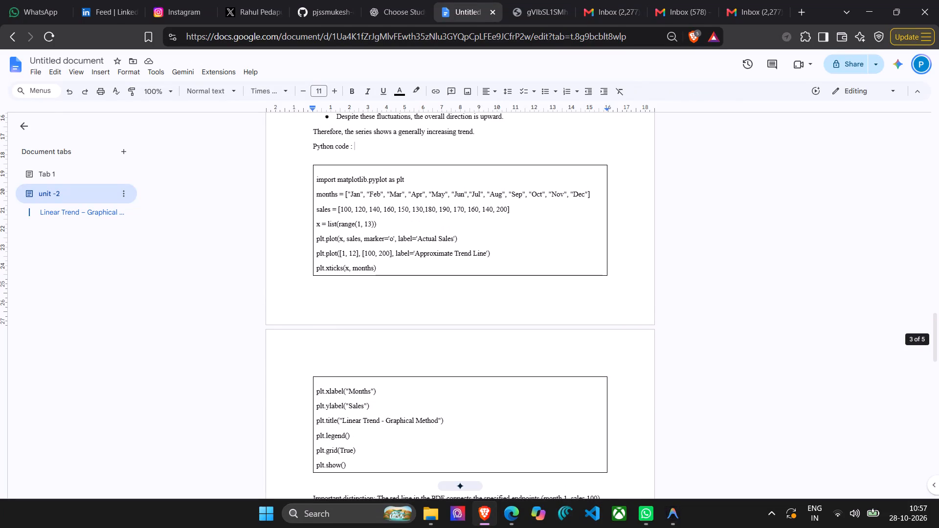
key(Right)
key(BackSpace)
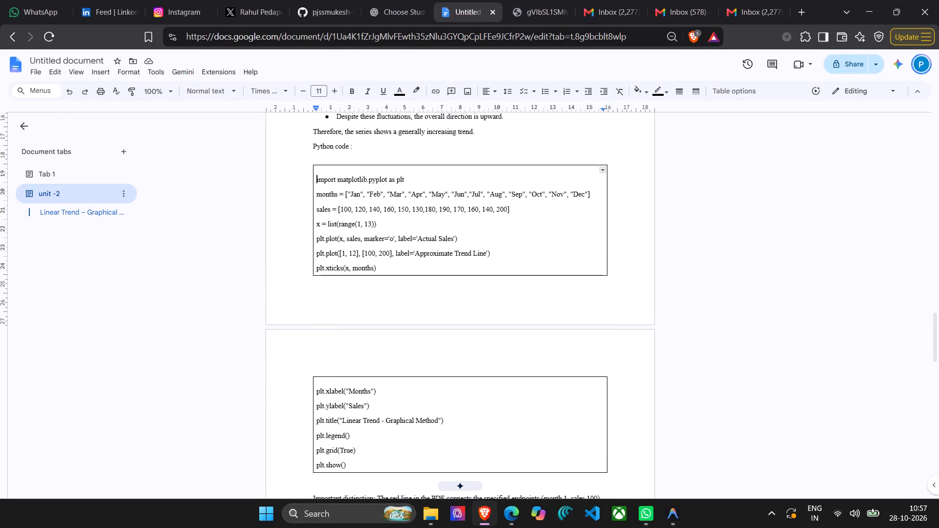
Make the "Python code :" label above the code table bold.
drag(350, 147, 300, 150)
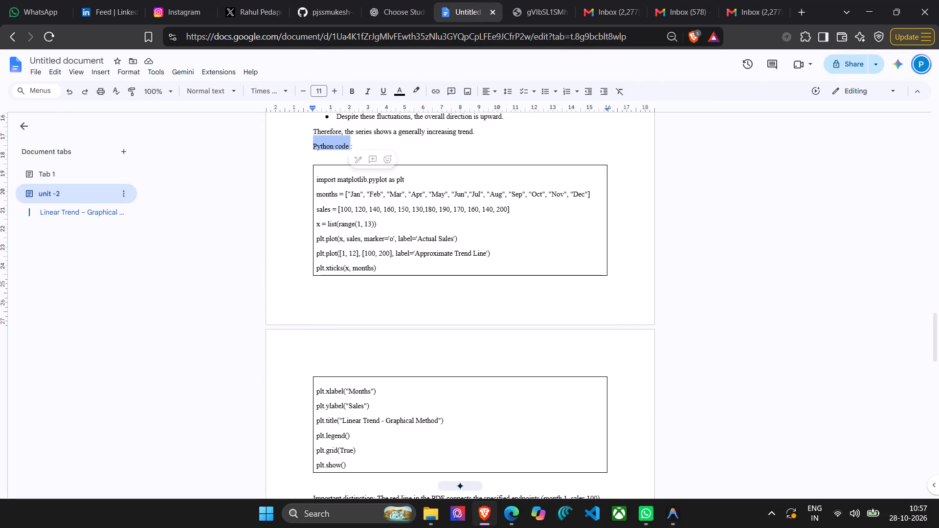
drag(359, 145, 292, 172)
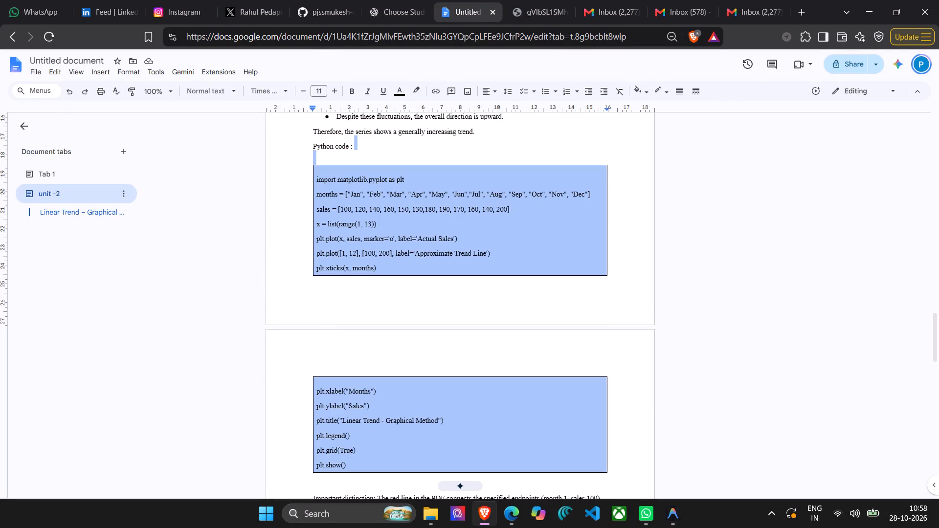
drag(292, 172, 310, 145)
click(356, 88)
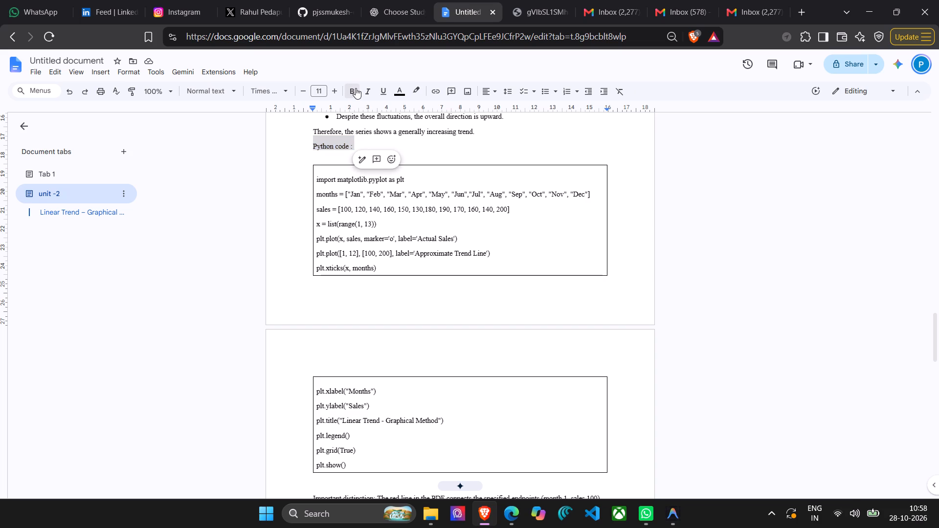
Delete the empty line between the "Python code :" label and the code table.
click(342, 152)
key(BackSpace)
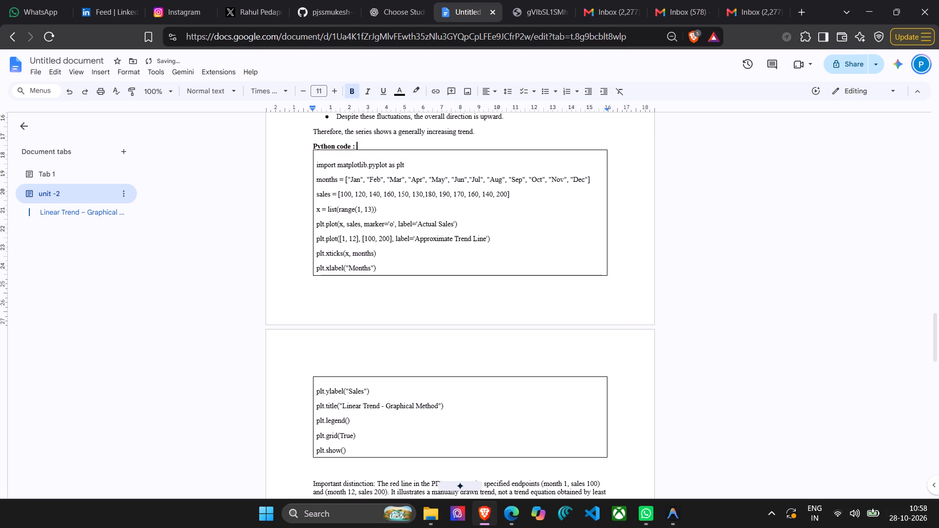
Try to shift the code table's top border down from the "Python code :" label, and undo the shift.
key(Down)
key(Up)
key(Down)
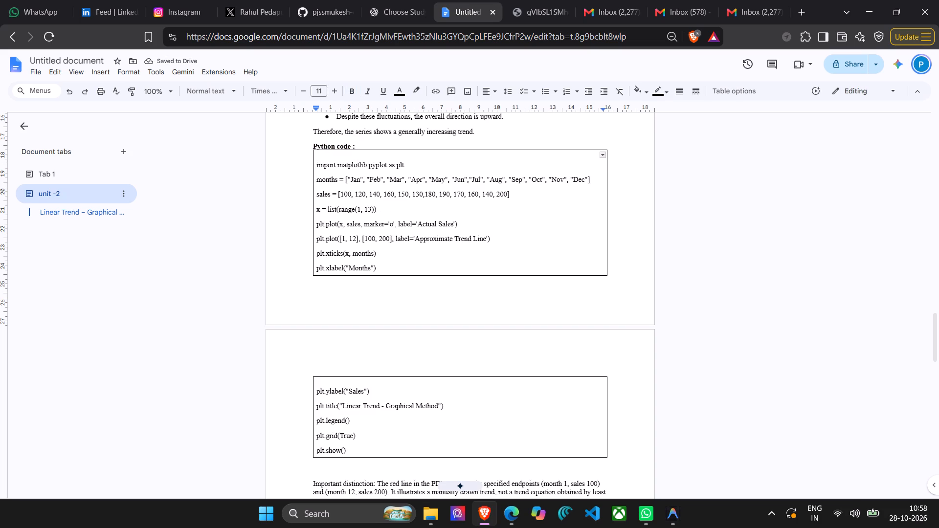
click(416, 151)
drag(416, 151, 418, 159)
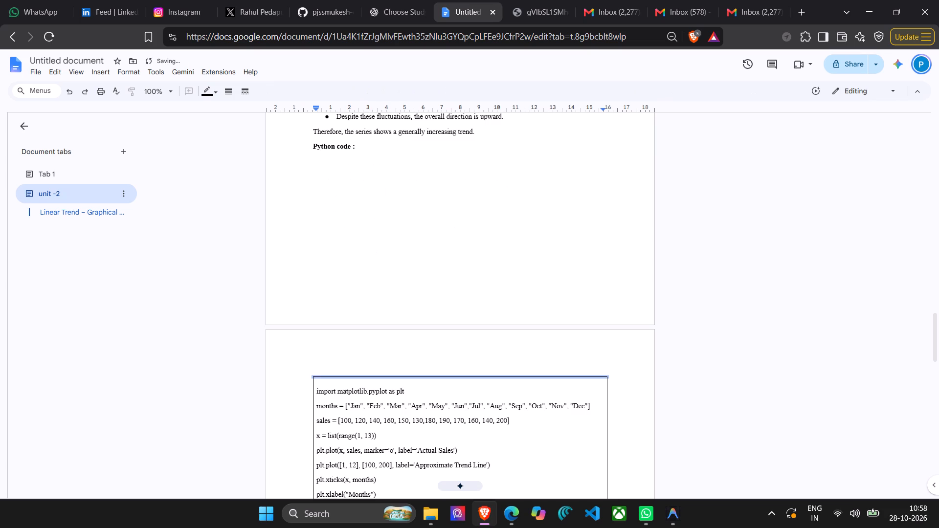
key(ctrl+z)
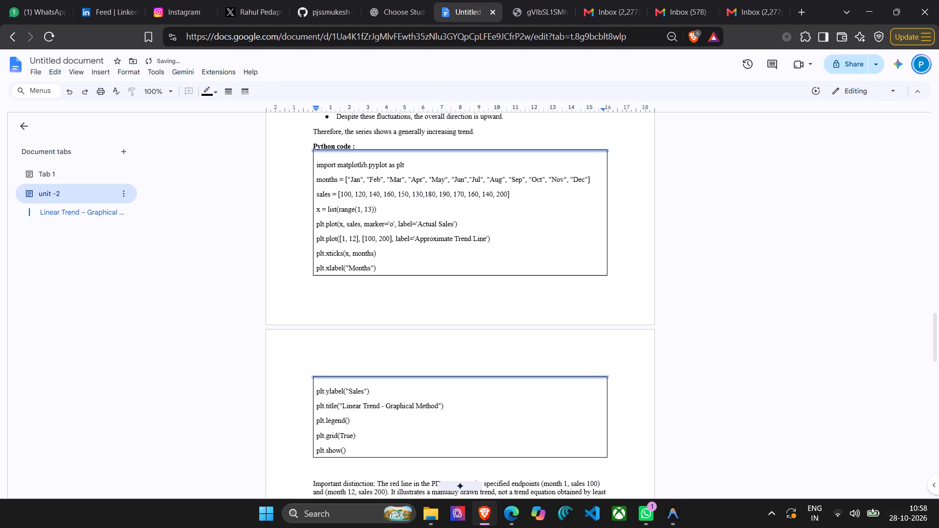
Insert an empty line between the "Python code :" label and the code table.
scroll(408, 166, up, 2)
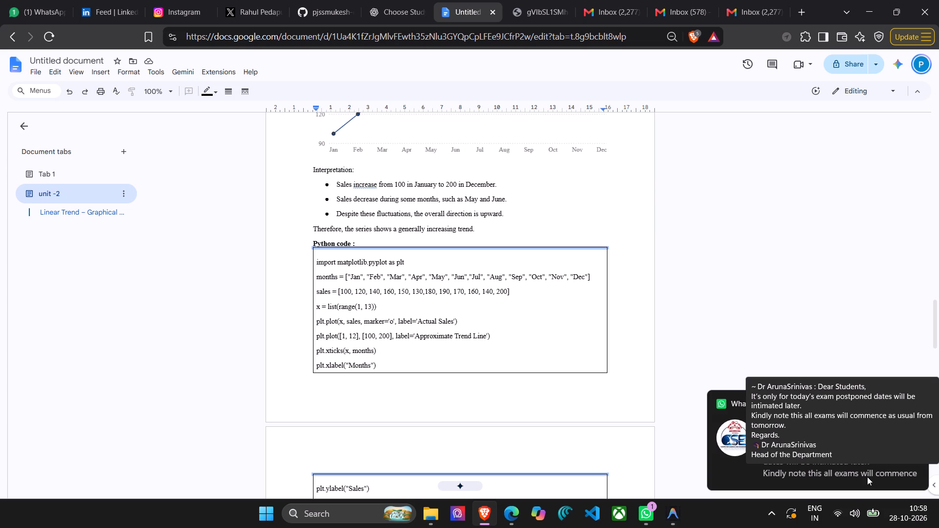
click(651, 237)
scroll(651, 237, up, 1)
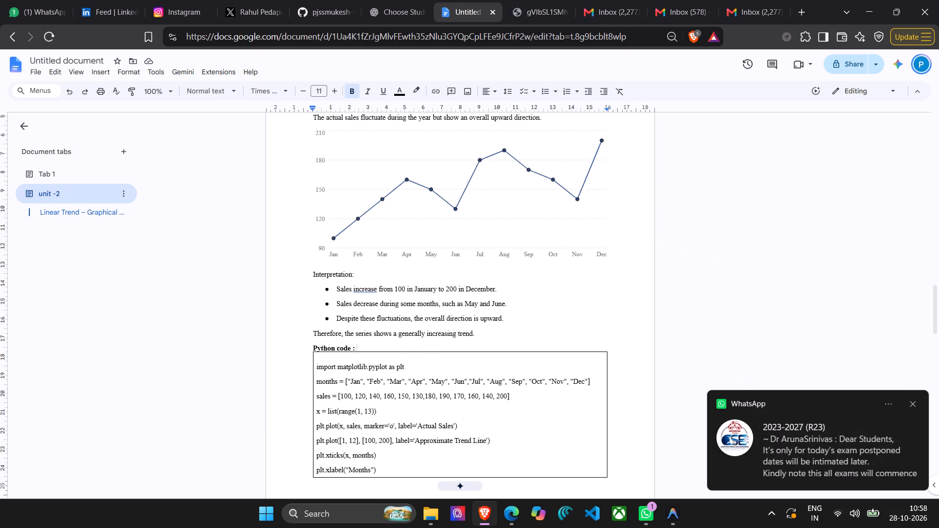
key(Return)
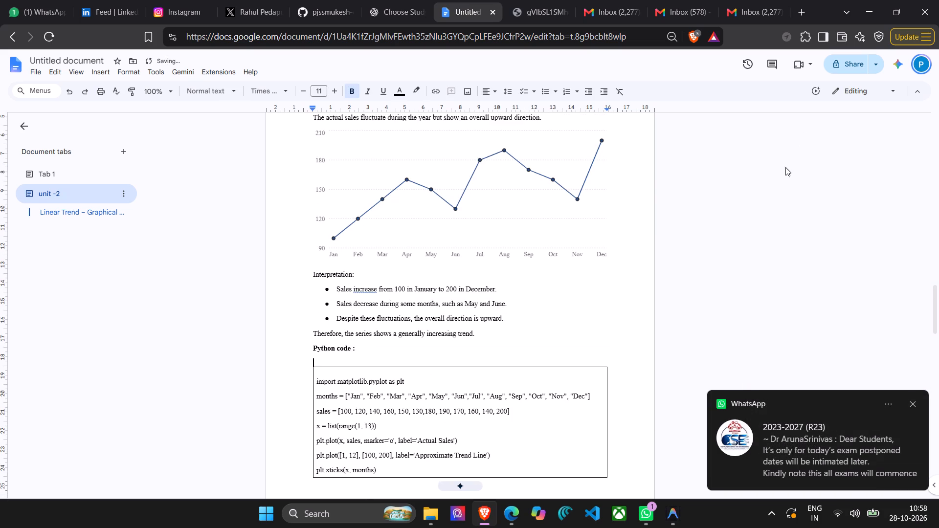
Review the monthly sales chart, its interpretation points and the Python code lines in the table.
click(783, 233)
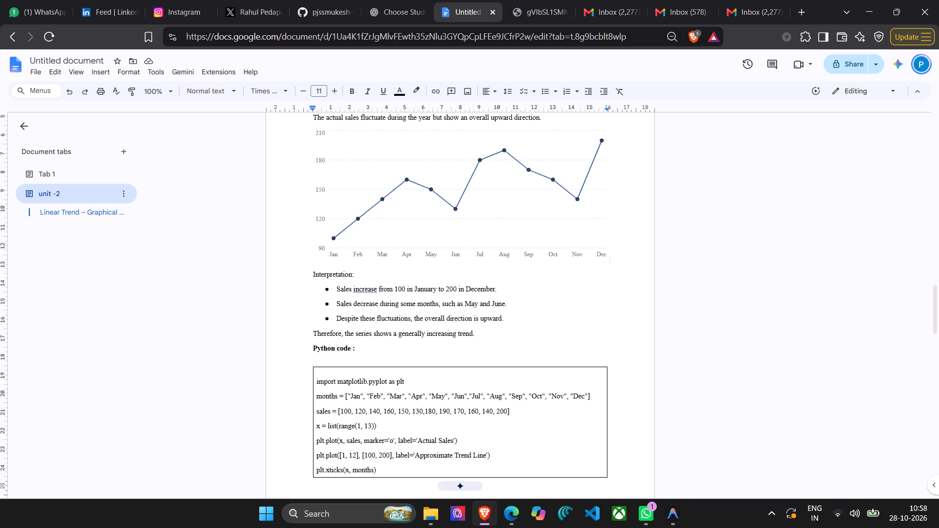
click(539, 319)
scroll(369, 350, up, 4)
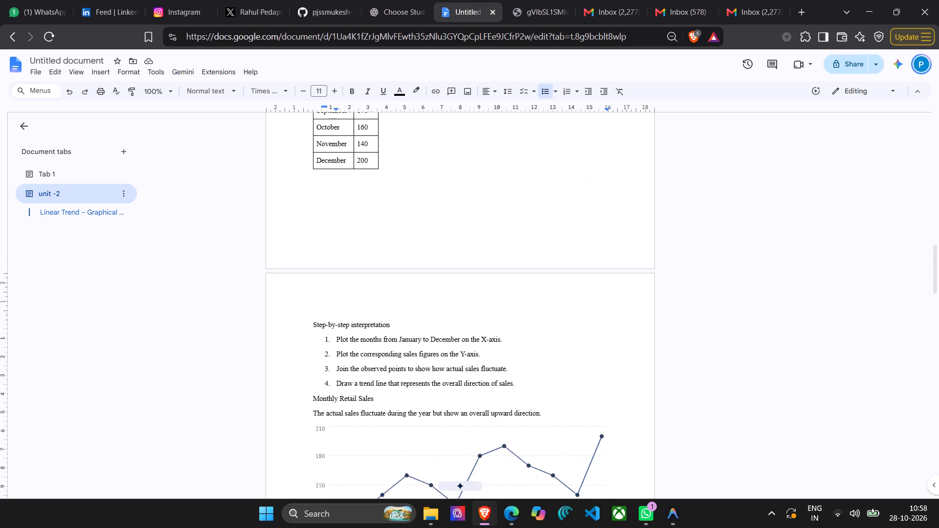
scroll(369, 350, down, 3)
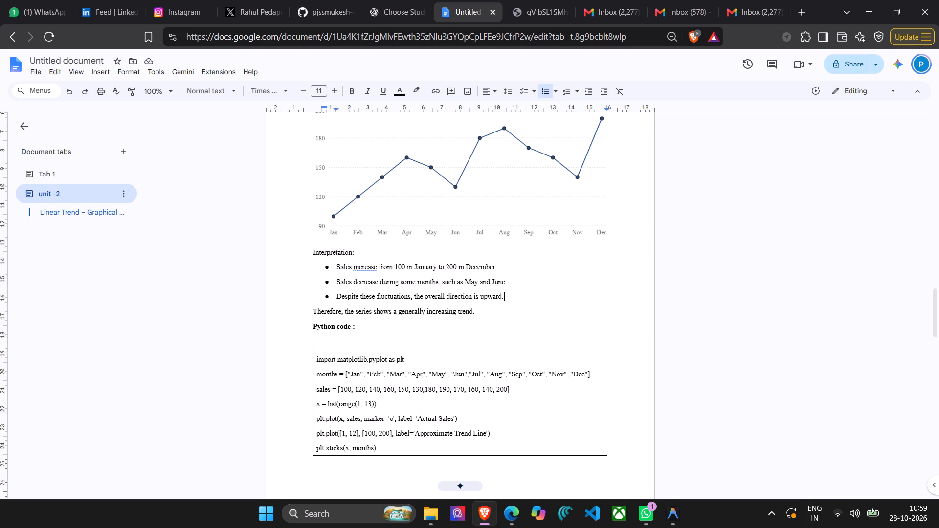
scroll(387, 369, left, 1)
drag(379, 404, 302, 406)
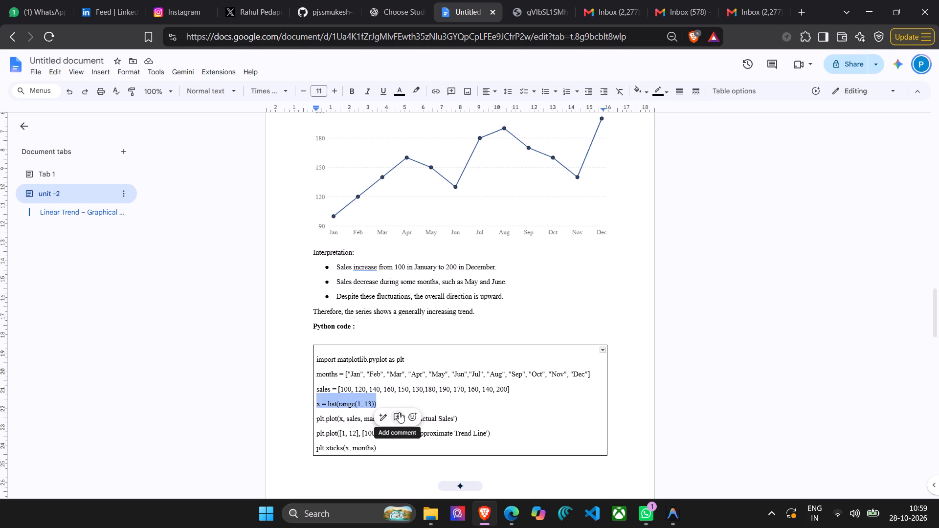
scroll(335, 404, up, 1)
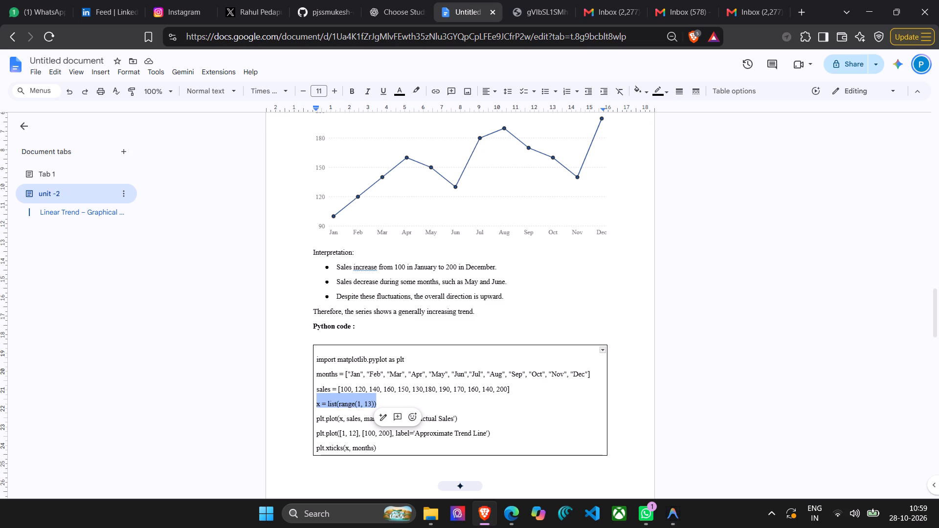
click(371, 409)
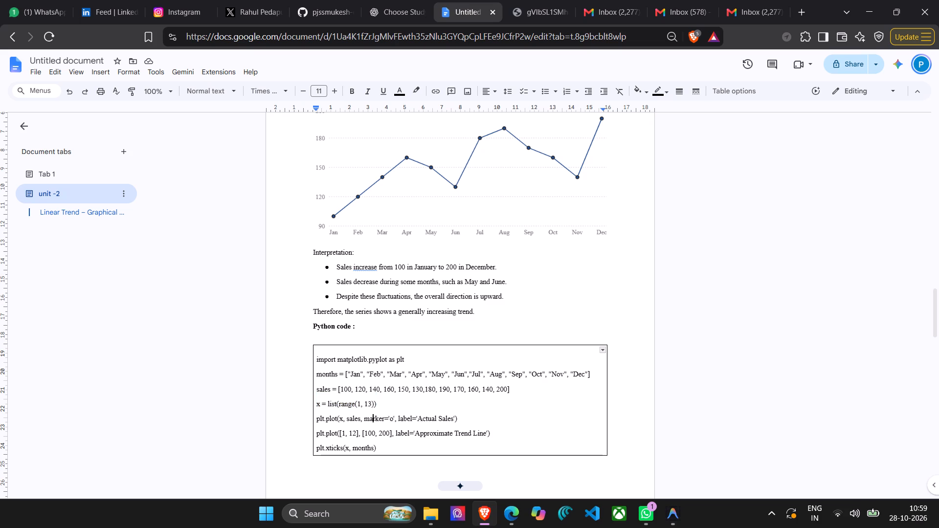
scroll(361, 408, left, 2)
drag(315, 418, 359, 418)
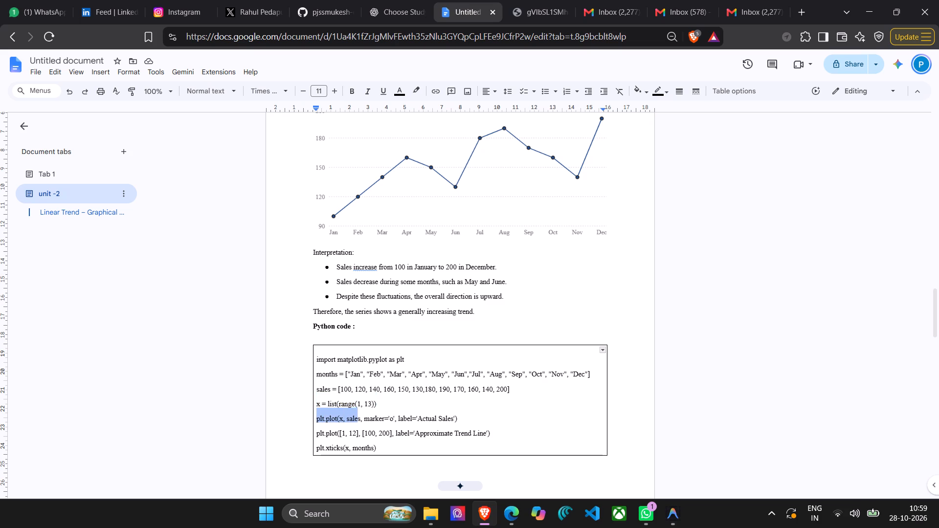
drag(359, 418, 462, 419)
scroll(375, 266, up, 1)
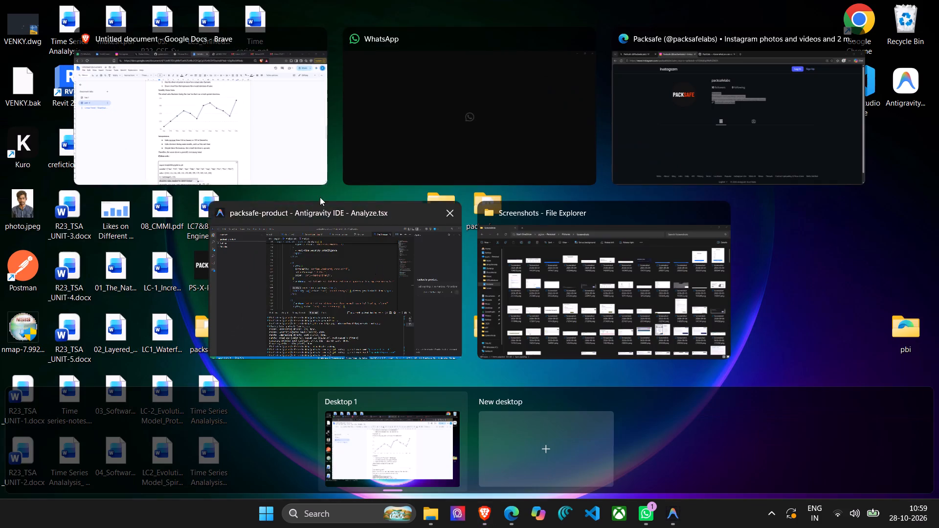
click(289, 161)
scroll(300, 372, up, 1)
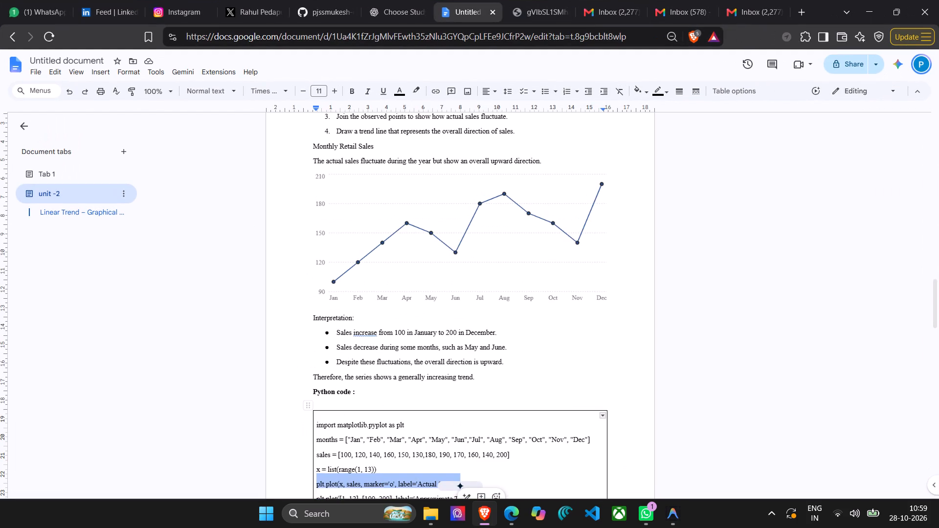
click(319, 425)
scroll(326, 430, right, 1)
scroll(545, 516, left, 1)
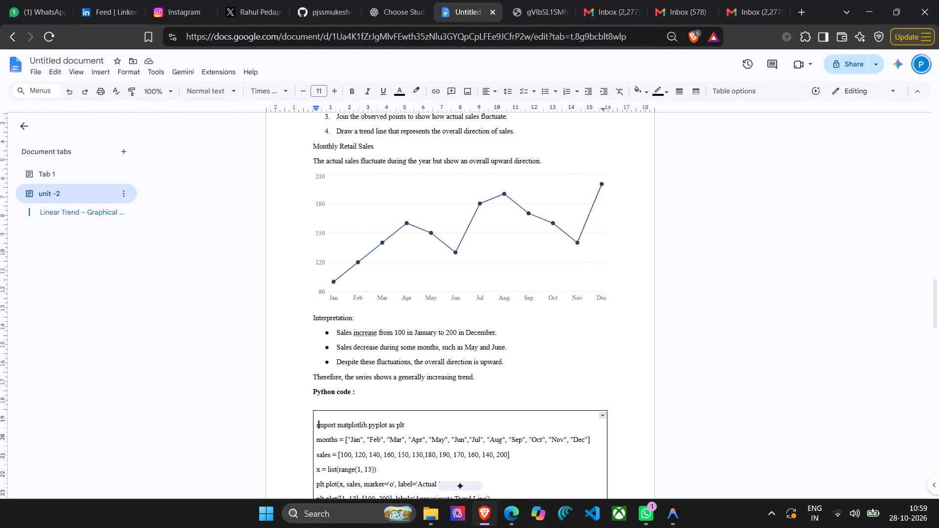
scroll(372, 523, left, 1)
Open Visual Studio Code and close the editor holding the missing Mini Leaderboard System - API Tests.postman_collection.json file.
click(350, 519)
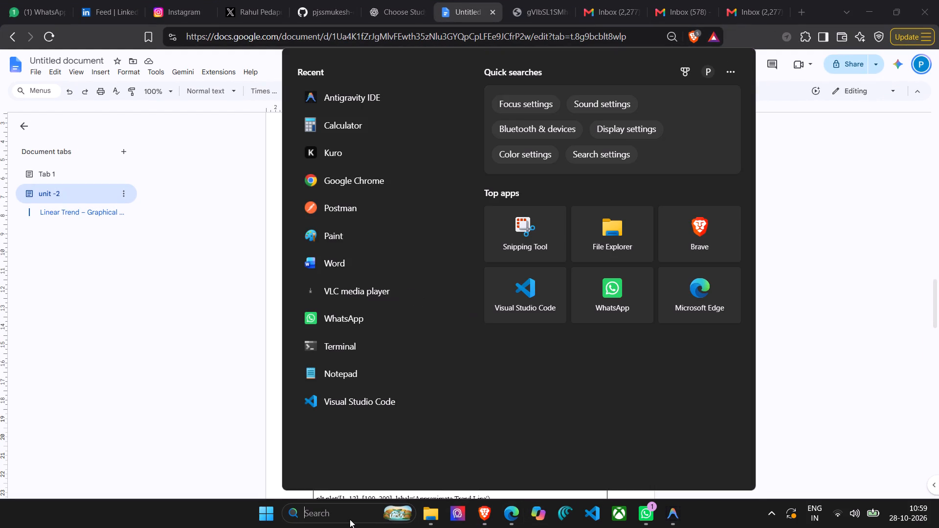
key(v)
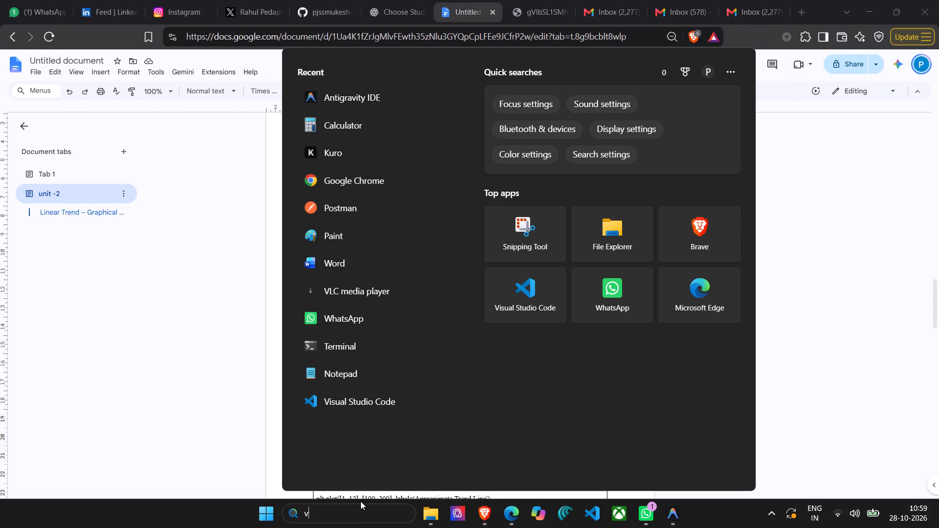
key(Return)
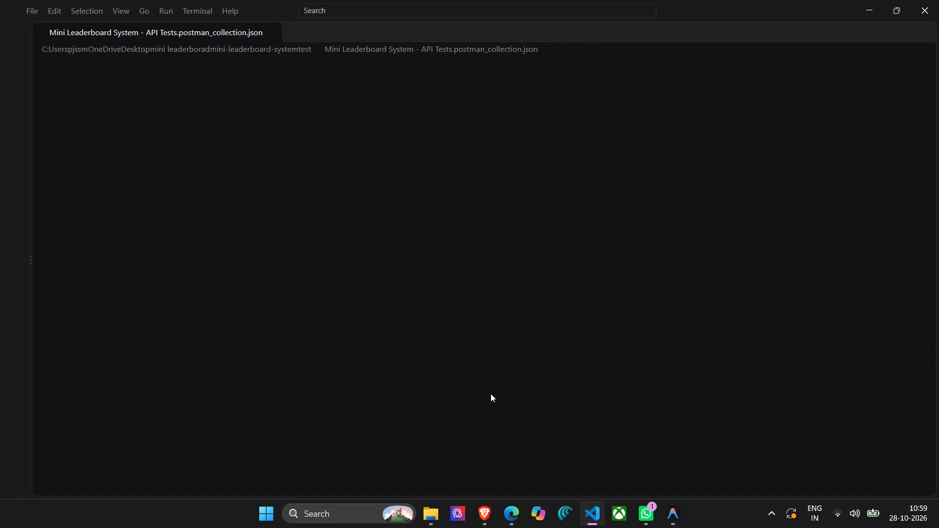
drag(491, 394, 537, 154)
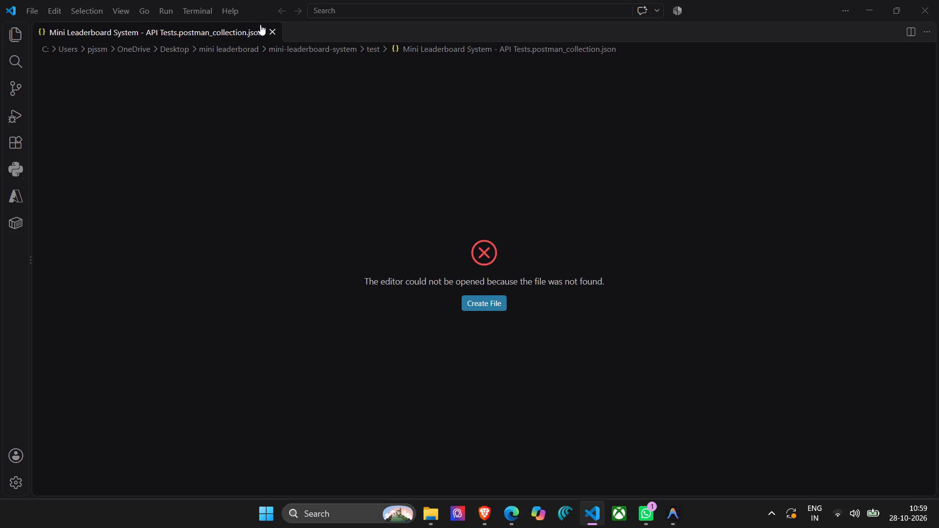
click(273, 31)
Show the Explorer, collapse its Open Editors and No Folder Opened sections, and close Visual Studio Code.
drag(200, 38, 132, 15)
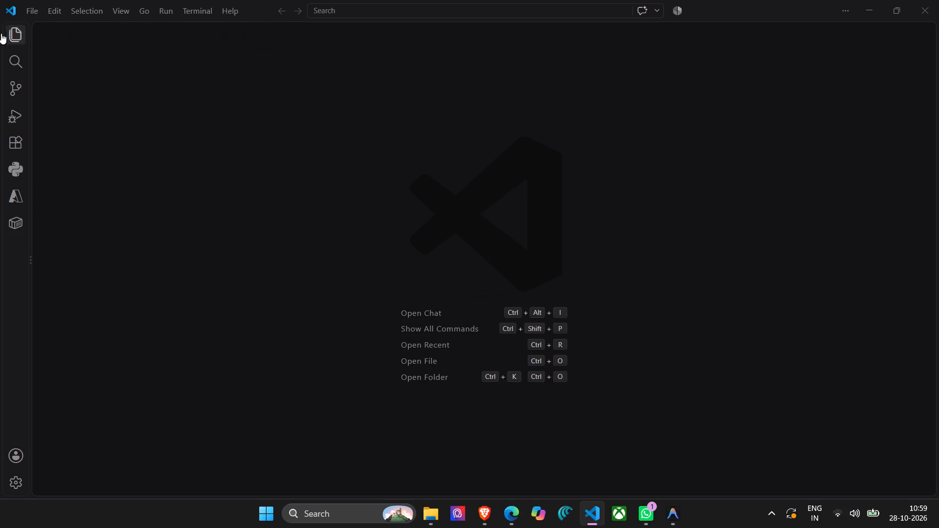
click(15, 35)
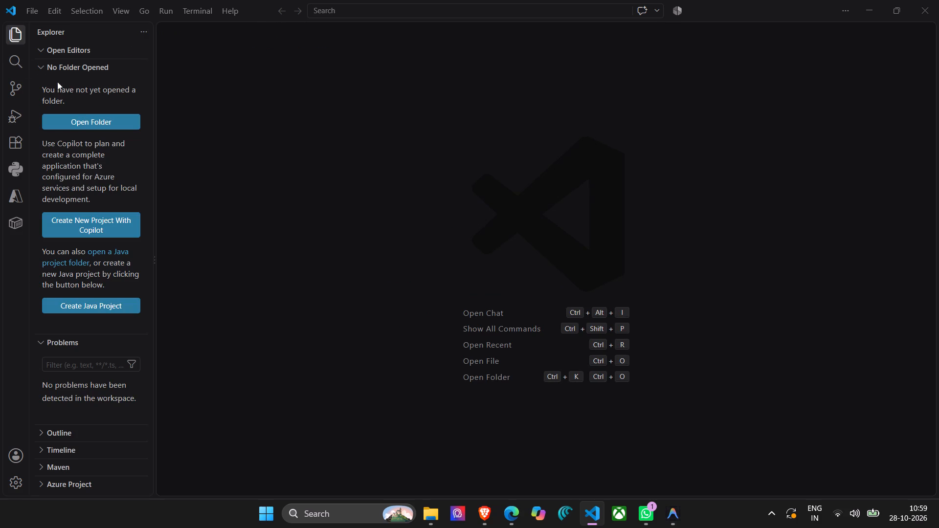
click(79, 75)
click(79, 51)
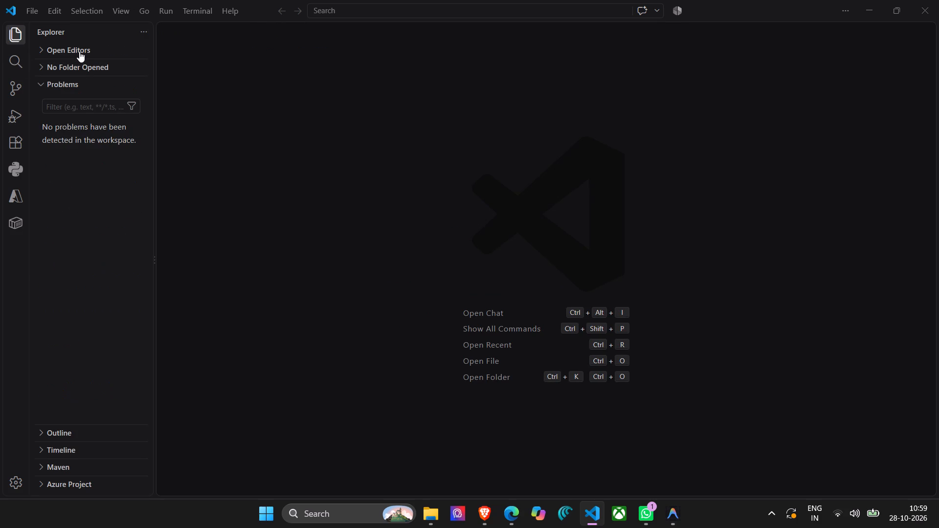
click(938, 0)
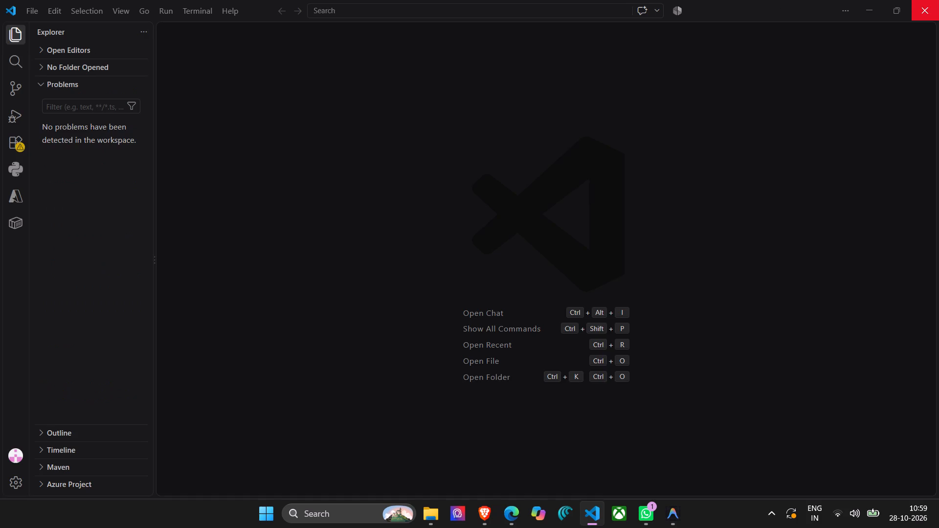
Copy the whole Python code in the document's table, from "import matplotlib.pyplot as plt" through "plt.show()".
scroll(410, 439, down, 3)
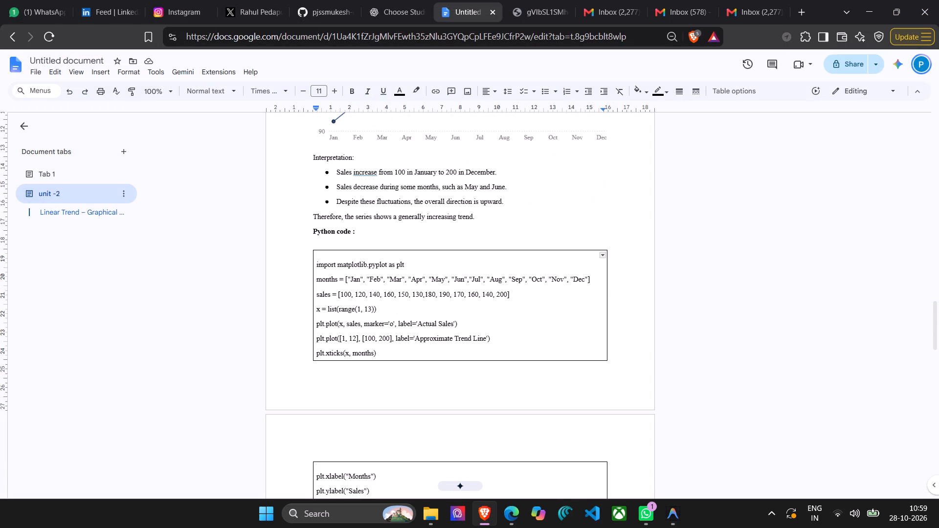
drag(316, 264, 340, 295)
drag(340, 295, 413, 159)
click(369, 153)
drag(364, 156, 382, 527)
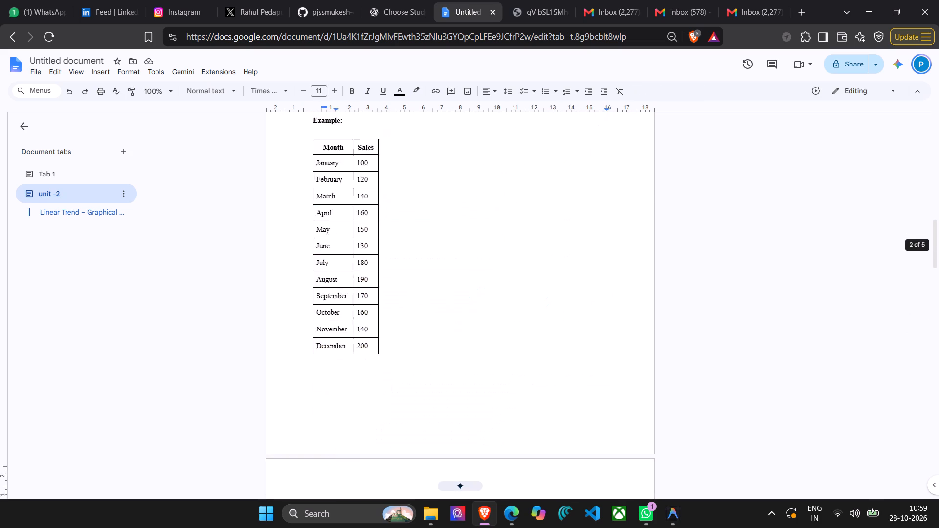
drag(382, 527, 382, 525)
scroll(426, 315, down, 3)
click(318, 304)
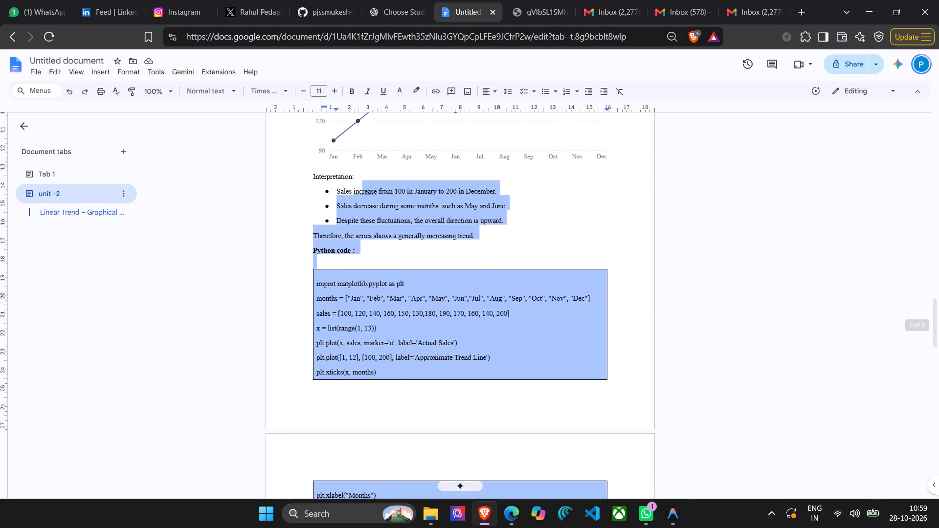
drag(315, 282, 320, 505)
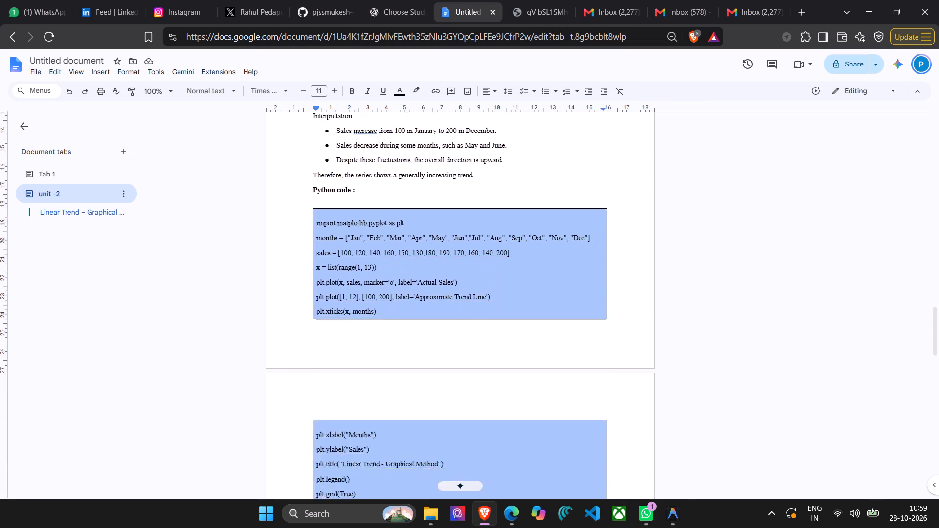
drag(320, 505, 355, 207)
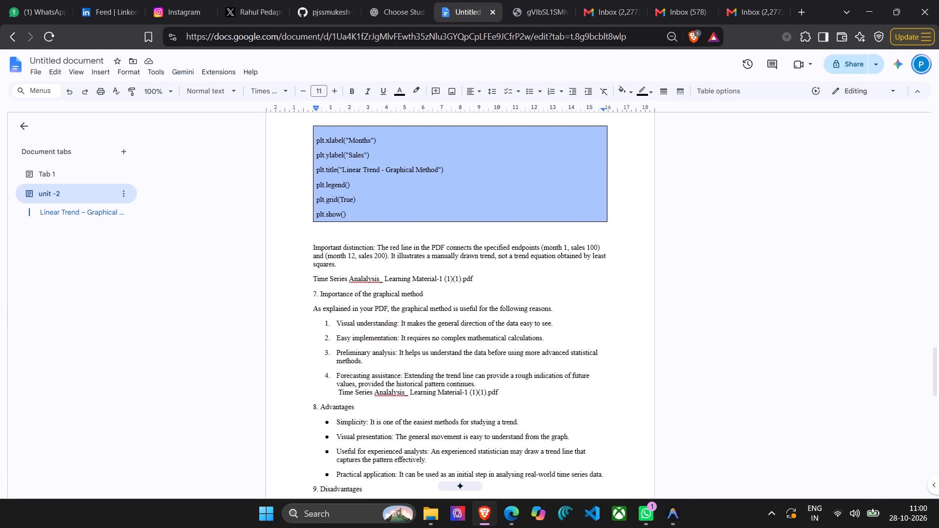
drag(355, 207, 357, 202)
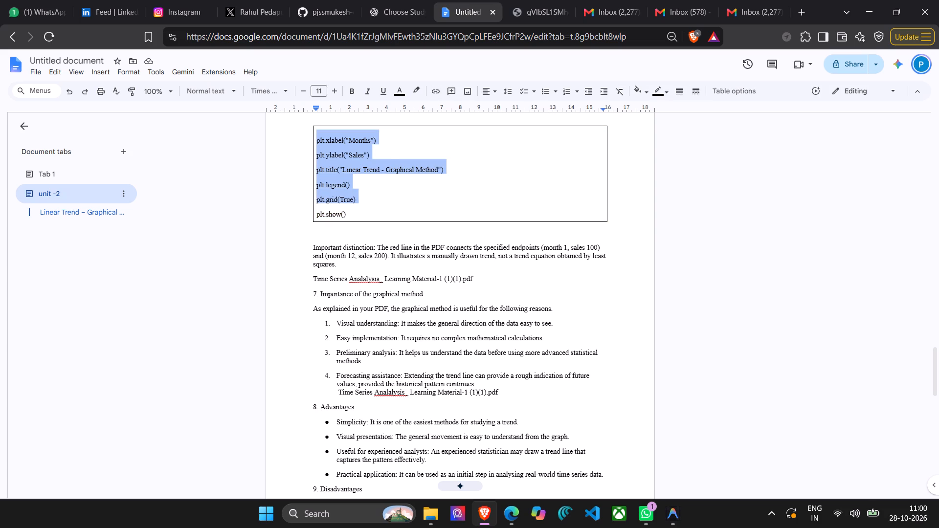
drag(357, 202, 342, 212)
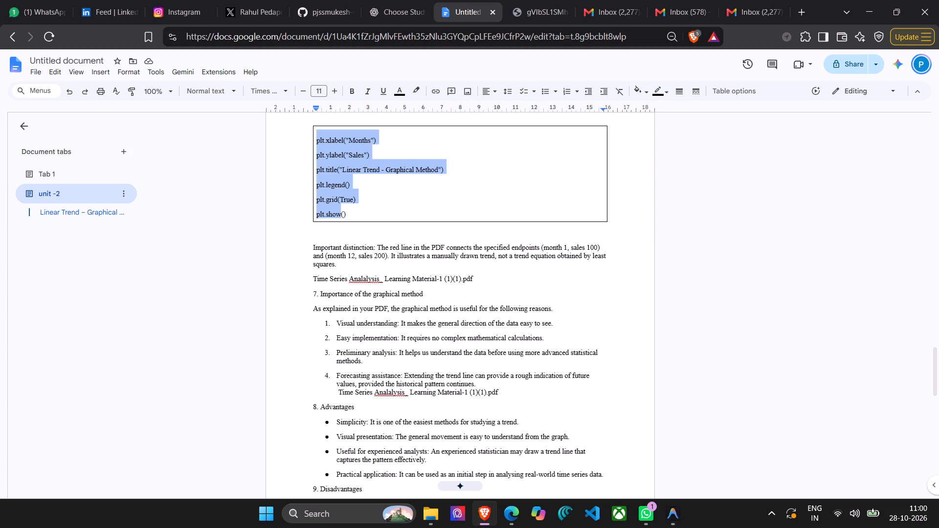
drag(342, 212, 348, 211)
key(ctrl+c)
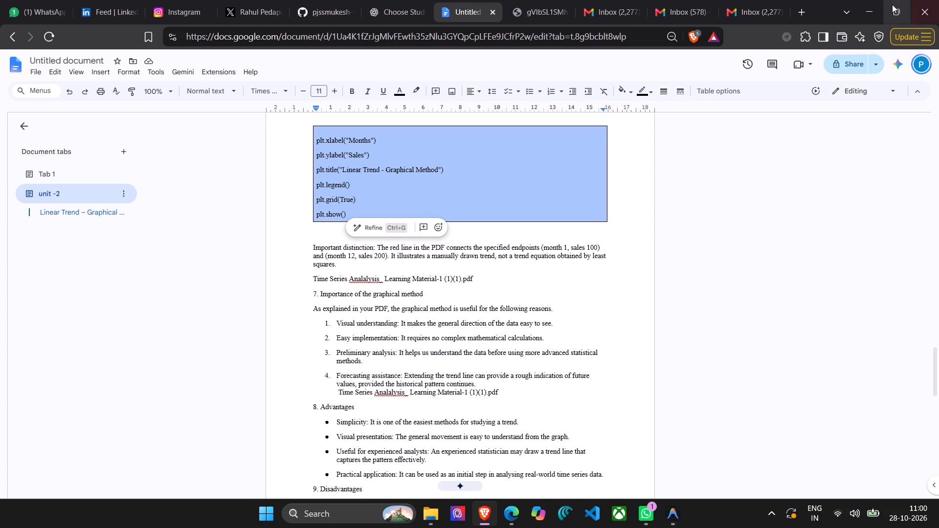
Minimize the browser window and reopen Visual Studio Code by searching the computer for "vsco".
click(881, 3)
click(337, 527)
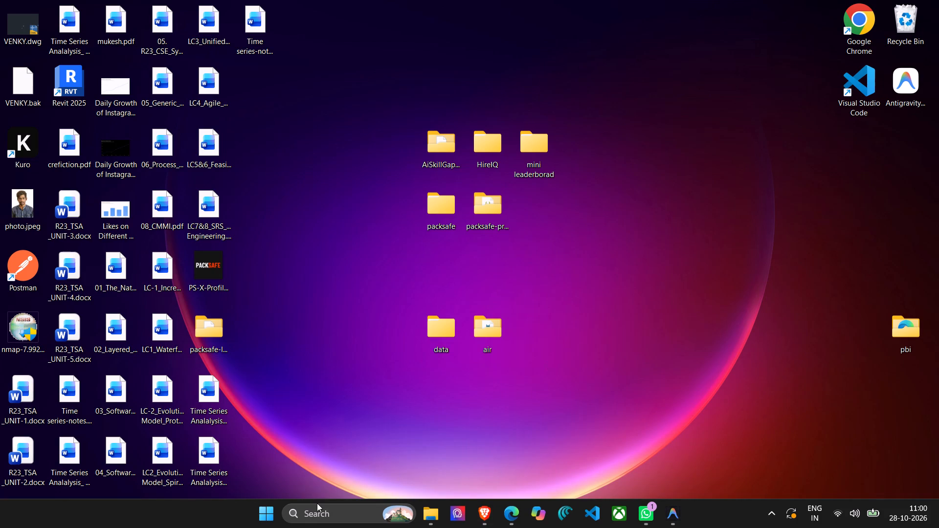
click(317, 503)
click(321, 507)
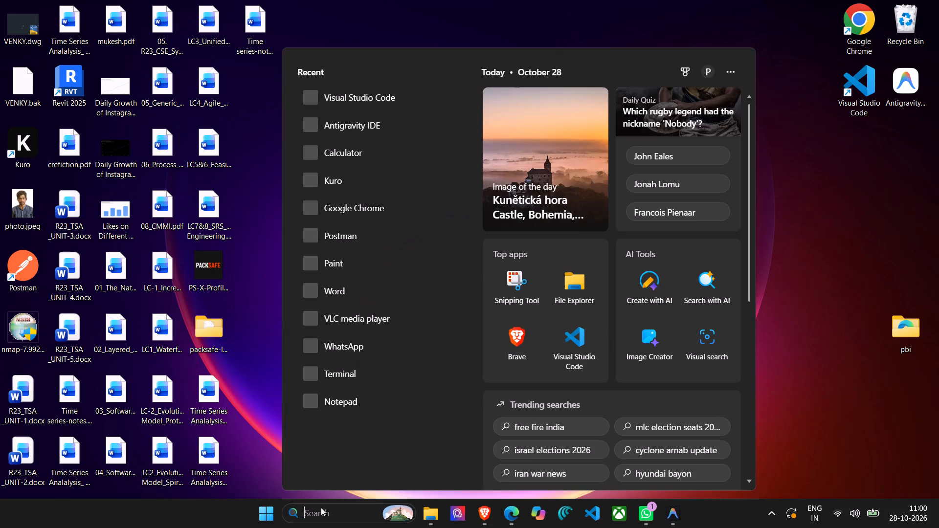
click(321, 507)
key(v)
text(sco)
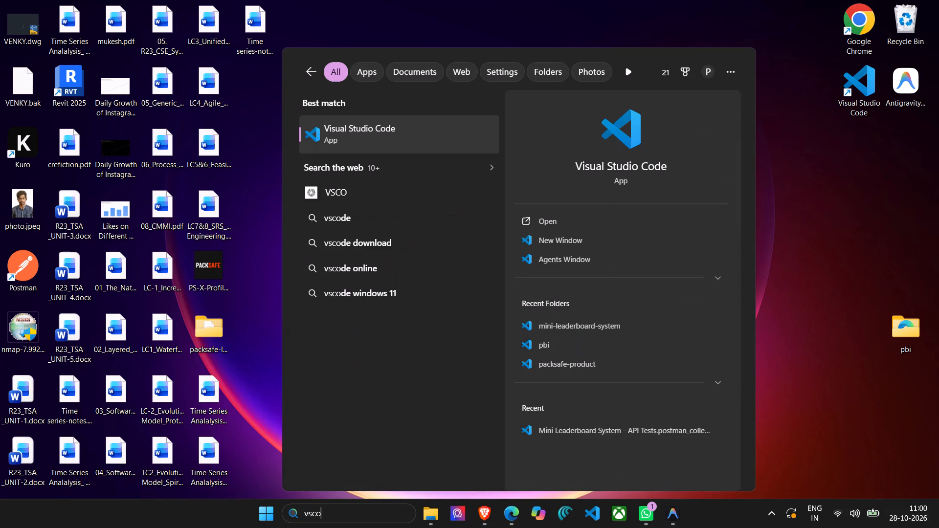
key(Return)
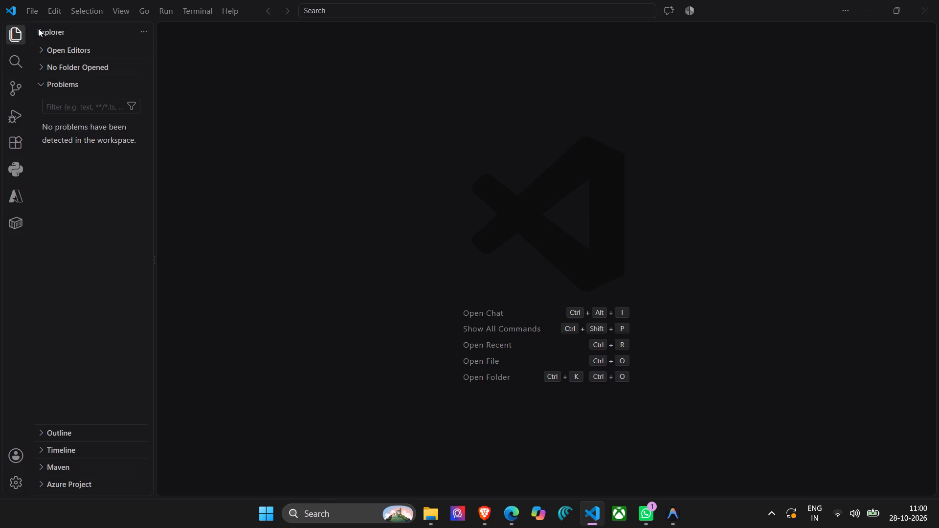
click(60, 47)
click(60, 48)
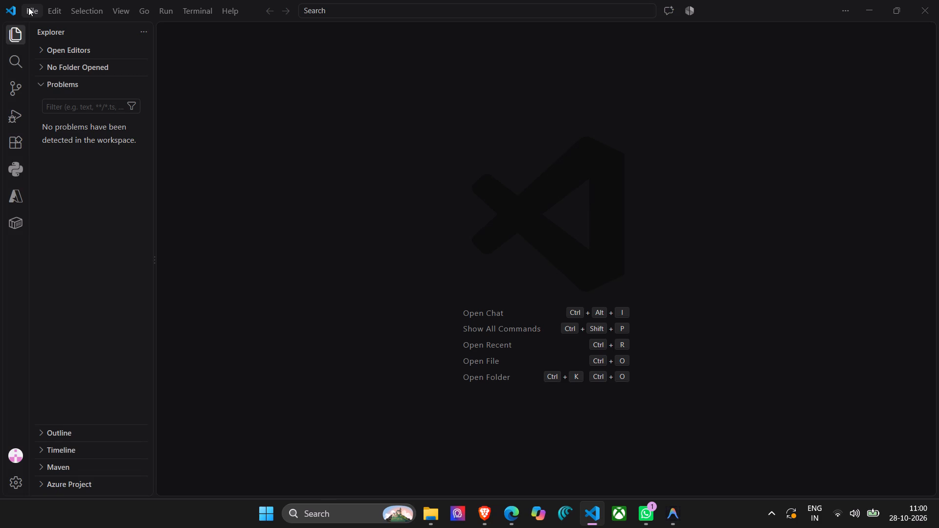
Create a new untitled text file and paste the copied matplotlib Python code into it.
click(28, 7)
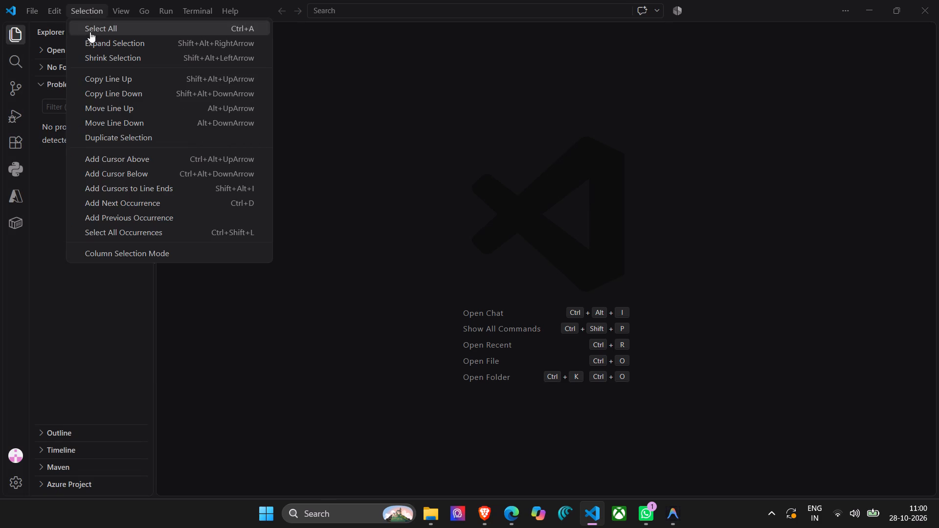
click(66, 32)
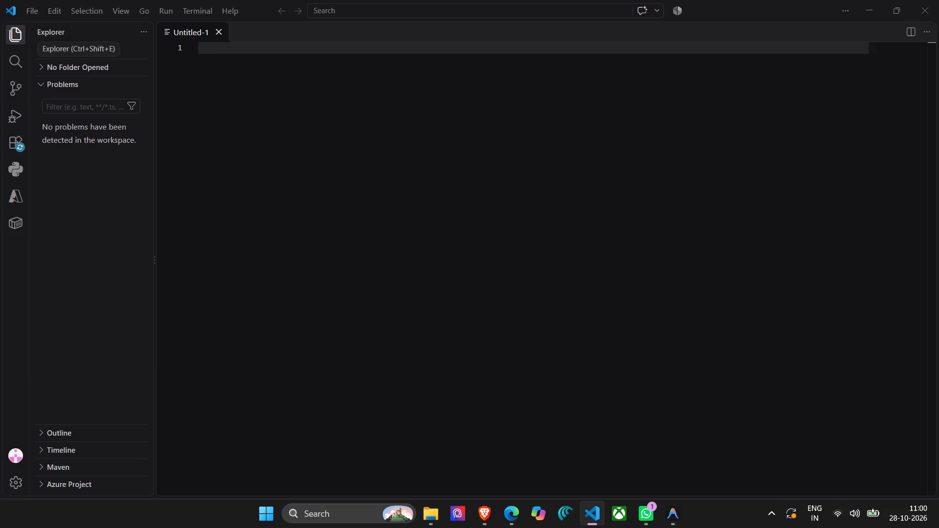
key(ctrl+v)
Save the untitled Python script as test.py in the default user folder.
click(212, 29)
right_click(212, 29)
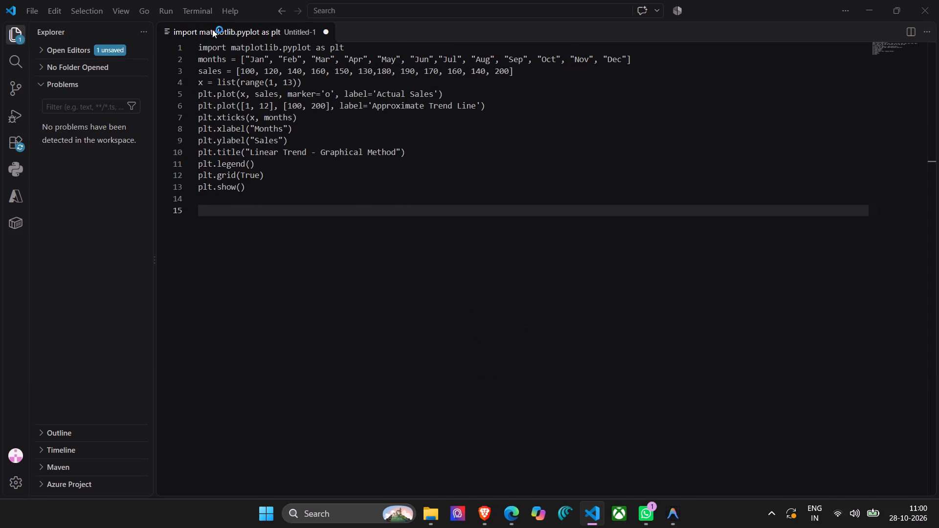
click(212, 29)
click(261, 36)
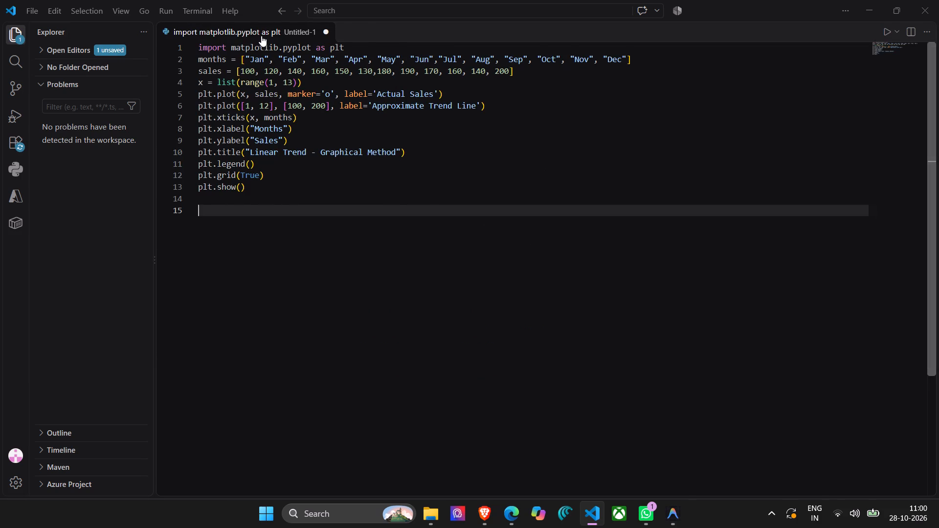
right_click(261, 36)
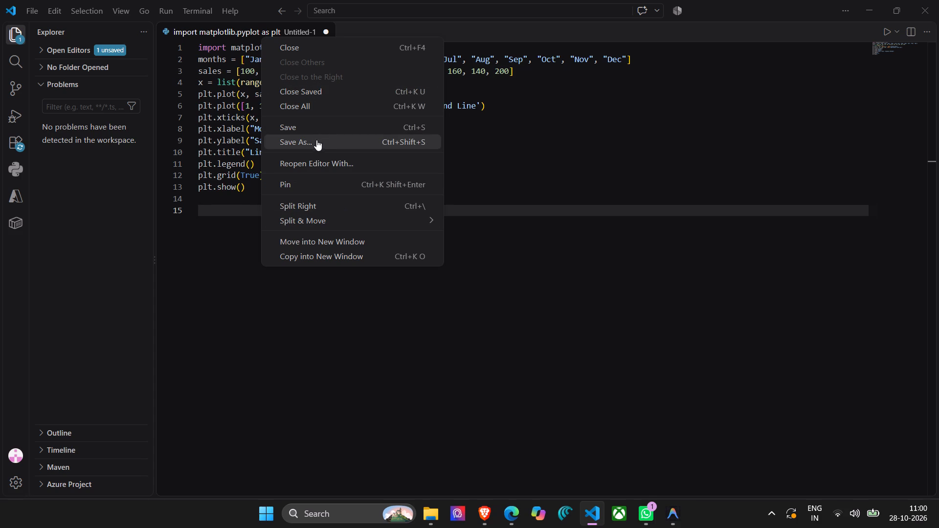
click(316, 142)
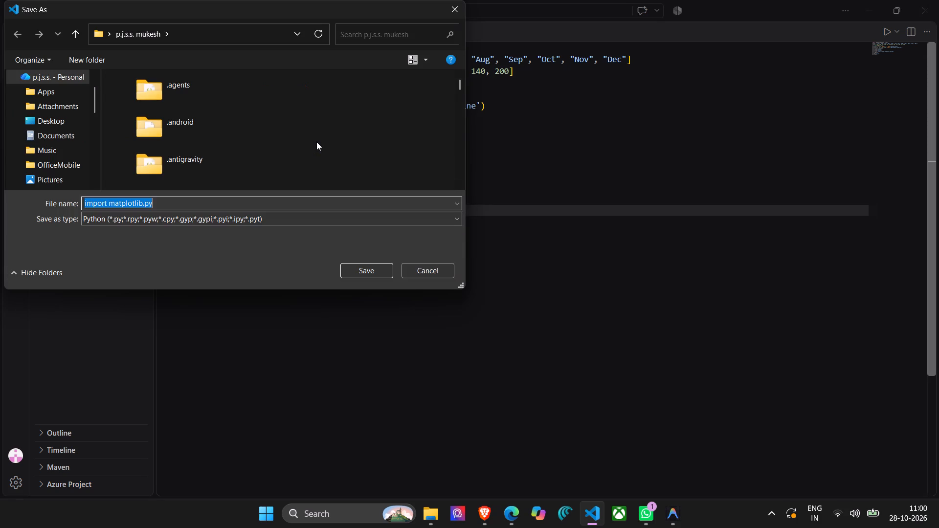
key(BackSpace)
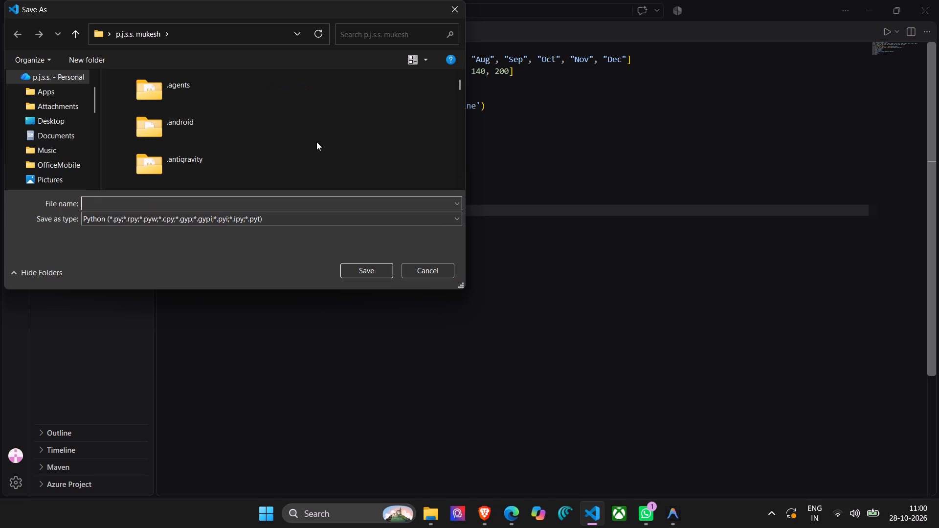
text(test)
text(.p)
key(y)
key(Return)
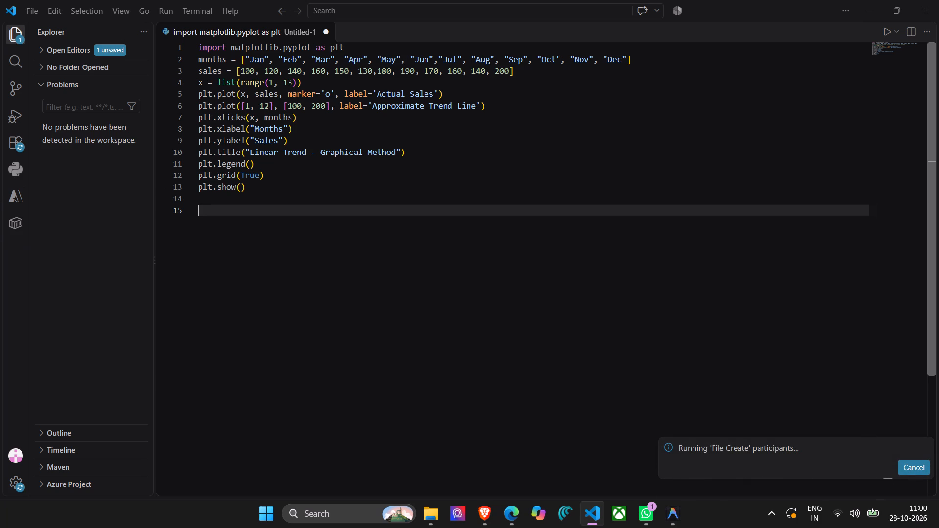
Delete the blank lines at the end of the script, after plt.show().
key(s)
key(BackSpace)
key(BackSpace)
key(BackSpace)
Save the untitled script to the Desktop folder under the name test.py using Save As.
click(230, 31)
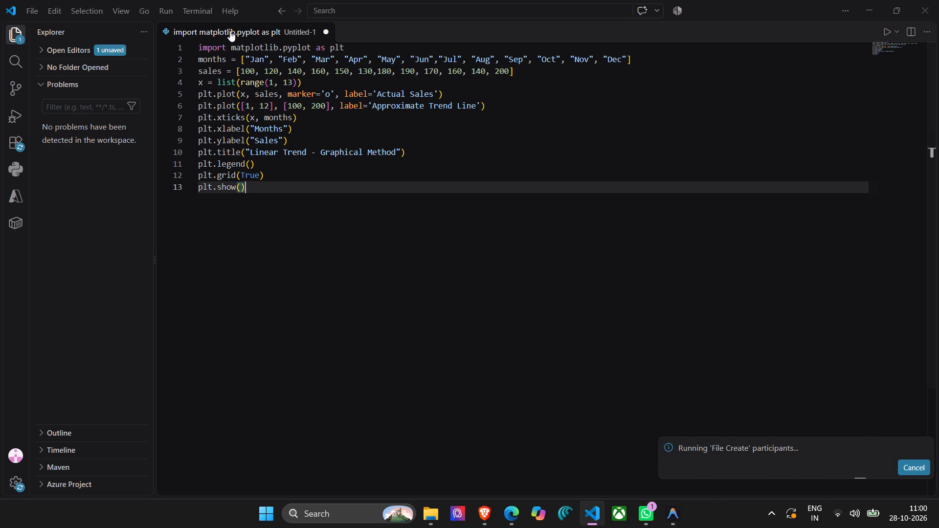
right_click(230, 31)
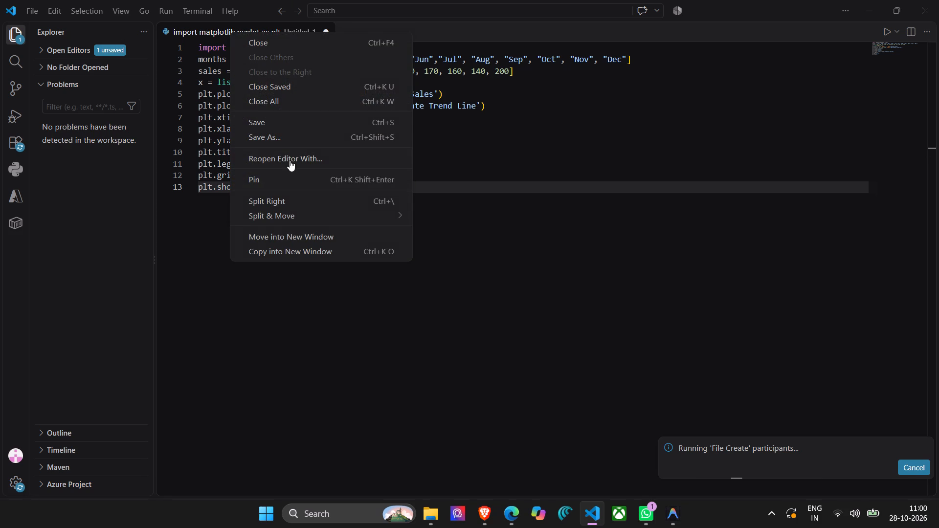
click(273, 139)
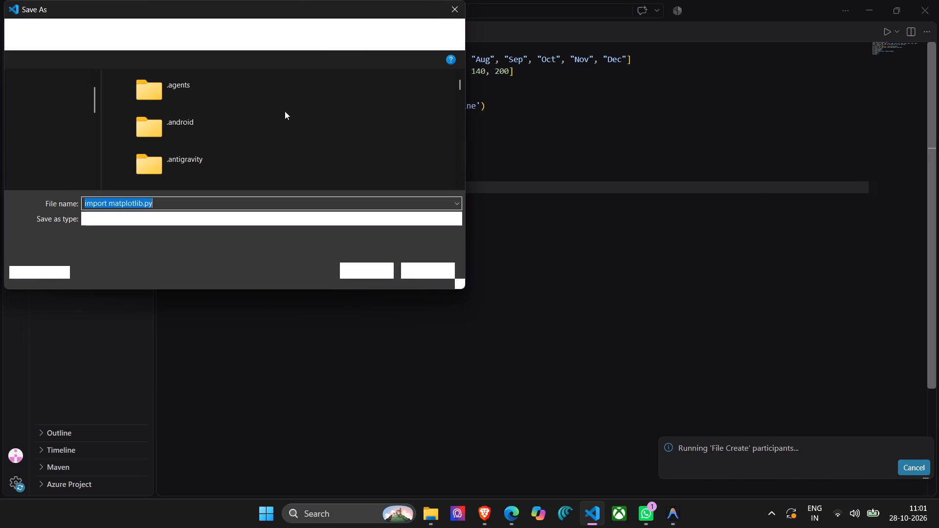
scroll(236, 153, down, 7)
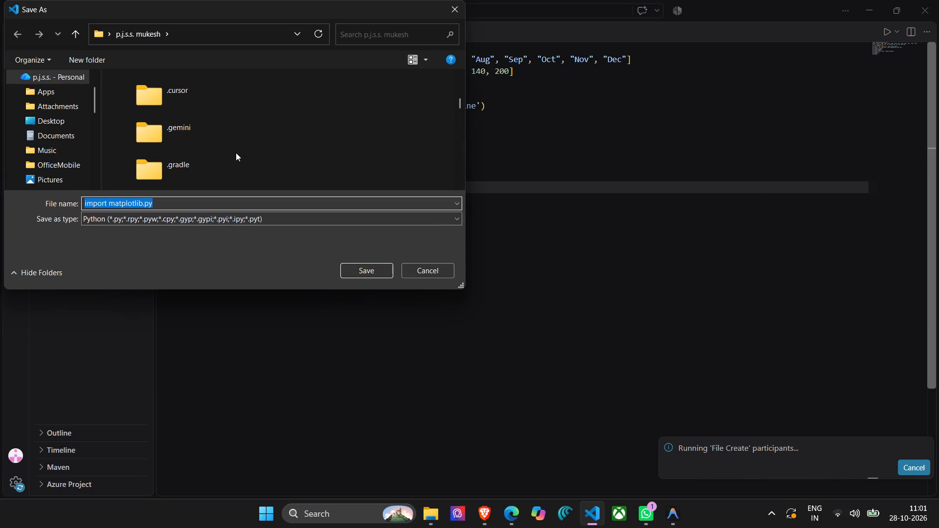
scroll(236, 153, down, 6)
scroll(236, 153, down, 20)
scroll(236, 153, down, 20)
scroll(236, 153, down, 20)
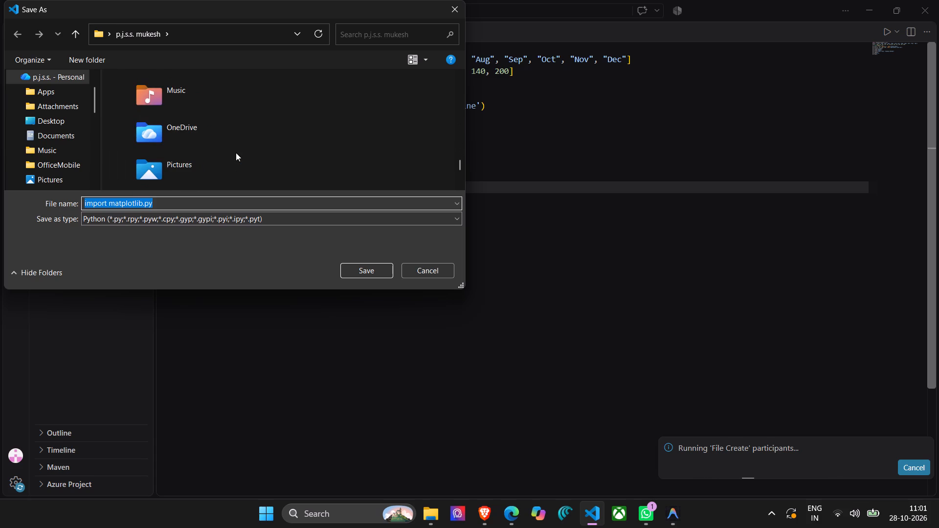
click(60, 90)
click(60, 117)
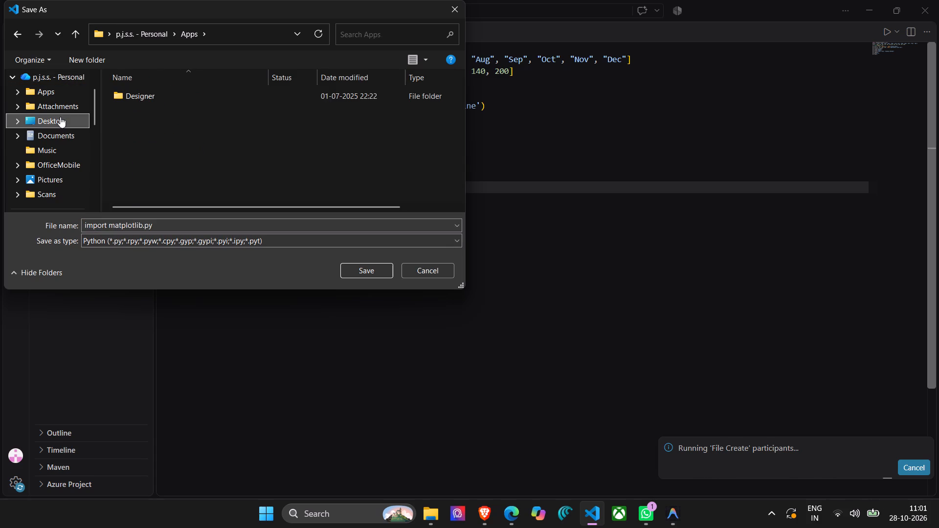
click(142, 224)
click(142, 224)
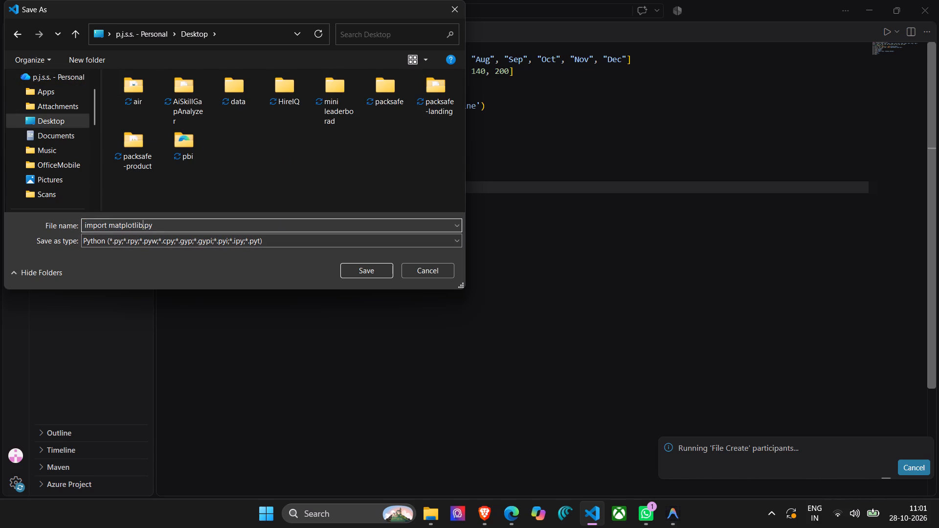
key(BackSpace)
key(BackSpace)
key(BackSpace)
key(BackSpace)
key(BackSpace)
key(BackSpace)
key(BackSpace)
key(BackSpace)
key(BackSpace)
key(BackSpace)
key(BackSpace)
key(BackSpace)
key(BackSpace)
key(BackSpace)
key(BackSpace)
key(BackSpace)
key(BackSpace)
text(test)
key(Return)
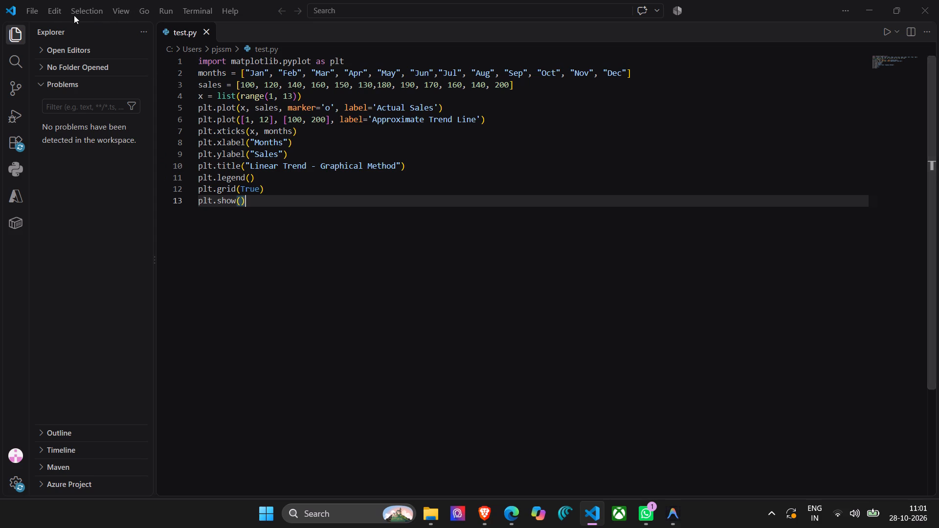
Open a new terminal for running the test.py script.
click(189, 12)
click(206, 27)
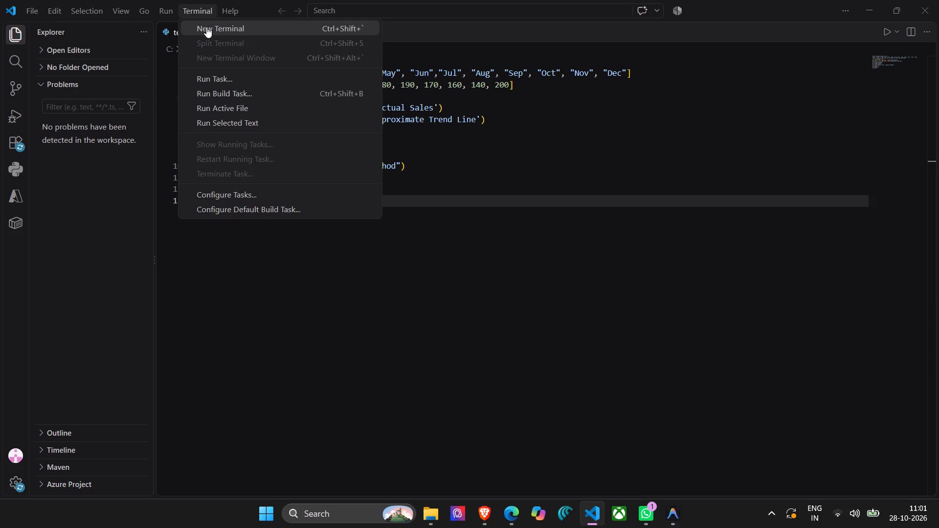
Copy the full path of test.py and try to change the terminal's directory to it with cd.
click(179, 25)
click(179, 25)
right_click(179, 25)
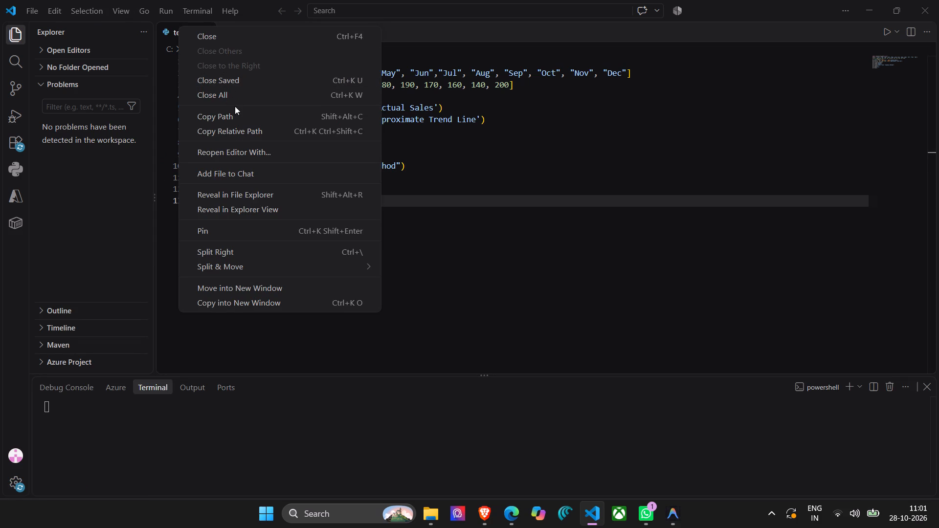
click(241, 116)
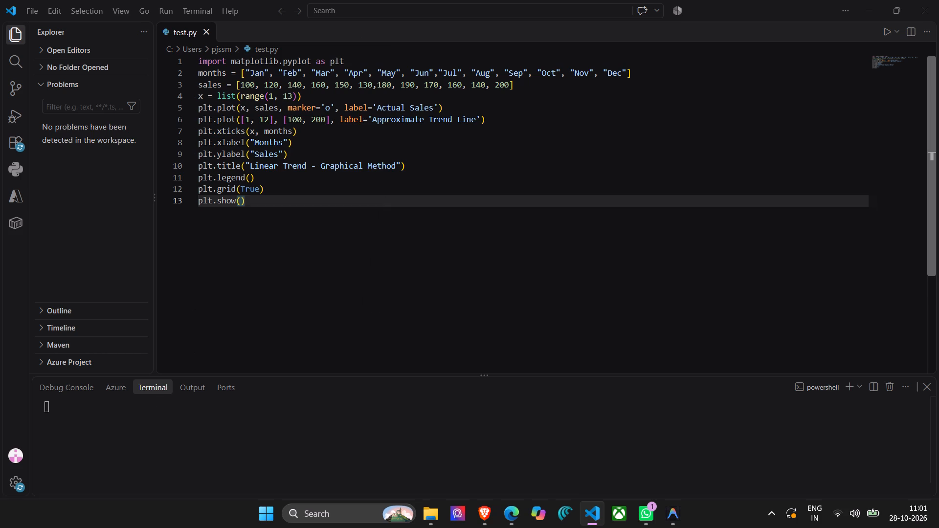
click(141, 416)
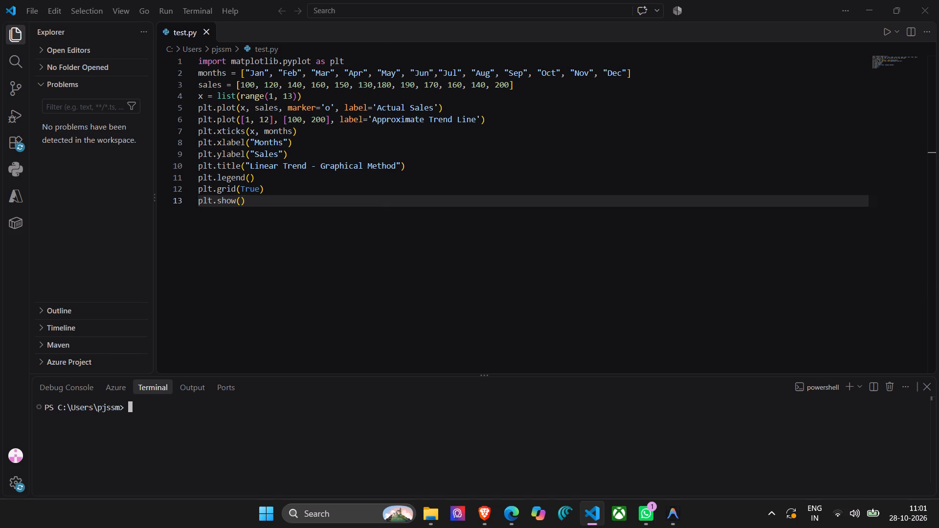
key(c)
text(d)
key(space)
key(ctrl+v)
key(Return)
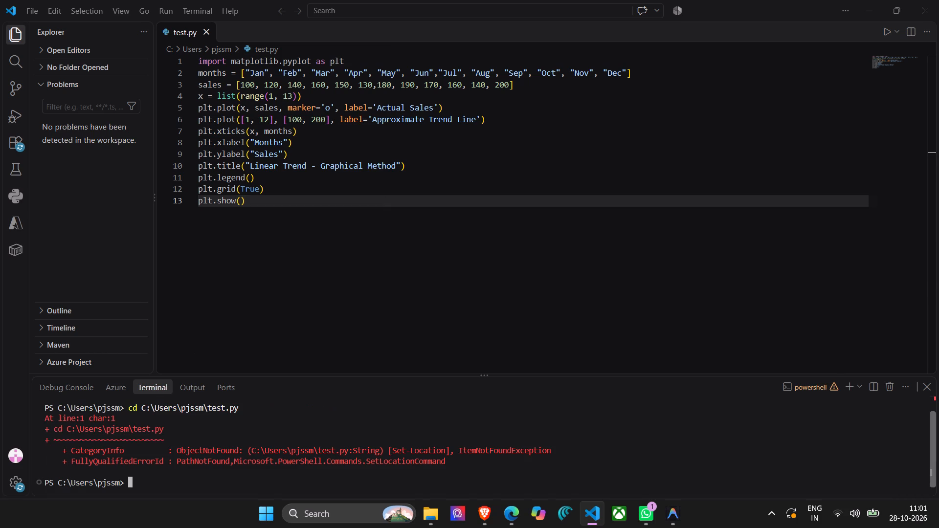
Rework the recalled cd command into python test.py and run it to plot the Linear Trend chart.
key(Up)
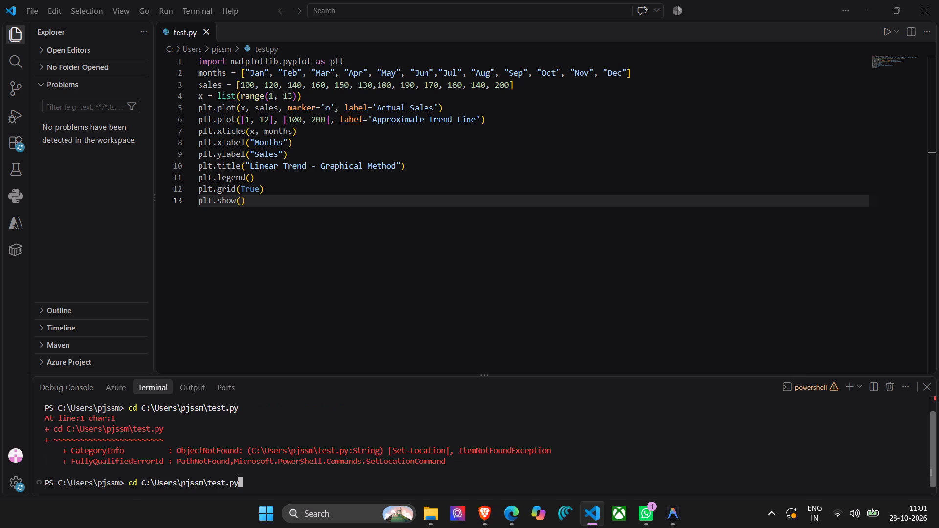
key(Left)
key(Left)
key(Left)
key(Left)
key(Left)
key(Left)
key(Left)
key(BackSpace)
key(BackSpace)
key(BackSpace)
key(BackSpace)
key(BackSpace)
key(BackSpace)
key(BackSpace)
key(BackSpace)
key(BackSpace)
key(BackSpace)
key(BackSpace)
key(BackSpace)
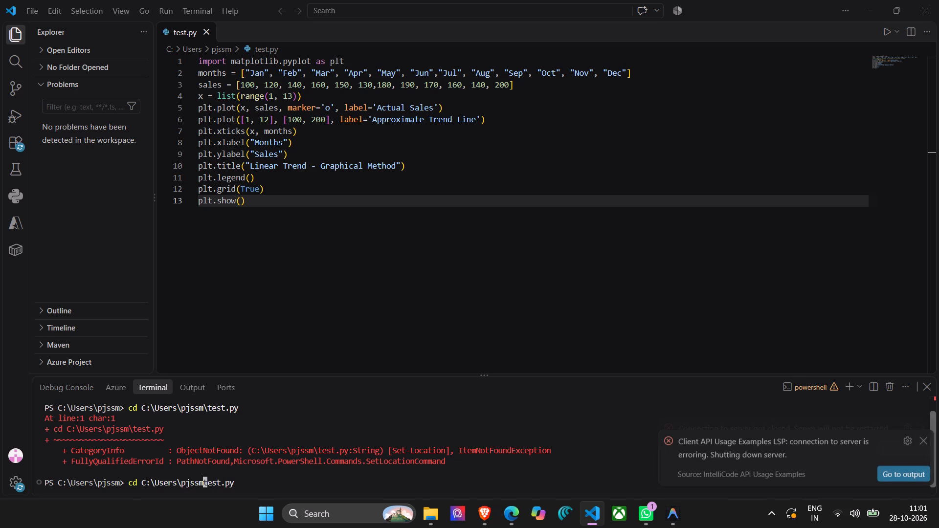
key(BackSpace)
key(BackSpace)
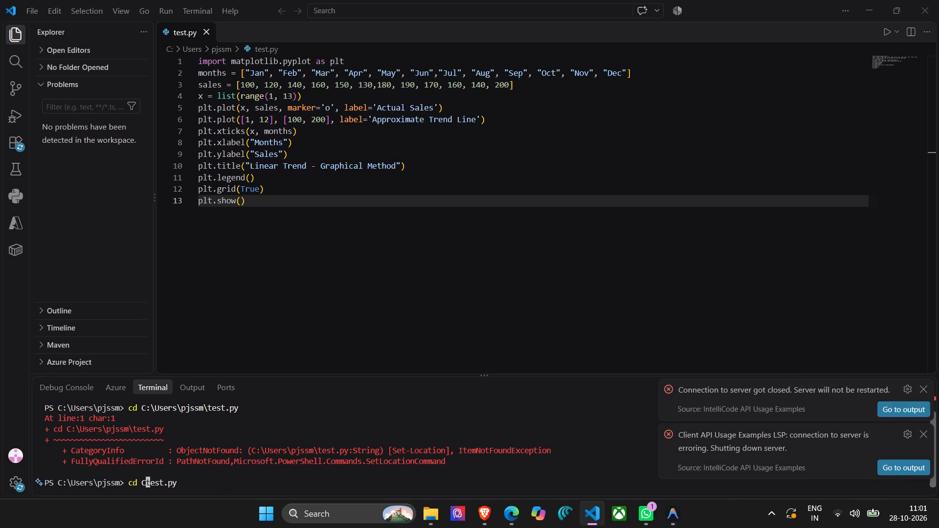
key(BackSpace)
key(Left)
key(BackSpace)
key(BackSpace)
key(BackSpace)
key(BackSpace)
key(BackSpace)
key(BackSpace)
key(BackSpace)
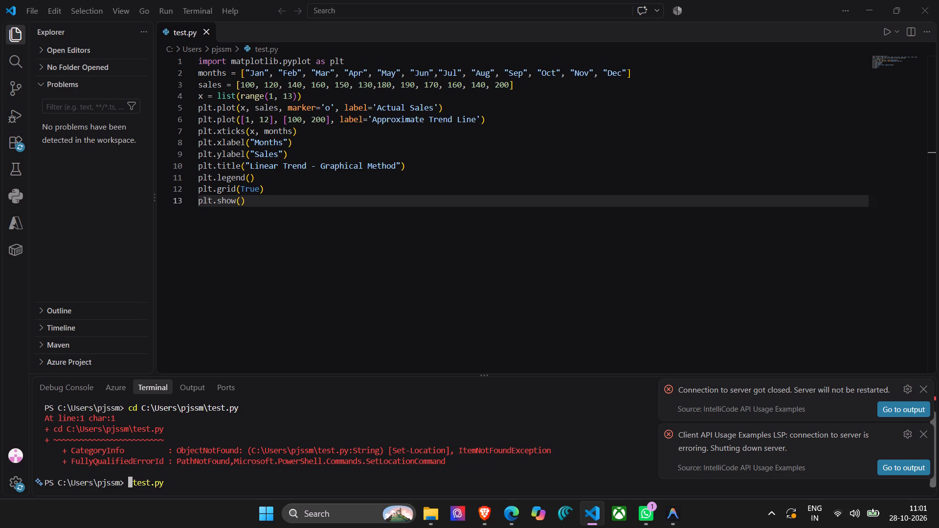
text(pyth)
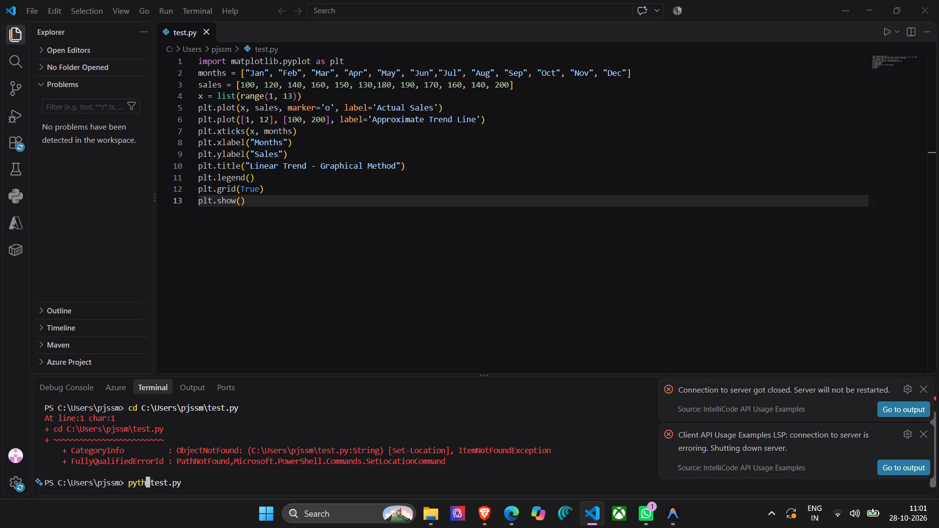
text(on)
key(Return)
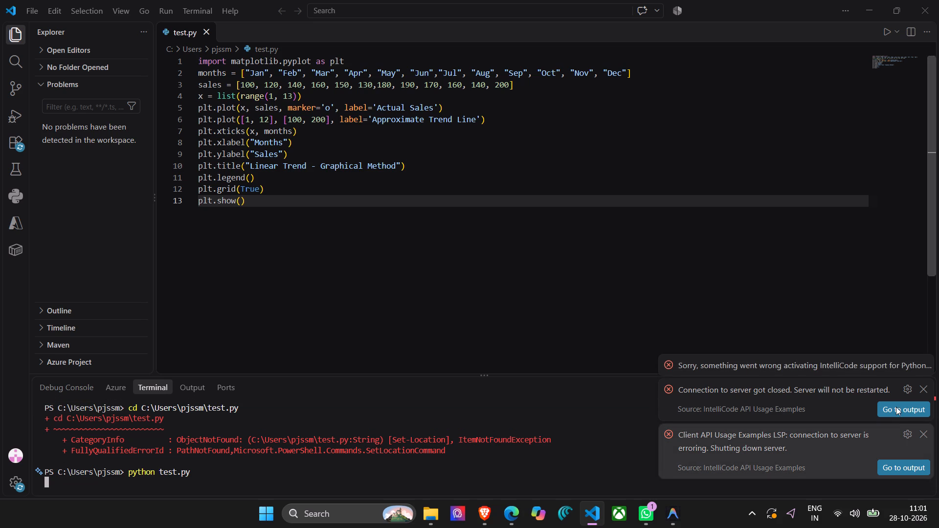
Dismiss the IntelliCode API Usage Examples error notifications covering the terminal.
click(926, 387)
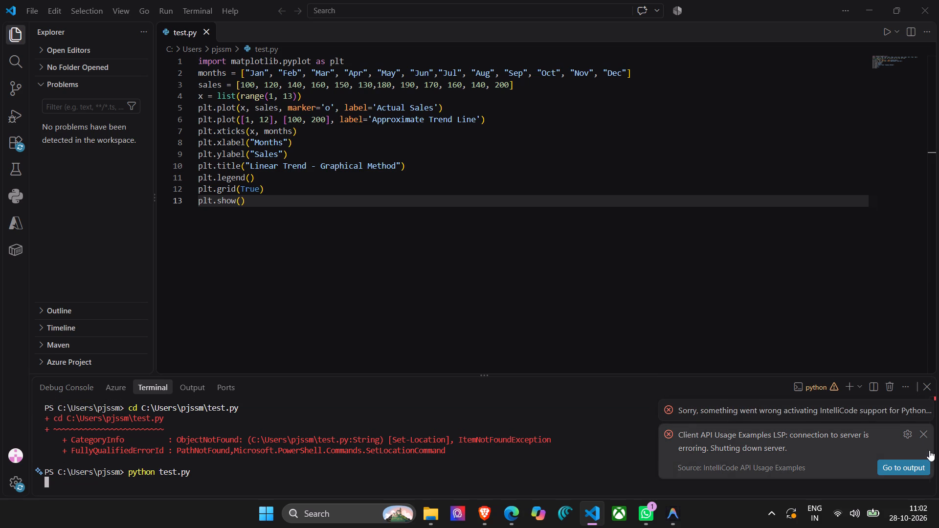
click(925, 428)
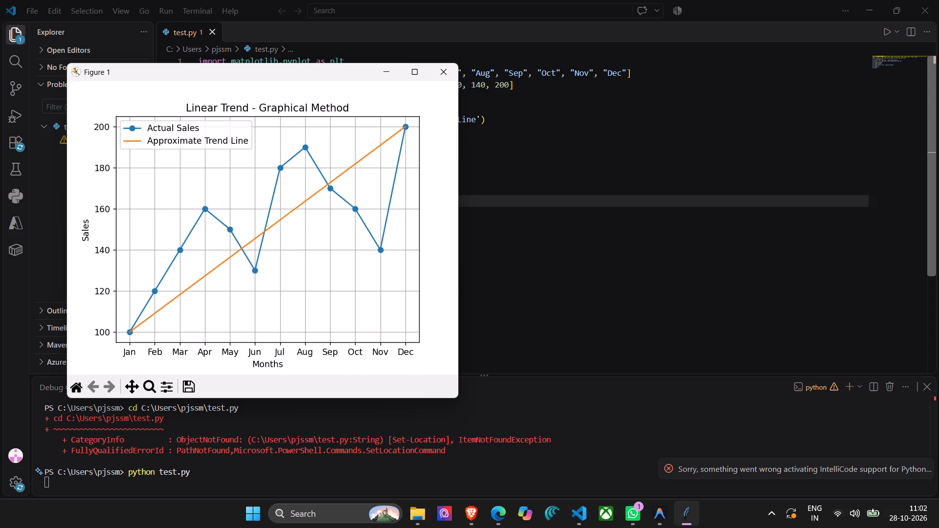
Move the Figure 1 plot window off the code so the chart and the script can be viewed side by side.
scroll(291, 266, down, 1)
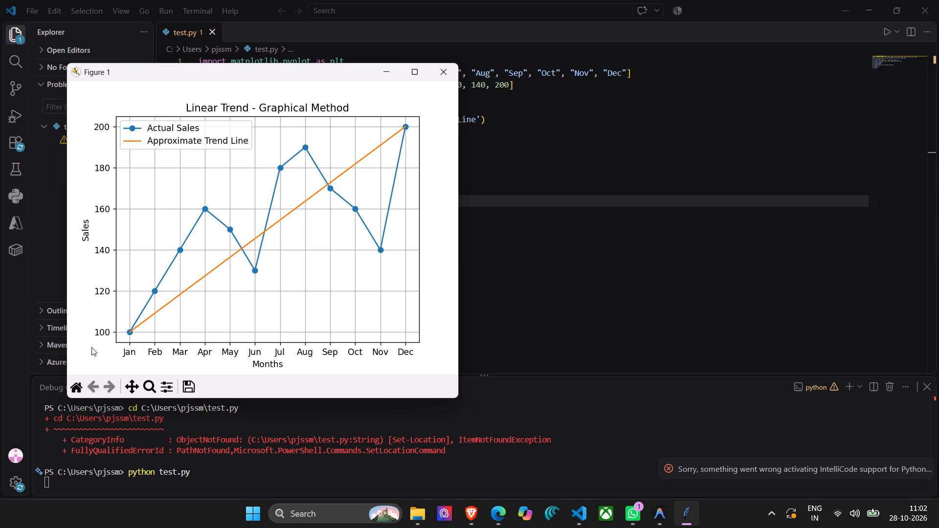
drag(266, 66, 422, 72)
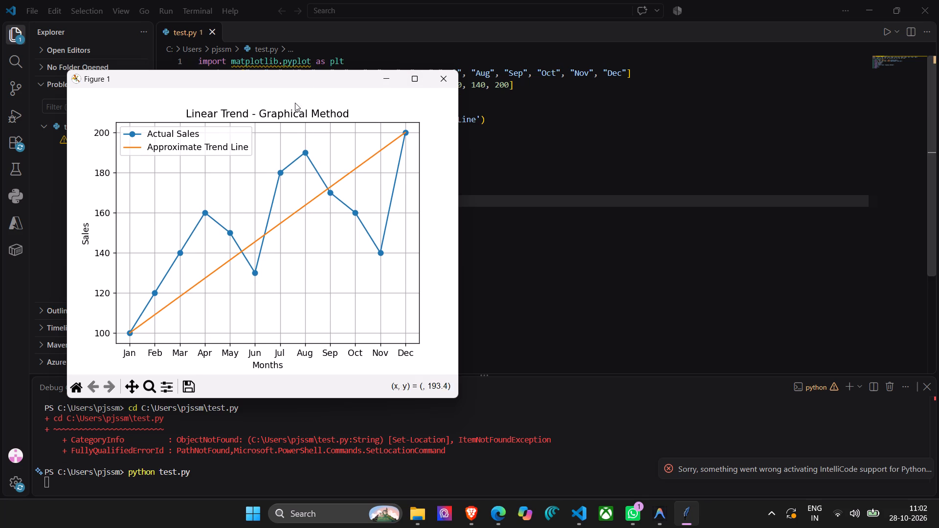
drag(319, 87, 595, 159)
drag(551, 167, 555, 166)
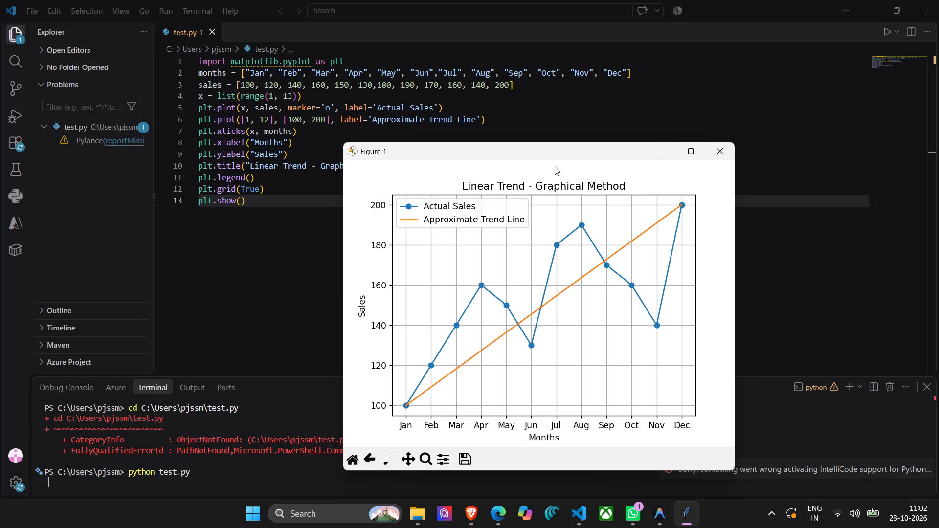
drag(555, 166, 724, 121)
drag(520, 165, 605, 146)
drag(570, 149, 715, 99)
drag(714, 101, 722, 125)
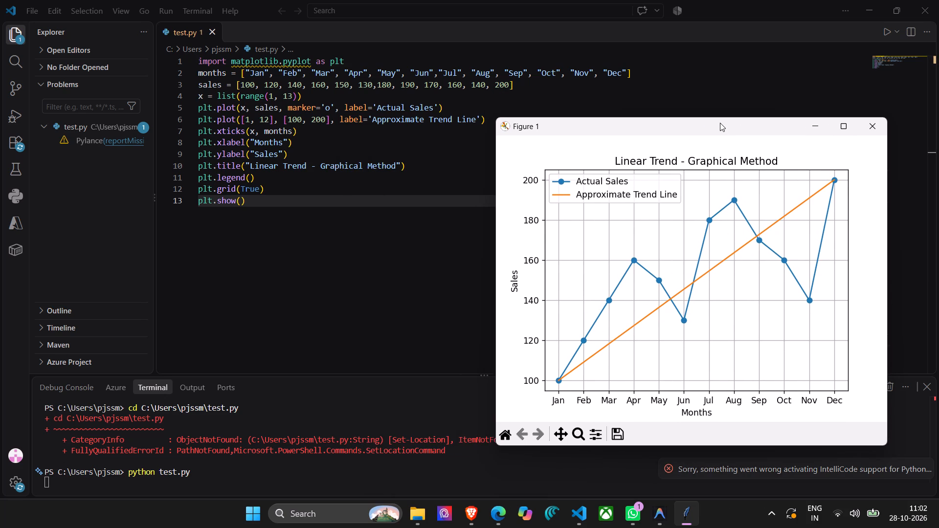
drag(674, 133, 689, 123)
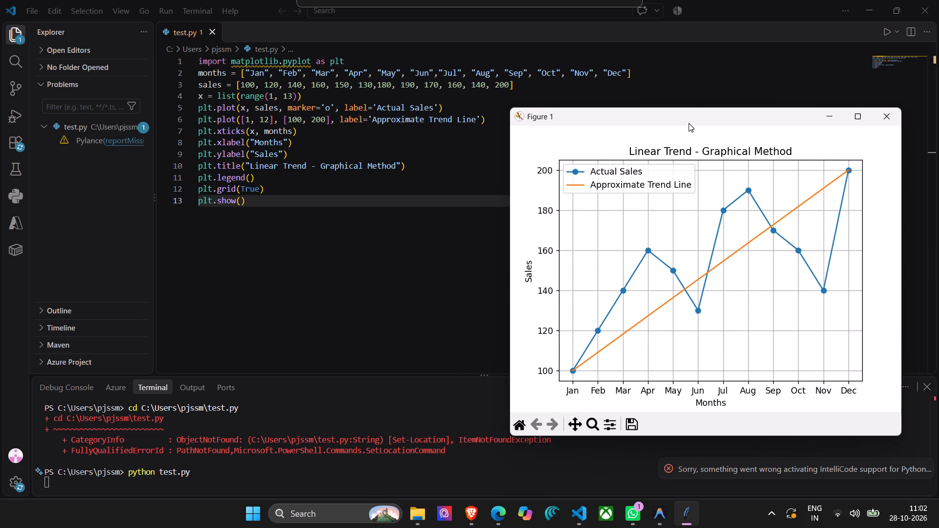
drag(689, 123, 688, 123)
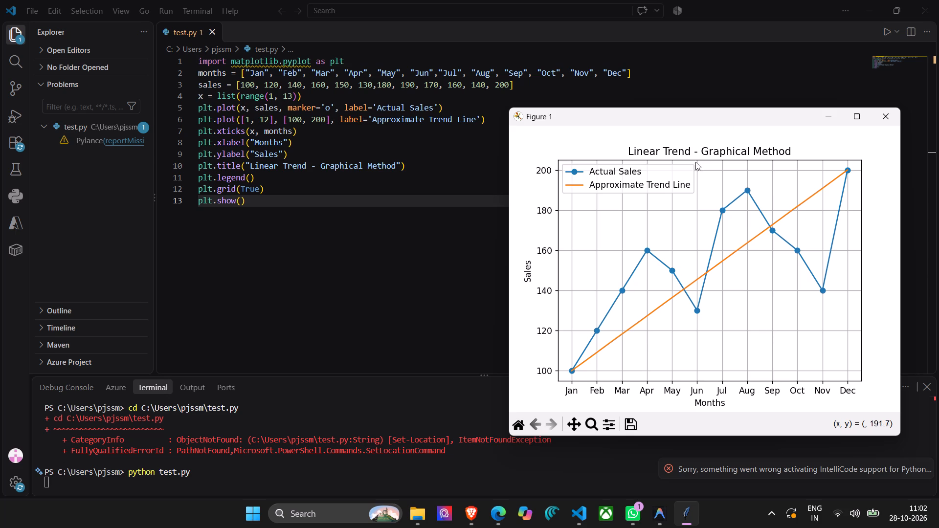
Change the last value of the sales list in test.py to 100 and save the file.
click(502, 85)
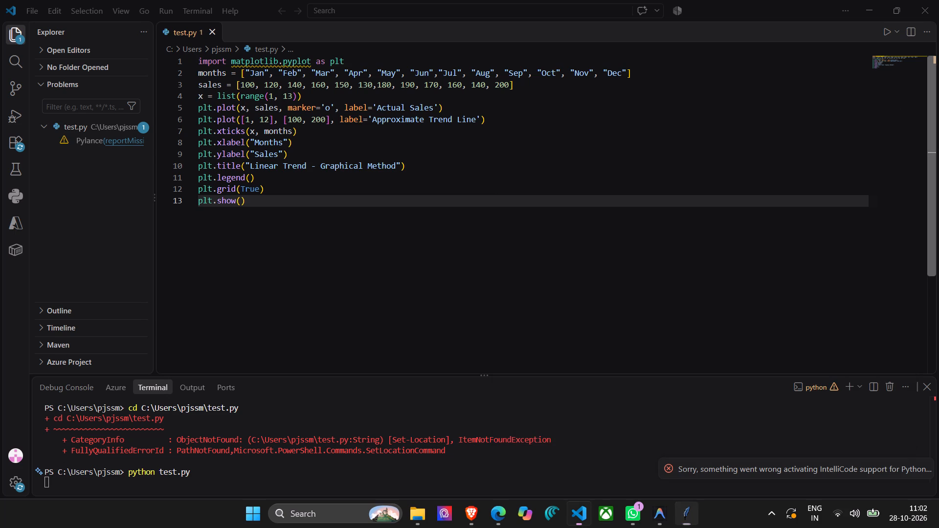
click(496, 85)
key(Right)
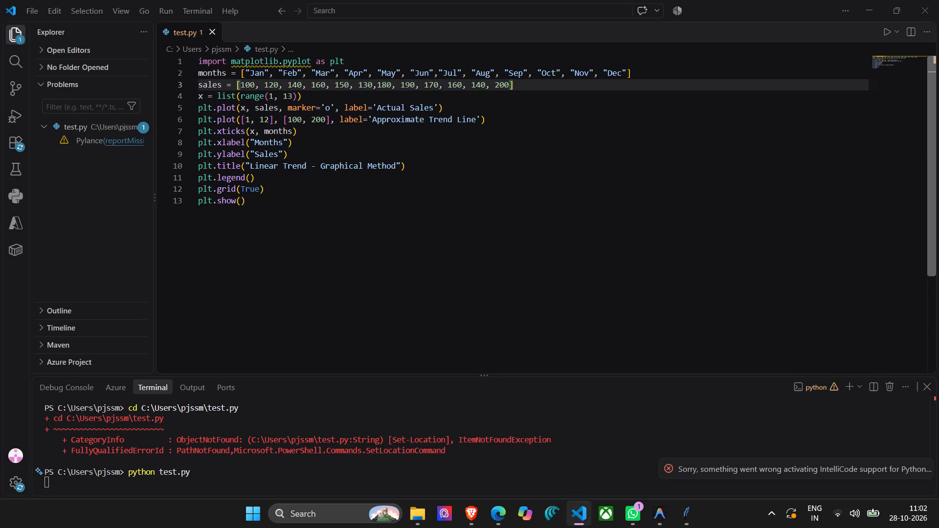
key(BackSpace)
text(10)
key(BackSpace)
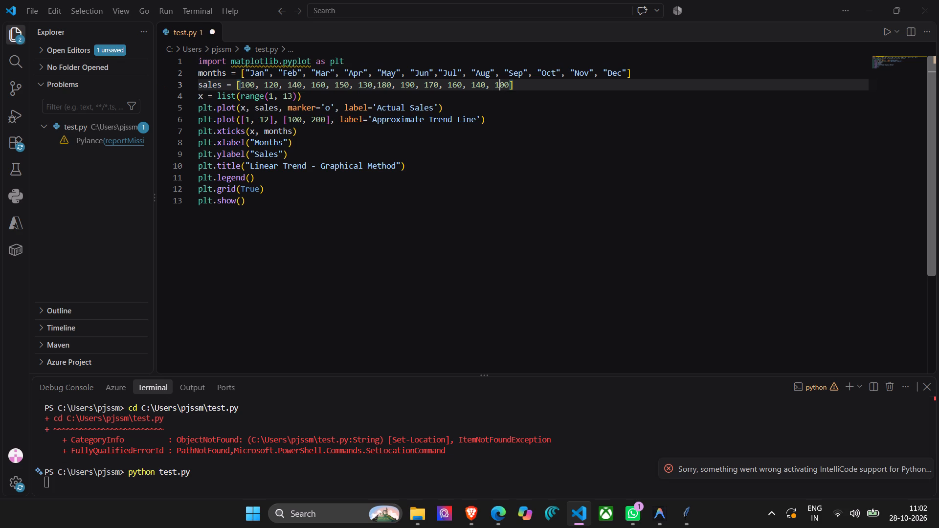
key(ctrl+s)
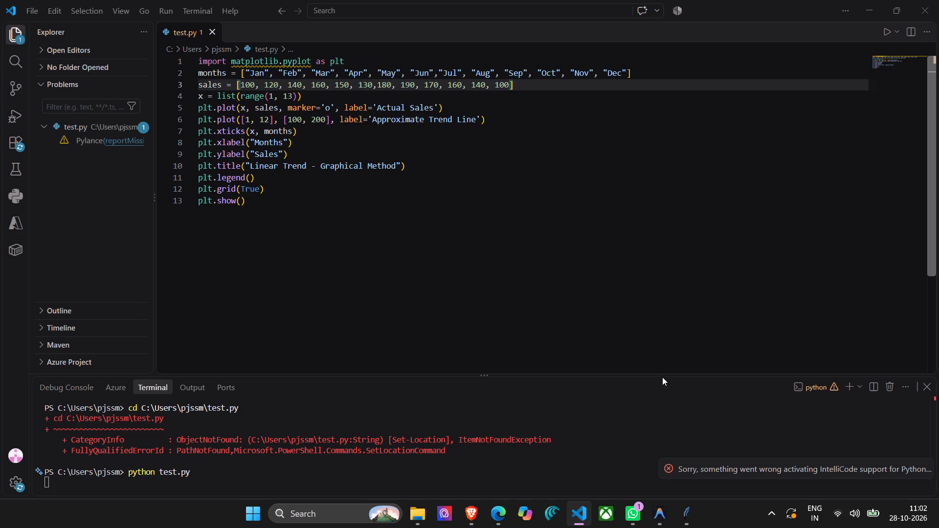
Interrupt the running script and rerun python test.py in the terminal, dismissing the IntelliCode notification.
click(247, 462)
key(ctrl+c)
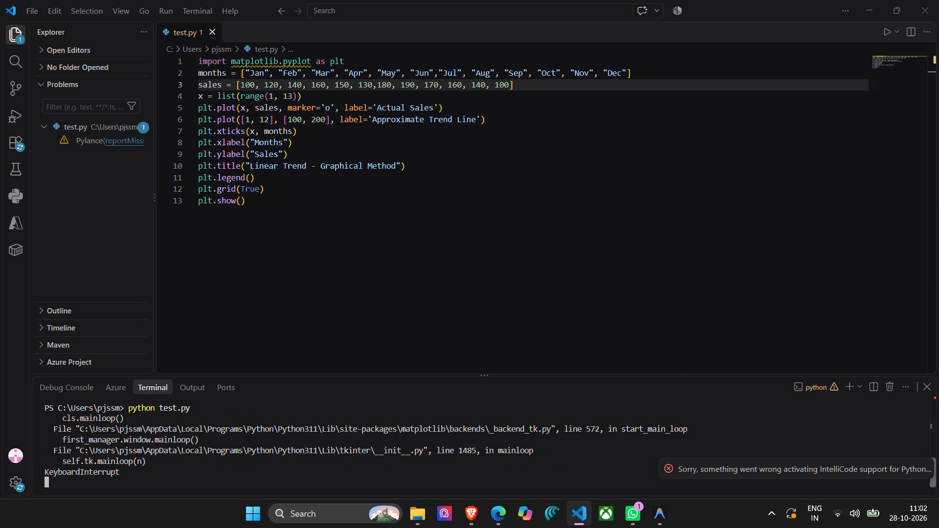
key(Up)
key(Return)
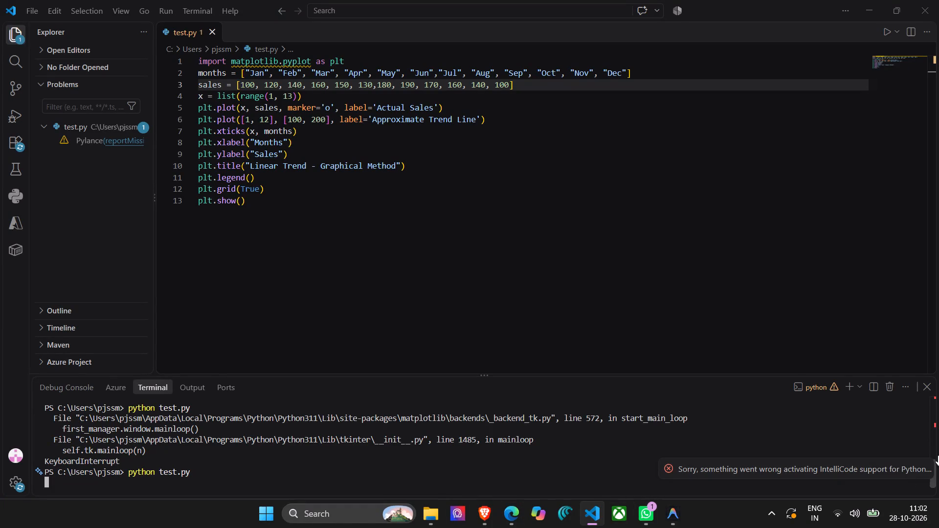
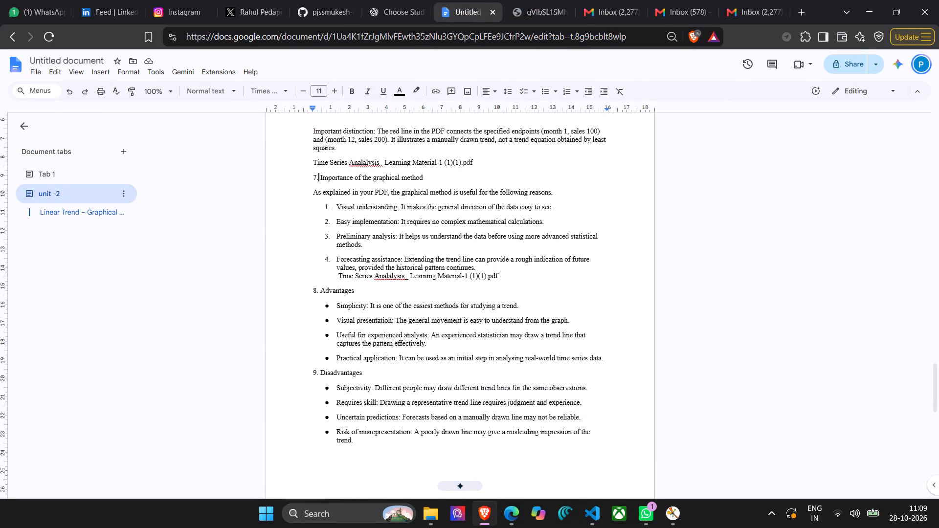
Delete the PDF file-name citation line and the number "7." before the "Importance of the graphical method" heading.
drag(320, 176, 302, 157)
key(BackSpace)
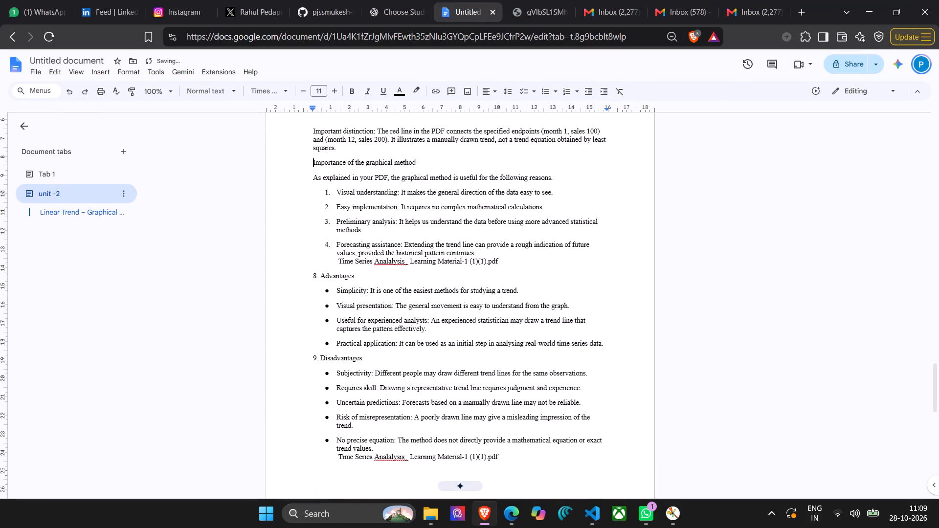
Delete the "Important distinction" paragraph and the empty lines between the code box and the "Importance of the graphical method" heading.
drag(358, 149, 294, 122)
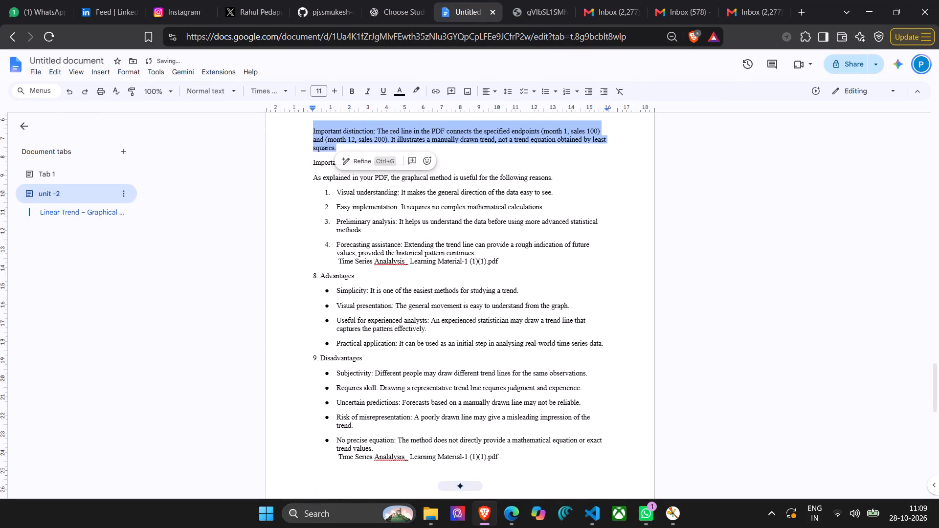
key(BackSpace)
key(BackSpace)
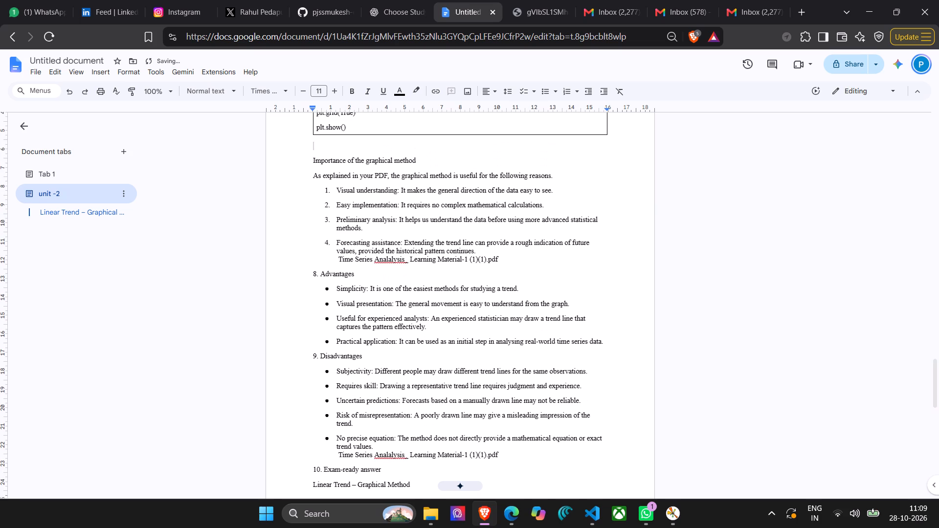
key(BackSpace)
Remove the blank line above the "Importance of the graphical method" heading and make that heading bold.
key(Down)
key(BackSpace)
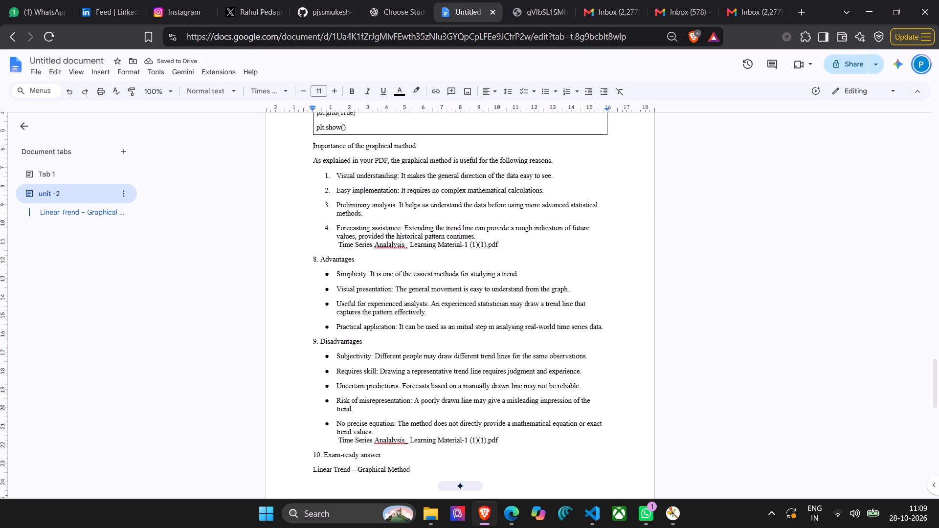
drag(428, 149, 299, 242)
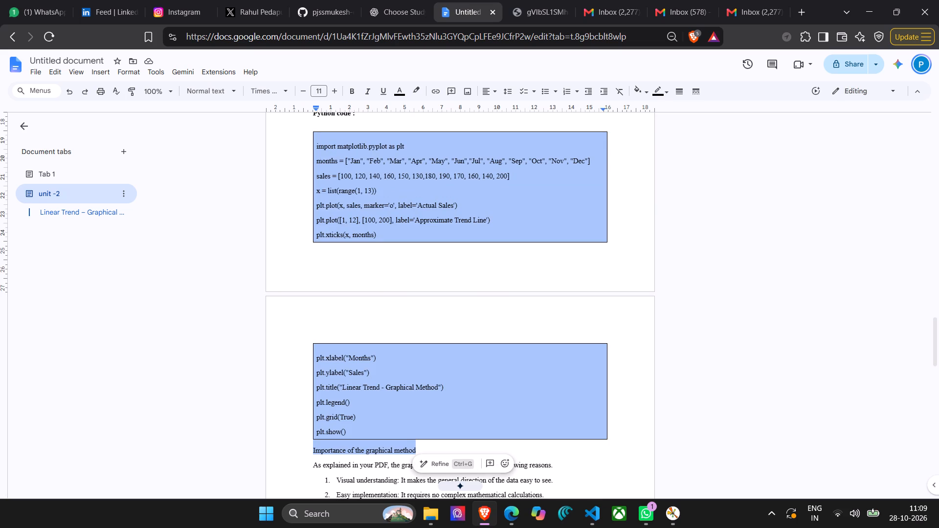
click(418, 449)
drag(418, 449, 309, 454)
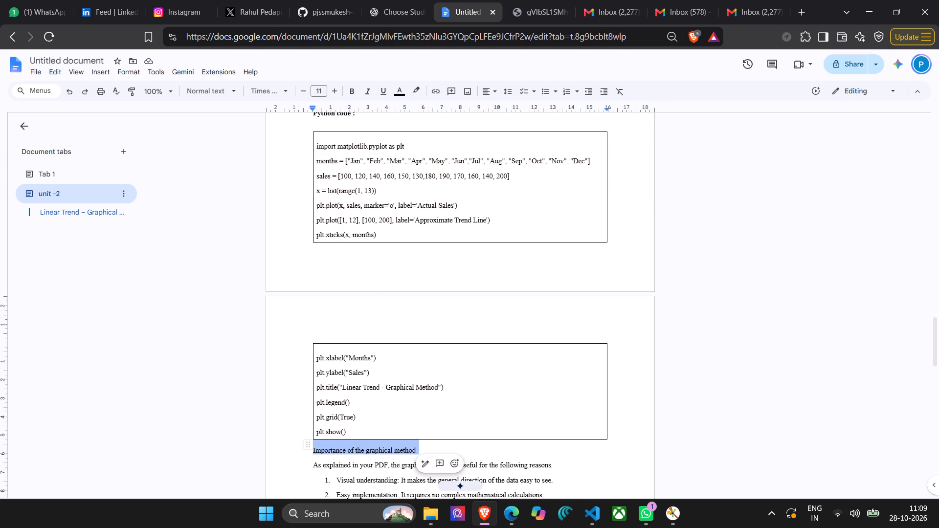
click(348, 90)
Remove the number "8." from the "Advantages" heading and make the heading bold.
scroll(357, 360, down, 2)
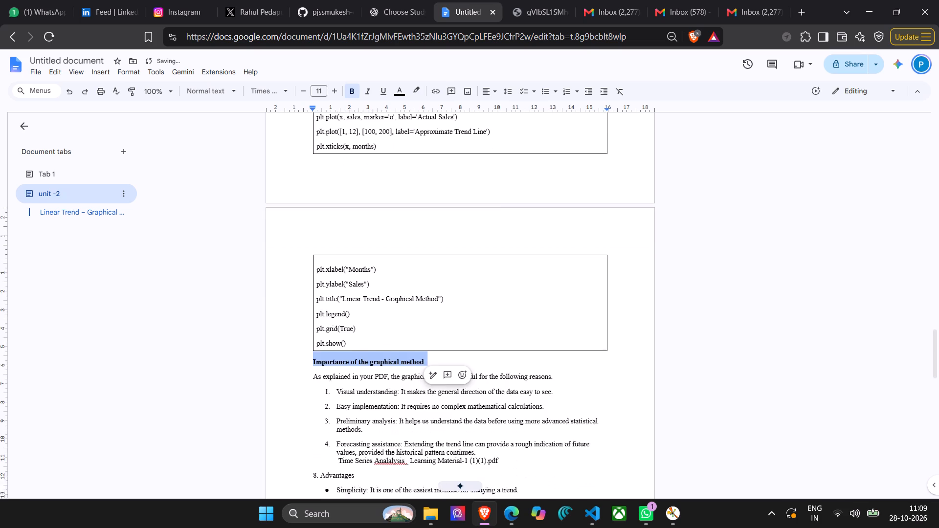
scroll(357, 360, down, 3)
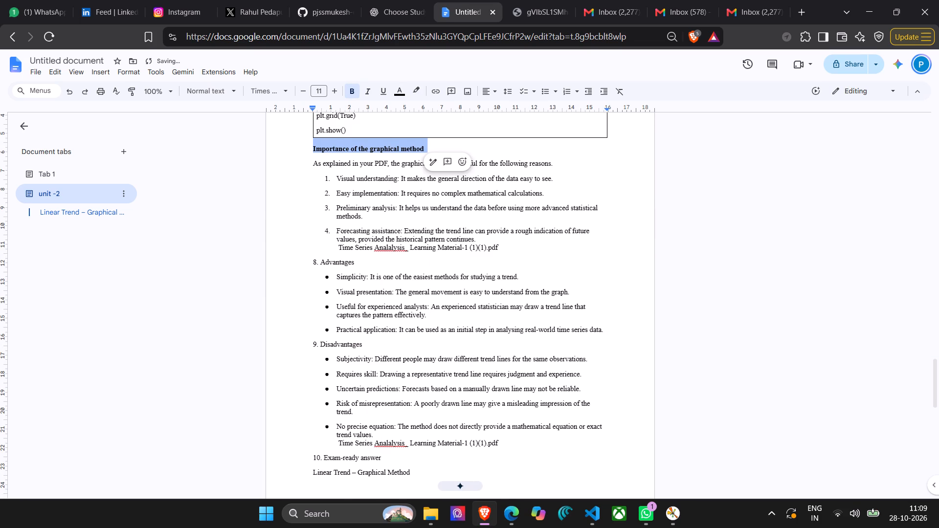
click(323, 262)
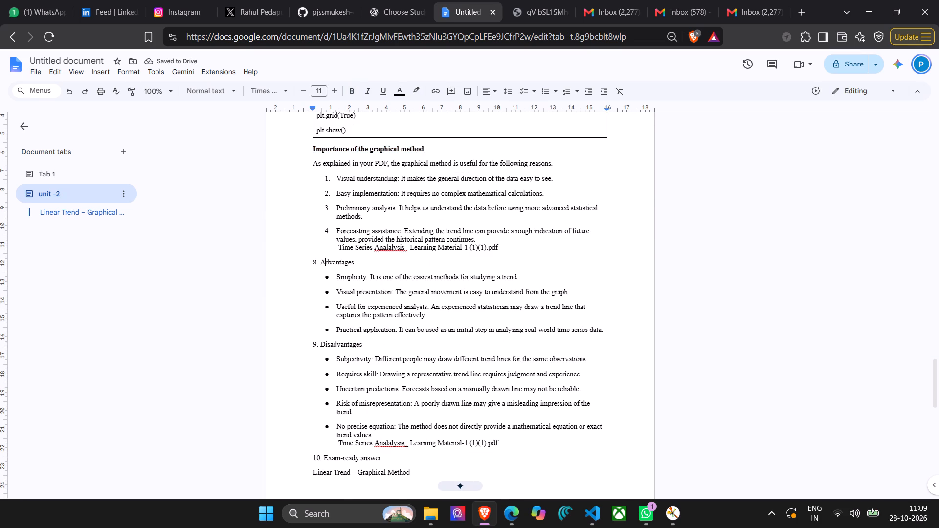
double_click(323, 262)
key(Left)
key(BackSpace)
key(BackSpace)
key(BackSpace)
drag(357, 262, 314, 258)
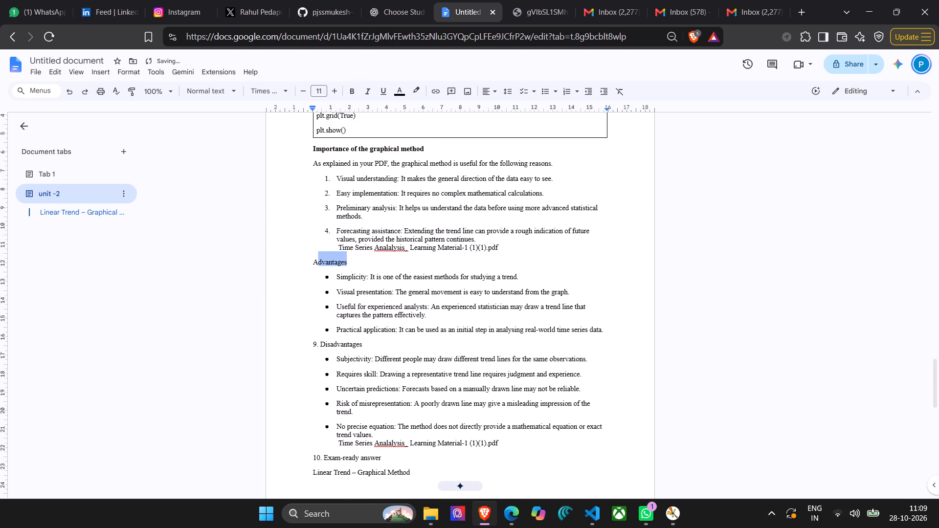
drag(314, 258, 300, 256)
click(348, 88)
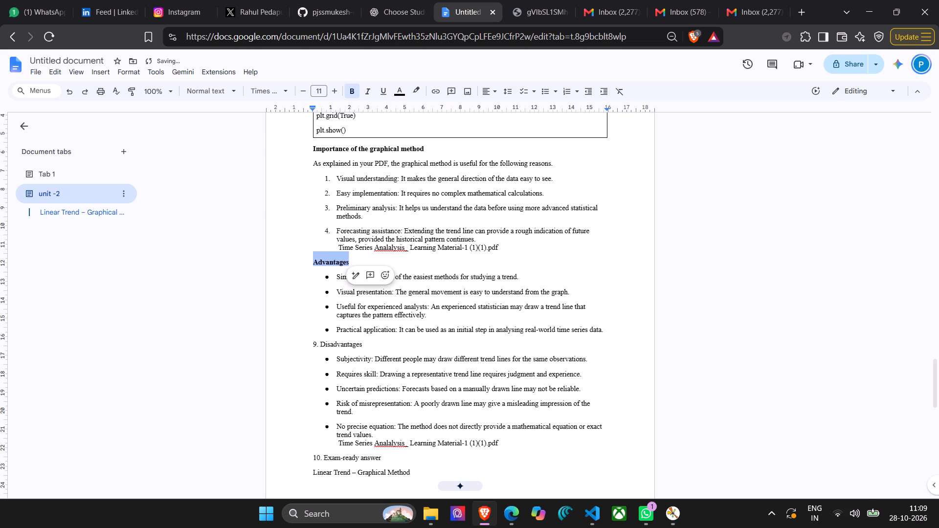
Make the "Disadvantages" heading bold and remove its number "9.", keeping it as an unbulleted line of its own.
drag(369, 342, 313, 341)
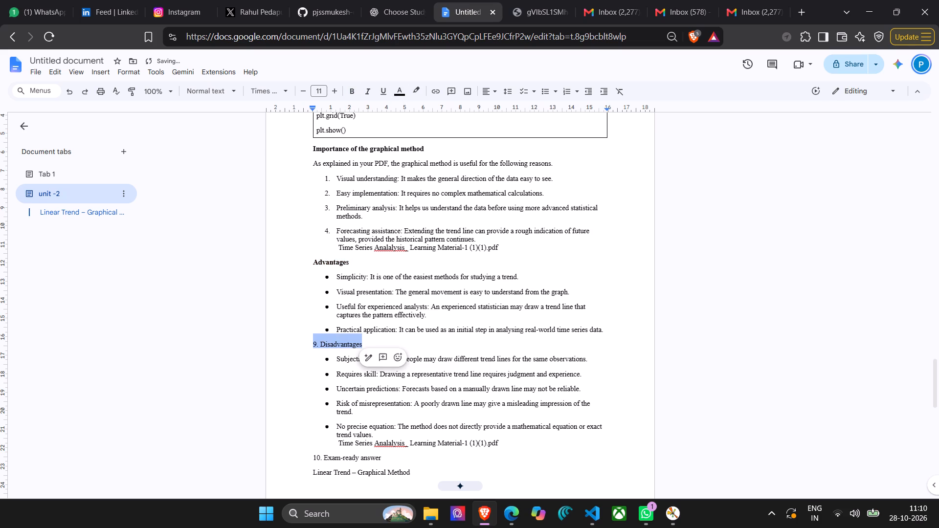
click(357, 92)
click(317, 352)
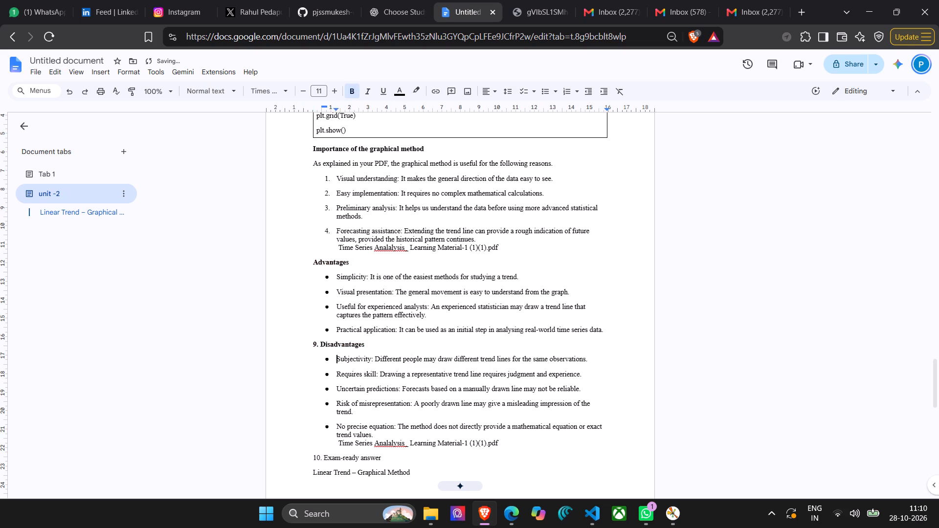
click(323, 339)
click(322, 341)
key(BackSpace)
key(BackSpace)
key(BackSpace)
key(BackSpace)
key(Return)
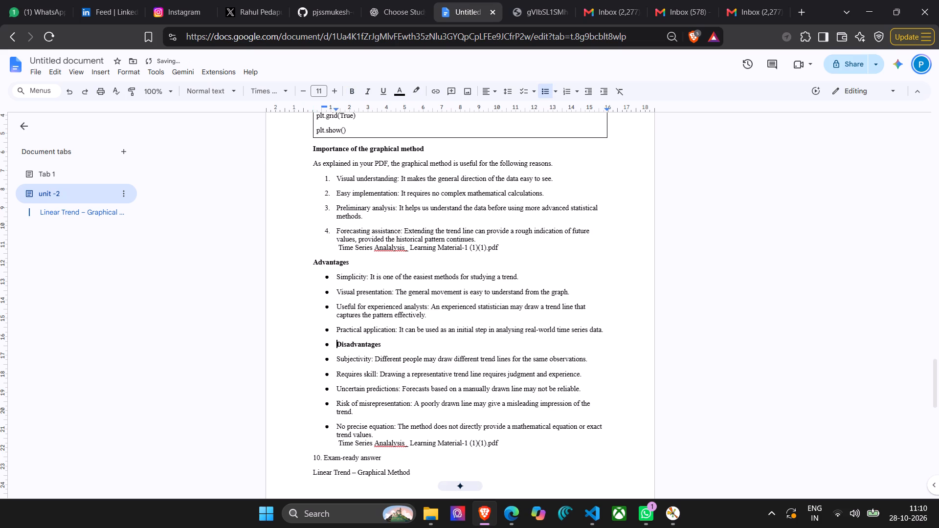
key(BackSpace)
key(BackSpace)
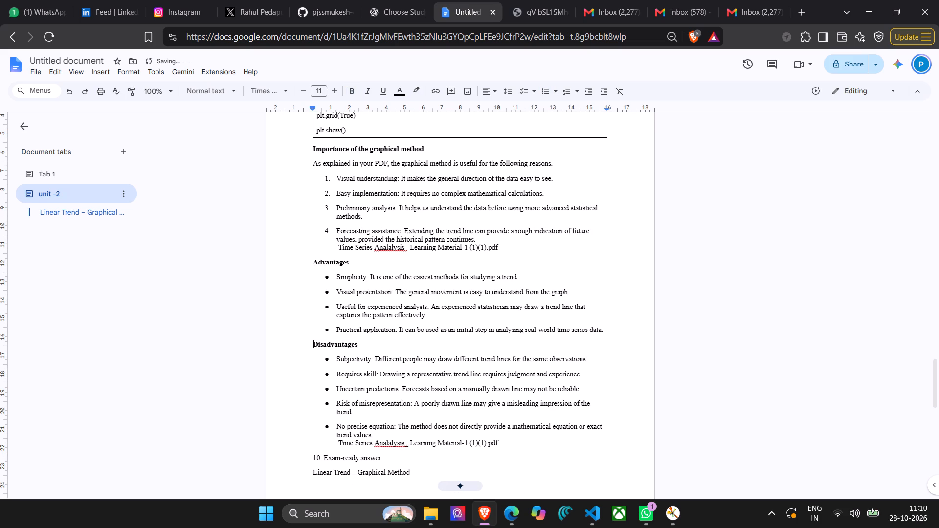
Delete the whole "10. Exam-ready answer" section, from its heading through the "What to remember for your exam" paragraph at the document's end.
drag(309, 454, 384, 527)
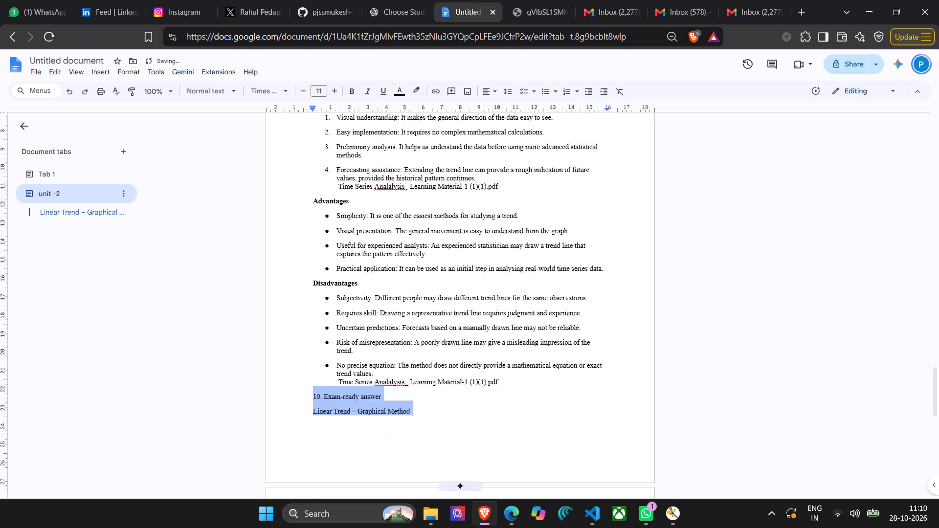
drag(384, 527, 457, 356)
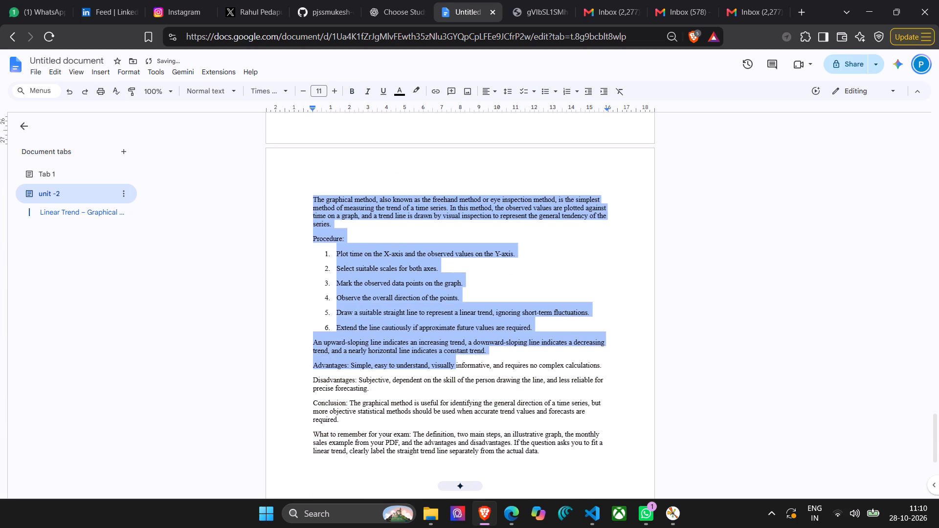
drag(457, 356, 457, 356)
drag(457, 356, 574, 474)
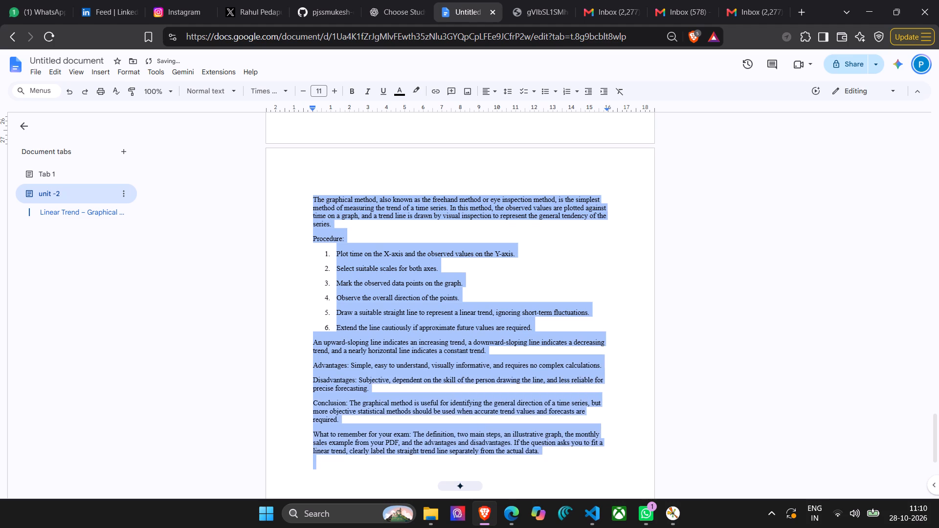
drag(574, 474, 577, 475)
key(BackSpace)
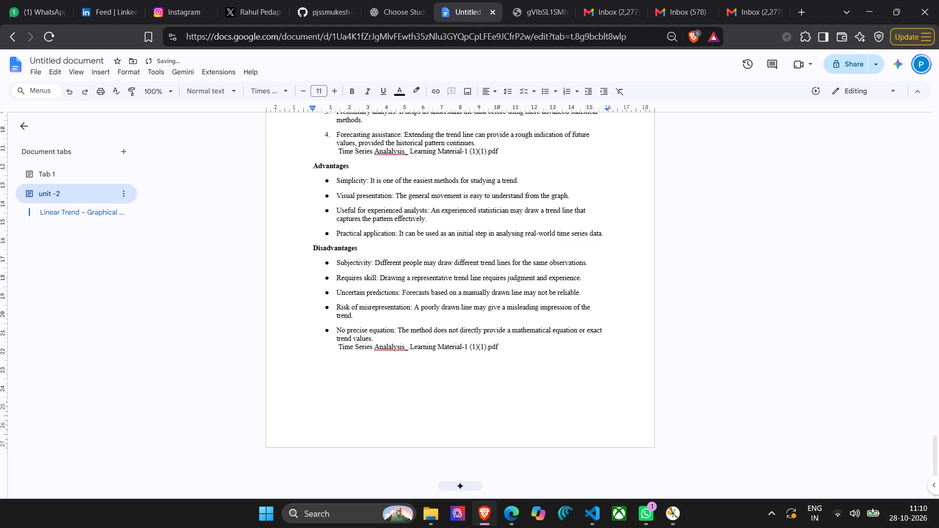
Delete the PDF source line under the "No precise equation" bullet.
drag(559, 351, 278, 344)
key(BackSpace)
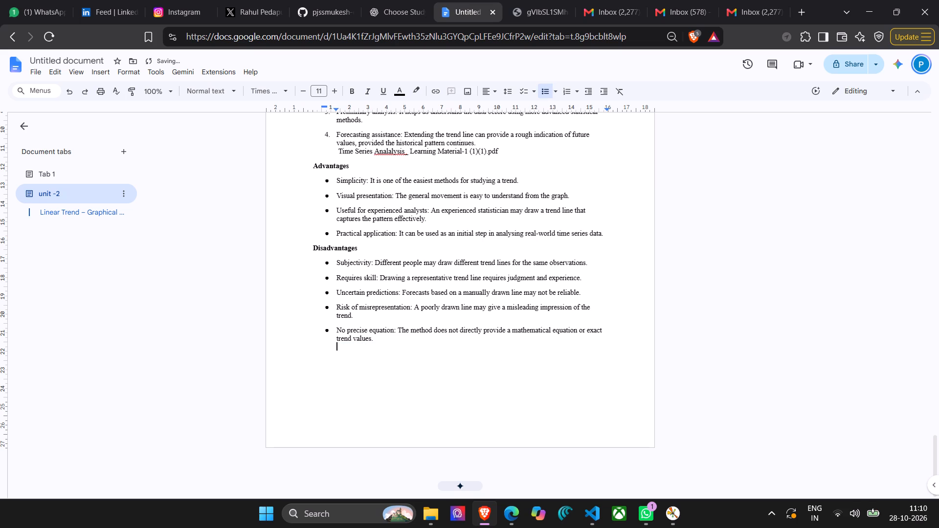
key(BackSpace)
End the disadvantages bullet list and start a new blank page after it.
key(Return)
key(Return)
key(Return)
key(Return)
key(Return)
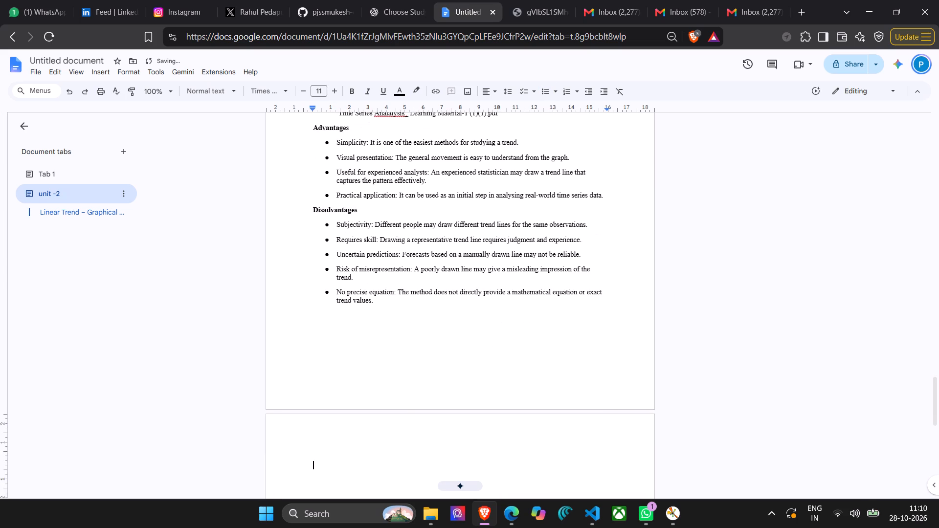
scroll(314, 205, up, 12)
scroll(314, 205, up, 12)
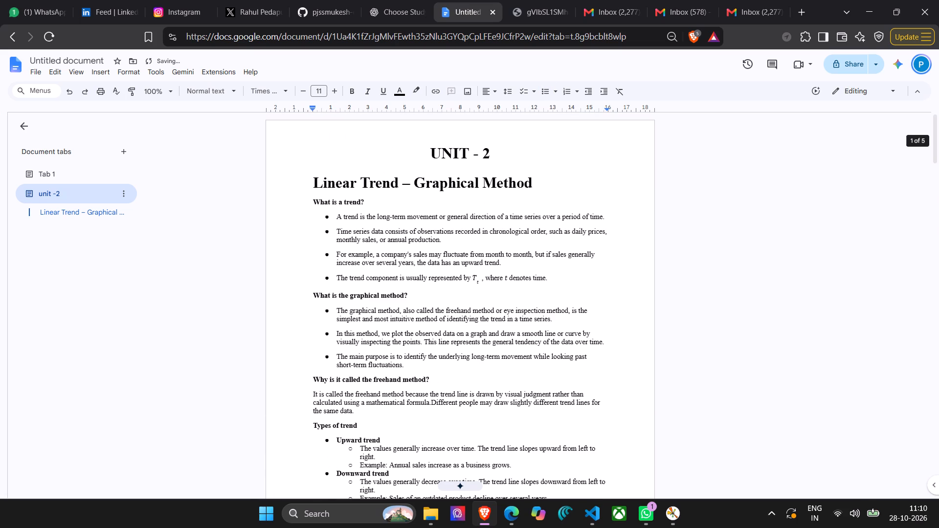
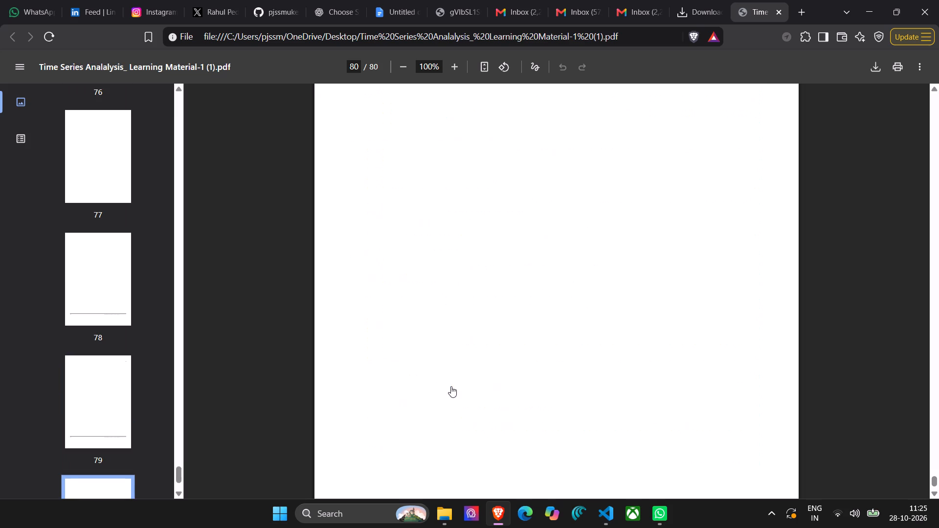
scroll(92, 406, down, 3)
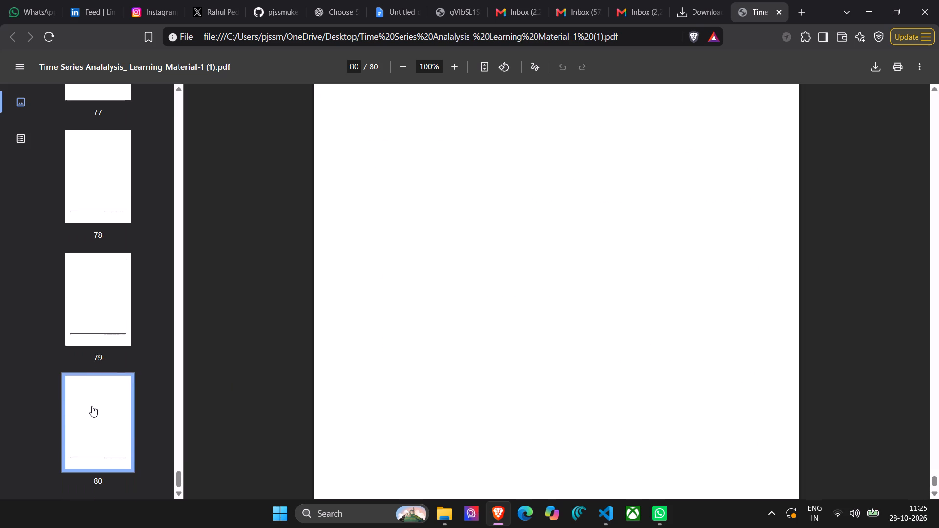
scroll(83, 404, down, 2)
scroll(83, 404, up, 5)
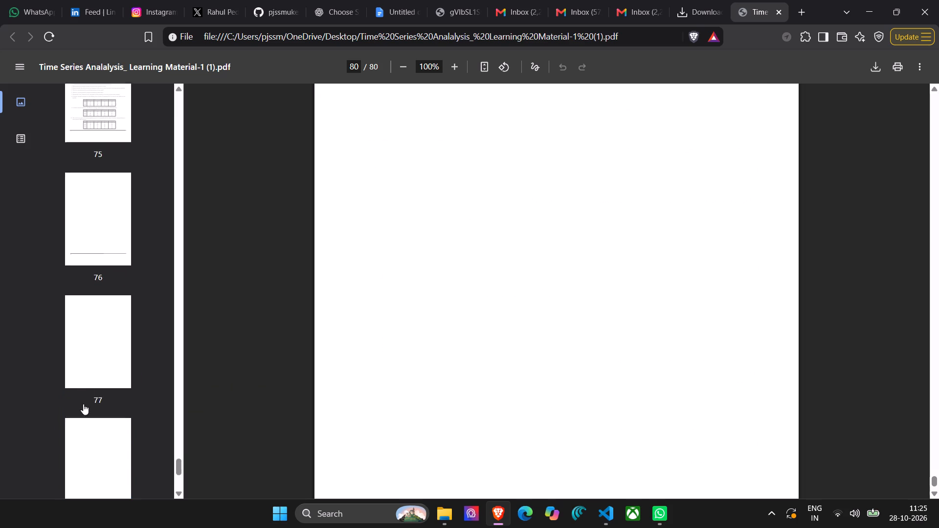
scroll(83, 404, up, 1)
Go to page 75 with the variate difference conclusion and the Question Bank.
click(99, 323)
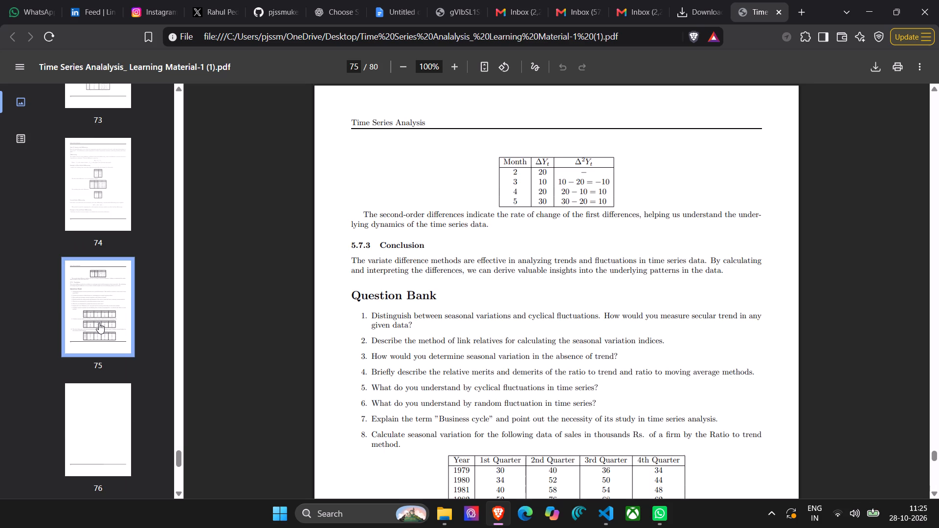
click(89, 383)
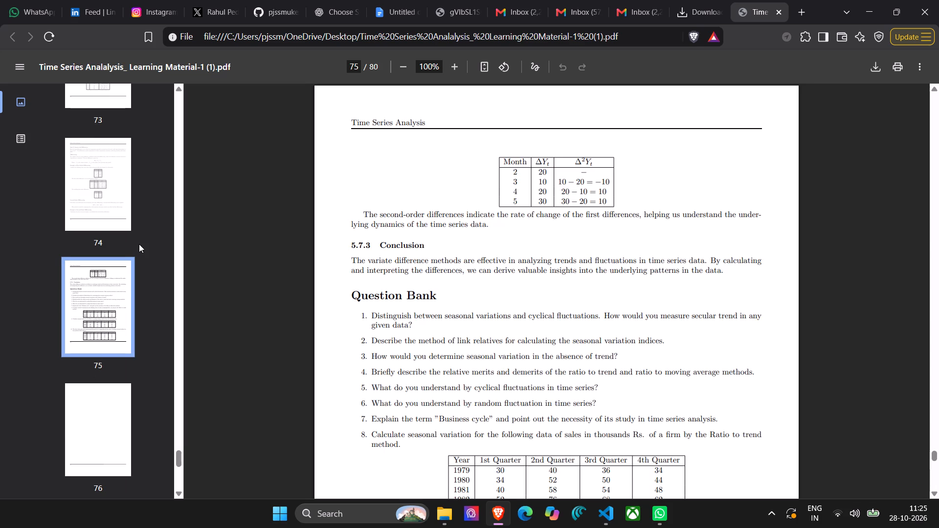
Page back from page 75 to page 61, skimming the variate difference, deseasonalisation, cyclical variation and centered moving average material.
key(Up)
key(Up)
key(Up)
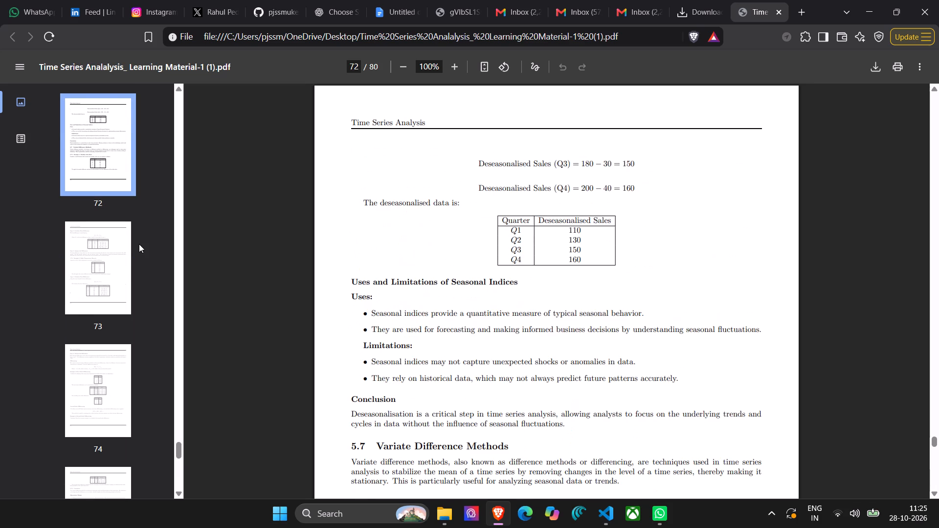
key(Up)
key(Up)
key(Up)
key(Up)
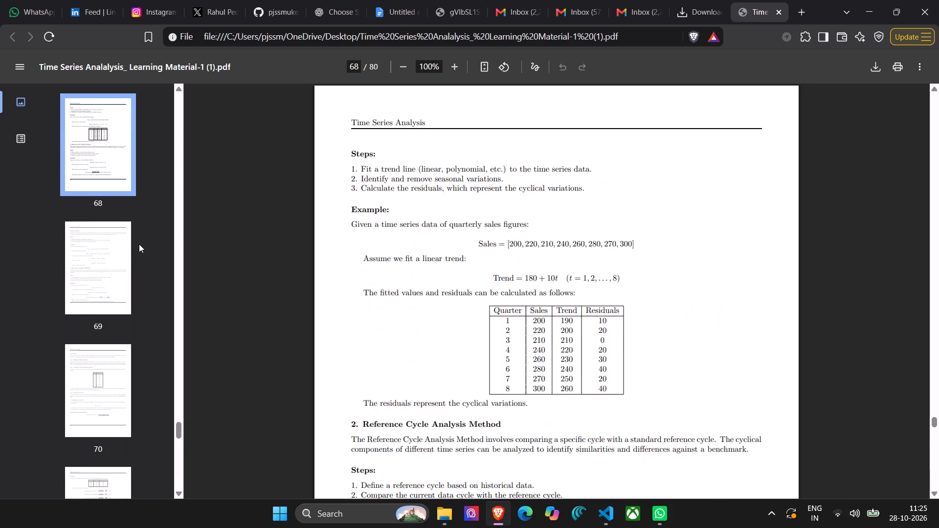
key(Up)
key(Up)
key(Up)
key(Up)
key(Up)
key(Up)
key(Up)
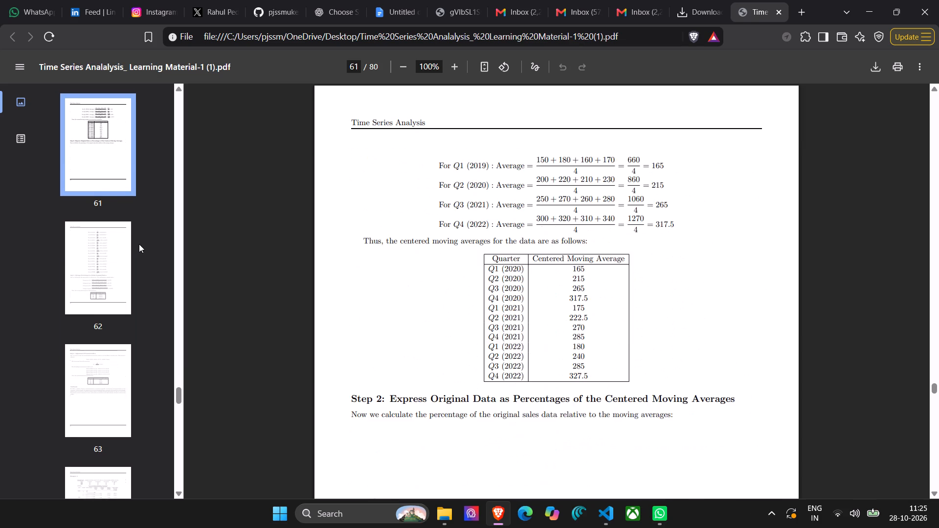
Continue back through the seasonal index examples to the Seasonal Variation opening of Module 2, Chapter 2 on page 46.
key(Up)
key(Up)
key(Down)
key(Up)
key(Up)
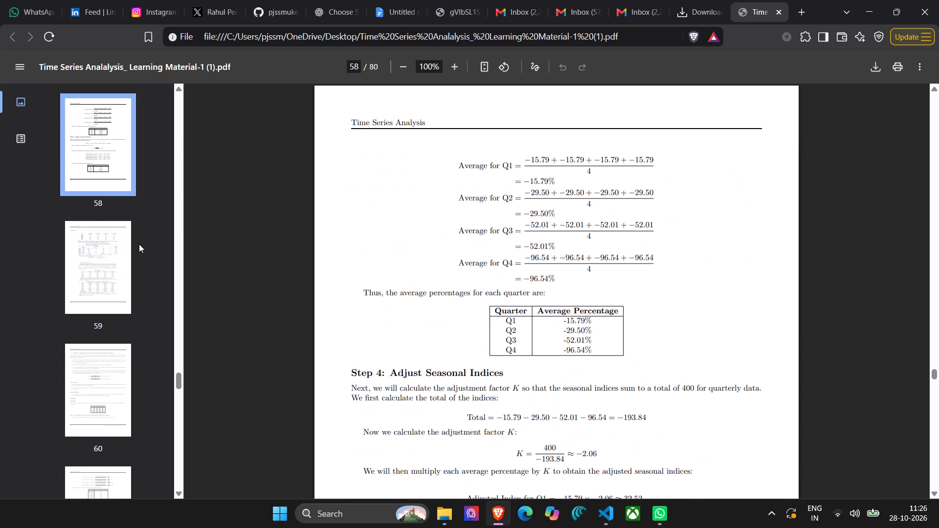
key(Up)
key(Up)
key(Up)
key(Up)
key(Up)
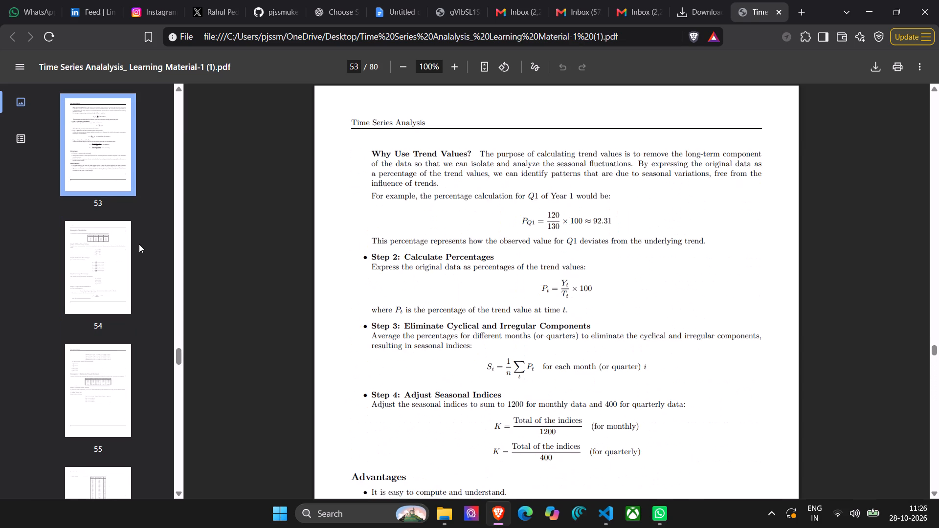
key(Up)
key(Up)
key(Up)
key(Up)
key(Up)
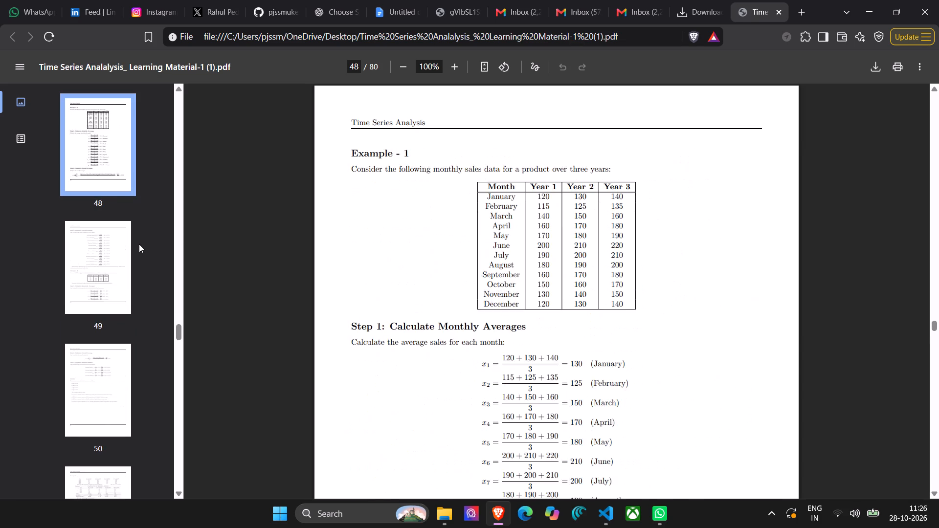
key(Up)
key(Up)
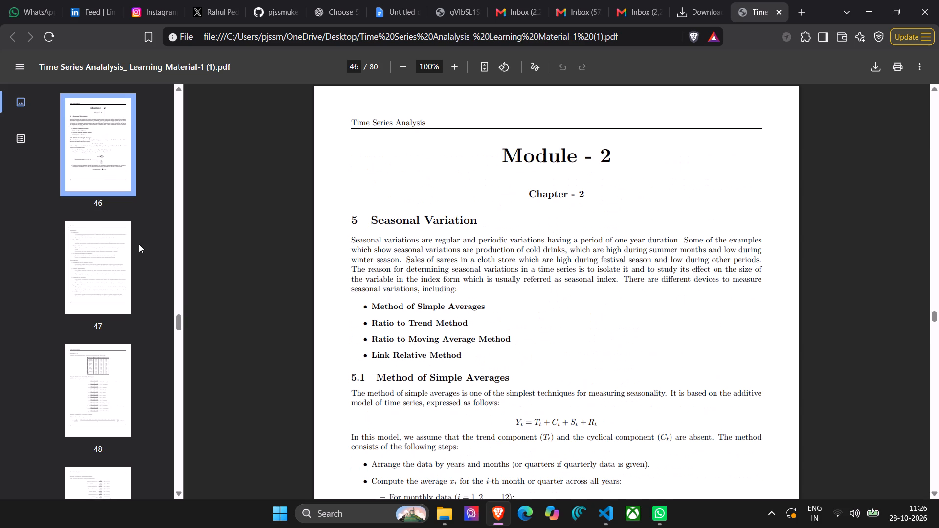
Page back through the autocovariance and covariance sections to the Correlation opening of Module 2, Chapter 1 on page 36.
key(Up)
key(Up)
key(Up)
key(Up)
key(Up)
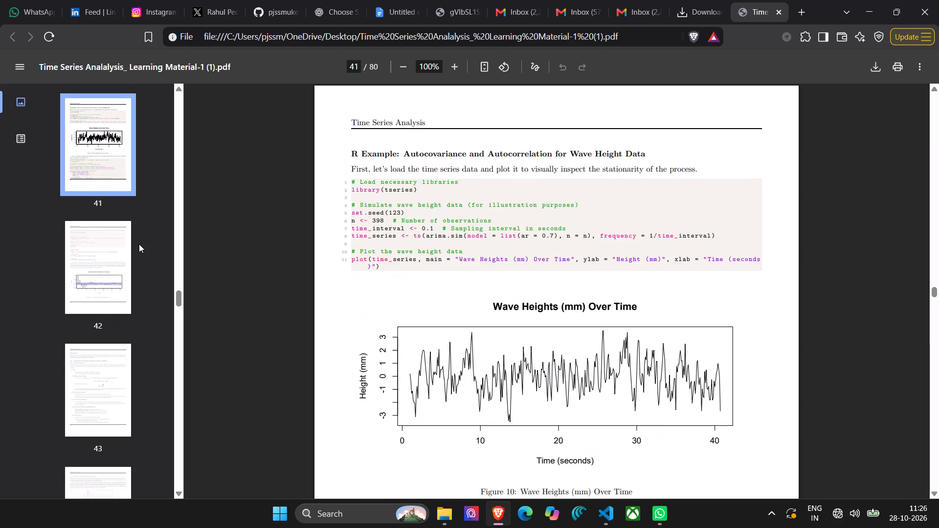
key(Up)
key(Up)
key(Up)
key(Up)
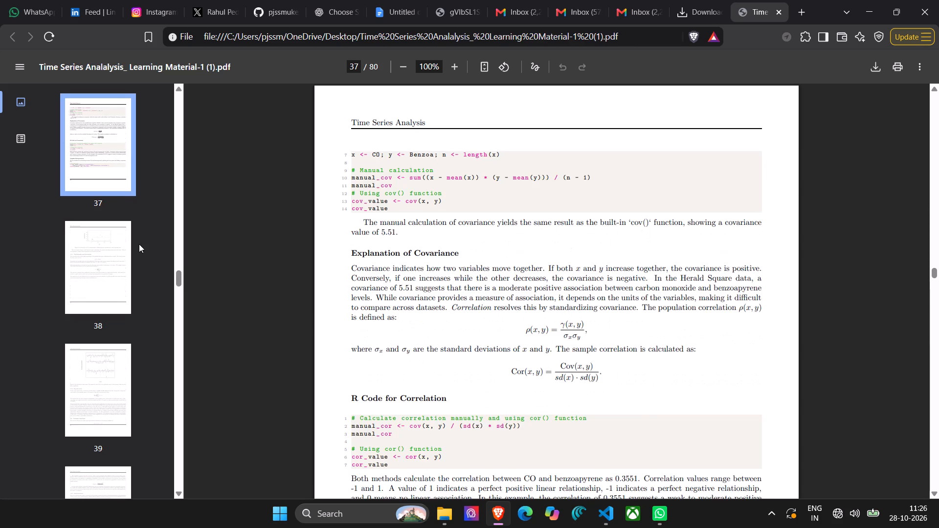
key(Up)
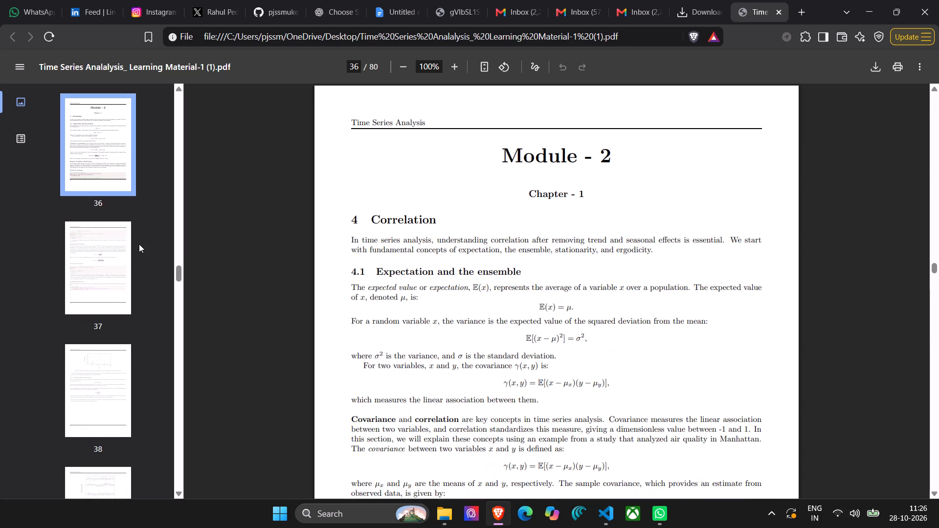
Page back through the least squares and moving average trend methods to section 3.3.2 Semi-Averages on page 26.
key(Up)
key(Up)
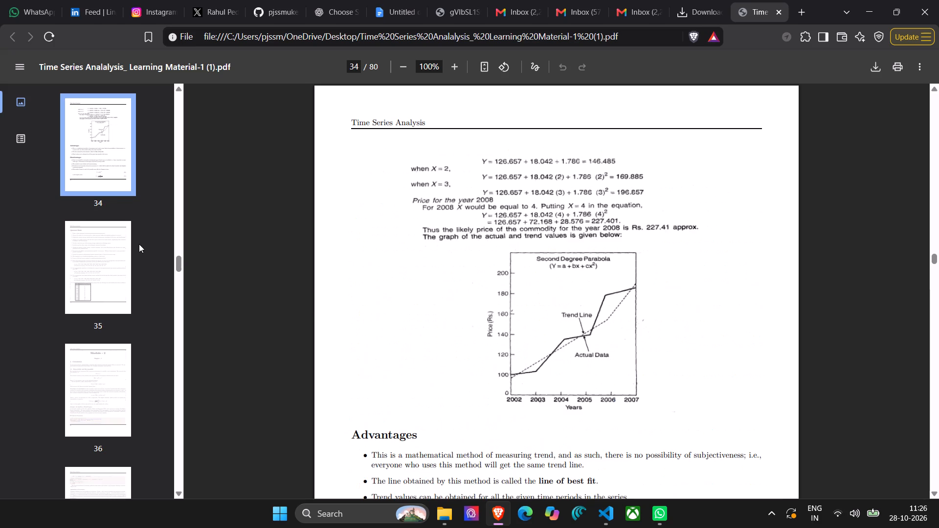
key(Up)
key(Up)
key(Up)
key(Up)
key(Up)
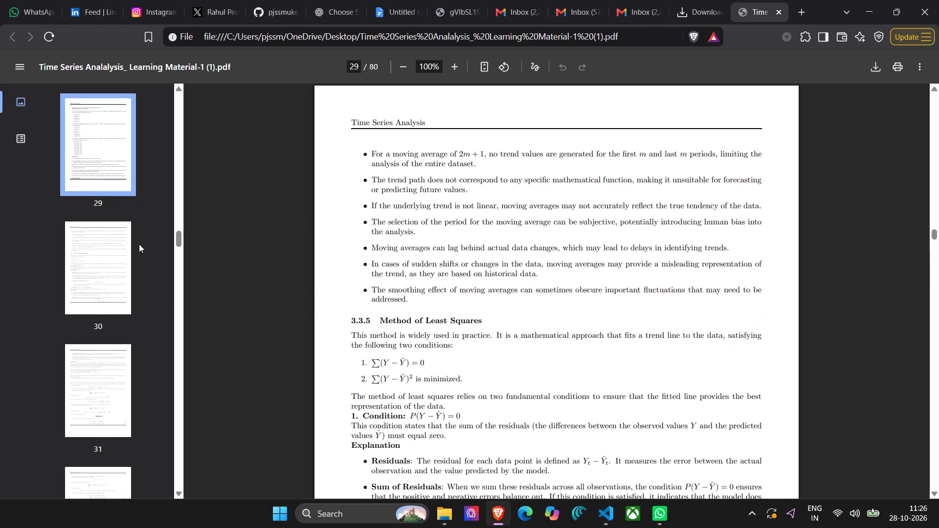
key(Down)
key(Up)
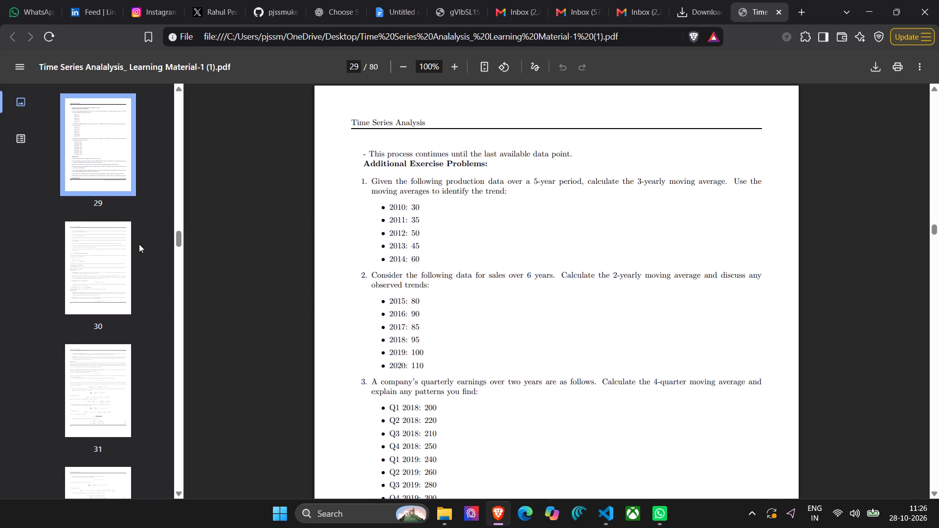
key(Up)
key(Up)
key(Up)
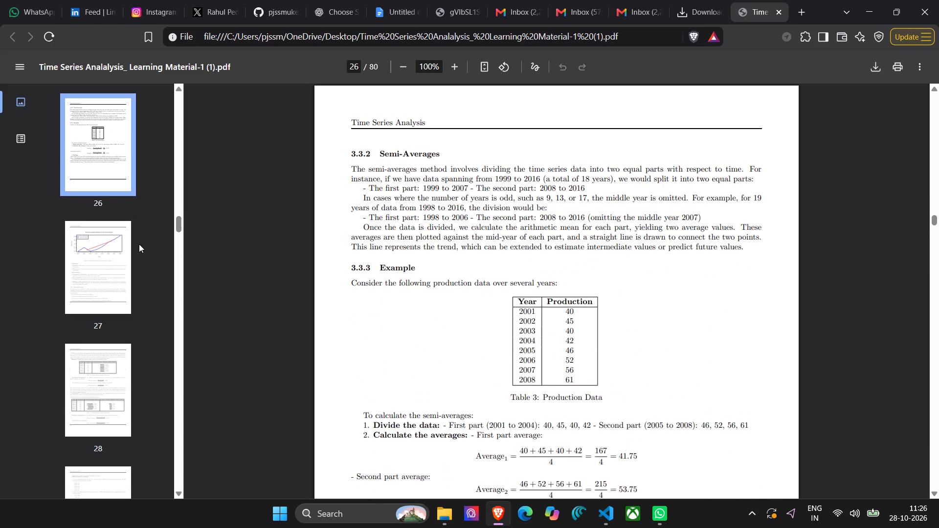
key(Down)
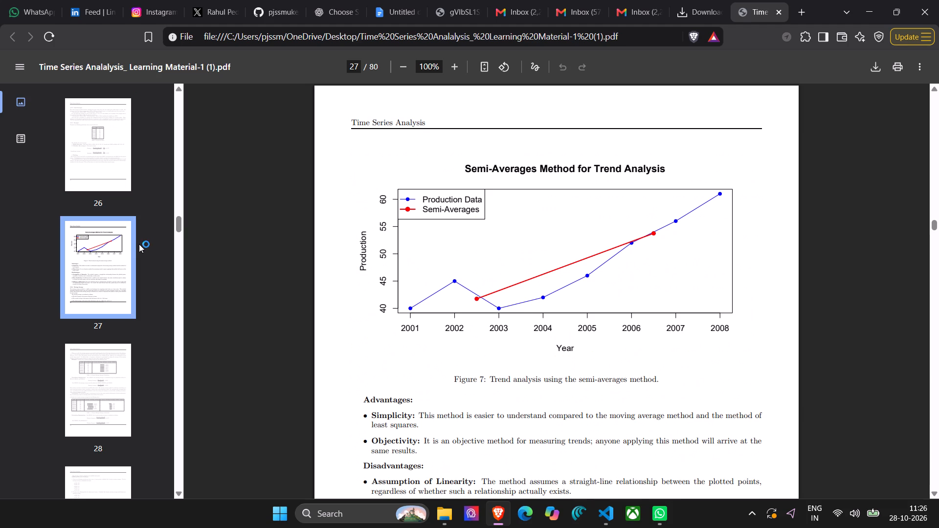
key(Up)
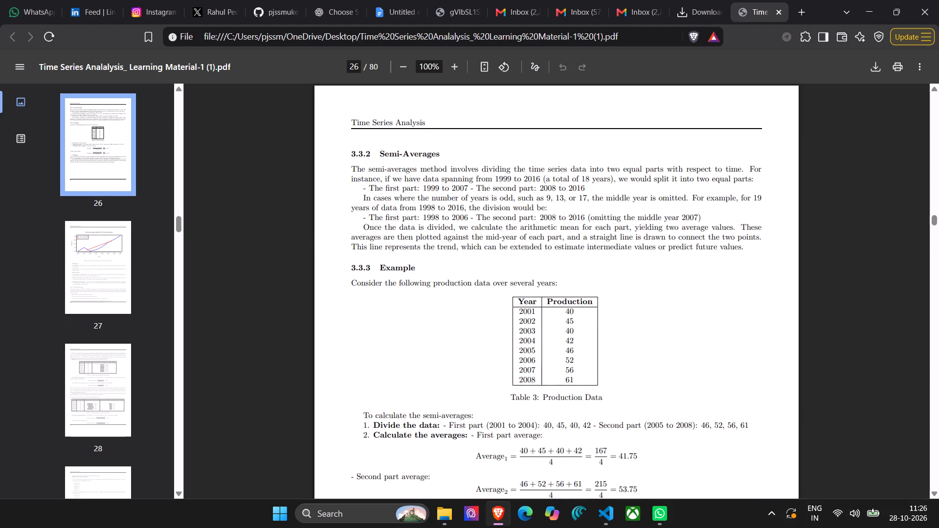
Read the semi-averages worked example, the Figure 7 trend chart and the method's advantages and disadvantages on pages 26 and 27.
scroll(445, 432, down, 3)
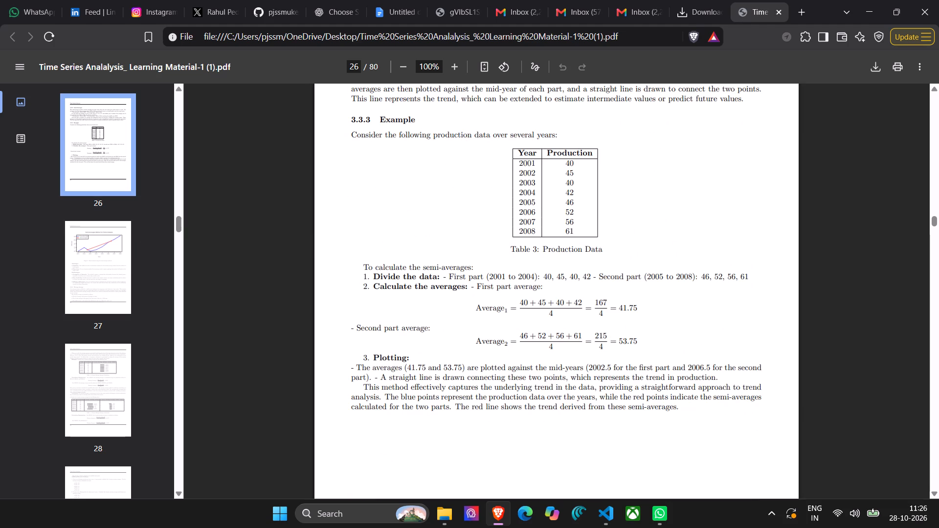
scroll(505, 320, down, 2)
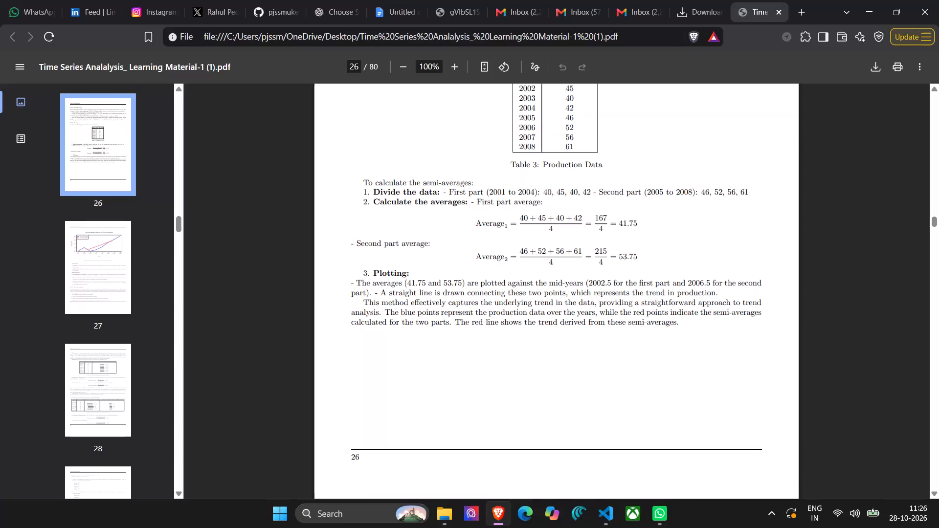
scroll(654, 381, down, 4)
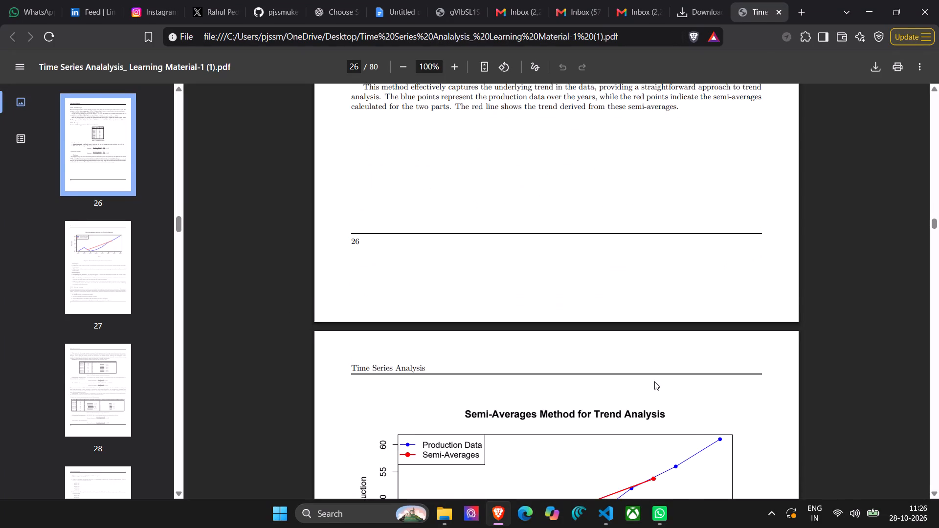
scroll(654, 381, down, 1)
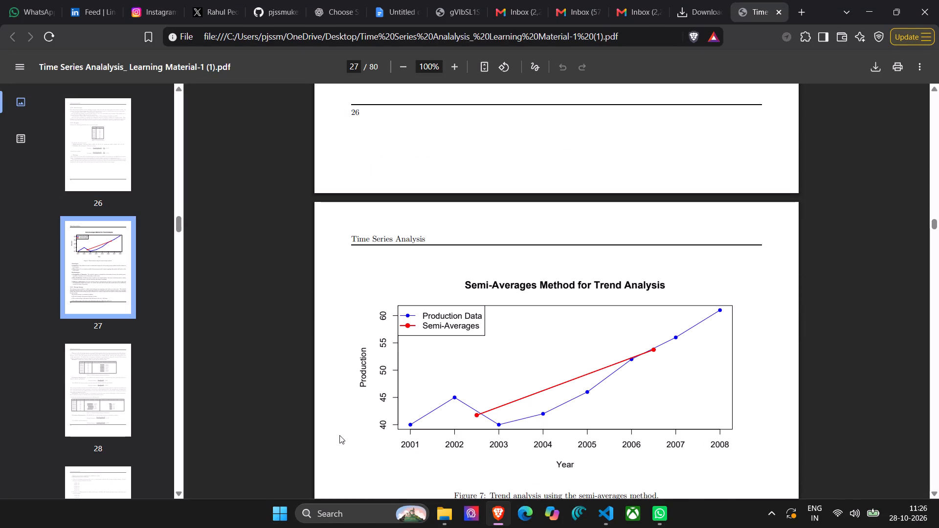
scroll(461, 416, down, 1)
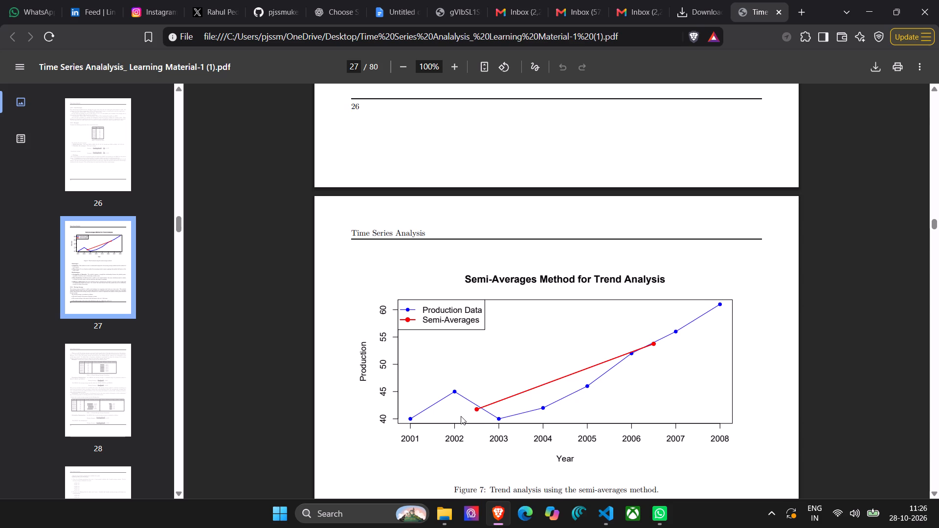
scroll(461, 416, down, 1)
click(922, 292)
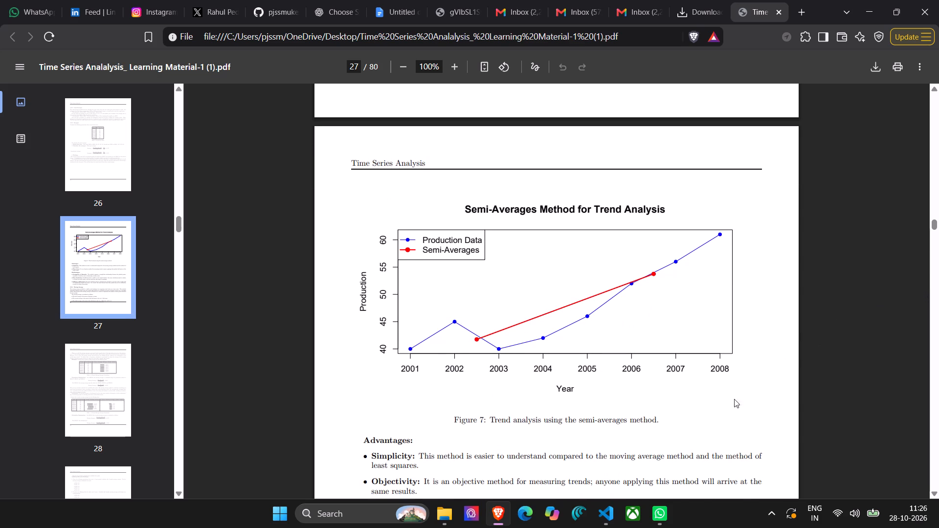
scroll(635, 476, down, 3)
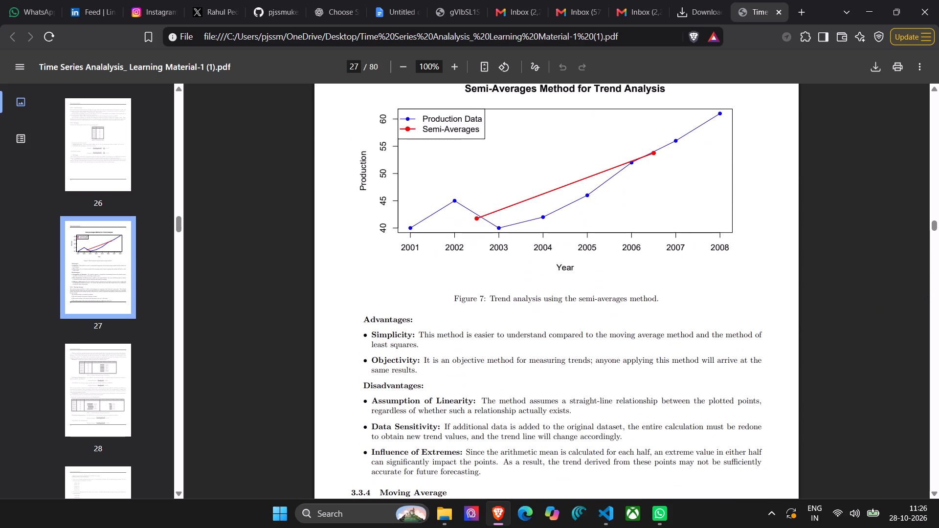
Read section 3.3.4 Moving Average on page 27 and its 3-yearly moving average example on page 28.
scroll(580, 383, down, 5)
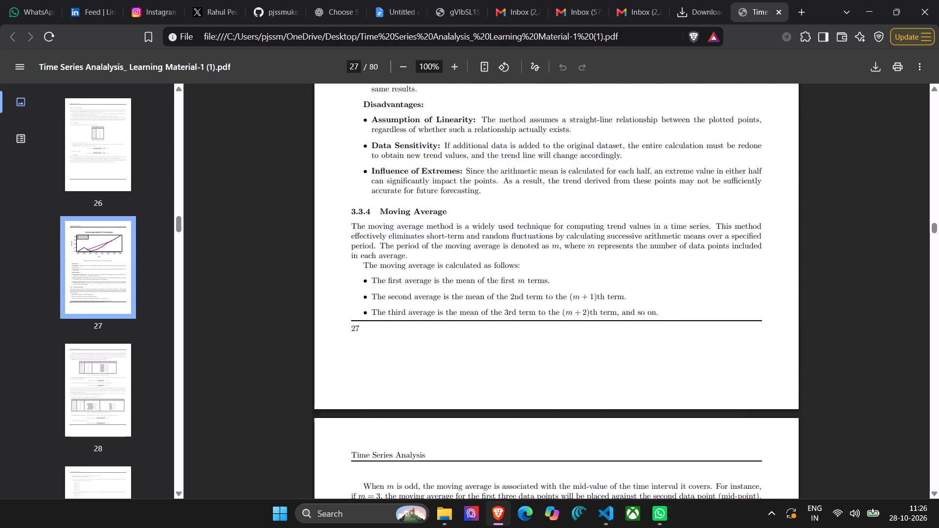
scroll(577, 359, down, 1)
scroll(577, 359, up, 2)
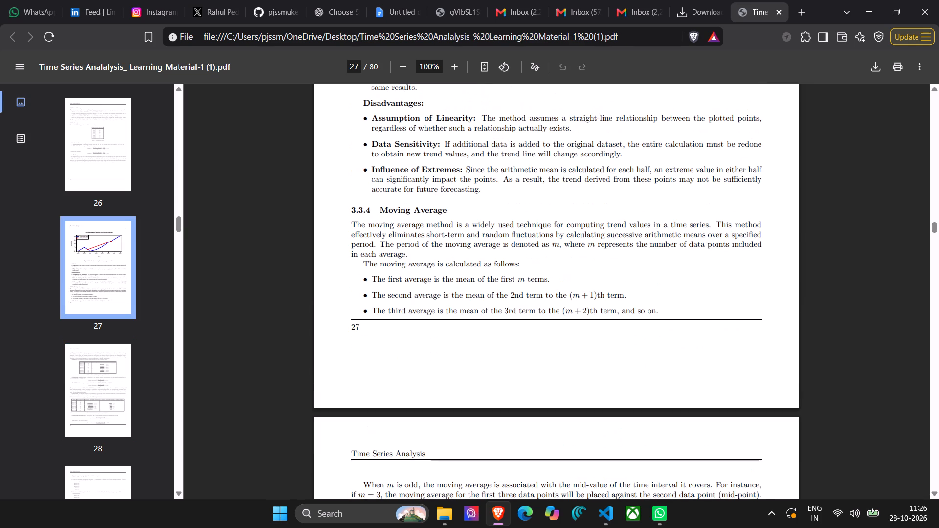
scroll(577, 359, down, 3)
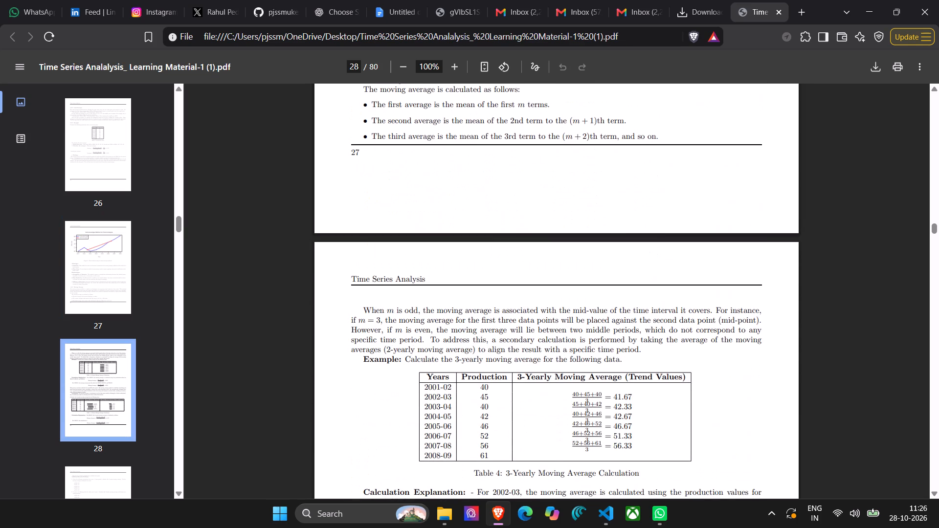
scroll(577, 359, down, 1)
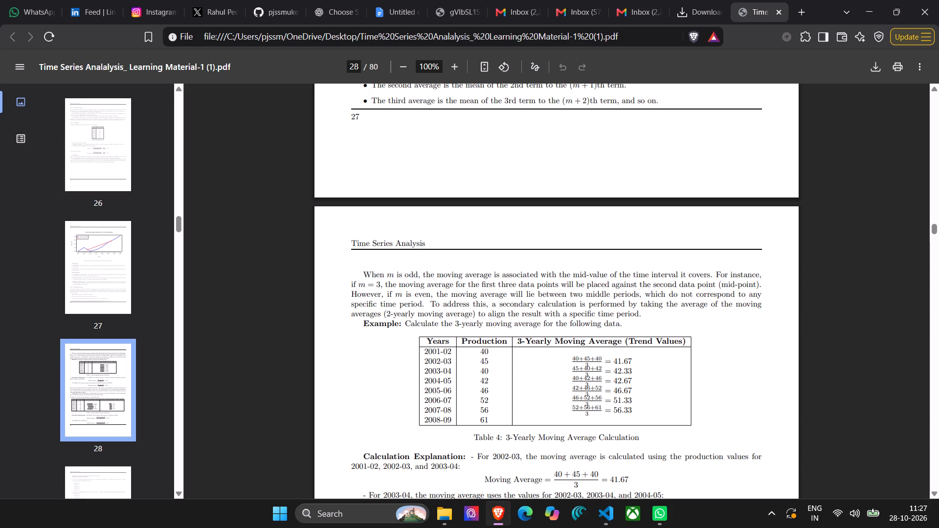
Trace consecutive Production values in Table 4 by highlighting them to follow how the 3-yearly moving averages are formed.
drag(475, 349, 483, 370)
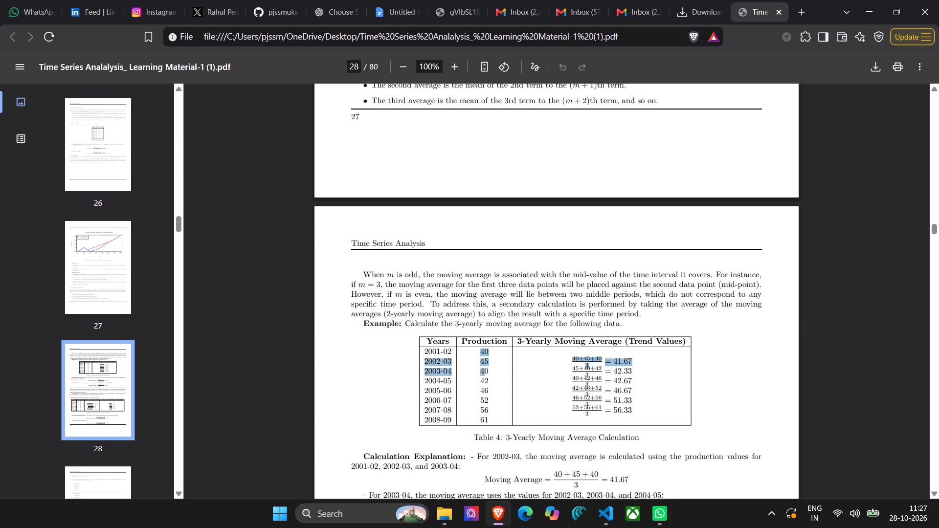
drag(483, 370, 491, 370)
drag(479, 366, 489, 381)
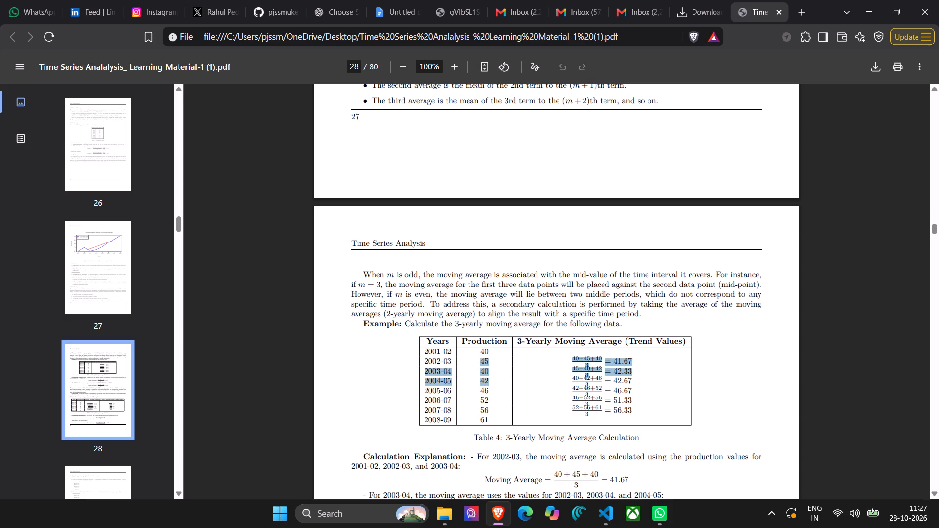
click(482, 387)
drag(479, 381, 483, 383)
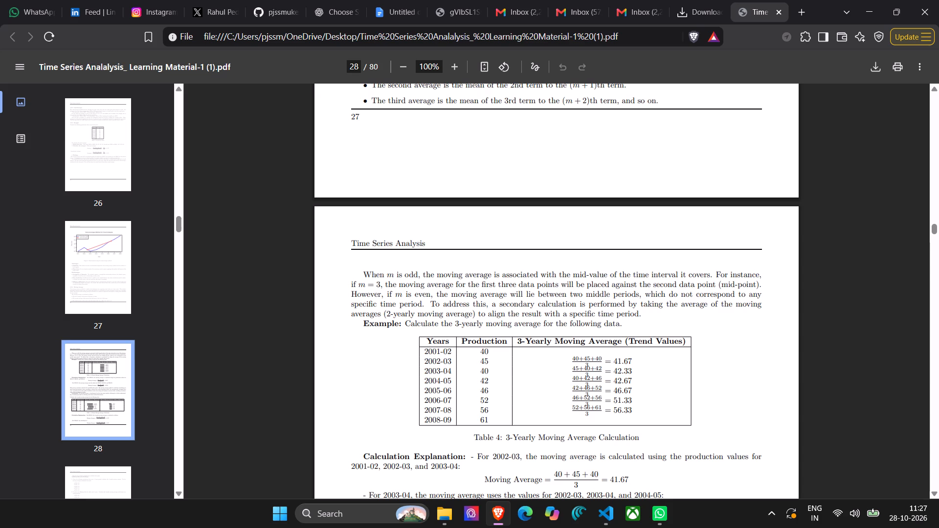
drag(483, 383, 495, 438)
drag(495, 438, 477, 395)
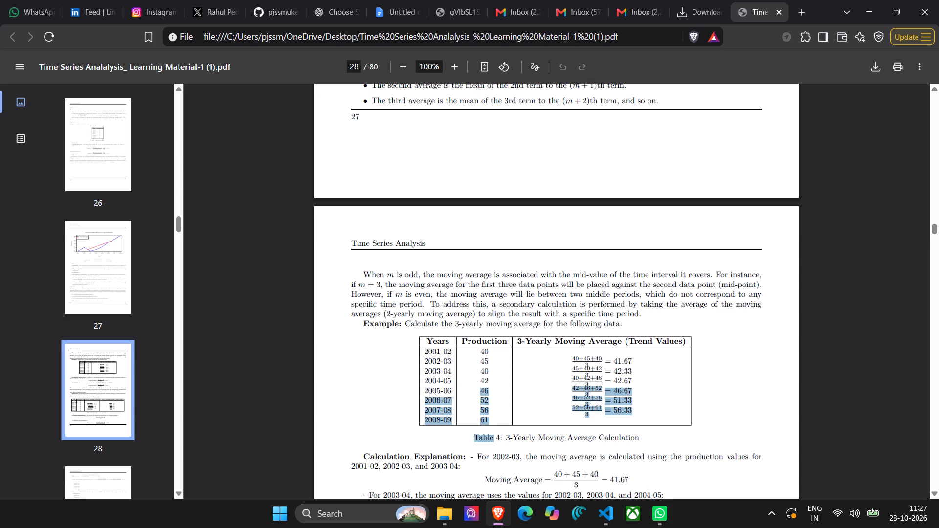
drag(478, 376, 494, 389)
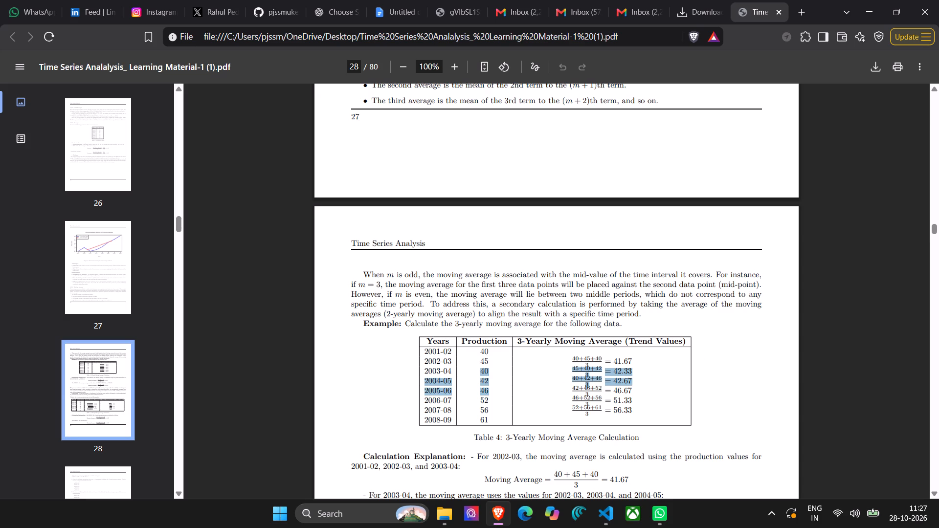
click(473, 375)
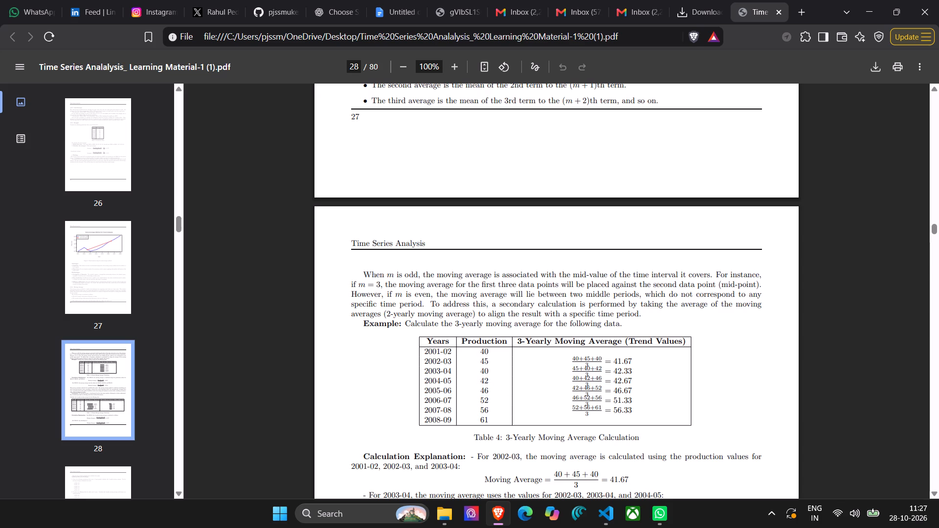
drag(476, 387, 492, 398)
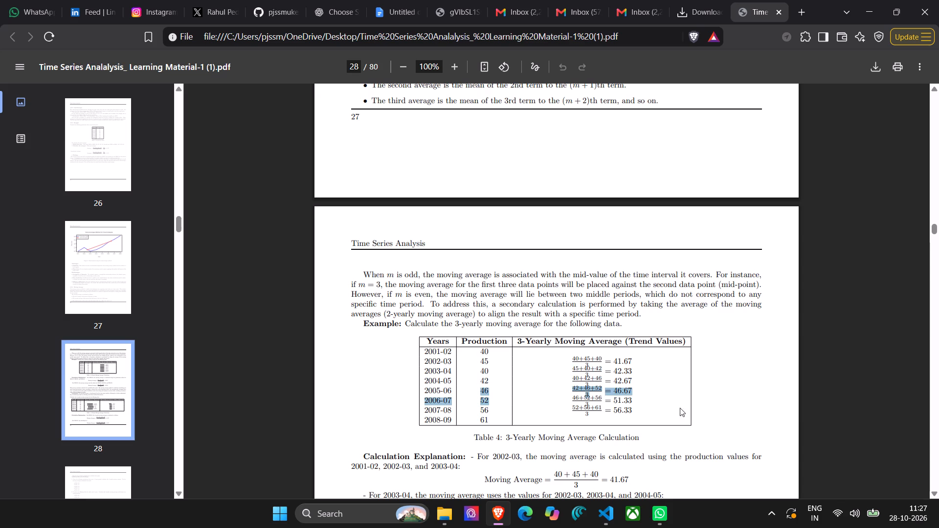
Read the calculation explanation and conclusion below Table 4, down to the 4-yearly moving average table.
scroll(471, 441, down, 1)
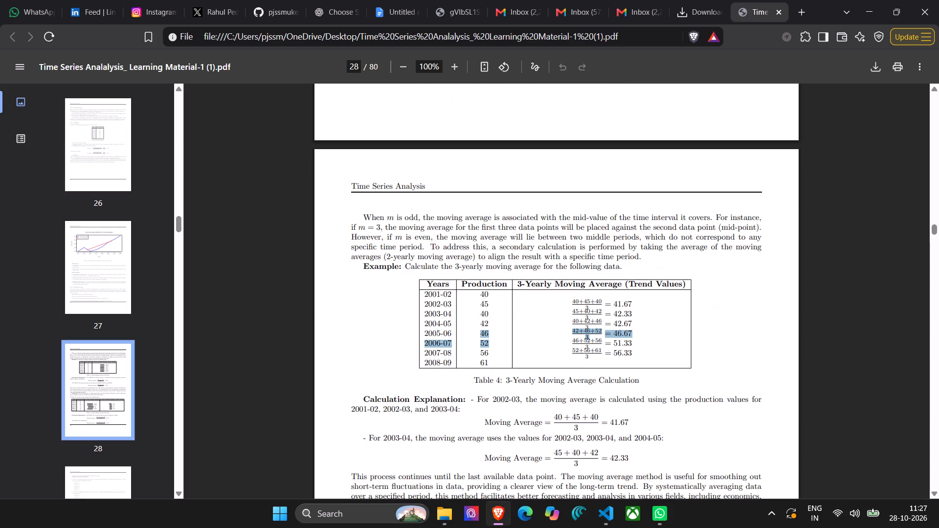
scroll(624, 444, down, 2)
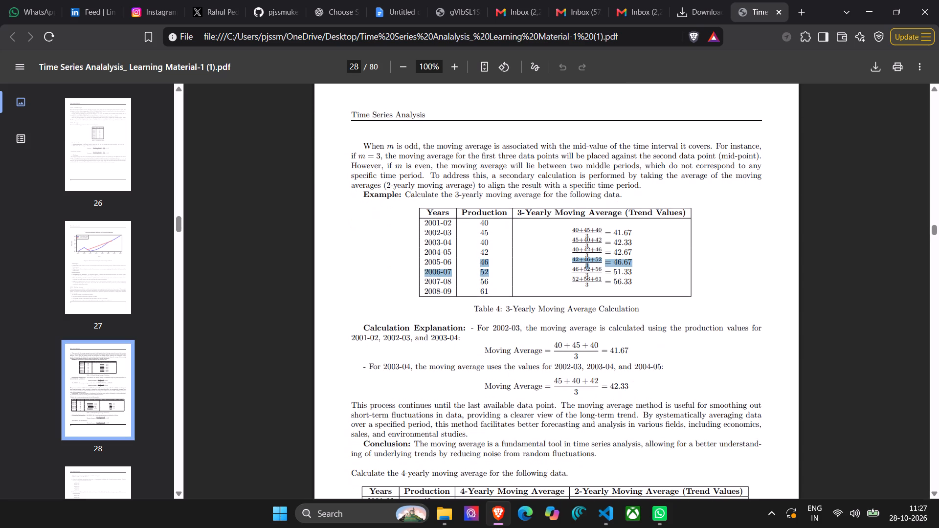
scroll(624, 444, down, 2)
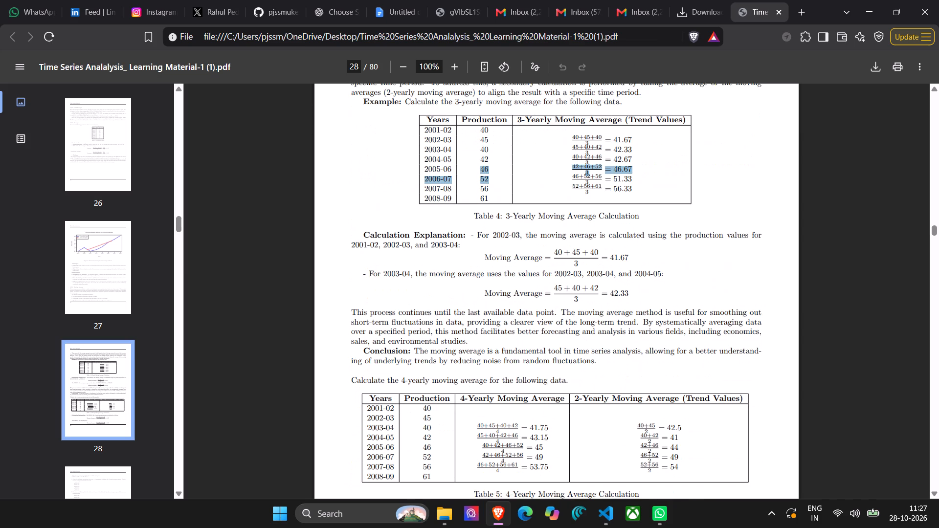
Read the 4-yearly moving average example in Table 5 and its calculation, continuing through the exercise problems and advantages on page 29.
scroll(624, 444, down, 1)
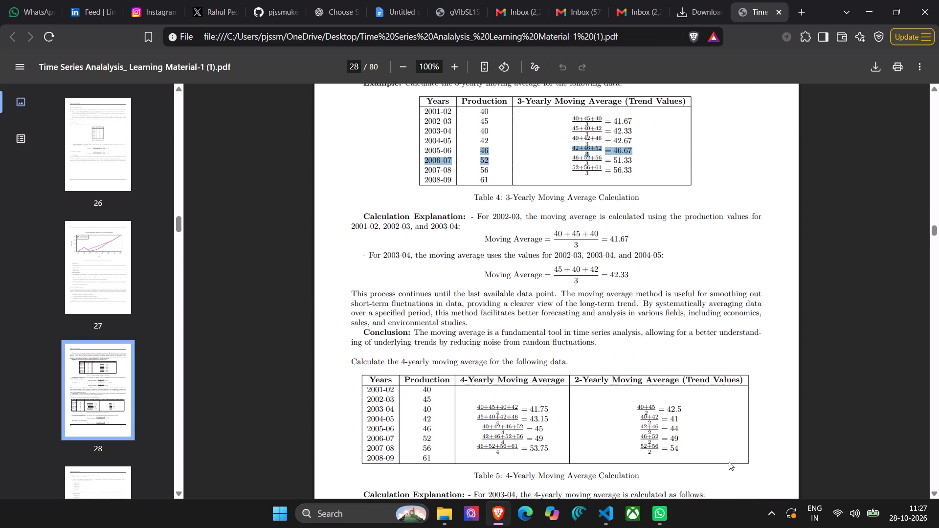
scroll(733, 450, down, 1)
scroll(573, 447, down, 1)
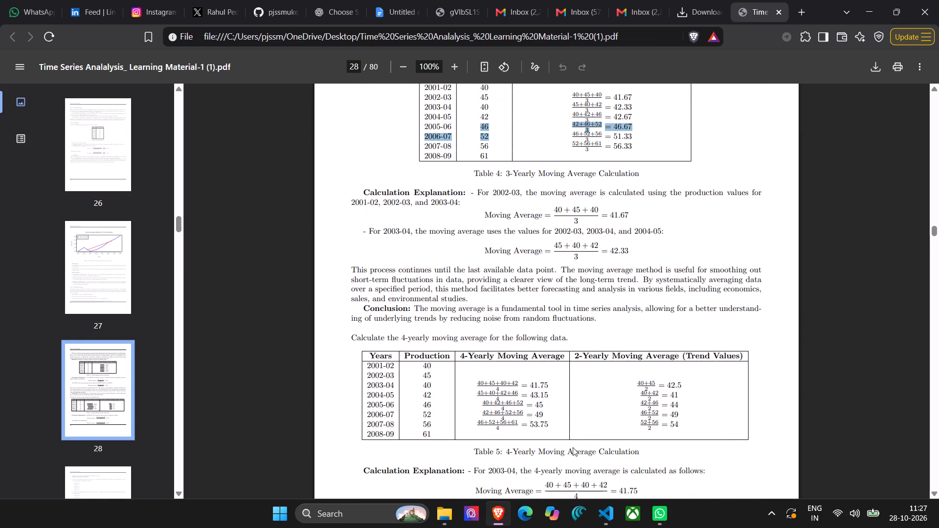
scroll(573, 447, down, 4)
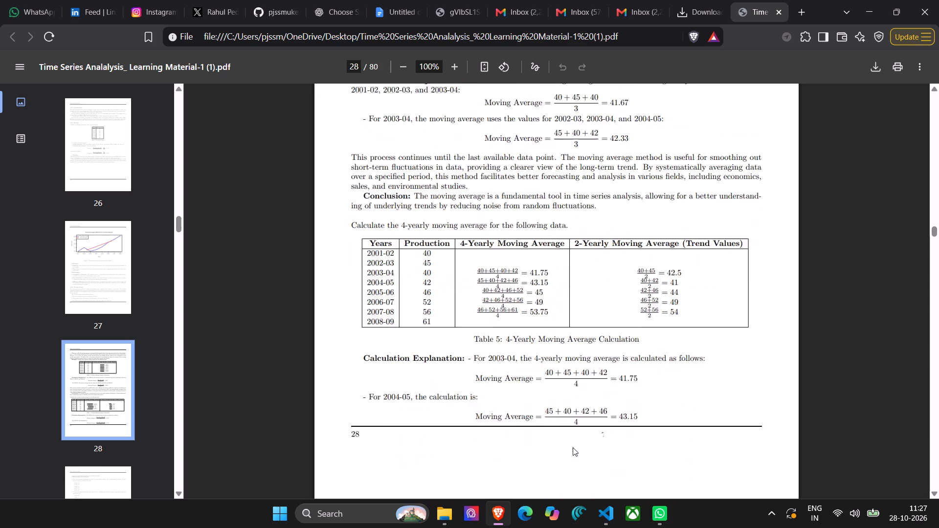
scroll(573, 447, down, 4)
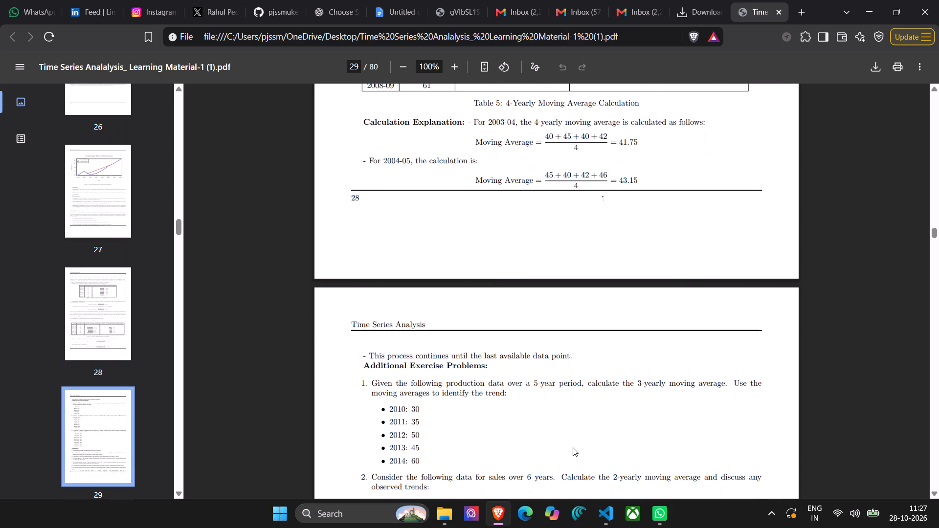
scroll(573, 447, down, 7)
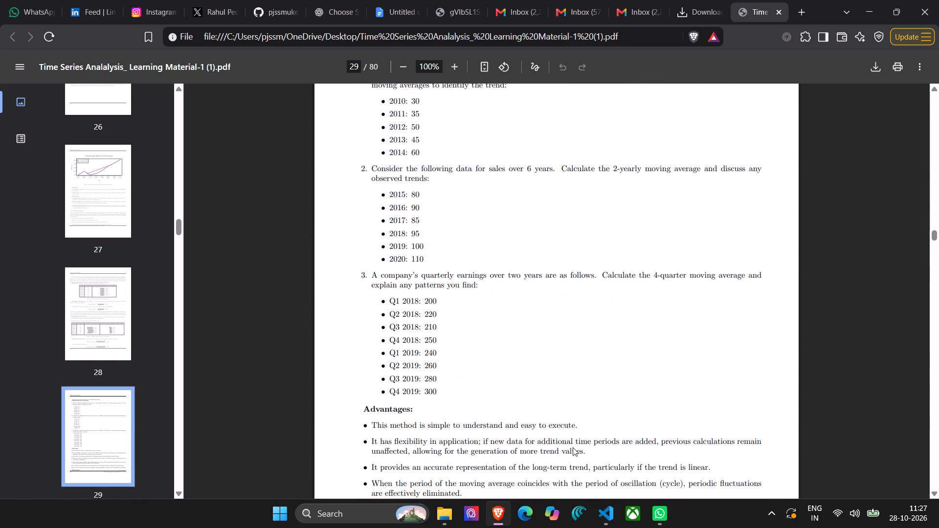
scroll(573, 447, down, 3)
Go back to page 28 to review the odd and even period rule and the 3-yearly moving average example in Table 4.
scroll(573, 447, up, 7)
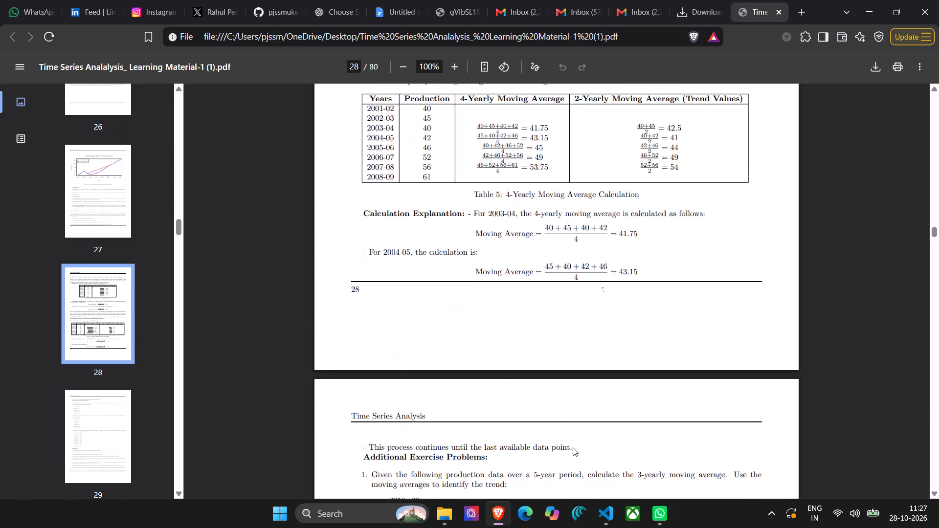
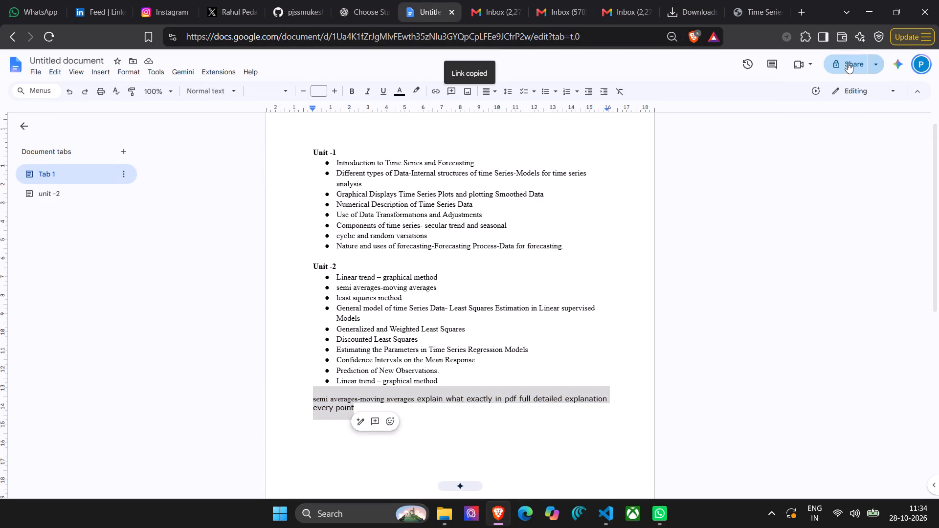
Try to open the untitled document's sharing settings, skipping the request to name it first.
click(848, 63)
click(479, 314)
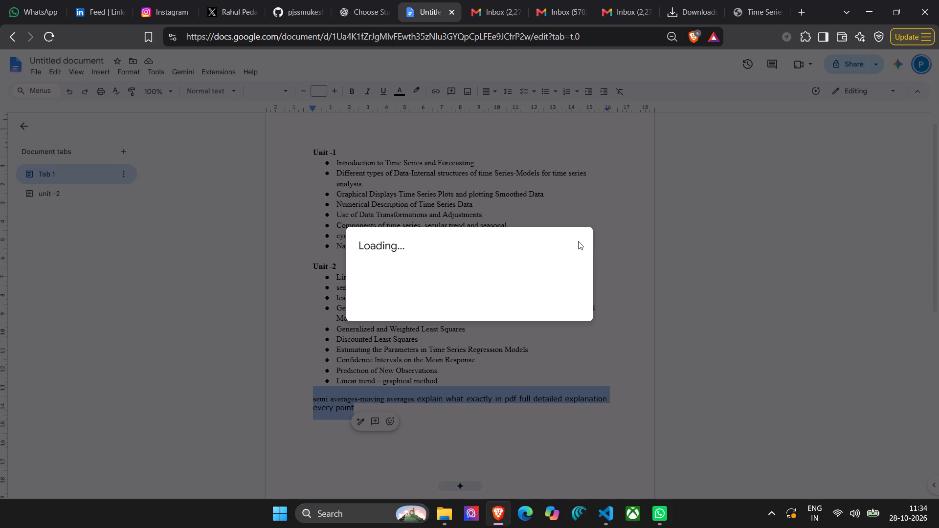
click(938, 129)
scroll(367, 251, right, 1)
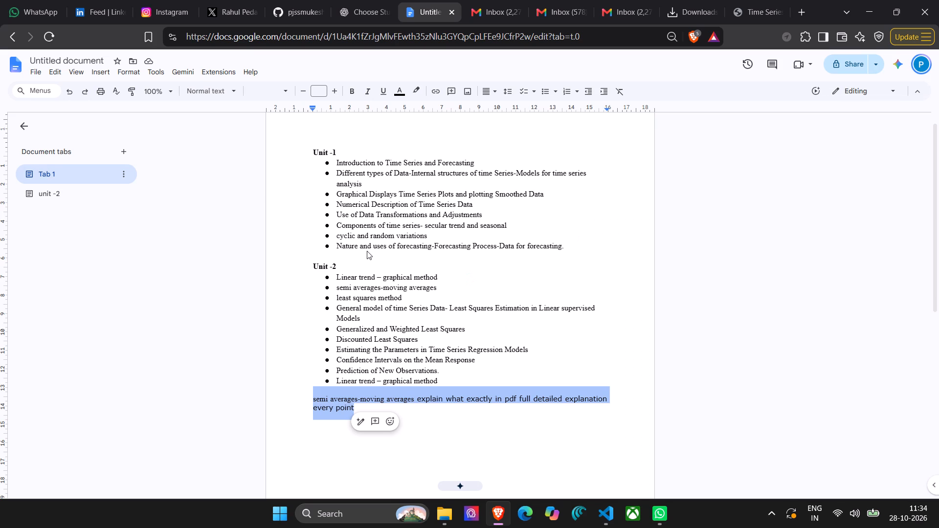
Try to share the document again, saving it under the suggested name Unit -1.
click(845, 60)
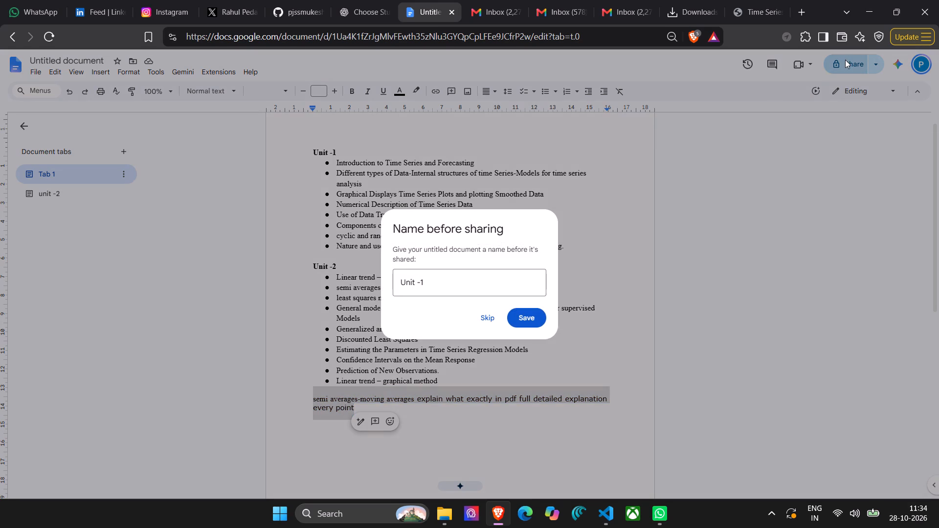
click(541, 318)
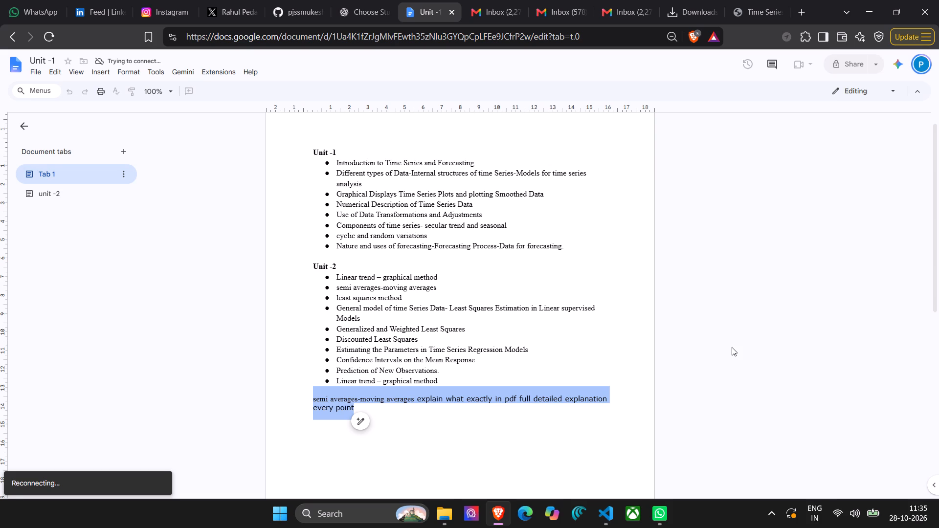
Switch the Wi-Fi connection to the realme 12 Pro+ 5G network.
click(839, 519)
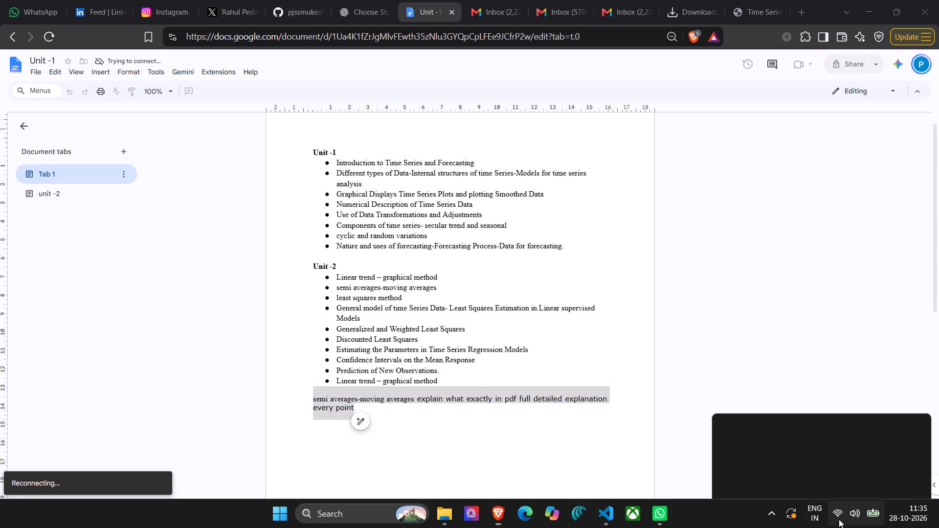
click(767, 290)
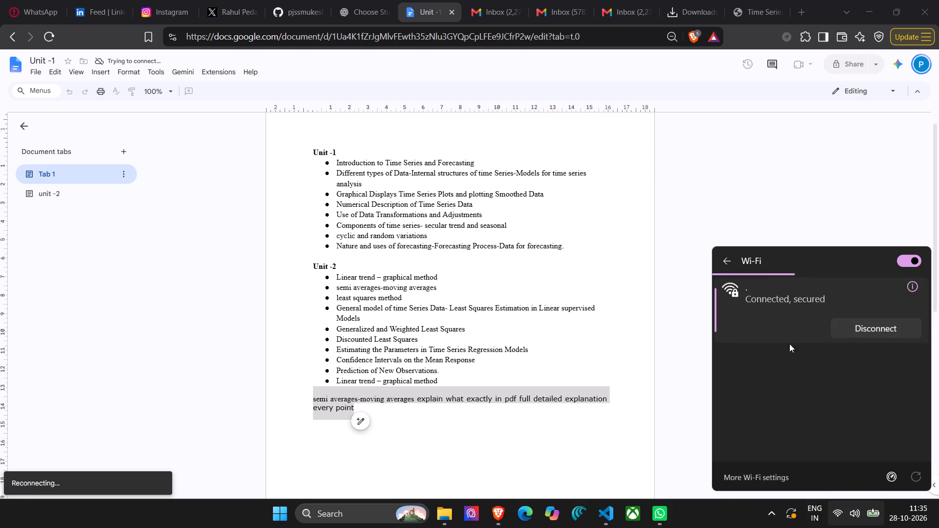
click(813, 360)
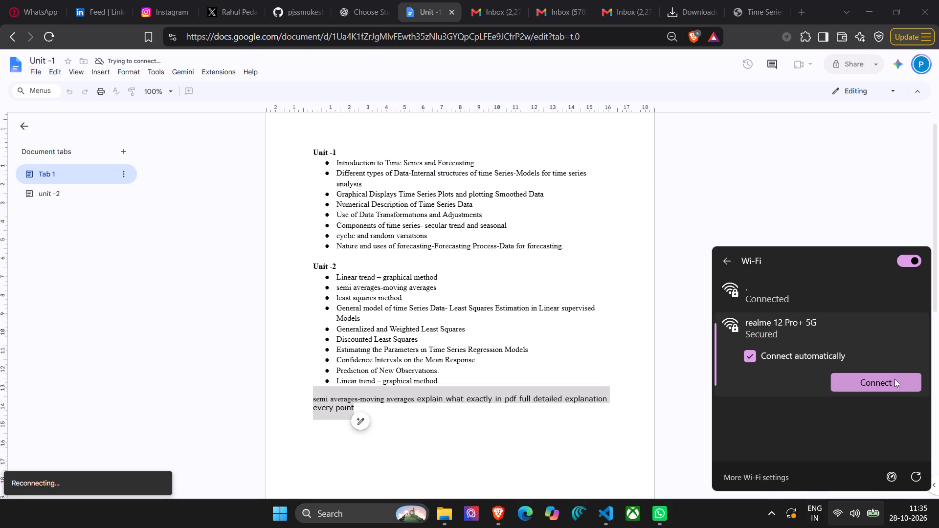
click(894, 379)
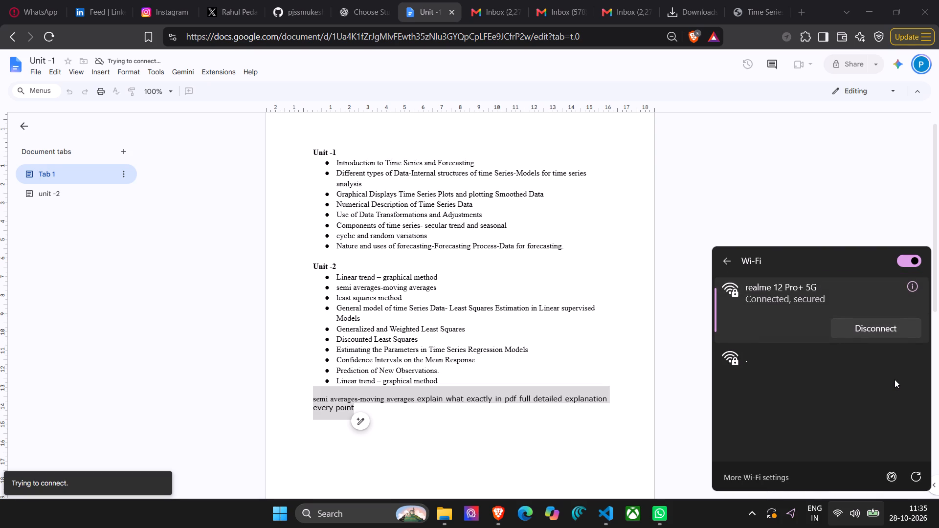
click(672, 150)
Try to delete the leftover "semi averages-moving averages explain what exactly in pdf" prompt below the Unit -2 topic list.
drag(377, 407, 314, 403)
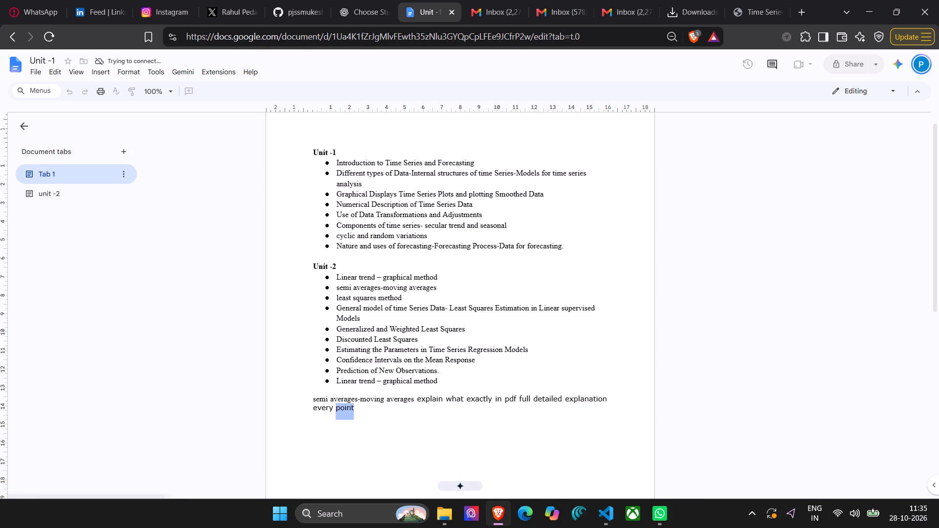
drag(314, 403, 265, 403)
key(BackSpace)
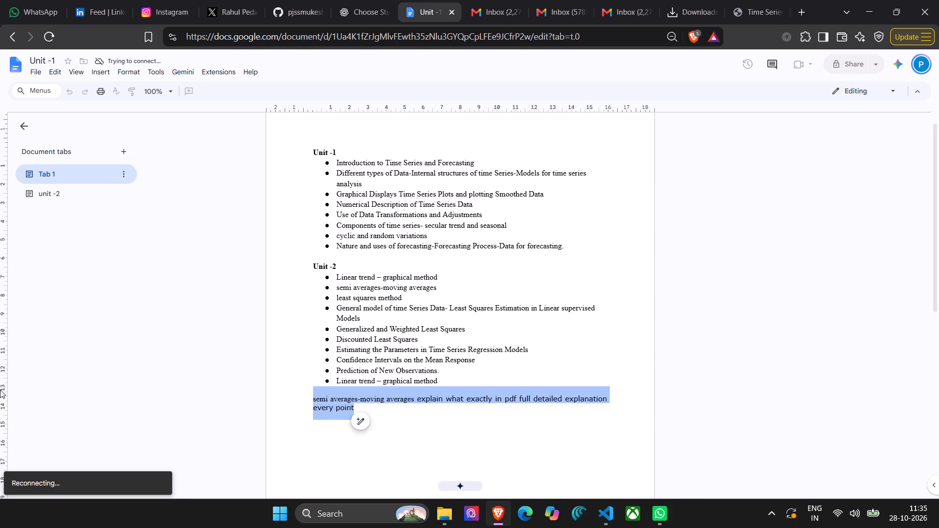
Try to open the document's sharing settings again, and reload the document page.
click(851, 71)
click(51, 42)
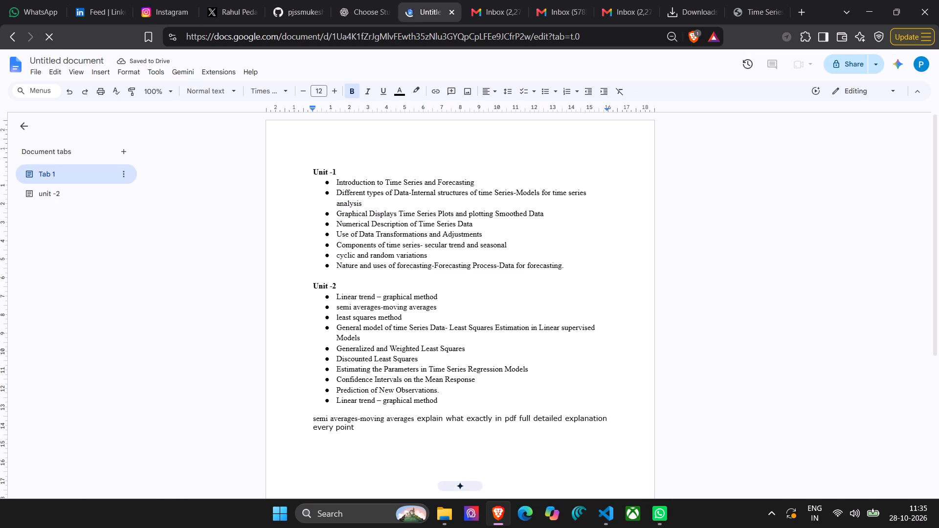
Start sharing the untitled document and save it under the suggested name Unit -1.
click(844, 69)
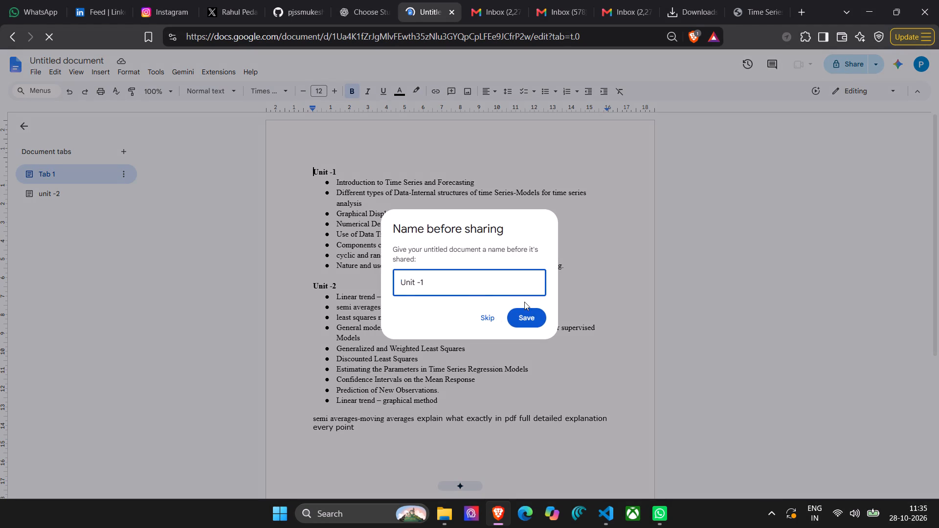
click(528, 316)
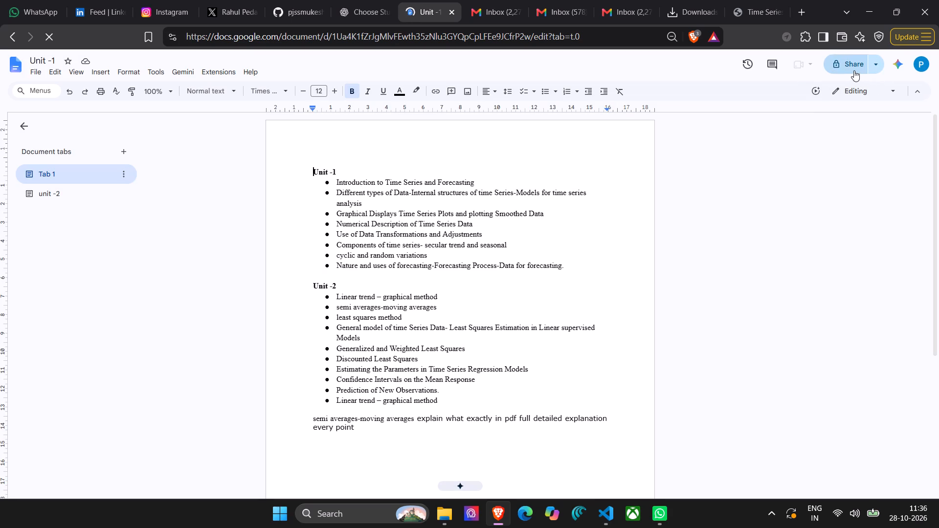
Open the sharing settings of the Unit -1 document.
click(852, 70)
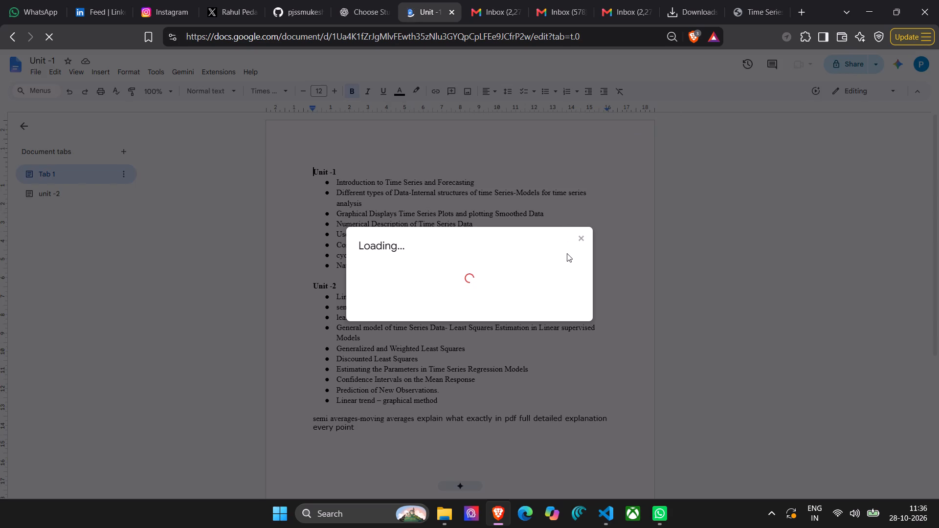
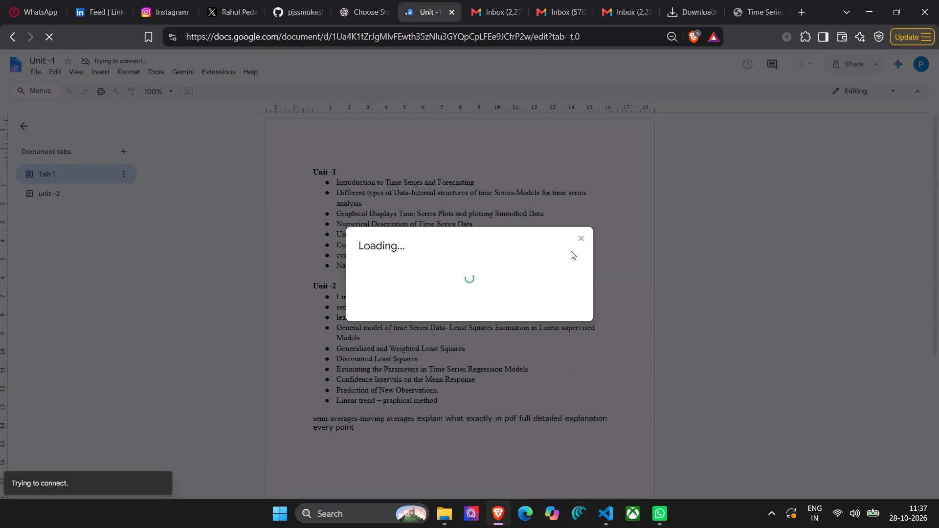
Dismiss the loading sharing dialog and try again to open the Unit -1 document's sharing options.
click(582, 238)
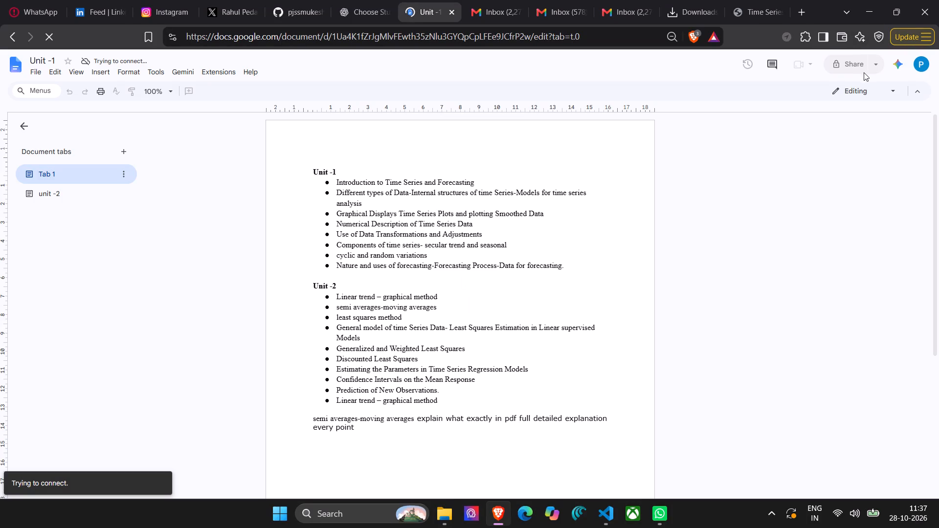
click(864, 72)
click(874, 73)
Check the computer's Wi-Fi connection in the system quick settings, then return to the document.
click(836, 509)
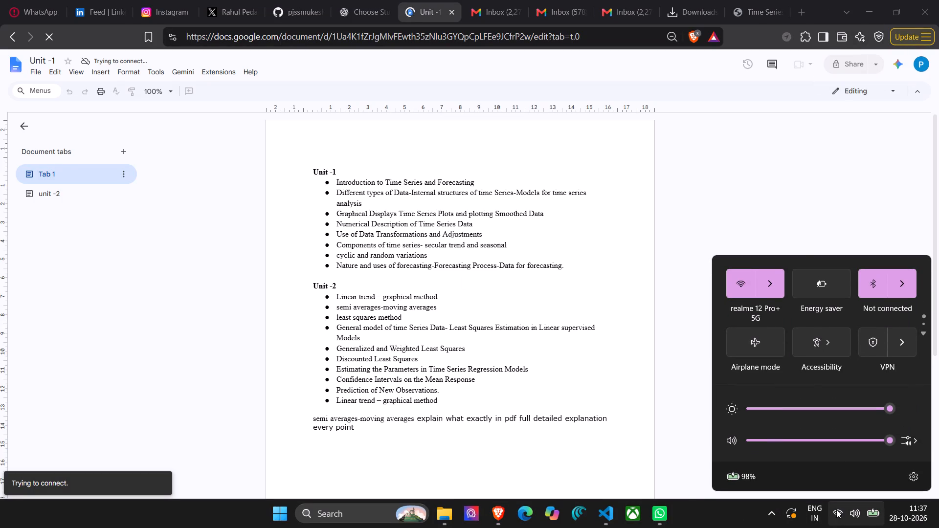
click(818, 168)
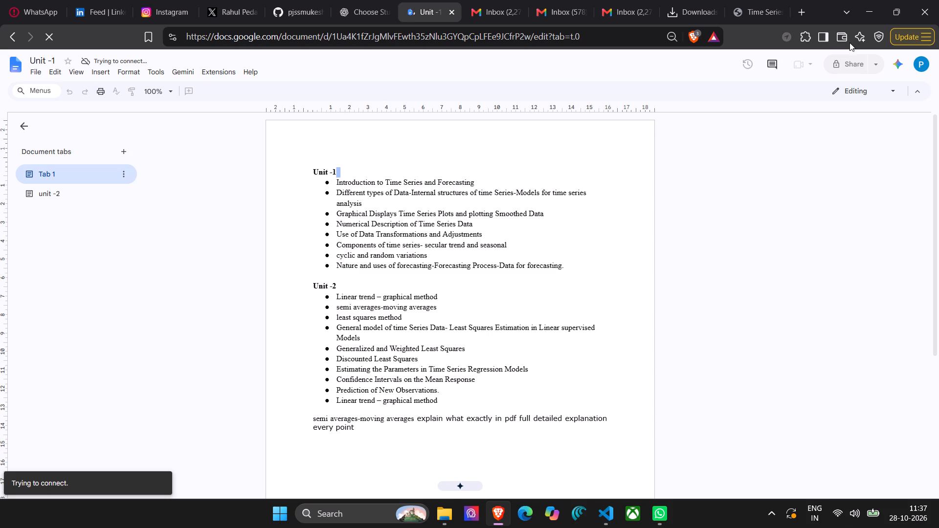
Retry opening the sharing settings of the Unit -1 document.
click(856, 57)
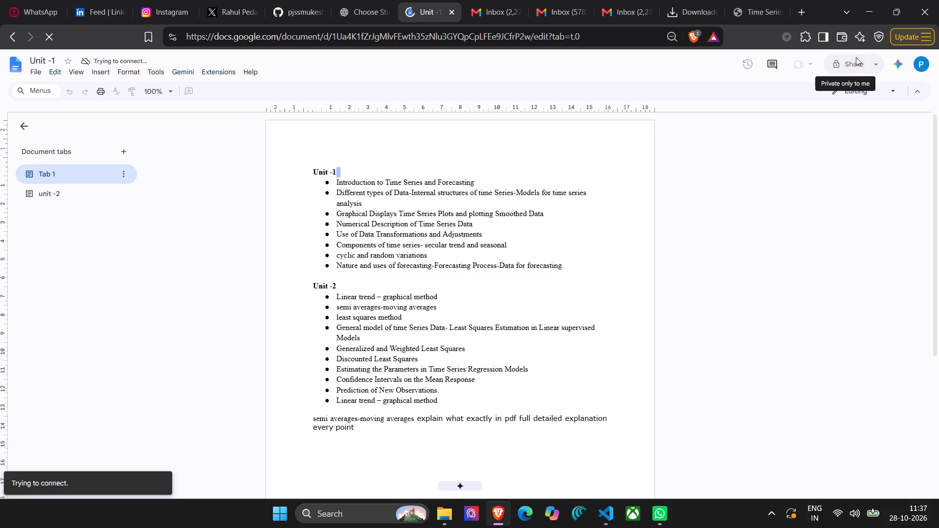
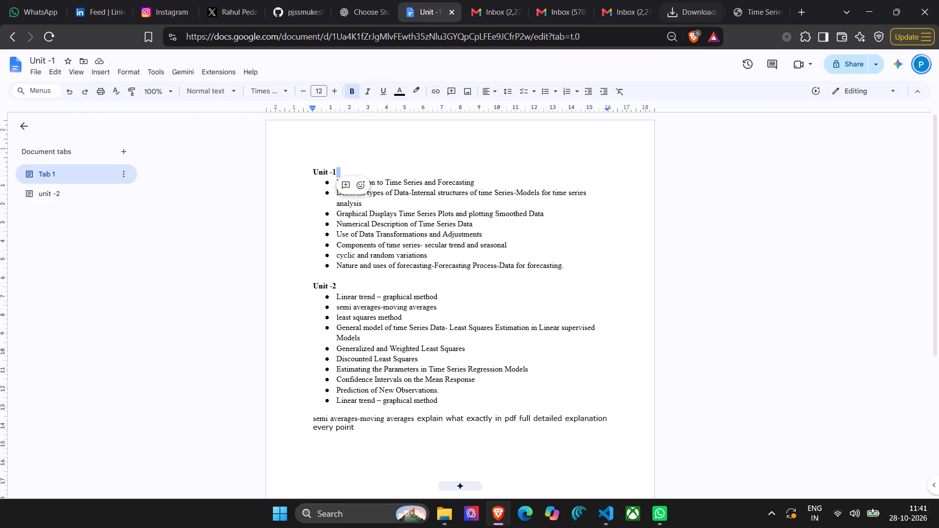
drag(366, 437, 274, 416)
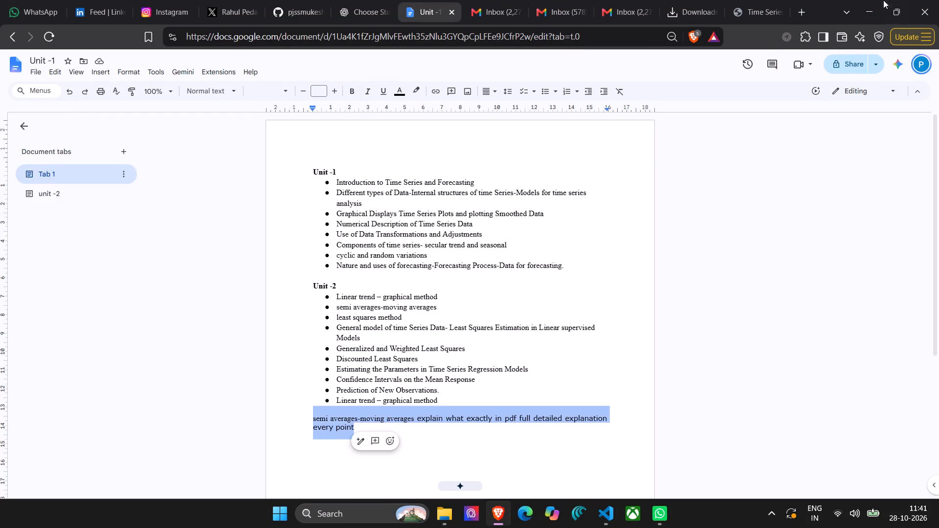
Copy the sharing link of the Unit -1 document.
click(873, 61)
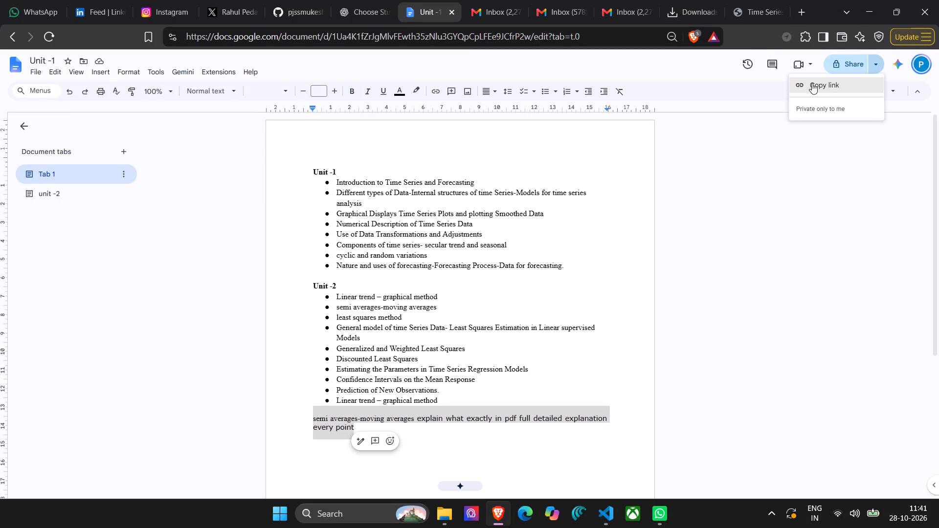
click(812, 83)
Open the Unit -1 document's sharing settings and change its general access to Anyone with the link.
click(847, 55)
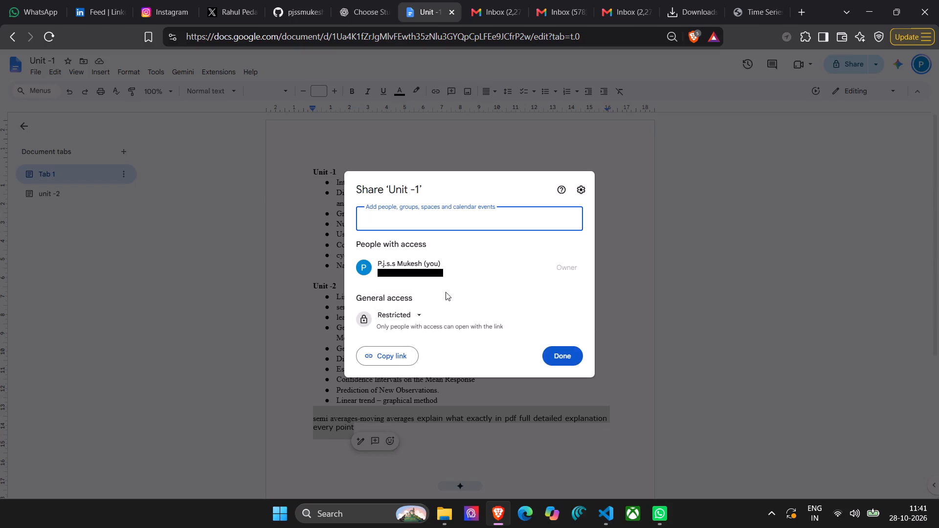
click(434, 314)
click(404, 317)
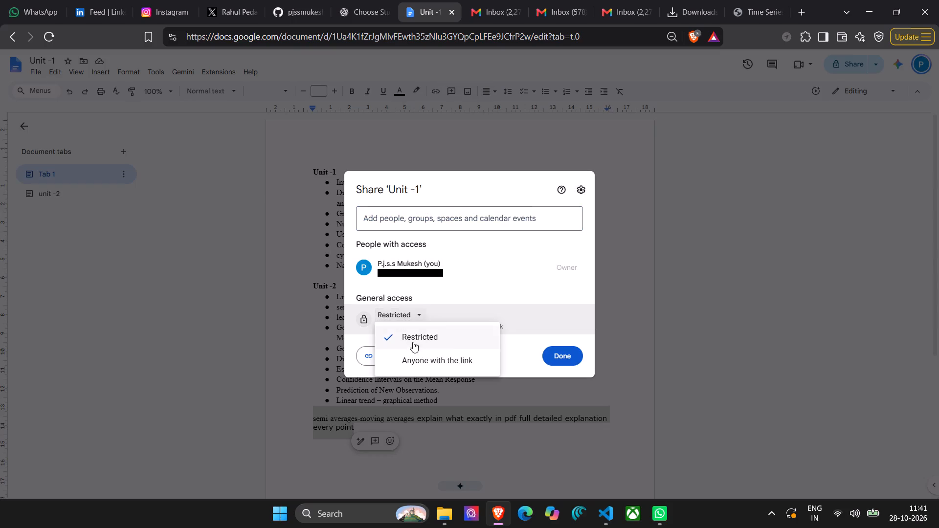
click(413, 347)
click(395, 312)
click(410, 362)
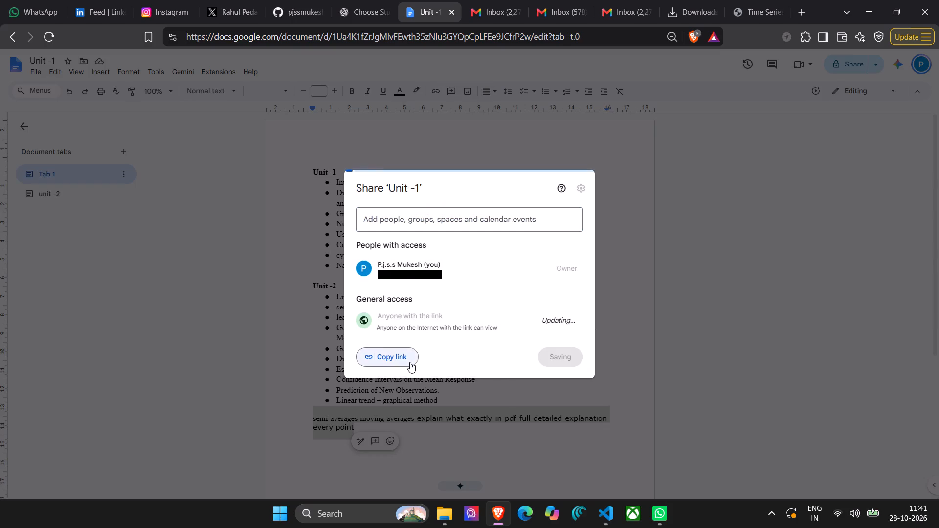
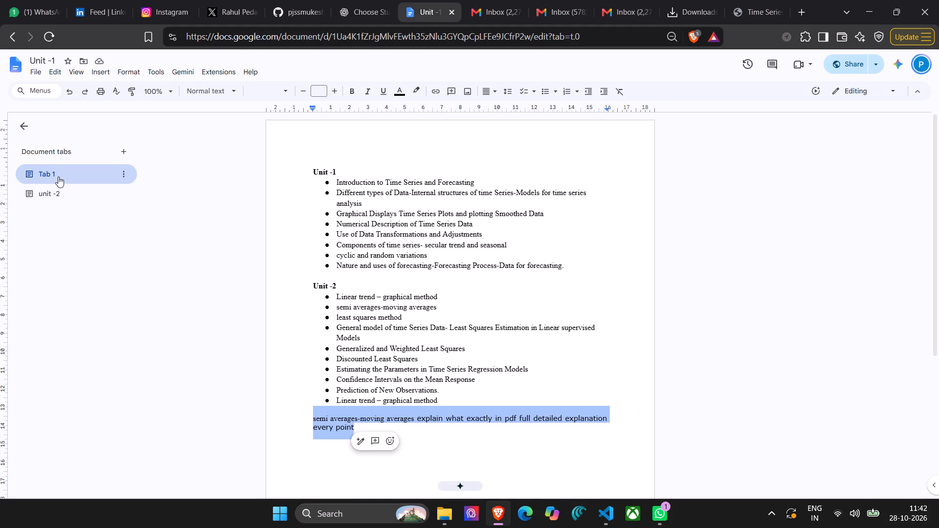
click(61, 188)
scroll(329, 272, down, 5)
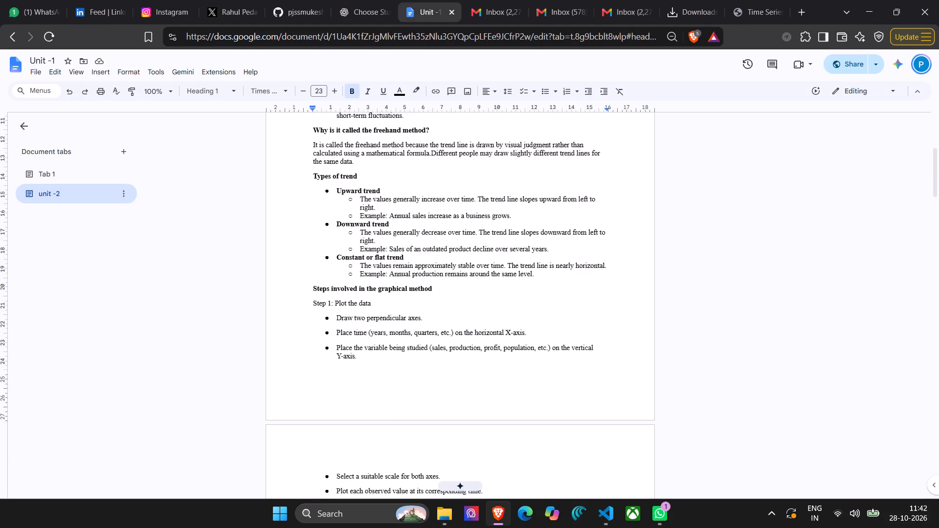
scroll(329, 272, down, 5)
scroll(329, 272, up, 9)
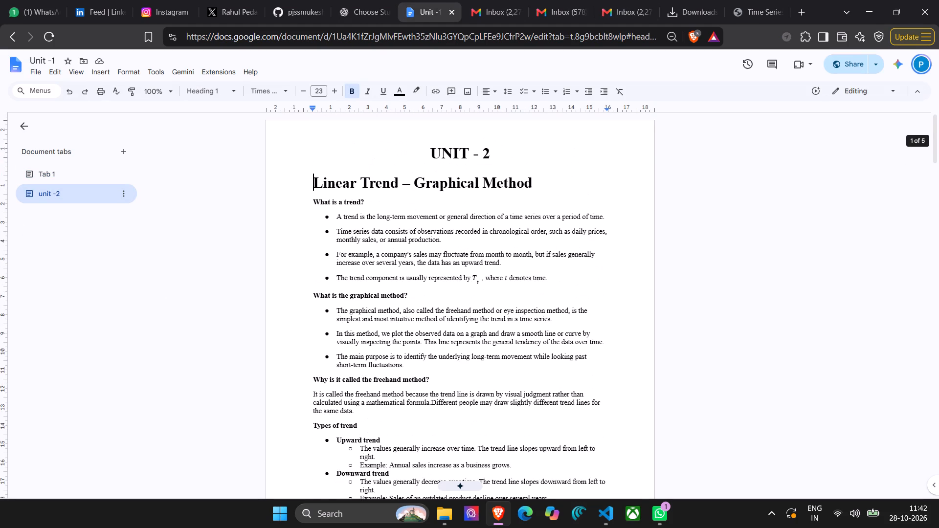
drag(531, 188, 292, 183)
click(320, 97)
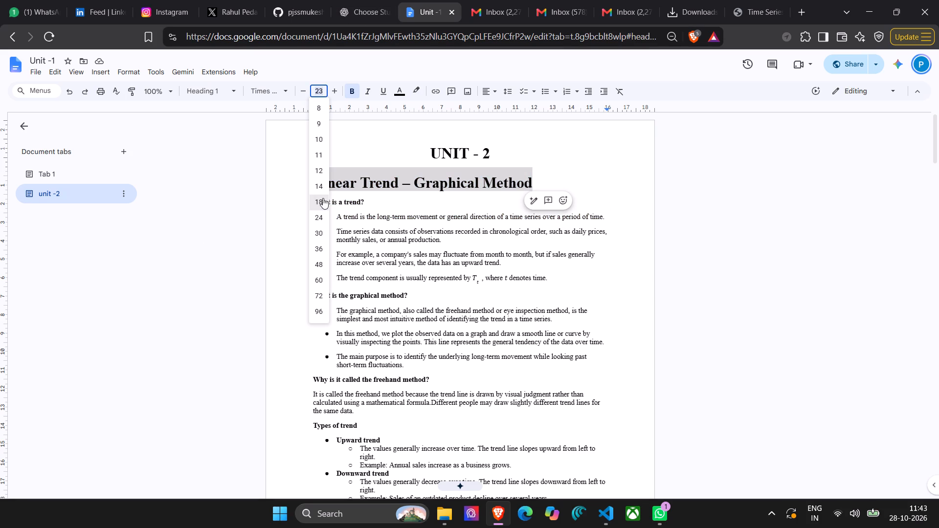
click(322, 190)
Paste the copied semi-averages section onto the blank page following the graphical method's disadvantages.
scroll(356, 294, down, 7)
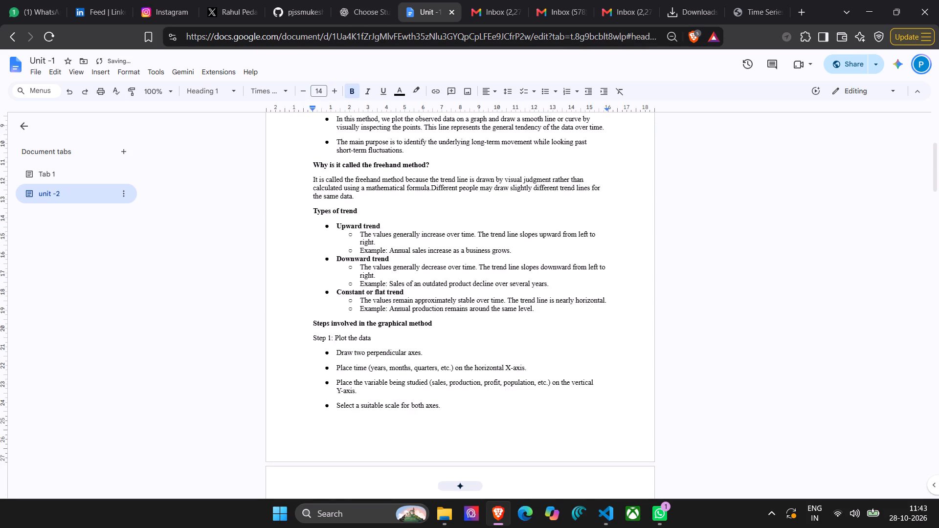
scroll(356, 294, down, 10)
scroll(398, 184, down, 3)
scroll(454, 144, up, 3)
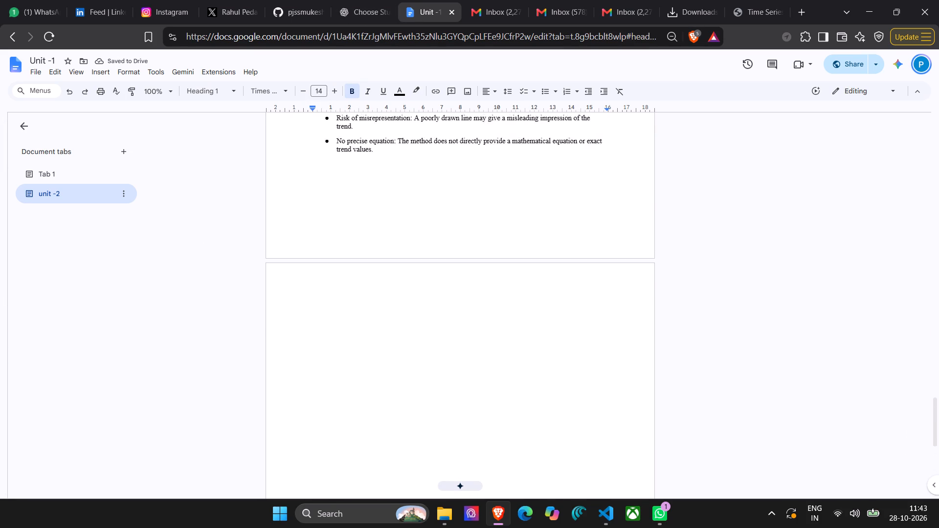
scroll(454, 144, up, 1)
click(331, 298)
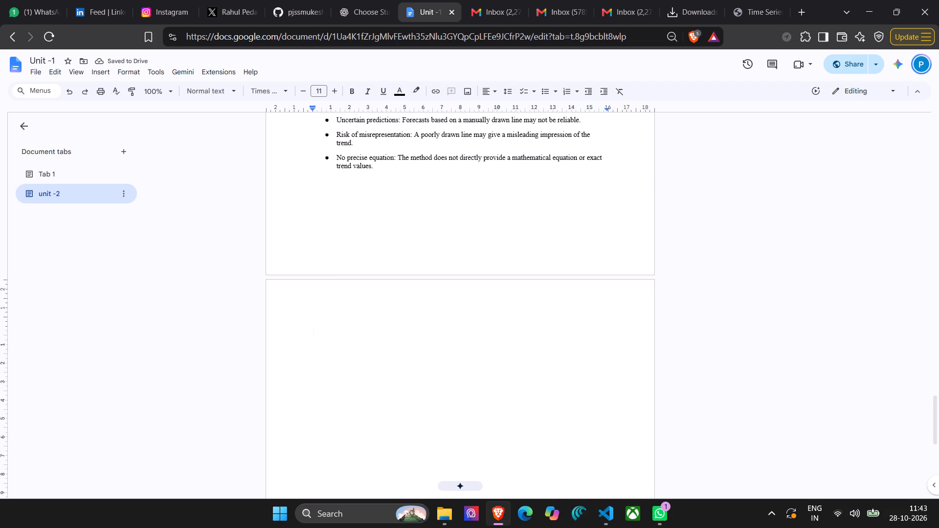
key(ctrl+v)
scroll(331, 298, up, 13)
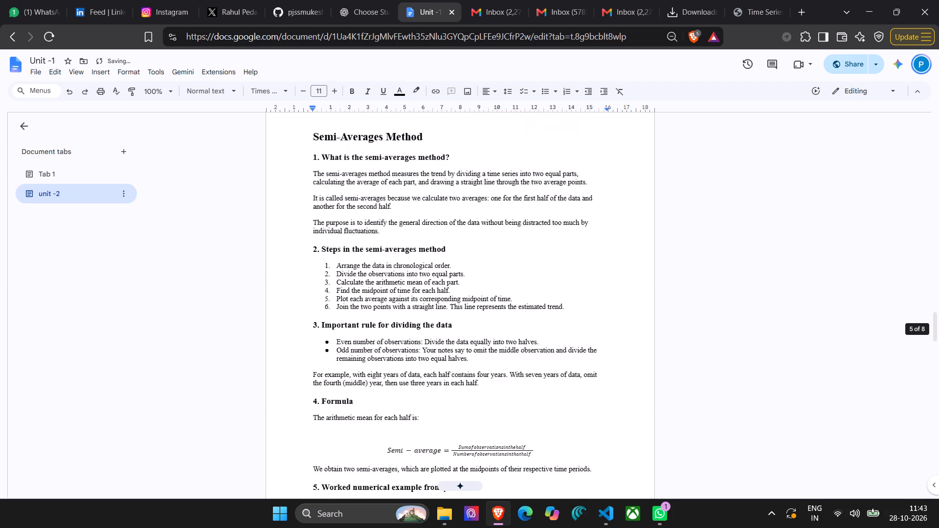
scroll(331, 298, up, 2)
scroll(331, 298, down, 6)
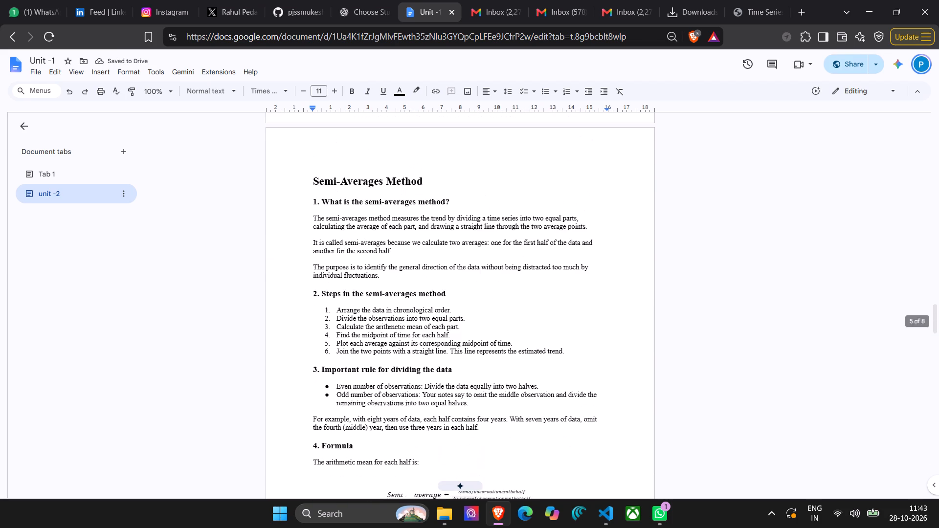
Select the "Semi-Averages Method" heading and show the outline of the unit -2 tab.
drag(433, 170, 314, 180)
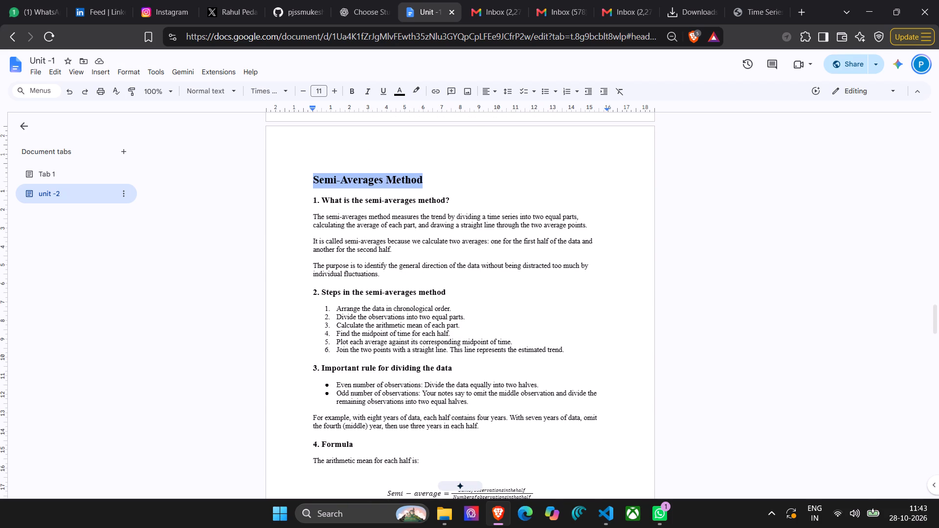
drag(314, 180, 316, 180)
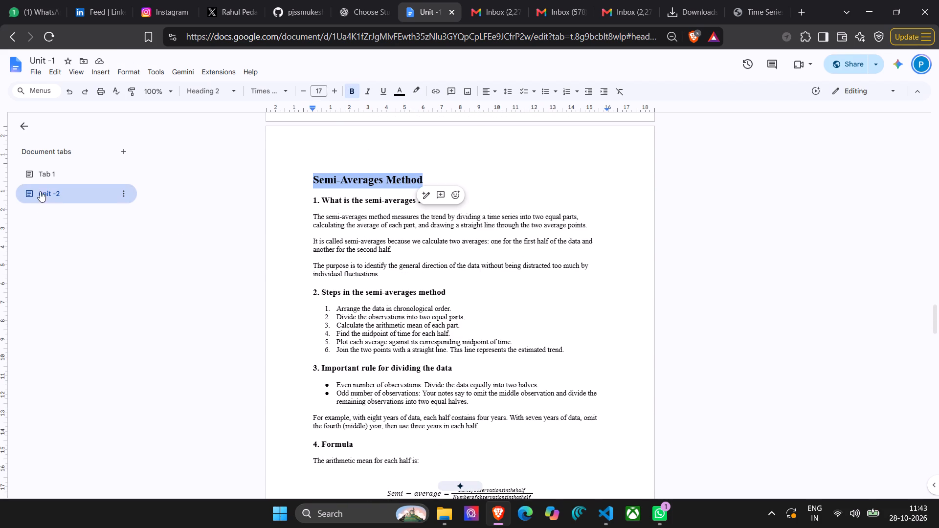
click(45, 184)
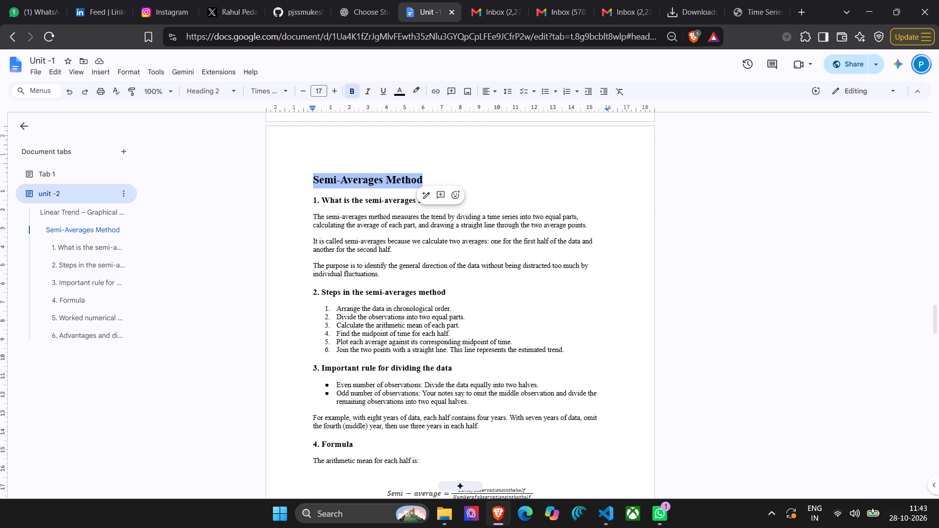
Set all pasted content below the "Semi-Averages Method" heading, through the last disadvantage, to font size 10.
click(315, 197)
drag(315, 197, 391, 527)
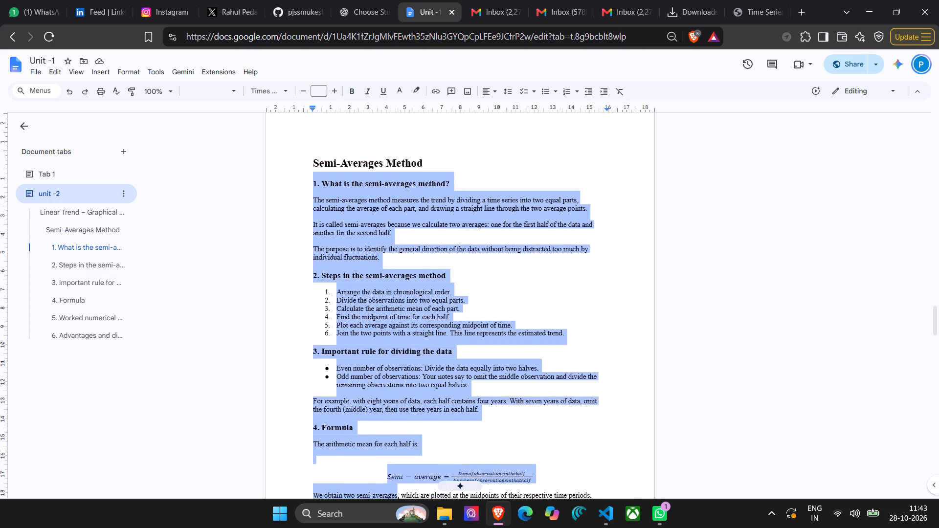
drag(391, 527, 351, 527)
click(317, 90)
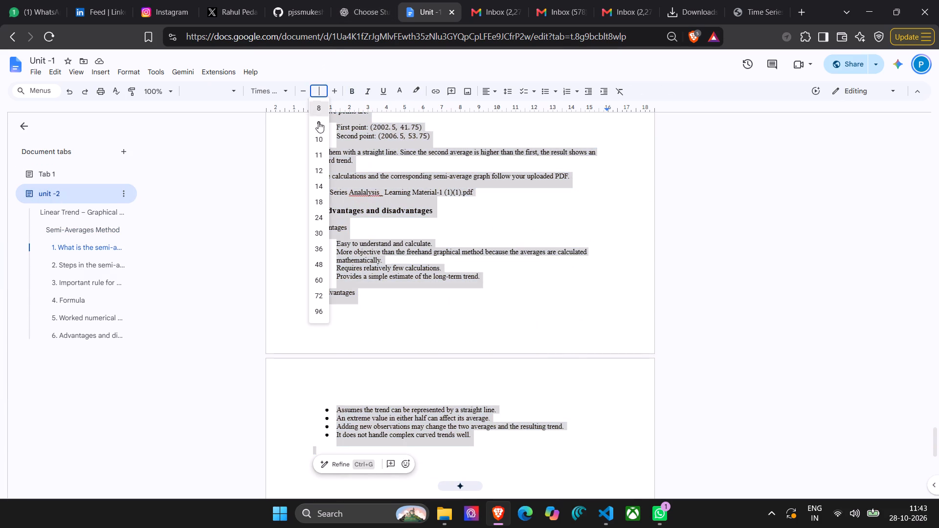
click(320, 137)
Apply the Normal text style to the selected semi-averages content, including its numbered subheadings.
click(203, 86)
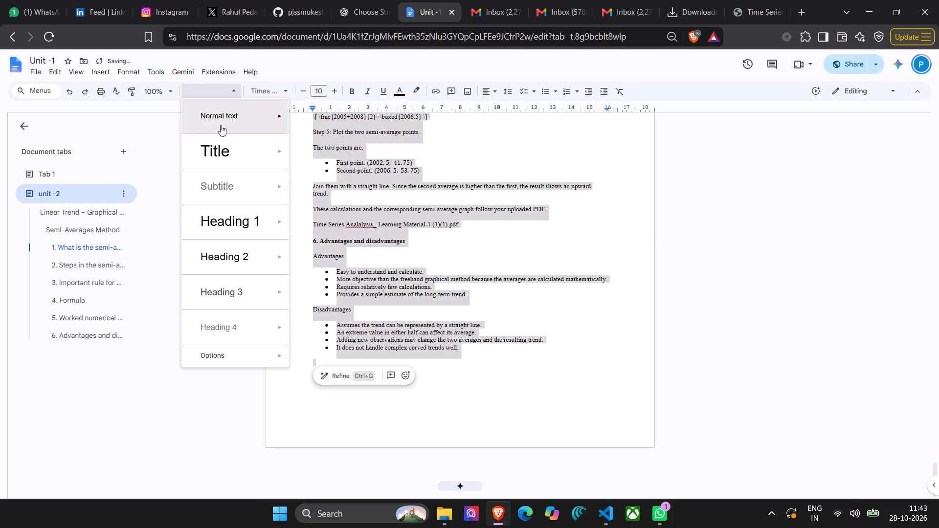
click(224, 130)
Set the selected semi-averages content to Times New Roman at font size 11.
click(246, 93)
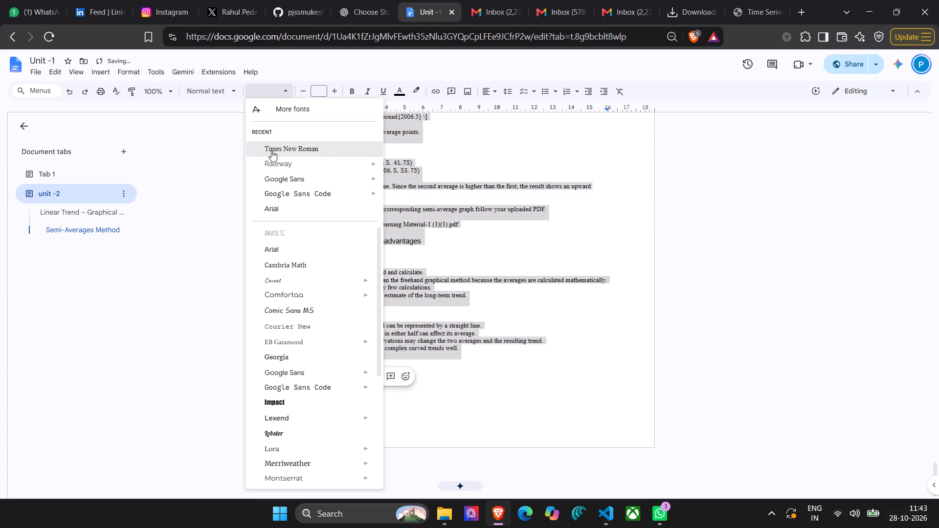
click(271, 151)
click(317, 95)
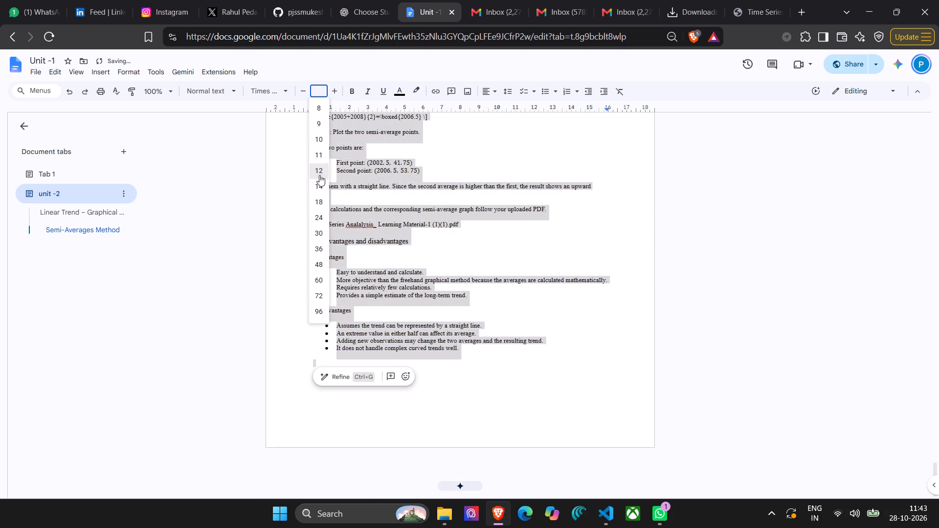
click(319, 155)
click(366, 220)
Reduce the "Semi-Averages Method" heading to font size 14.
scroll(366, 220, up, 3)
scroll(366, 220, down, 6)
scroll(366, 220, up, 12)
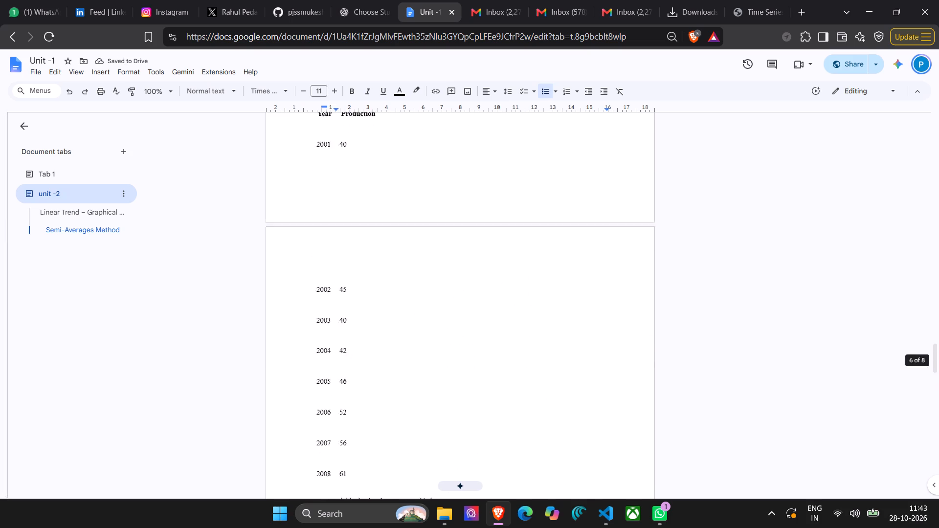
scroll(366, 220, up, 4)
scroll(366, 220, down, 5)
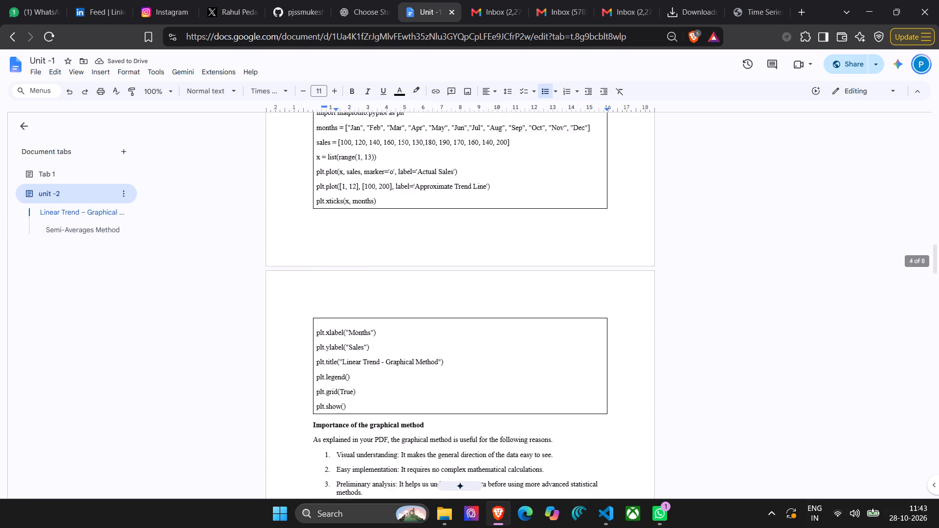
scroll(366, 220, down, 4)
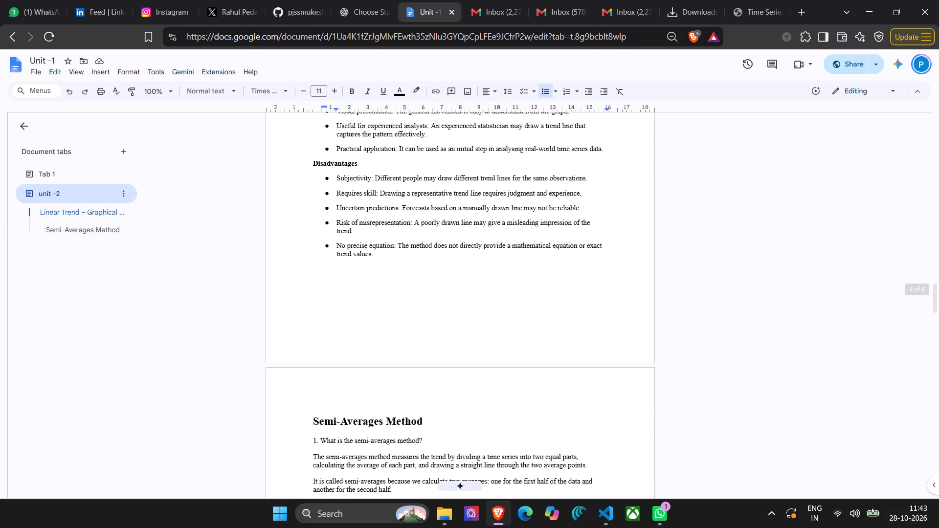
drag(428, 419, 289, 410)
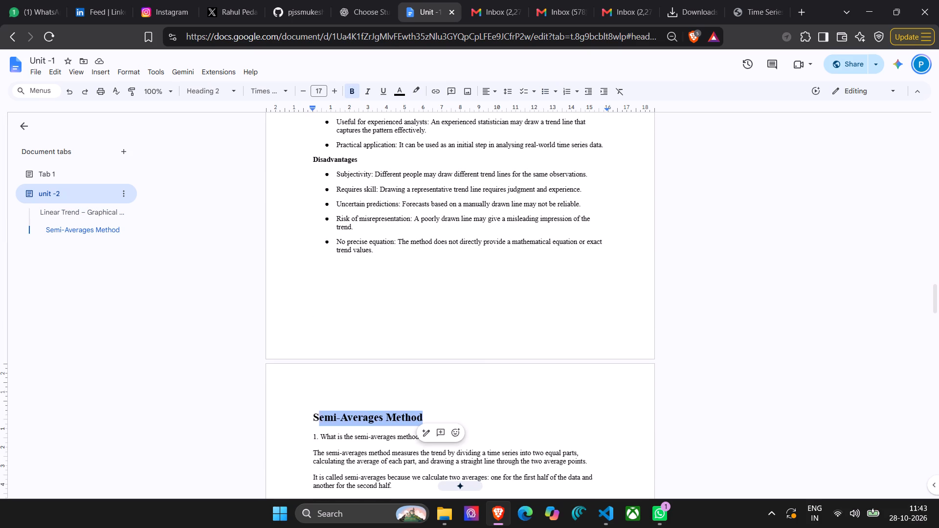
drag(314, 415, 425, 414)
double_click(300, 88)
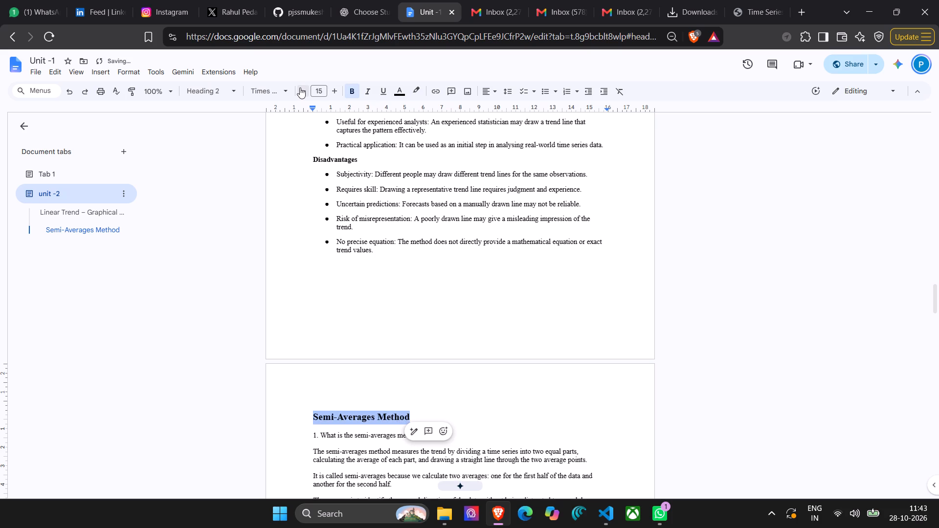
click(300, 88)
Remove the number from the "What is the semi-averages method?" subheading and make it bold.
scroll(398, 205, down, 1)
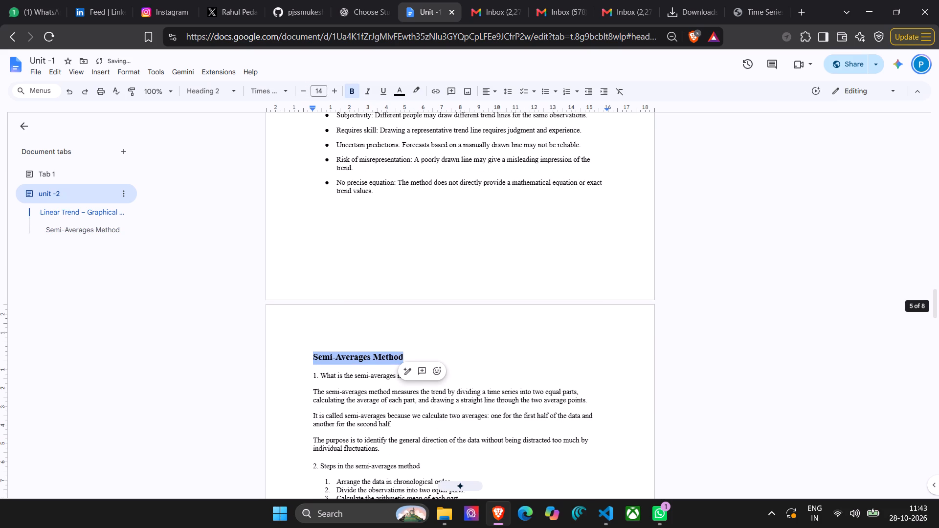
drag(323, 377, 306, 374)
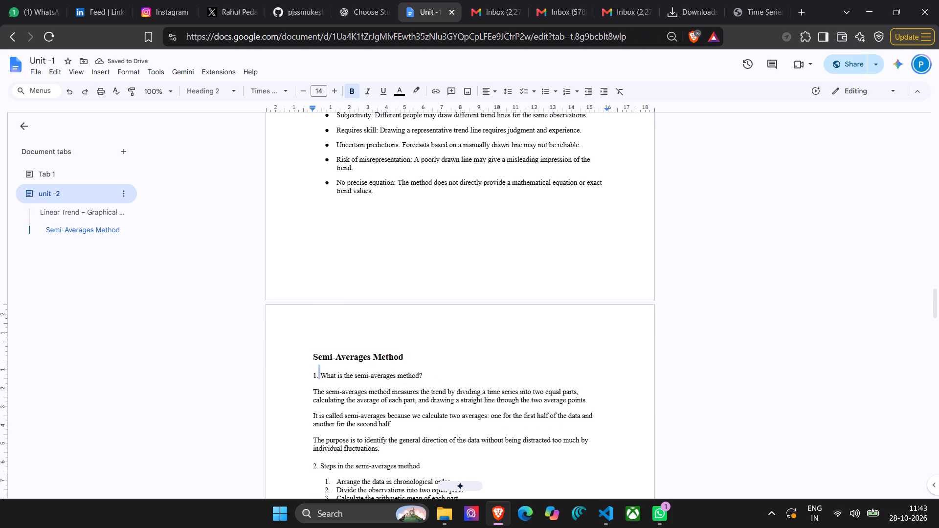
drag(306, 374, 303, 374)
key(BackSpace)
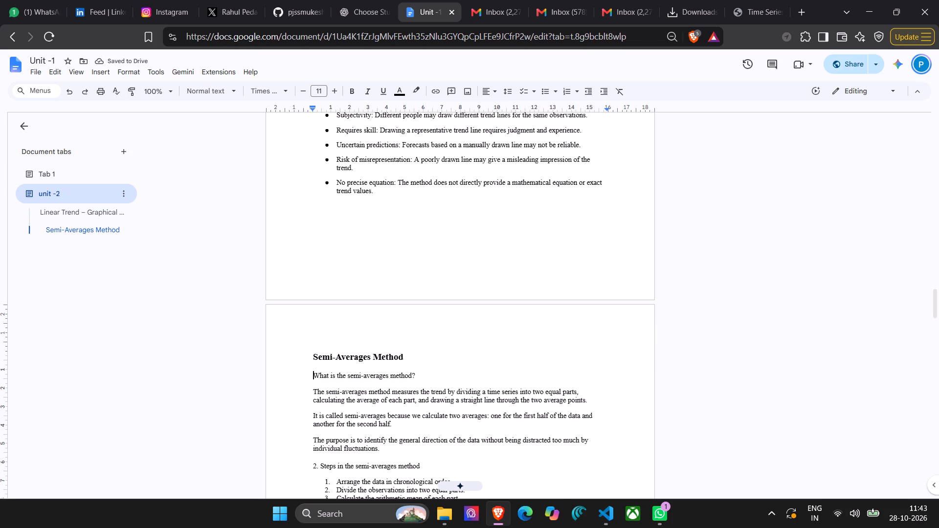
drag(437, 377, 310, 378)
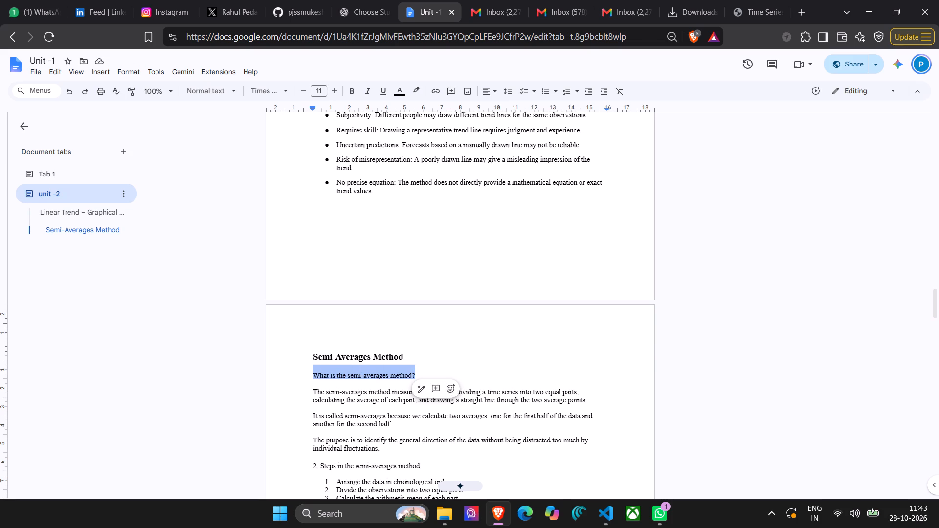
click(347, 89)
click(360, 333)
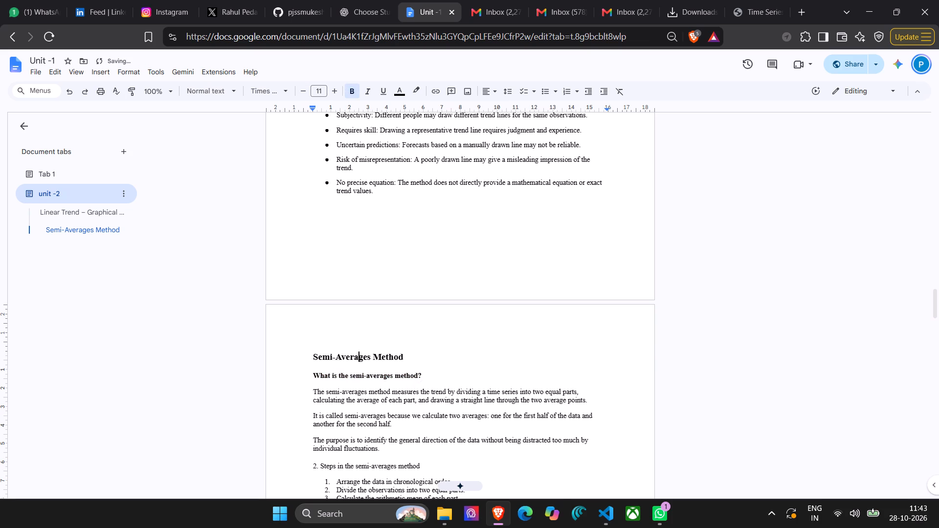
Turn the three paragraphs under "What is the semi-averages method?" into a bulleted list.
scroll(357, 397, down, 1)
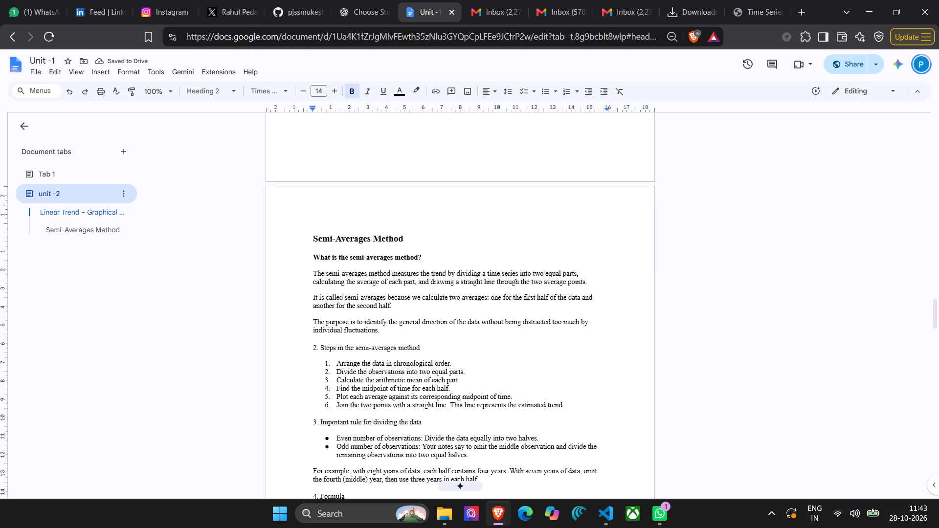
drag(311, 266, 386, 327)
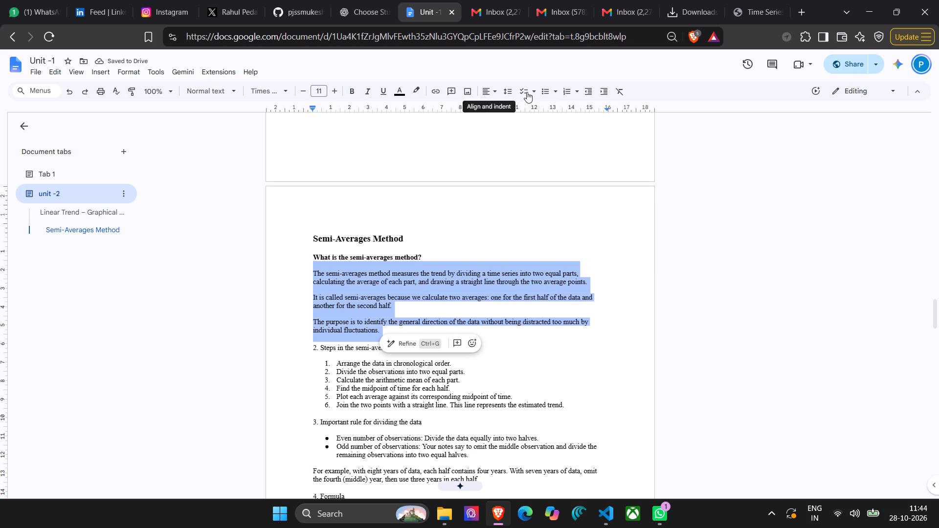
click(544, 97)
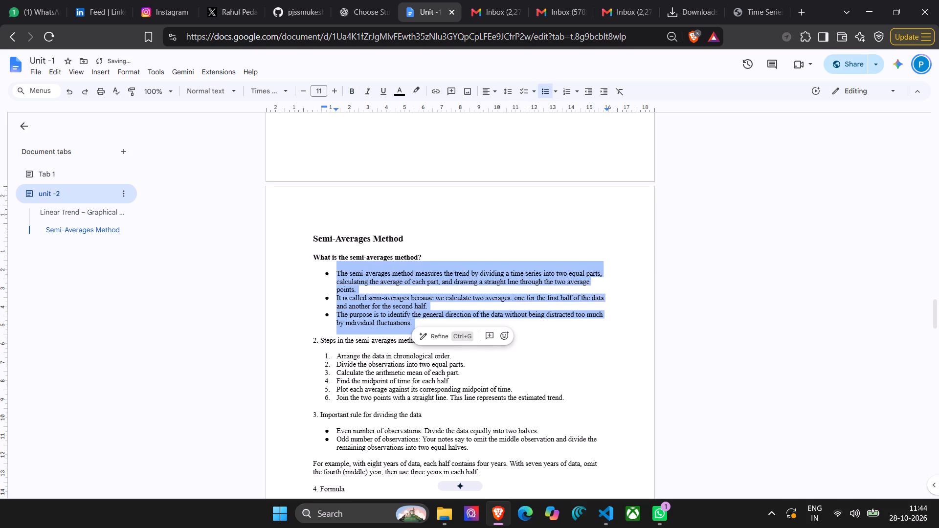
click(354, 368)
Remove the number from the "Steps in the semi-averages method" subheading and make it bold.
drag(319, 337, 288, 334)
click(325, 336)
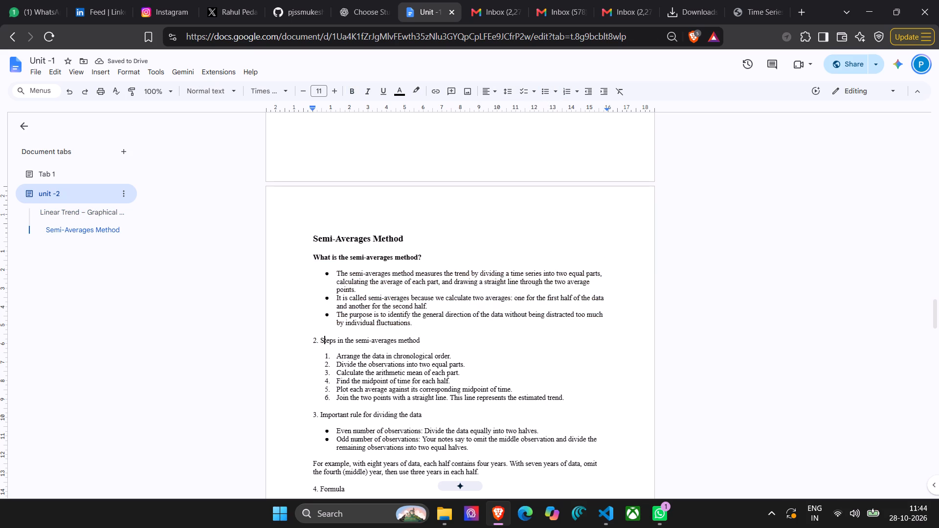
click(321, 338)
key(BackSpace)
key(BackSpace)
key(BackSpace)
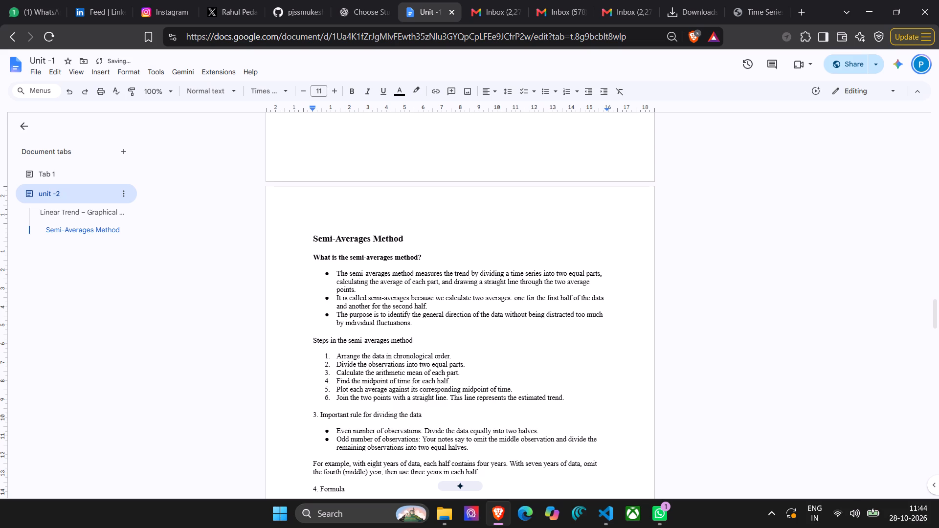
drag(422, 335, 303, 343)
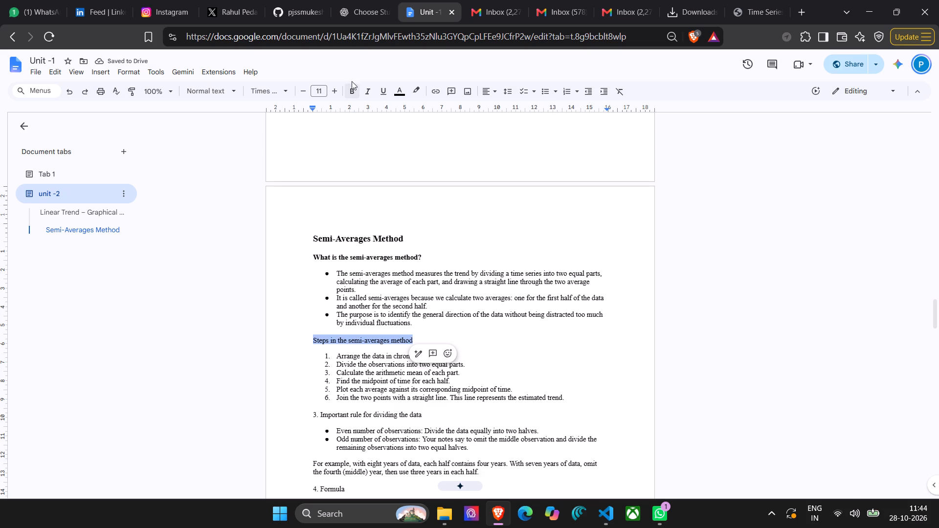
click(352, 89)
click(387, 408)
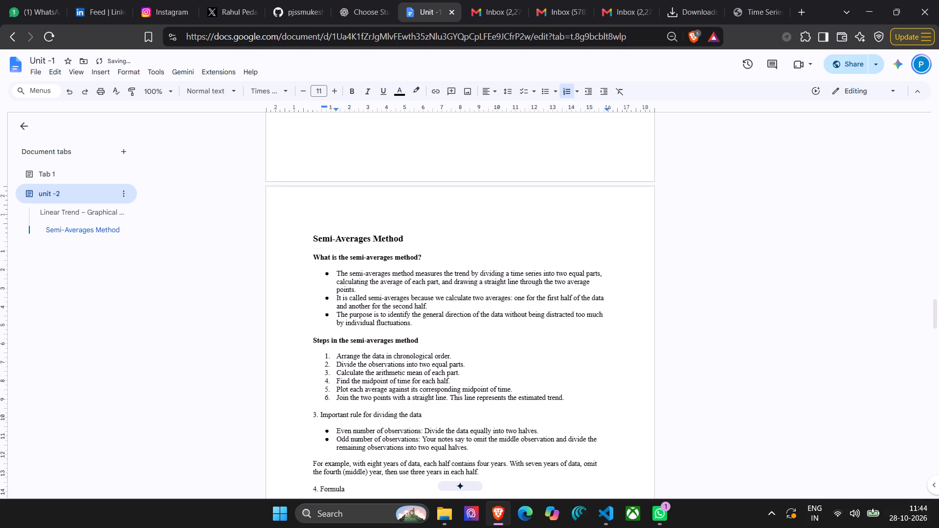
Convert the six numbered items under "Steps in the semi-averages method" into a bulleted list.
drag(337, 358, 573, 400)
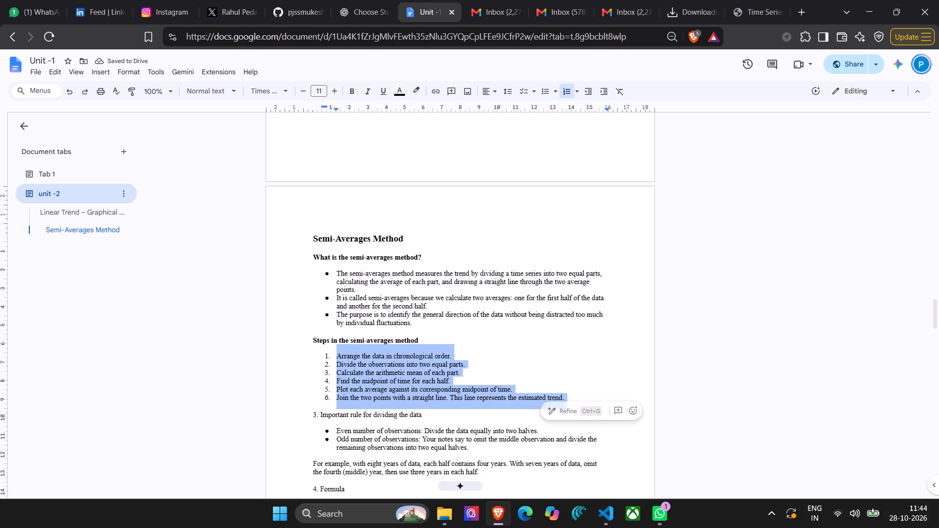
click(545, 97)
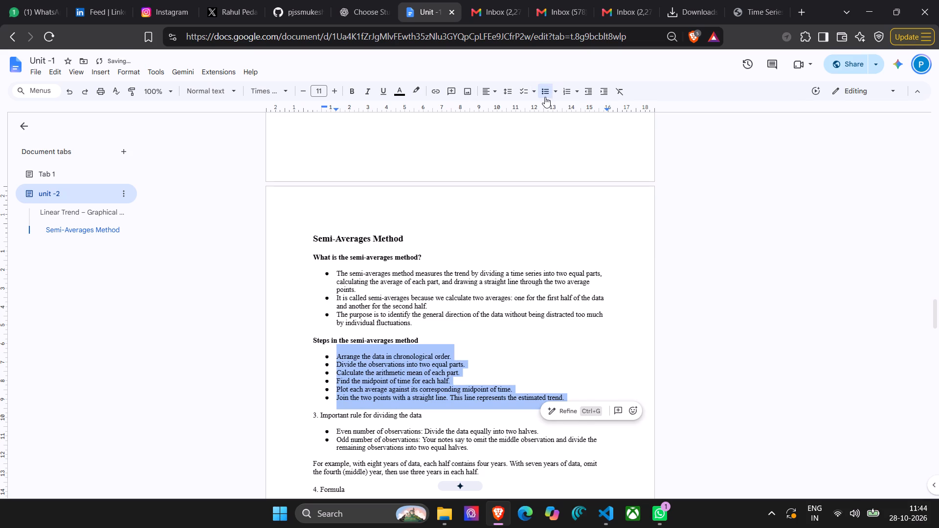
click(410, 325)
Remove the number from the "Important rule for dividing the data" subheading and make it bold.
scroll(390, 408, down, 1)
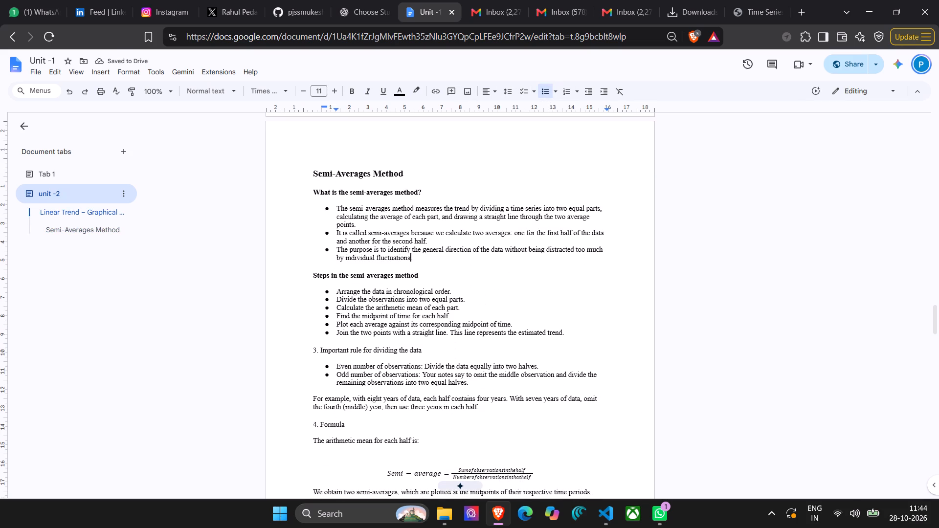
click(320, 347)
text(\\)
key(BackSpace)
key(BackSpace)
key(BackSpace)
key(BackSpace)
key(BackSpace)
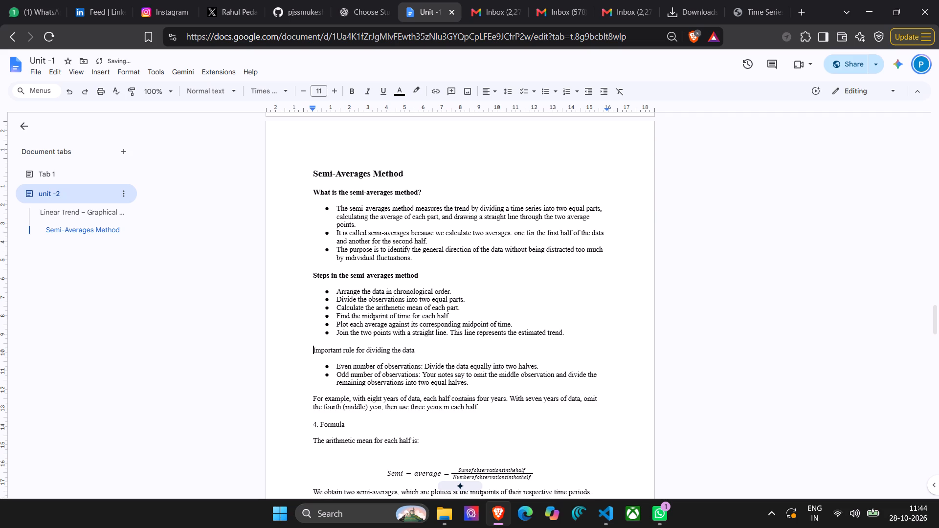
drag(416, 351, 293, 352)
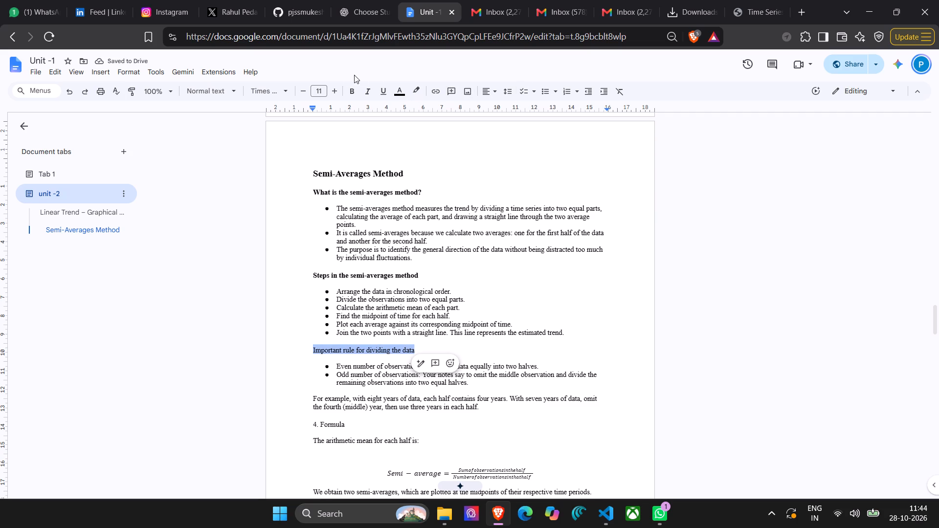
click(348, 85)
Remove the number and leading space from the "Formula" subheading, keeping it on its own line.
scroll(369, 450, down, 1)
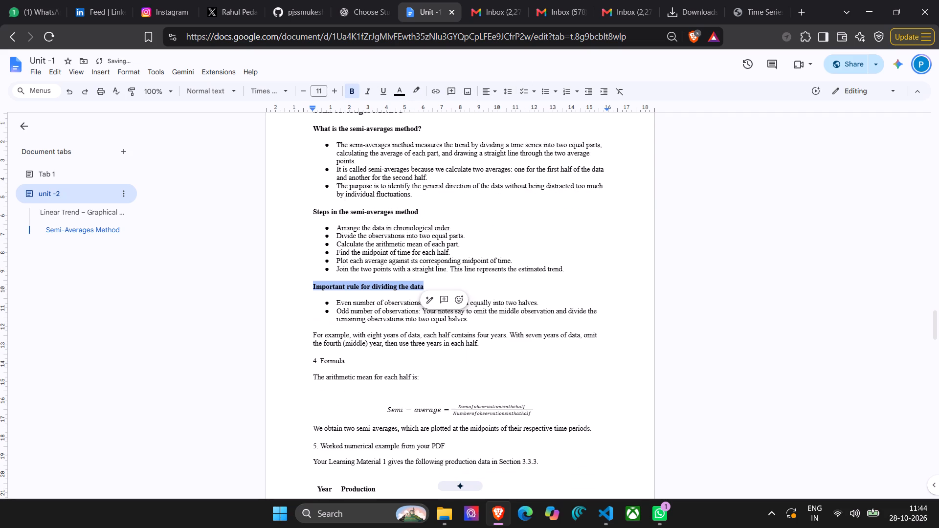
click(307, 331)
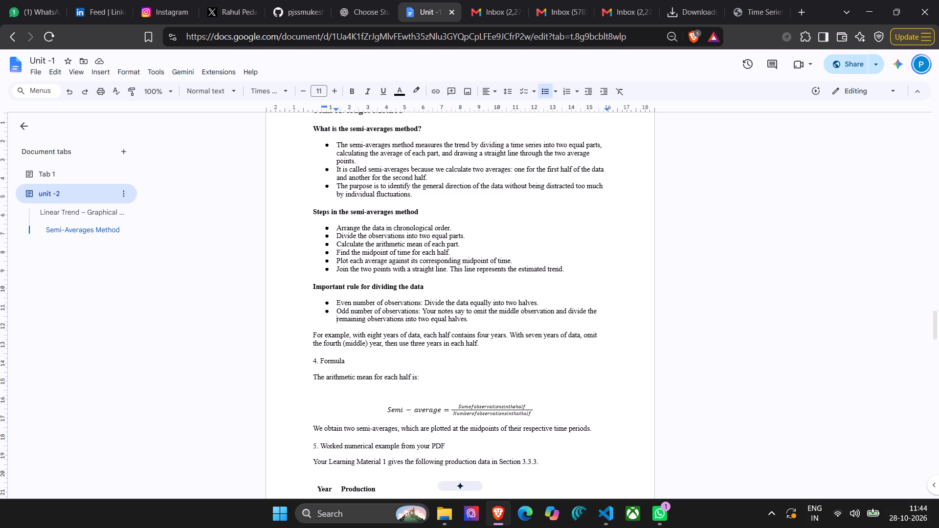
click(319, 359)
text(\\\\)
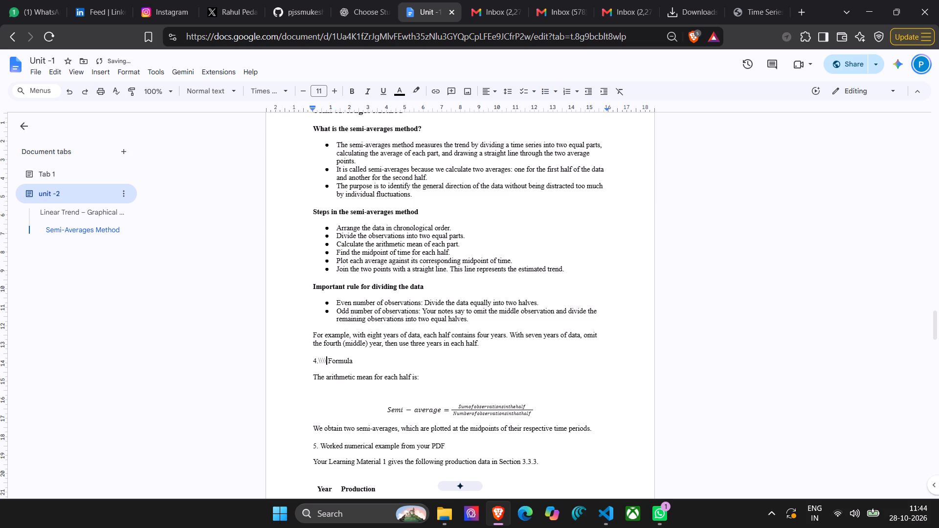
key(BackSpace)
key(BackSpace)
key(BackSpace)
key(BackSpace)
key(BackSpace)
key(BackSpace)
key(BackSpace)
key(Return)
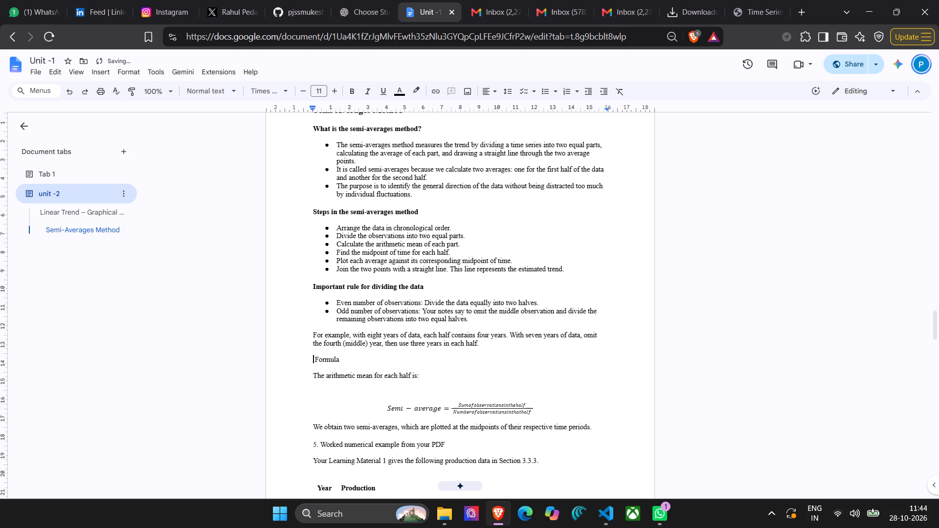
key(Right)
key(BackSpace)
Make the "Formula" subheading bold.
drag(347, 365, 309, 356)
drag(309, 356, 306, 353)
click(333, 359)
drag(344, 362, 306, 362)
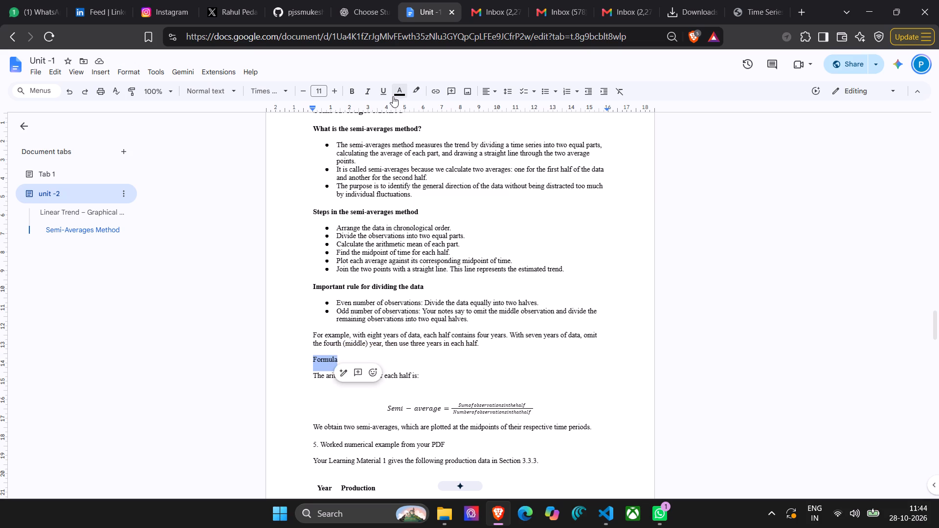
click(351, 88)
click(276, 450)
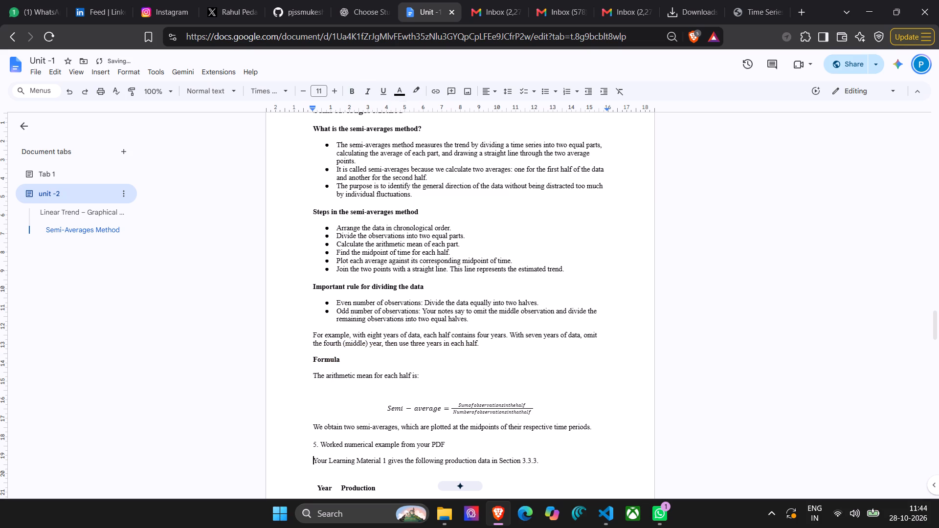
Delete the blank line between "The arithmetic mean for each half is:" and the semi-average equation.
scroll(369, 408, down, 1)
click(393, 362)
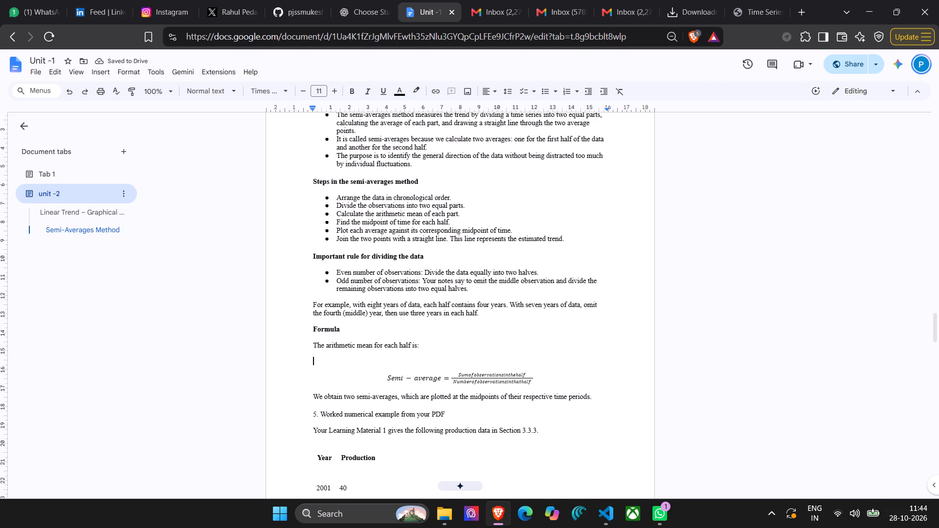
key(BackSpace)
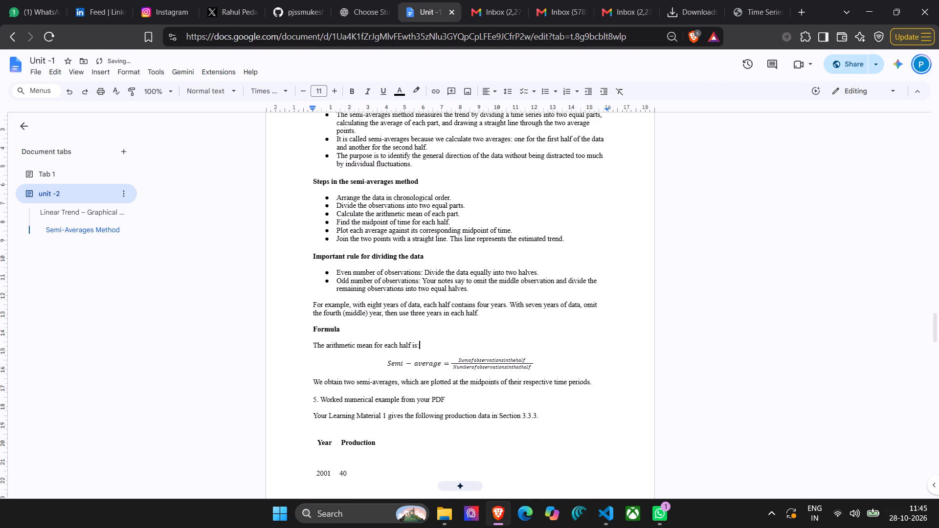
Remove the number and leading space from the "Worked numerical example from your PDF" subheading, keeping it on its own line.
click(309, 381)
drag(322, 400, 0, 434)
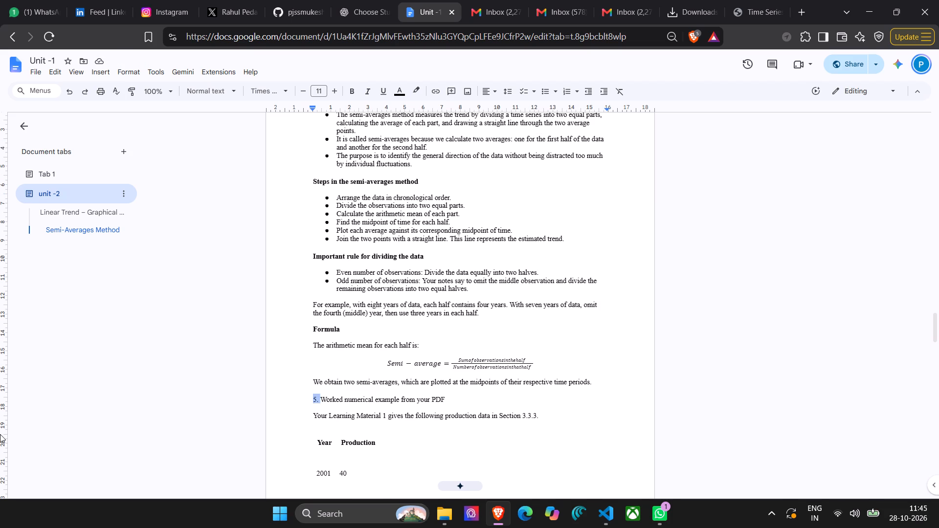
click(0, 434)
scroll(625, 293, up, 5)
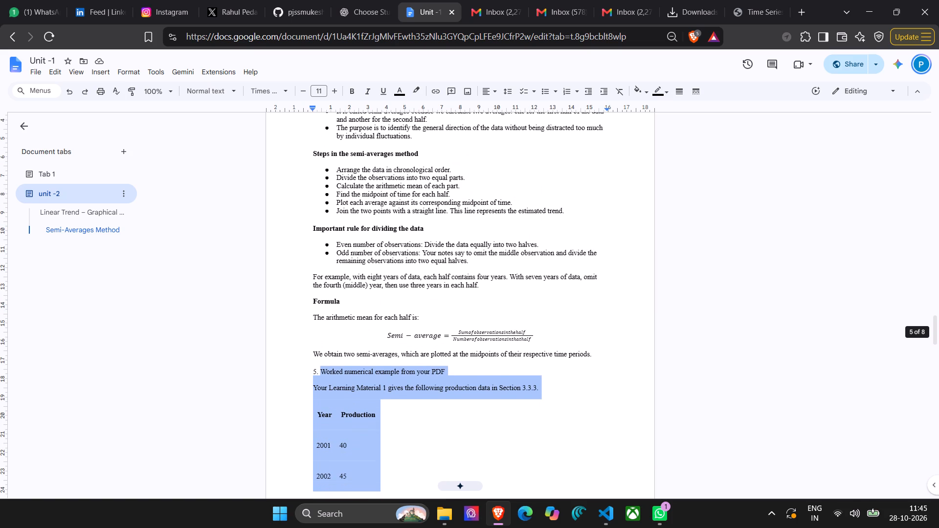
click(330, 363)
double_click(319, 367)
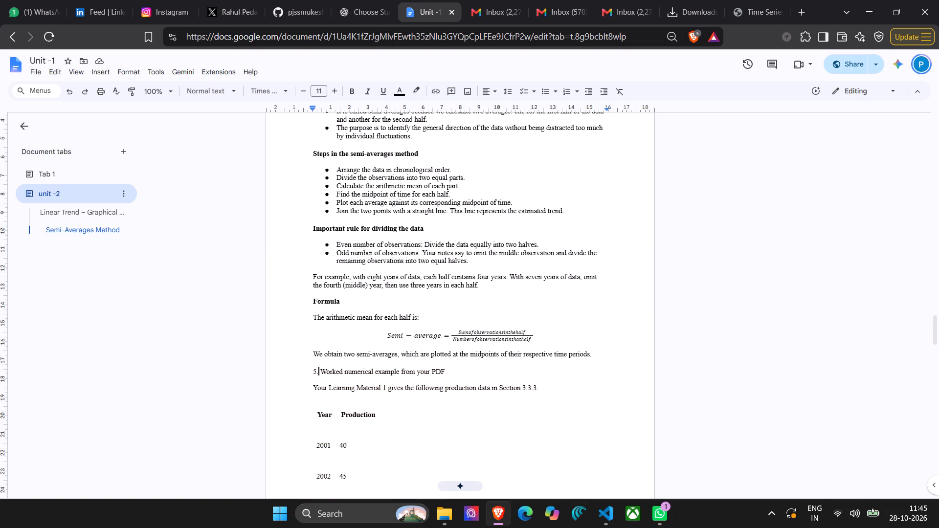
key(BackSpace)
key(BackSpace)
key(BackSpace)
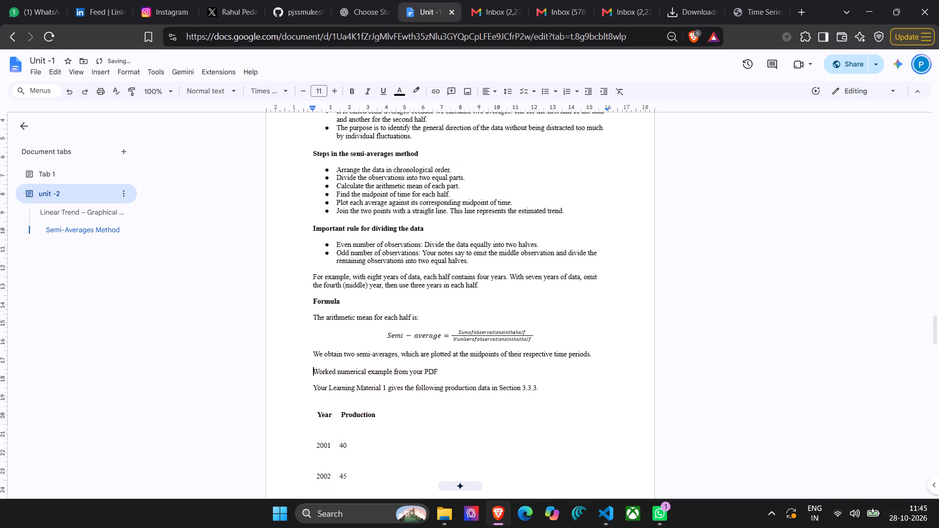
Delete "from your PDF" from the end of the worked numerical example subheading.
drag(447, 368, 393, 374)
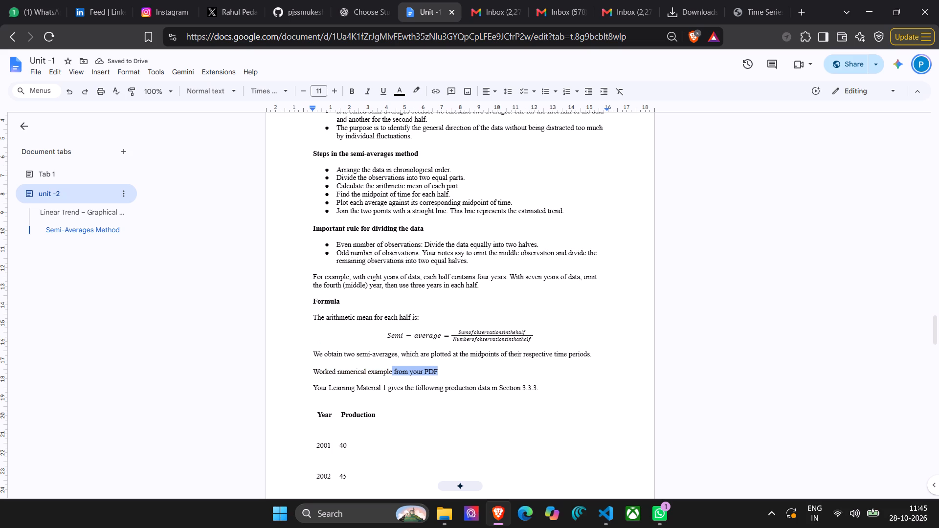
drag(393, 374, 393, 374)
key(BackSpace)
key(BackSpace)
key(e)
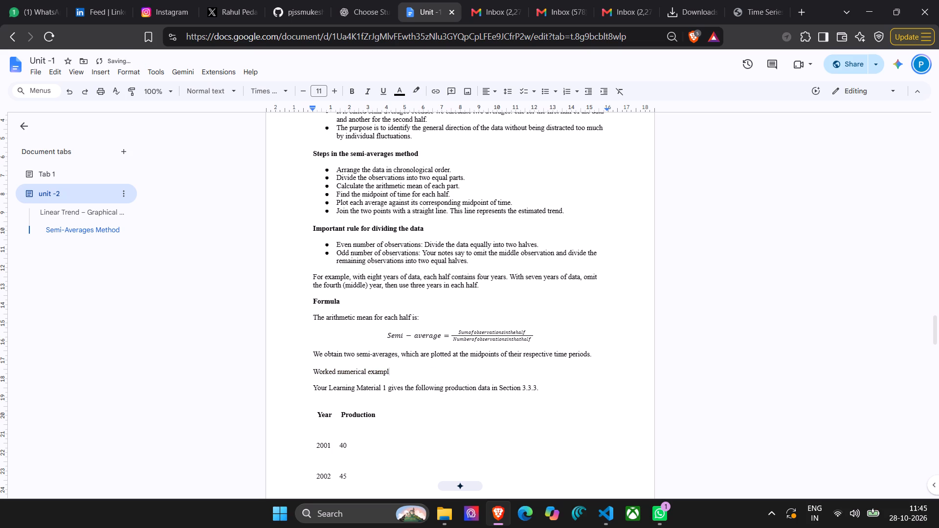
Delete "Worked numerical" from the subheading, leaving only the word "example".
key(Left)
key(Left)
key(Left)
key(Left)
key(Left)
key(Left)
key(Left)
key(BackSpace)
key(BackSpace)
key(BackSpace)
key(BackSpace)
key(BackSpace)
key(BackSpace)
key(BackSpace)
key(BackSpace)
key(BackSpace)
key(BackSpace)
key(BackSpace)
key(BackSpace)
key(BackSpace)
key(BackSpace)
key(BackSpace)
key(BackSpace)
key(BackSpace)
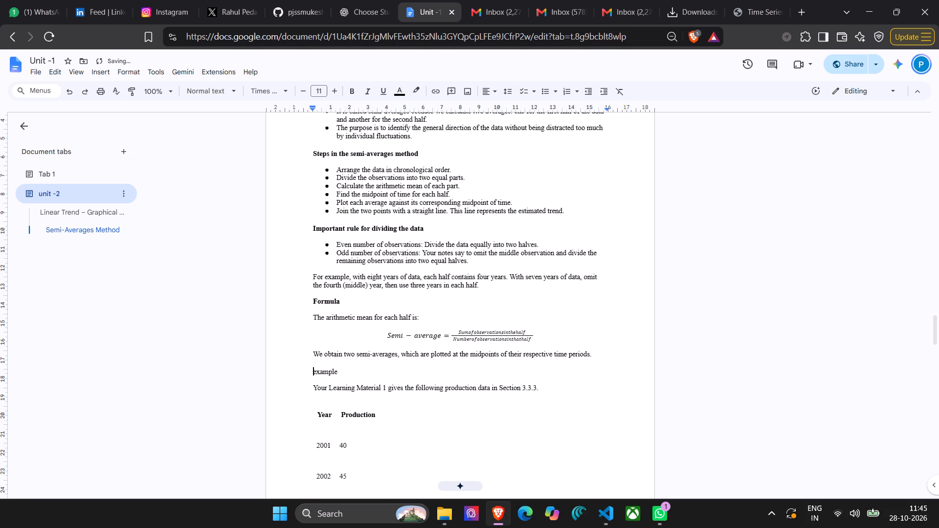
Complete the subheading as "Example :" by adding a space and a colon after the word.
click(351, 376)
click(336, 359)
click(338, 370)
key(space)
text(:)
Make the "Example :" subheading bold.
click(352, 375)
drag(352, 375, 312, 370)
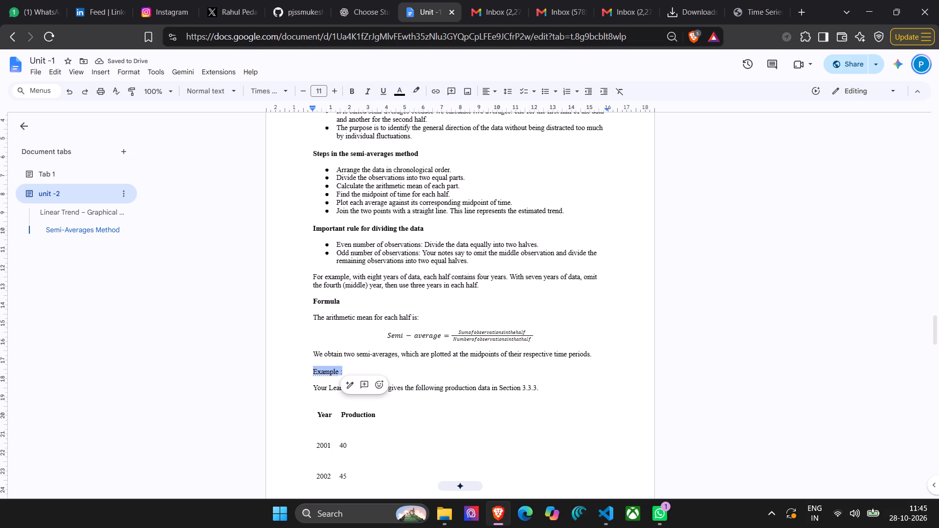
click(349, 95)
click(266, 367)
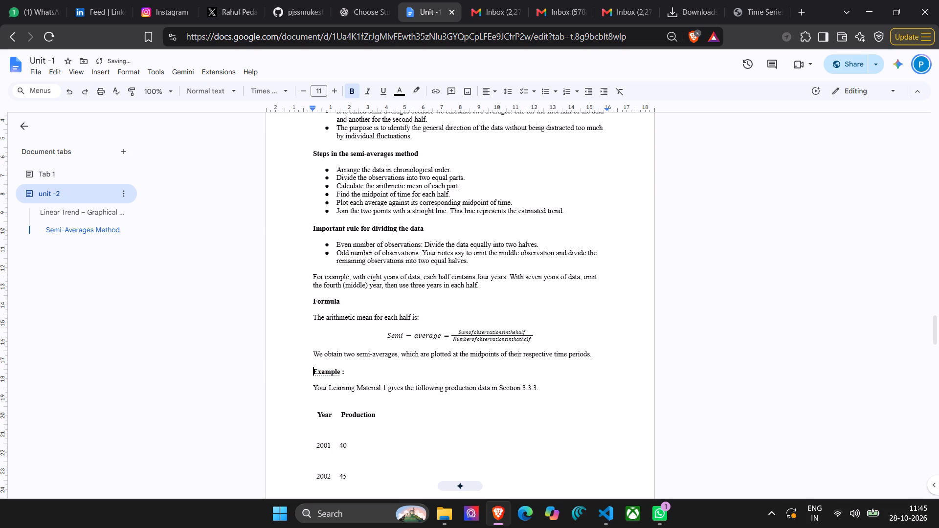
Delete the sentence about Learning Material 1 and Section 3.3.3, along with its line, between "Example :" and the Year/Production table.
drag(539, 393, 316, 380)
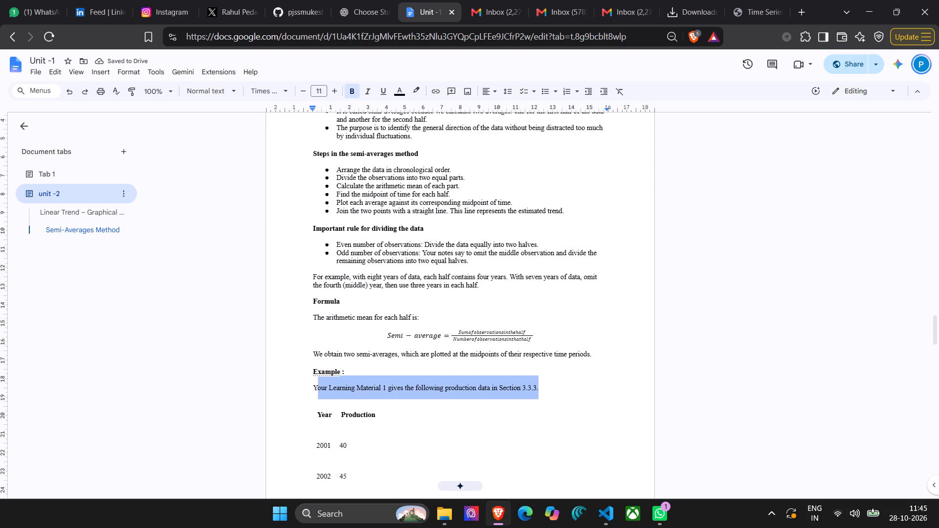
drag(316, 380, 290, 382)
key(BackSpace)
key(BackSpace)
key(Down)
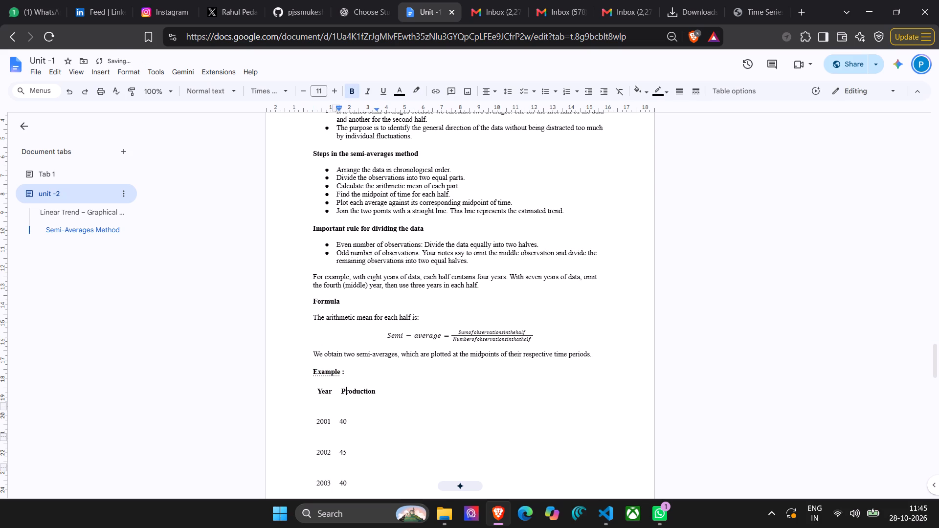
Give the entire Year/Production table, from the header through 2008, 1pt borders.
scroll(290, 382, down, 5)
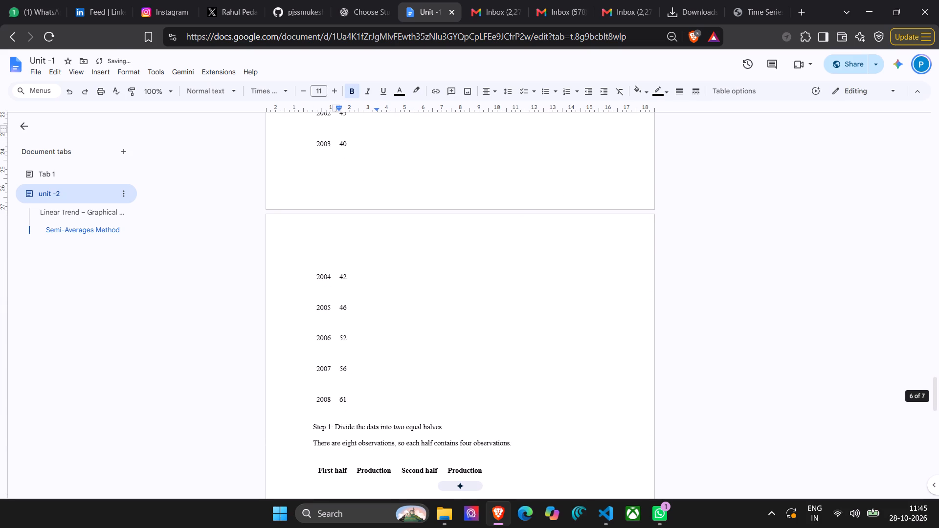
drag(359, 397, 348, 116)
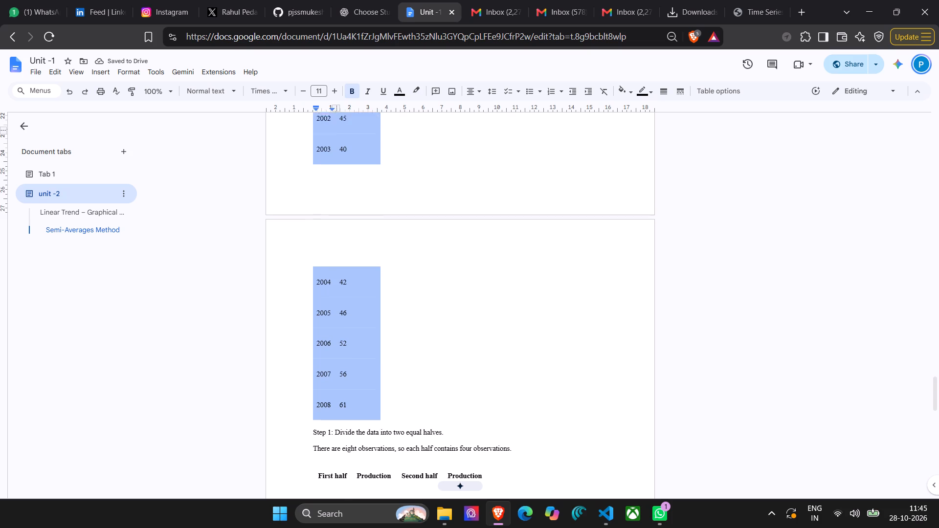
drag(348, 116, 323, 160)
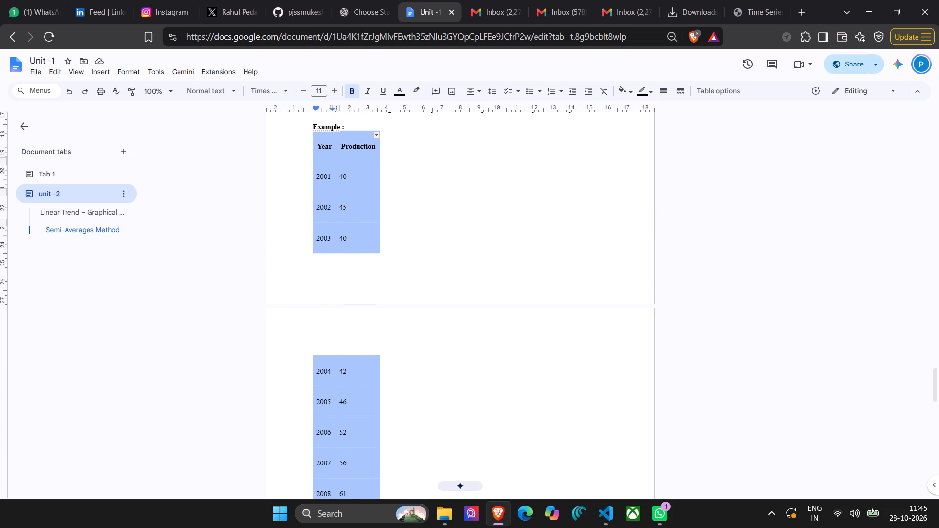
drag(323, 160, 322, 158)
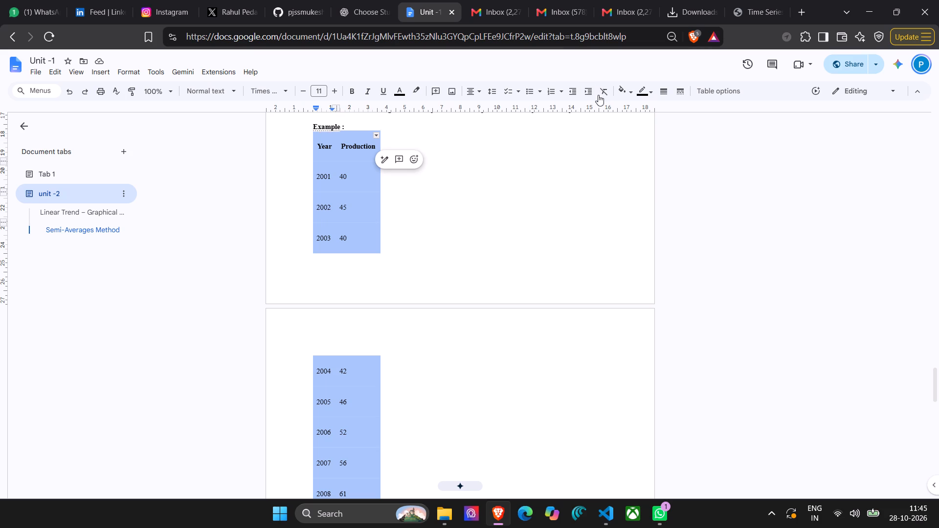
click(666, 89)
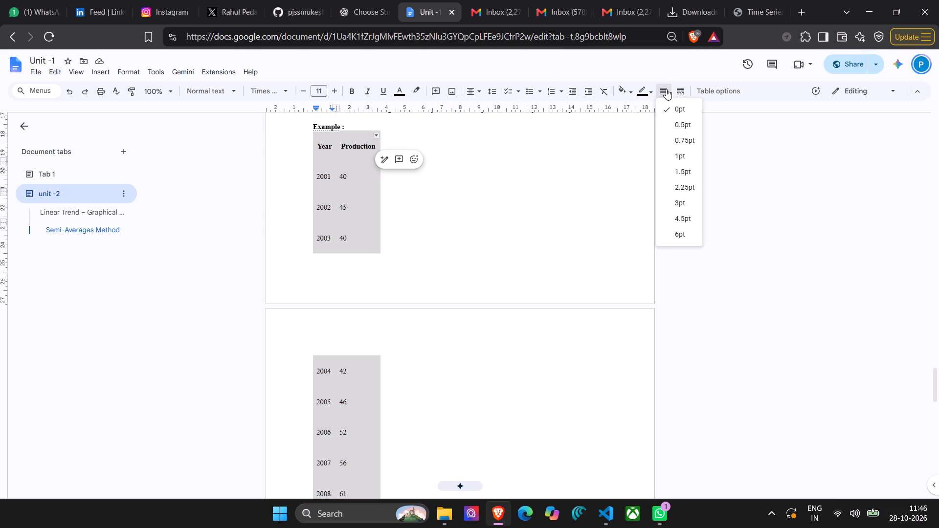
click(685, 154)
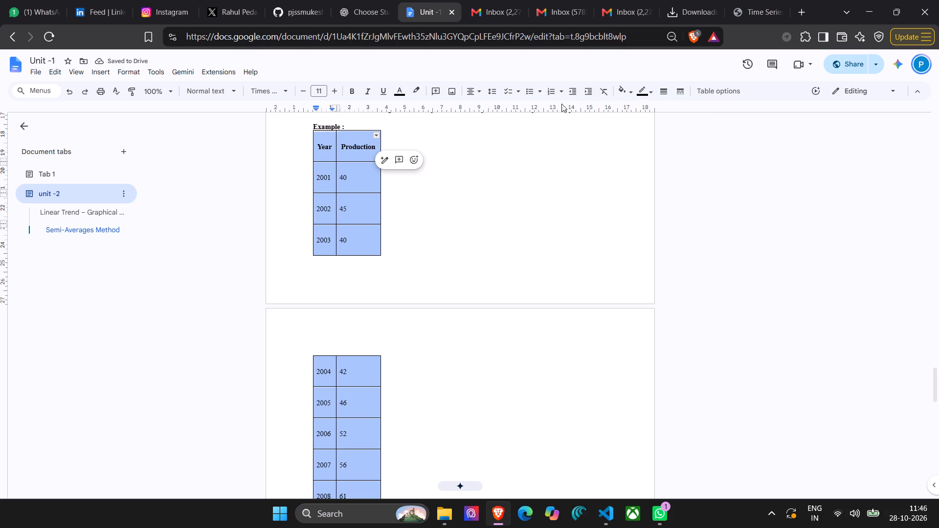
Remove the space before paragraphs in all cells of the Year/Production table.
click(483, 91)
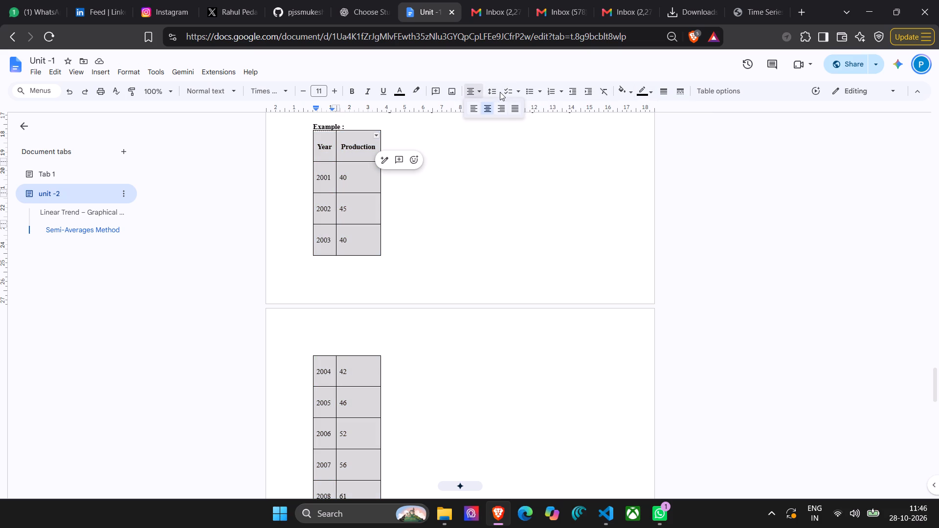
click(489, 88)
click(520, 175)
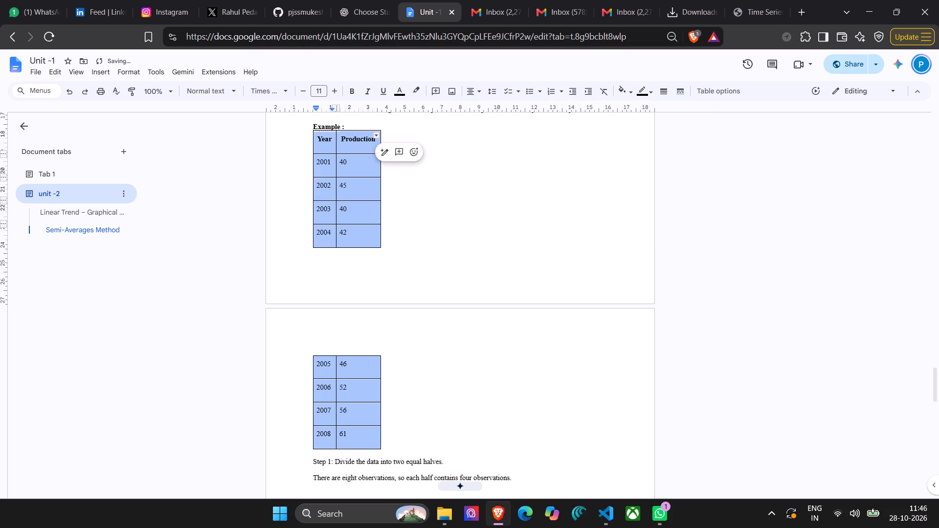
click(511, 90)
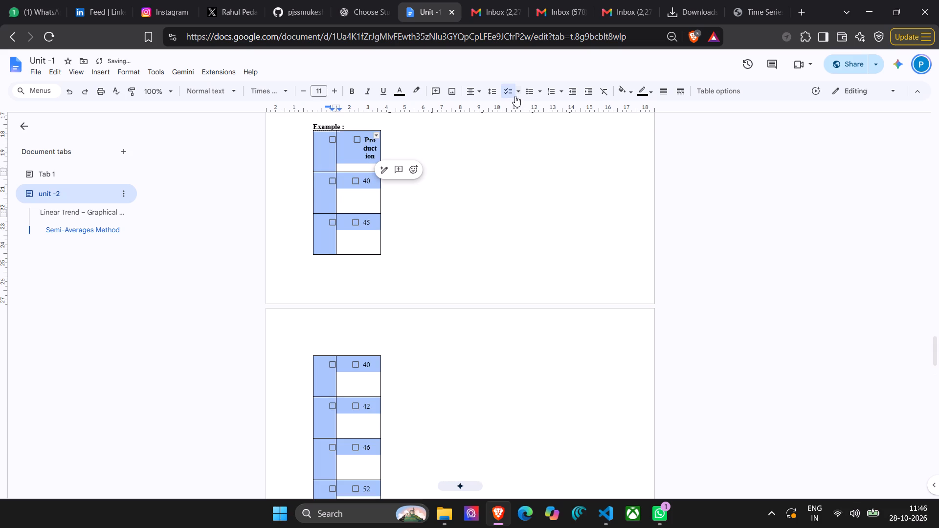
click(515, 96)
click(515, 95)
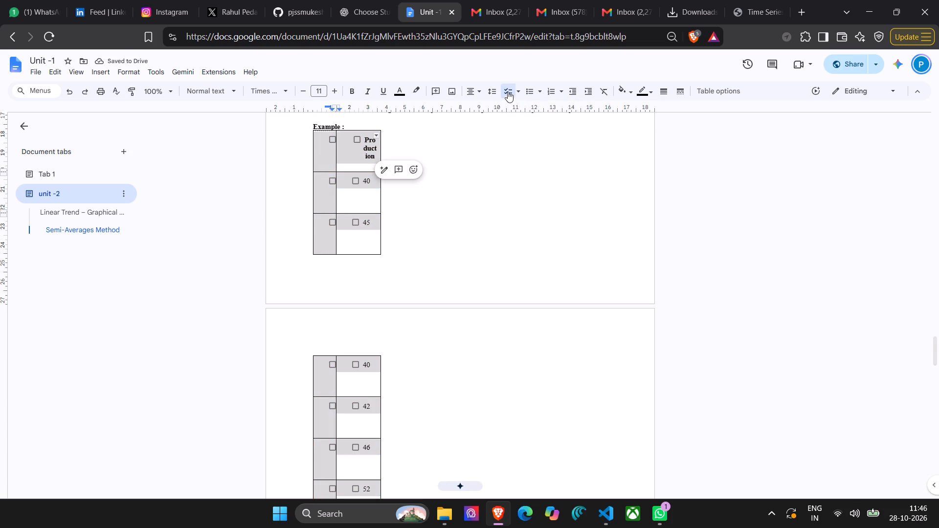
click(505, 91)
Remove the space after paragraphs in all cells of the Year/Production table.
click(496, 91)
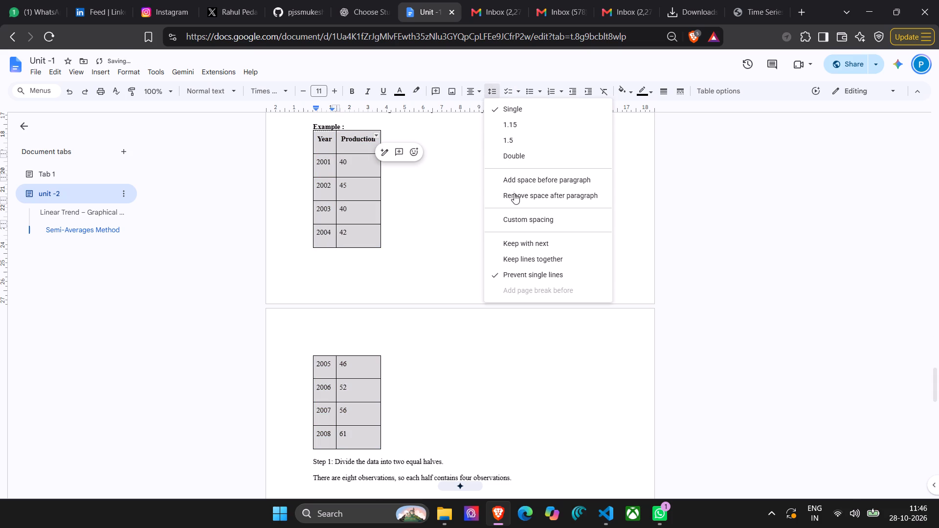
click(530, 198)
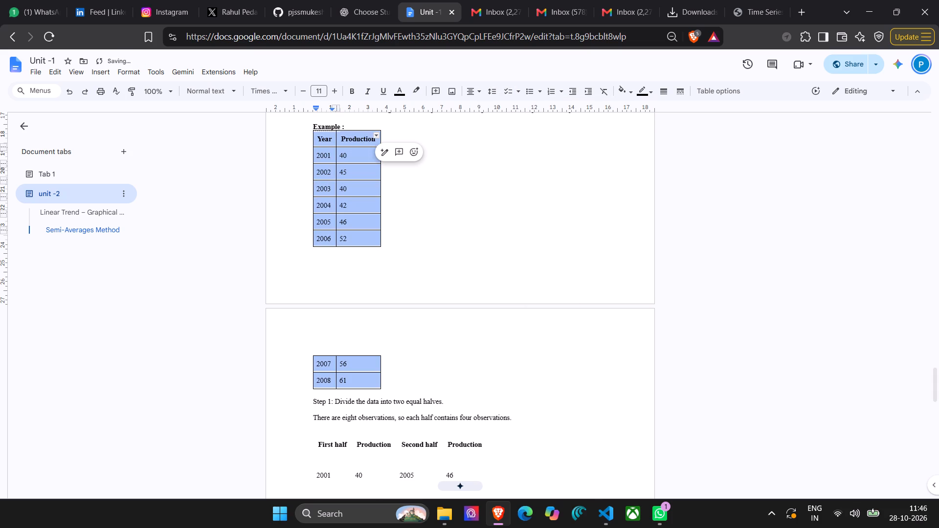
scroll(361, 226, up, 1)
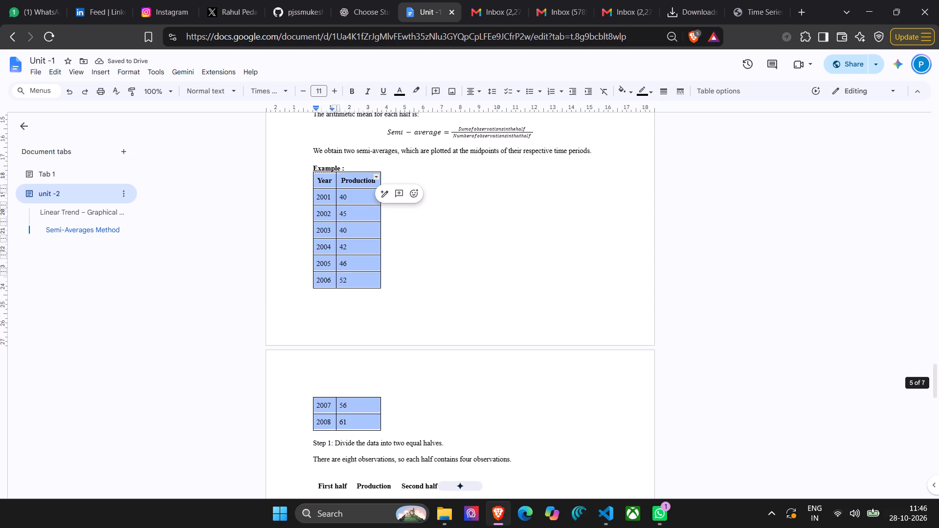
click(339, 399)
scroll(455, 297, up, 1)
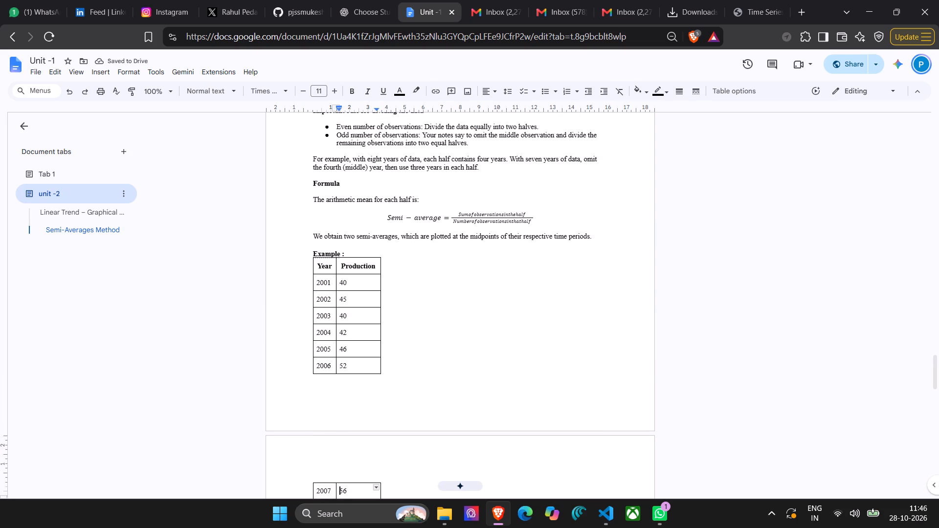
click(350, 246)
Remove the space before and after paragraphs in all cells of the First half/Second half production table under Step 1.
scroll(361, 407, down, 4)
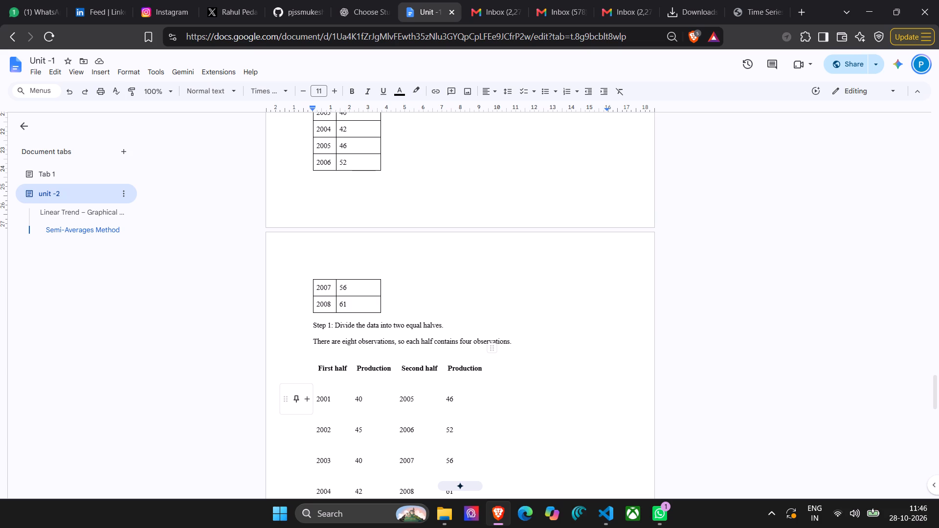
scroll(436, 380, down, 2)
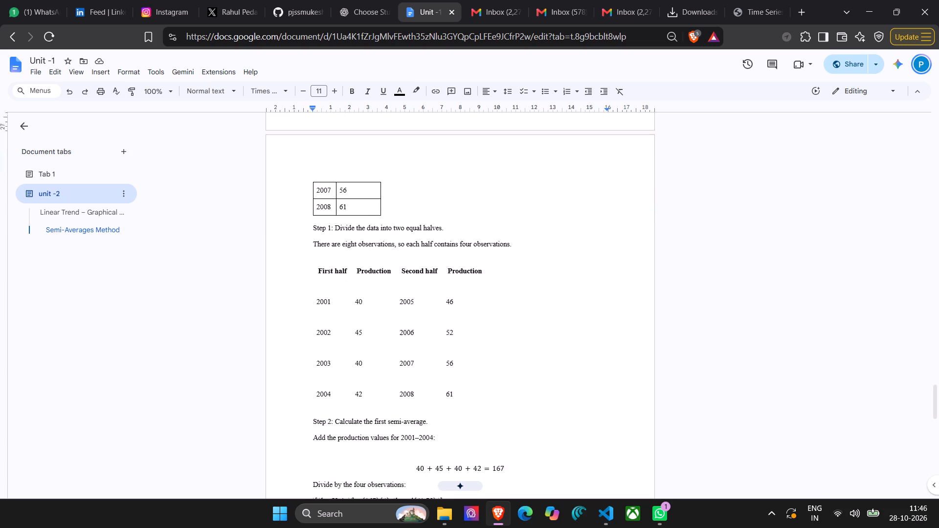
scroll(436, 380, down, 1)
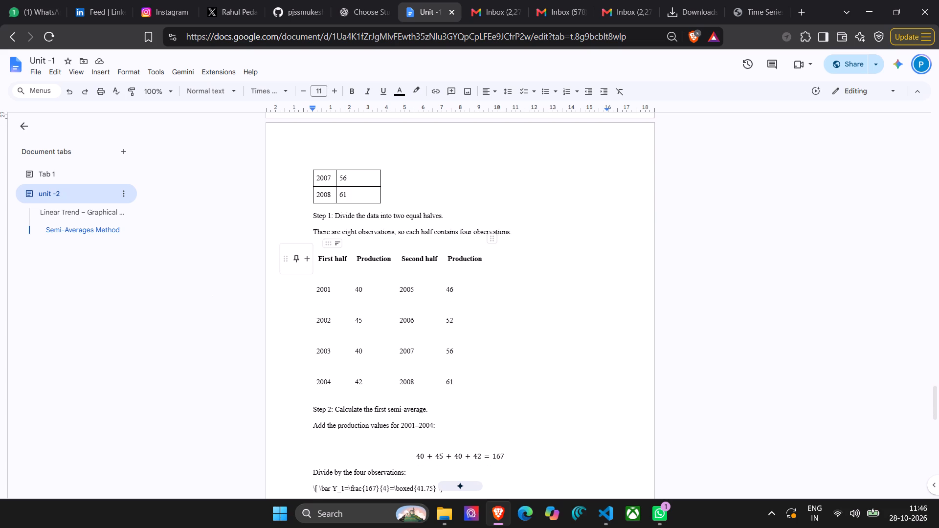
click(308, 236)
click(308, 236)
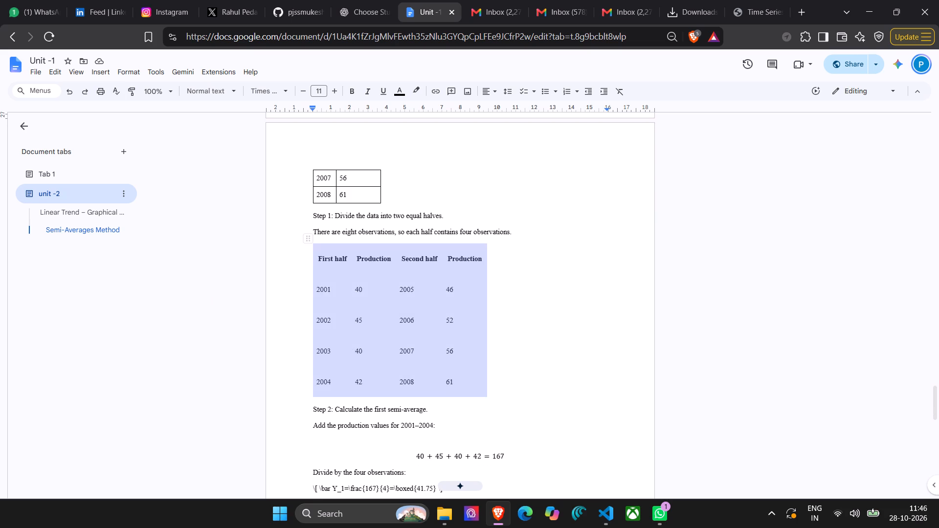
drag(313, 217, 471, 208)
click(342, 245)
click(311, 222)
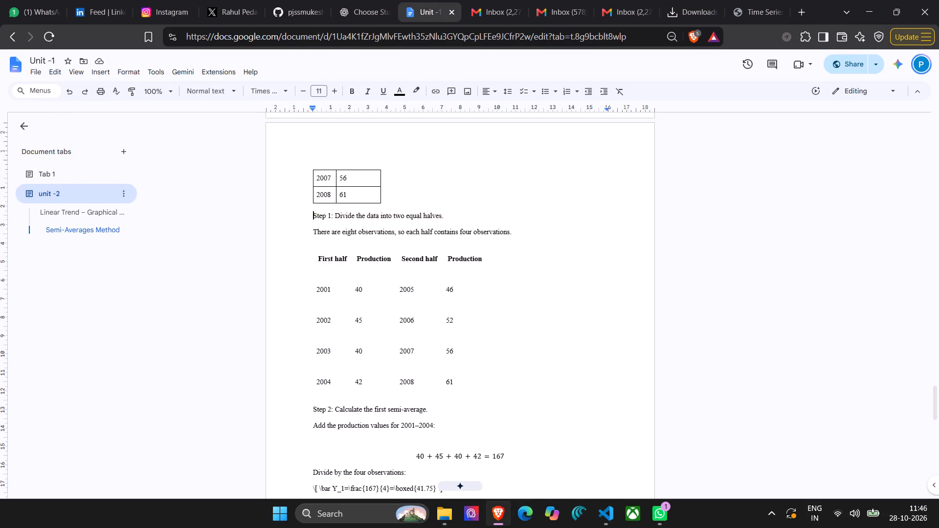
drag(317, 255, 484, 360)
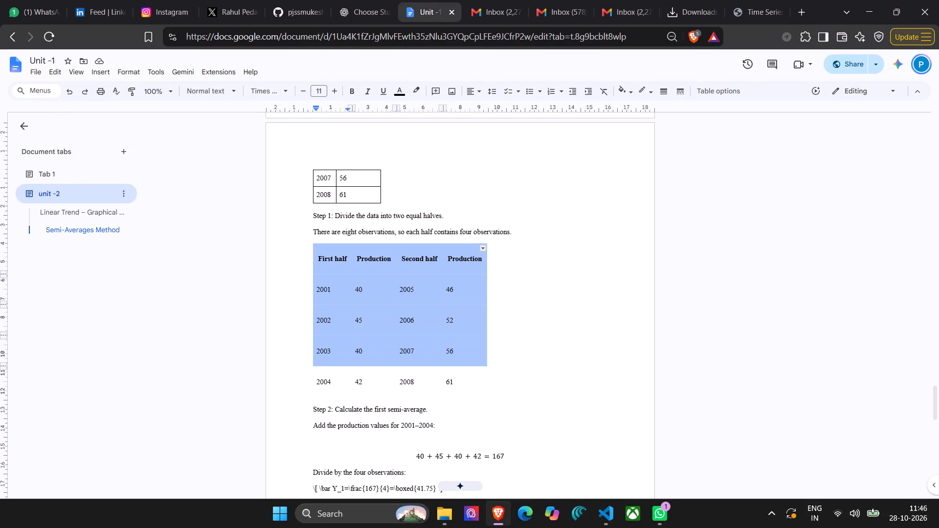
drag(484, 360, 495, 397)
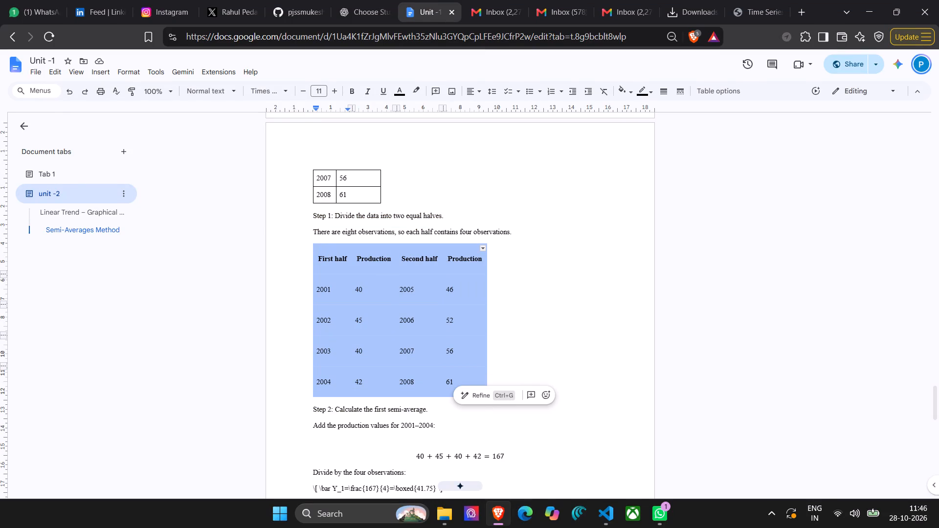
click(495, 93)
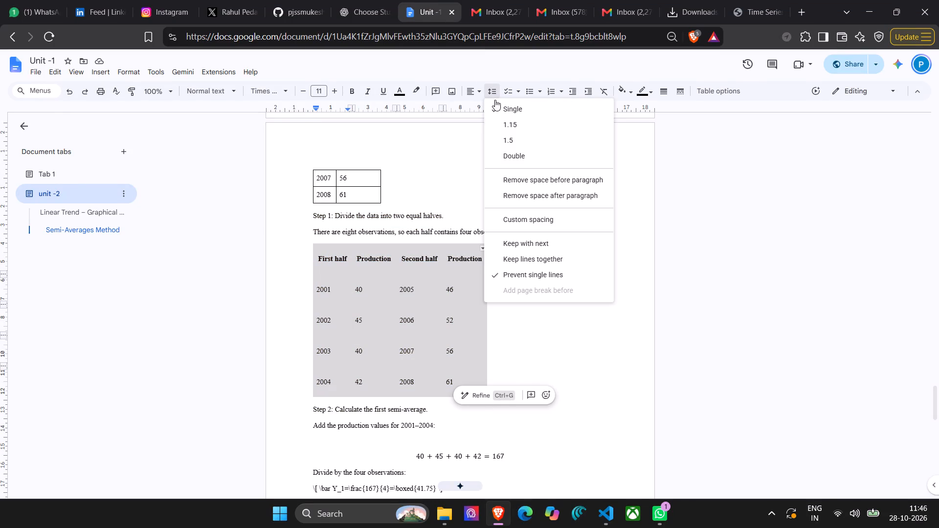
click(509, 180)
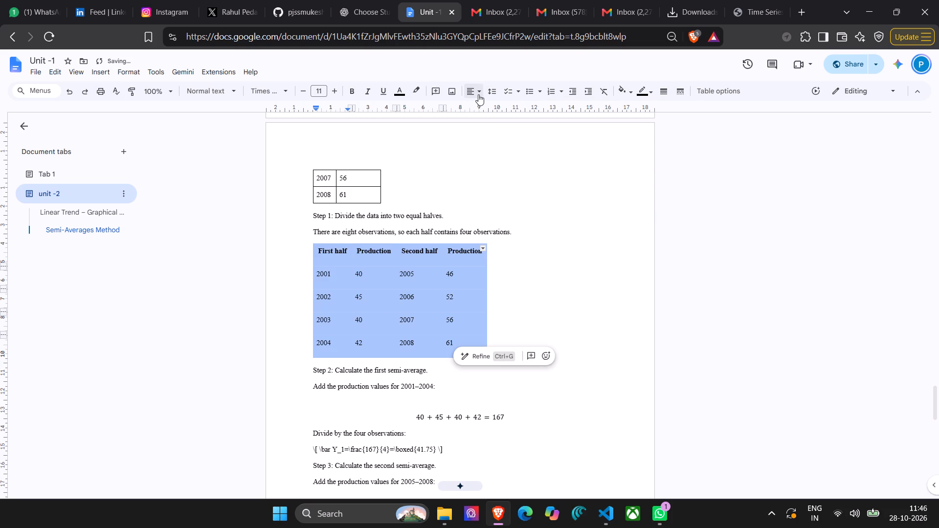
click(478, 94)
click(490, 95)
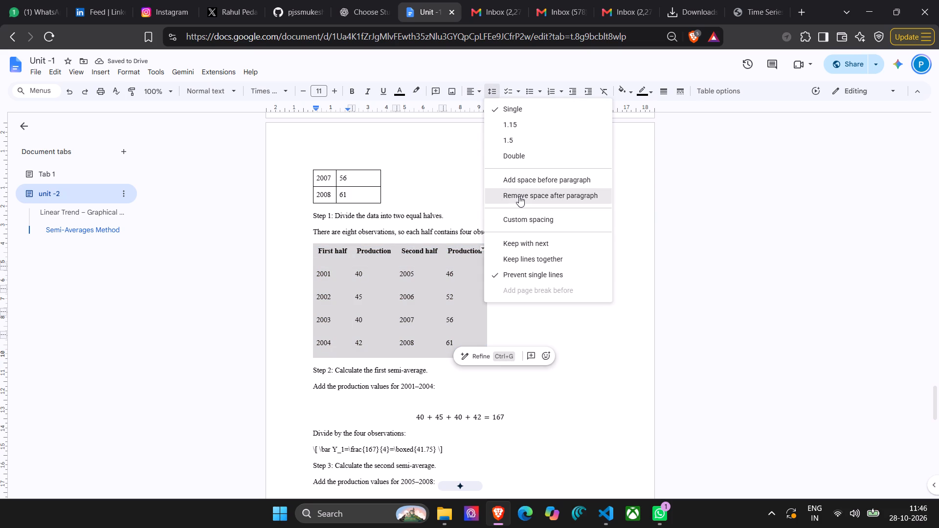
click(519, 198)
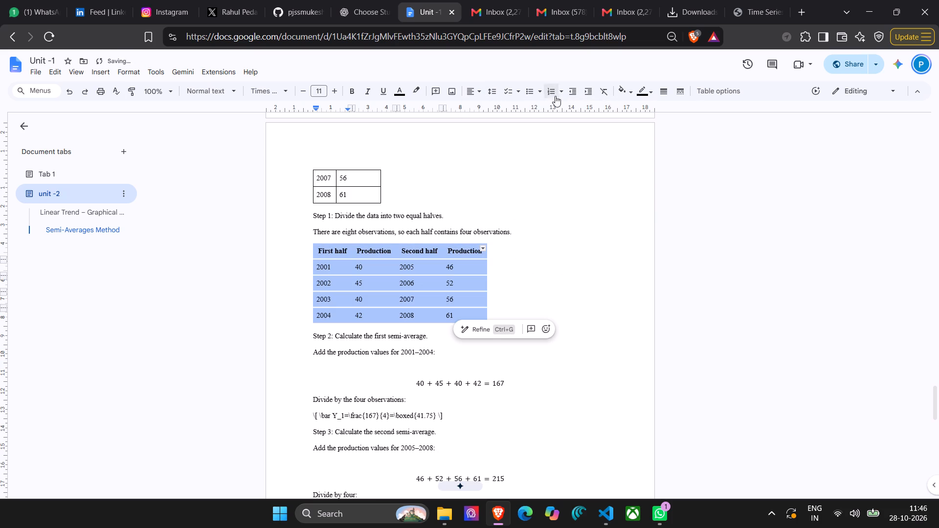
Give the whole First half/Second half production table 1pt borders.
click(668, 95)
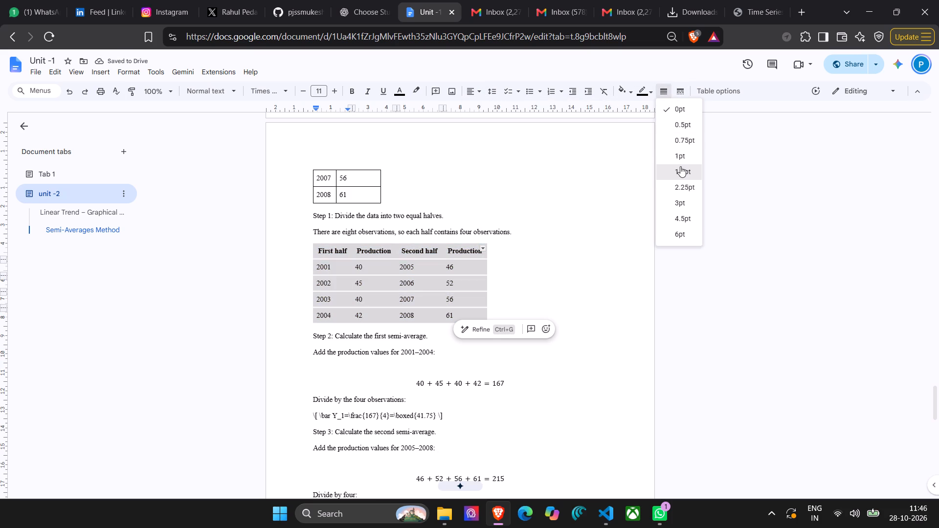
click(680, 158)
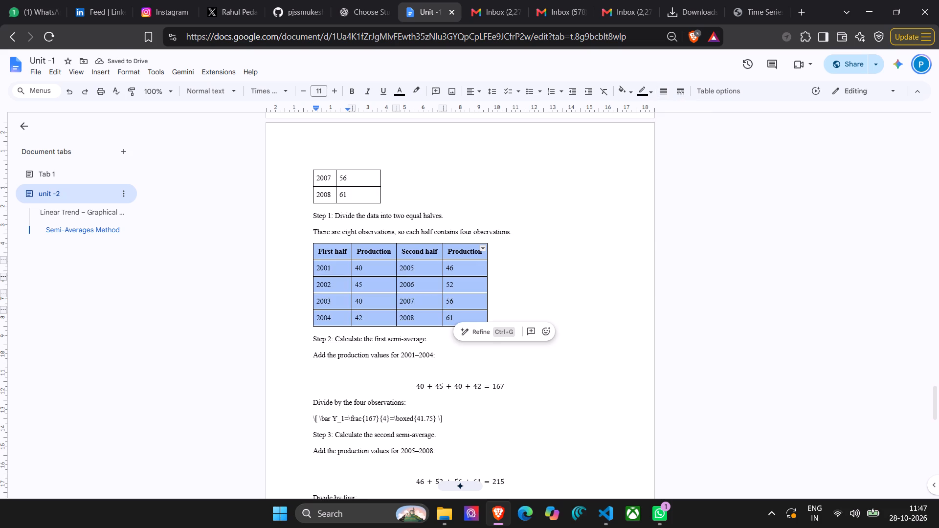
Delete the blank line above the 40 + 45 + 40 + 42 = 167 equation in Step 2.
click(380, 369)
key(BackSpace)
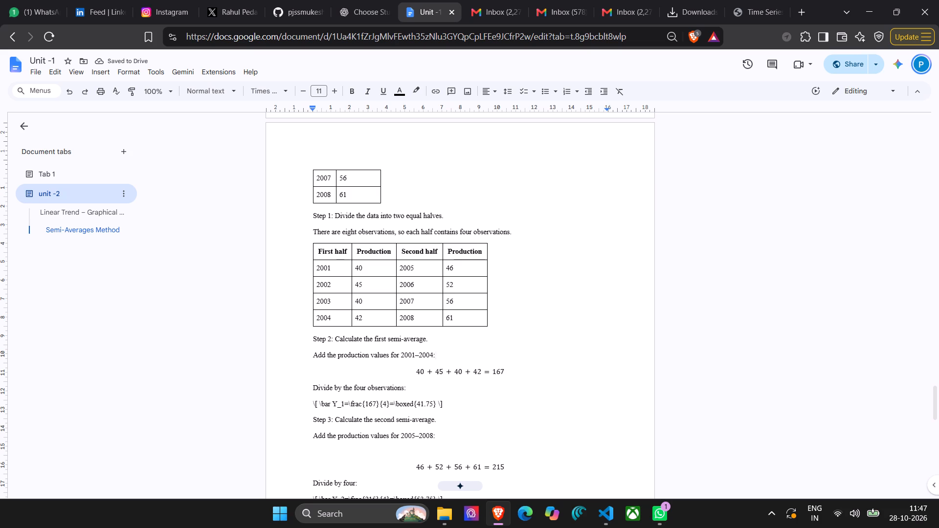
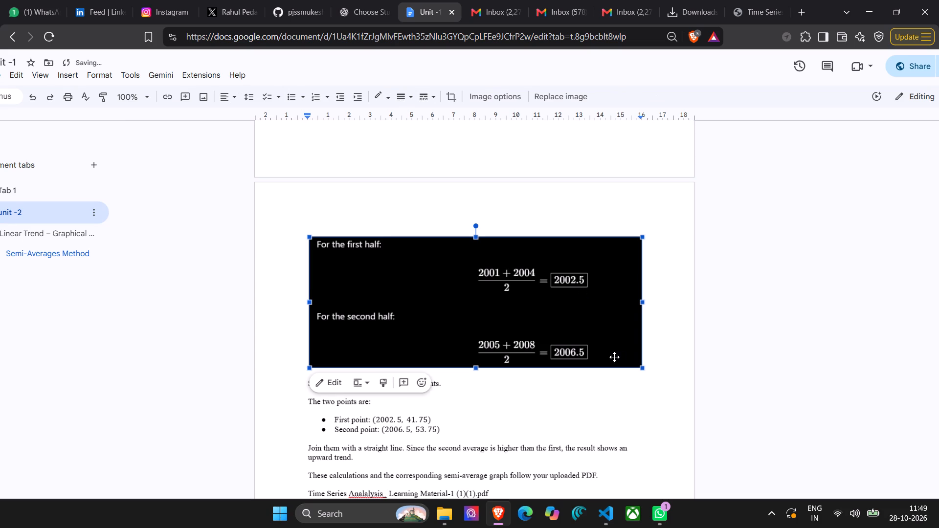
Shrink the midpoint calculations image under Step 4 proportionally to about half its size.
drag(645, 368, 482, 247)
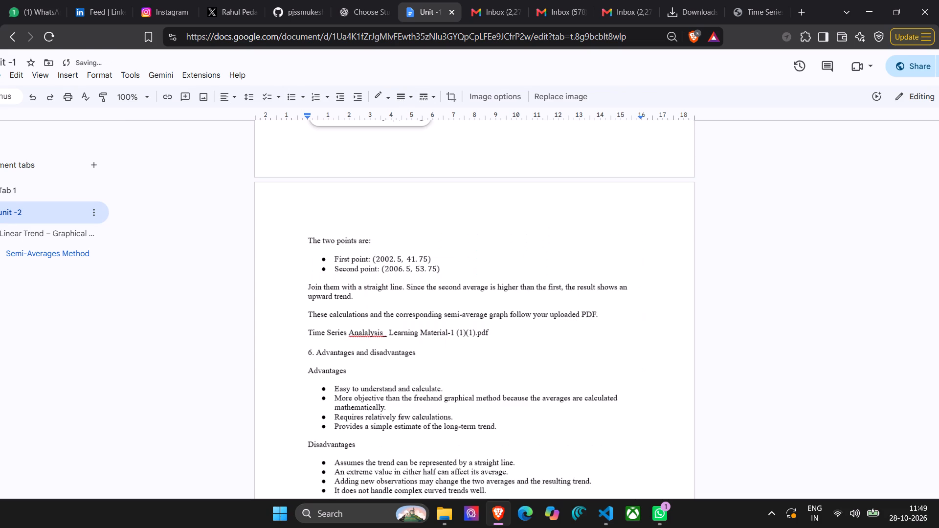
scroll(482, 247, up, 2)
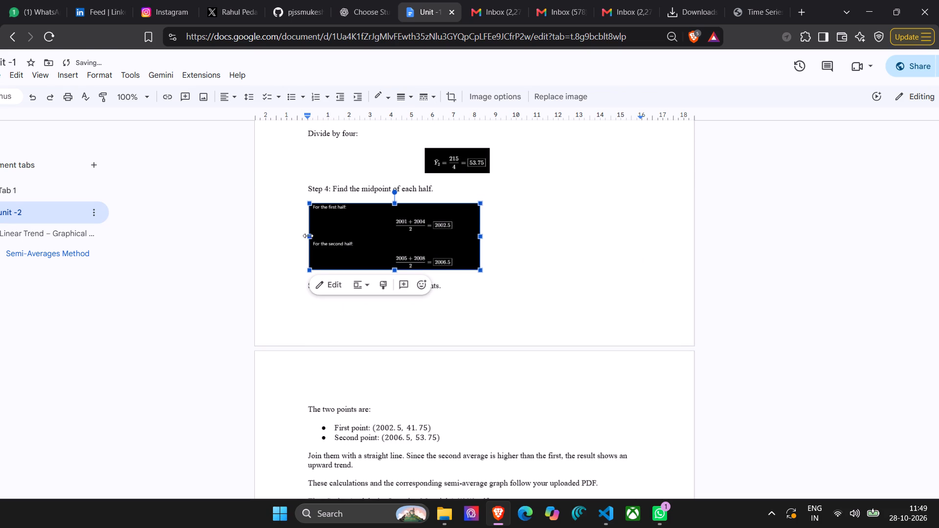
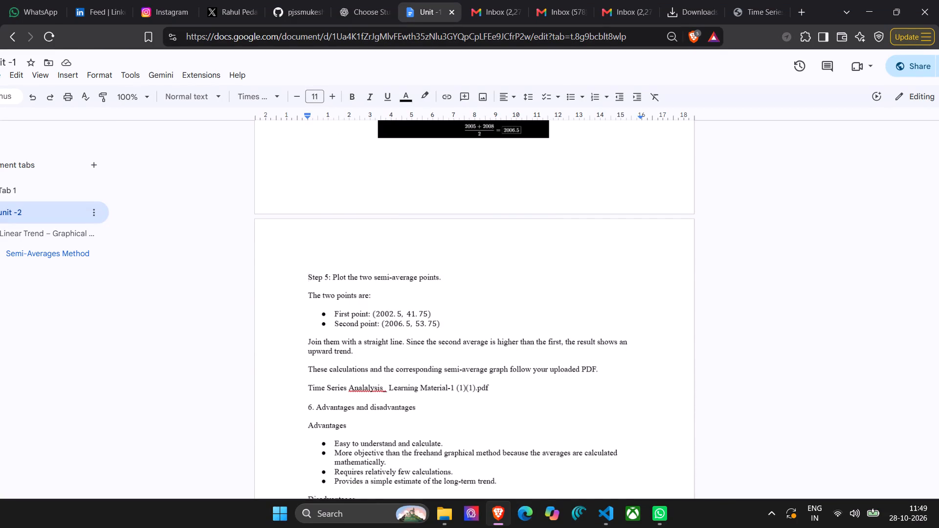
Select the text from "The two points are:" through the second point bullet under Step 5.
drag(306, 275, 500, 287)
click(374, 321)
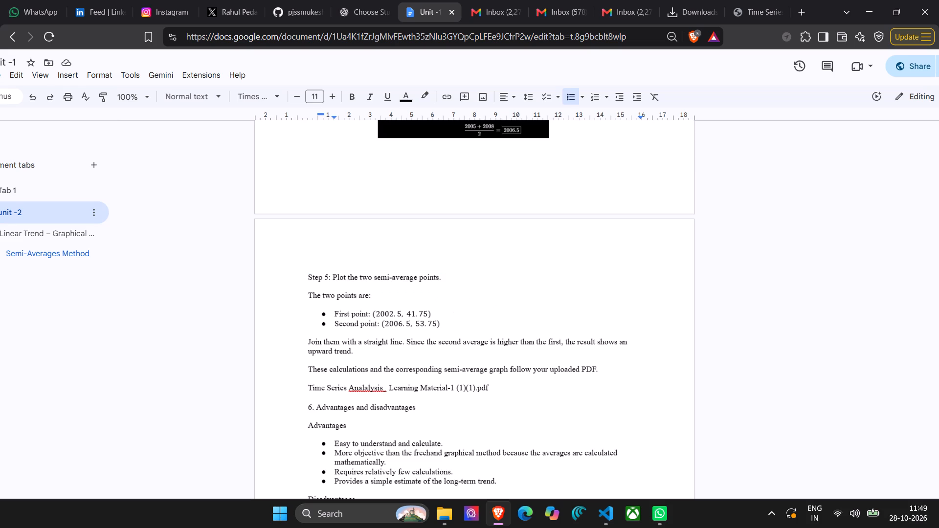
drag(448, 328, 251, 292)
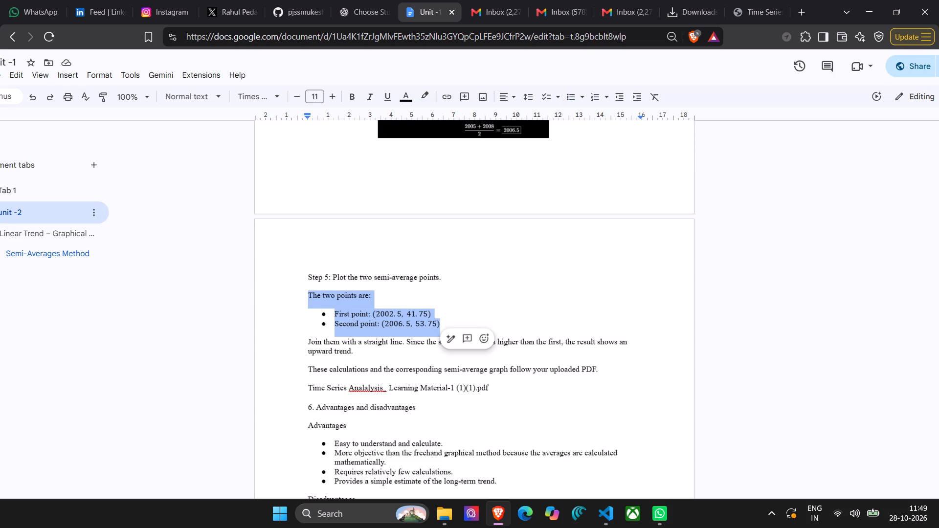
Replace the "Time Series Analalysis_ Learning Material-1 (1)(1).pdf" file-name line under Step 5 with an empty line.
drag(490, 384, 357, 404)
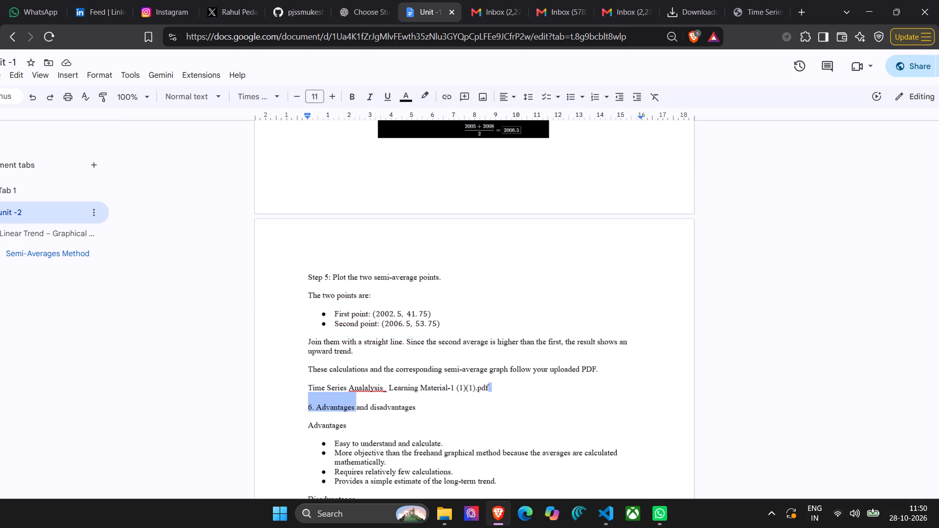
drag(357, 404, 305, 385)
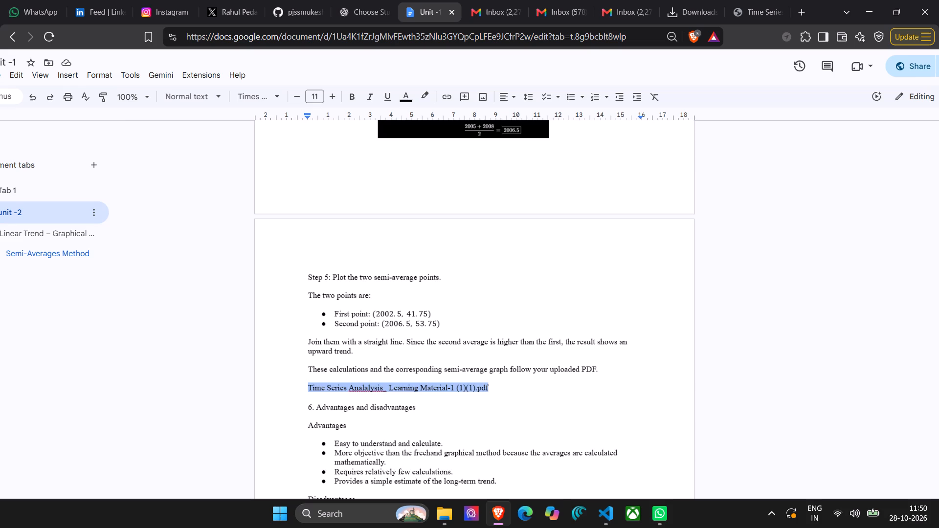
key(Return)
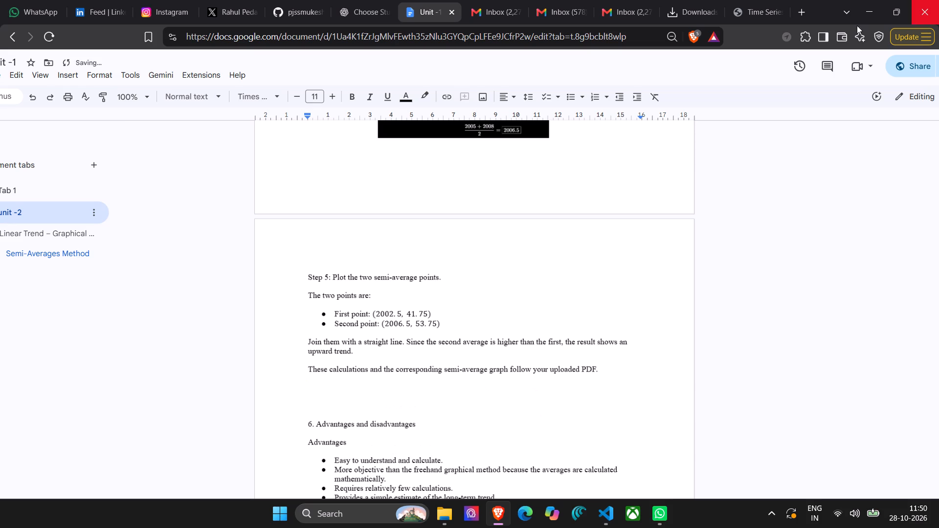
Switch to the Time Series PDF and capture a screenshot of the "Semi-Averages Method for Trend Analysis" chart on page 27.
click(753, 0)
scroll(631, 452, down, 3)
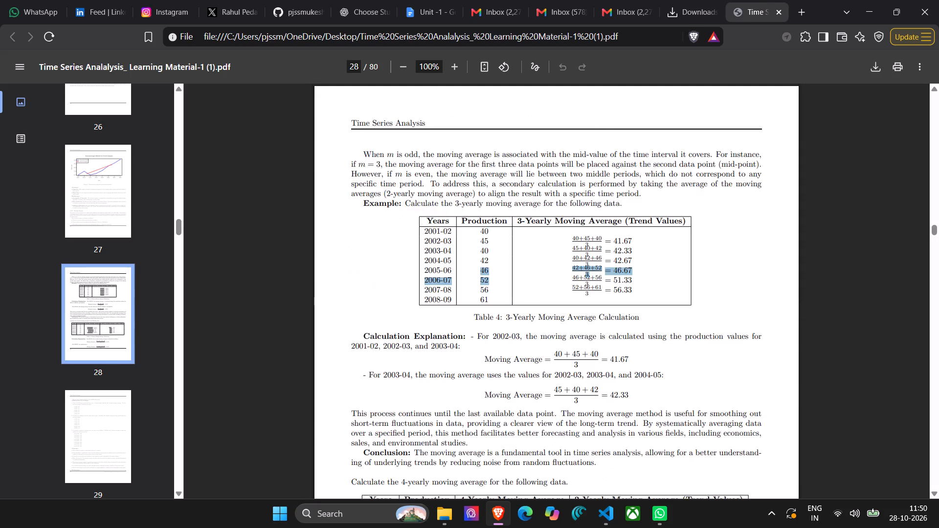
scroll(634, 428, up, 11)
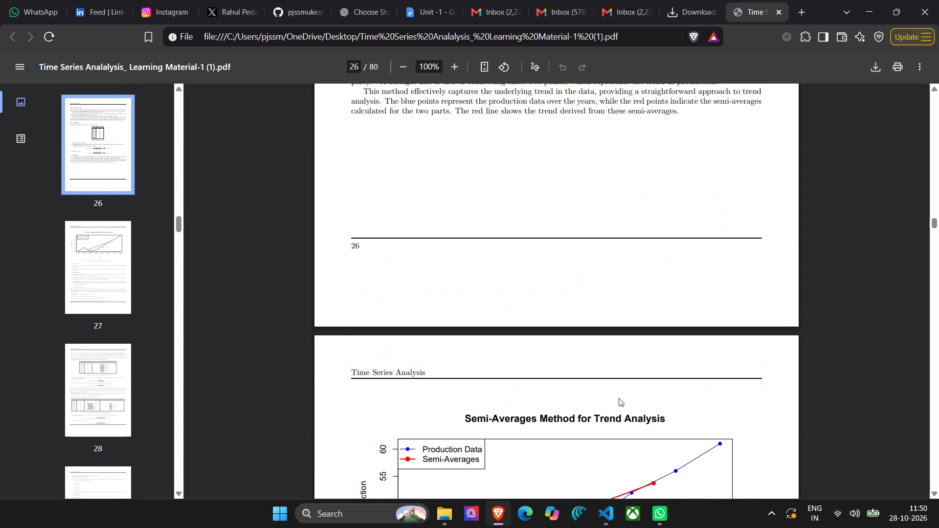
scroll(619, 398, down, 4)
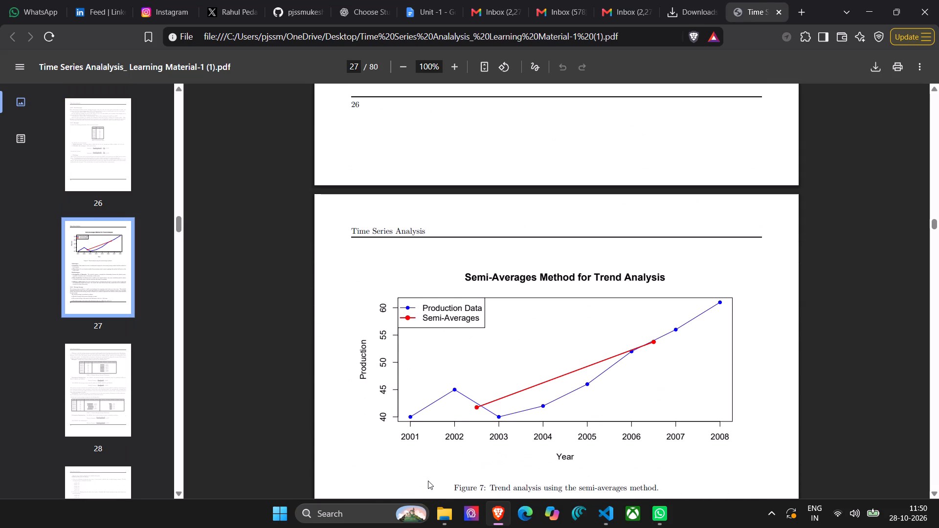
key(Print)
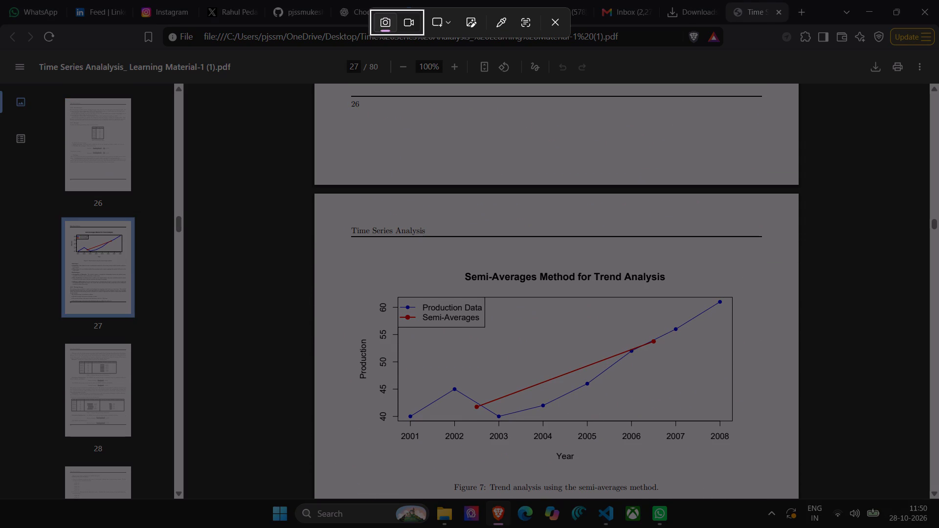
drag(343, 250, 763, 440)
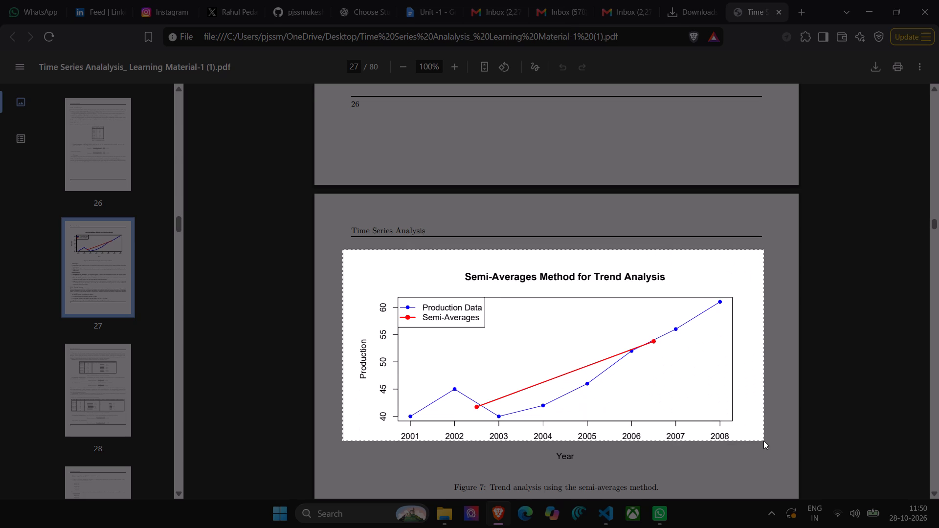
drag(763, 440, 763, 462)
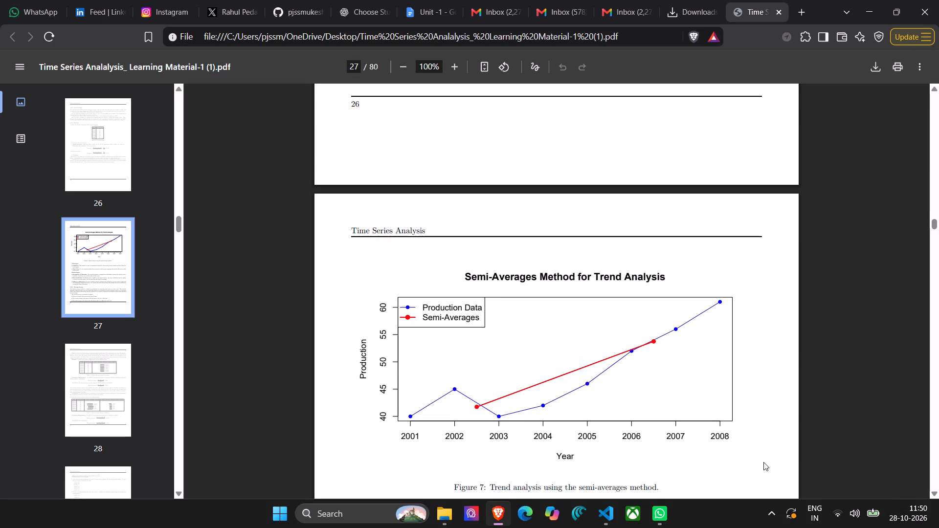
Return to the Unit -1 document, paste the chart into the empty line under Step 5, and shrink it to about 11 cm wide.
click(425, 1)
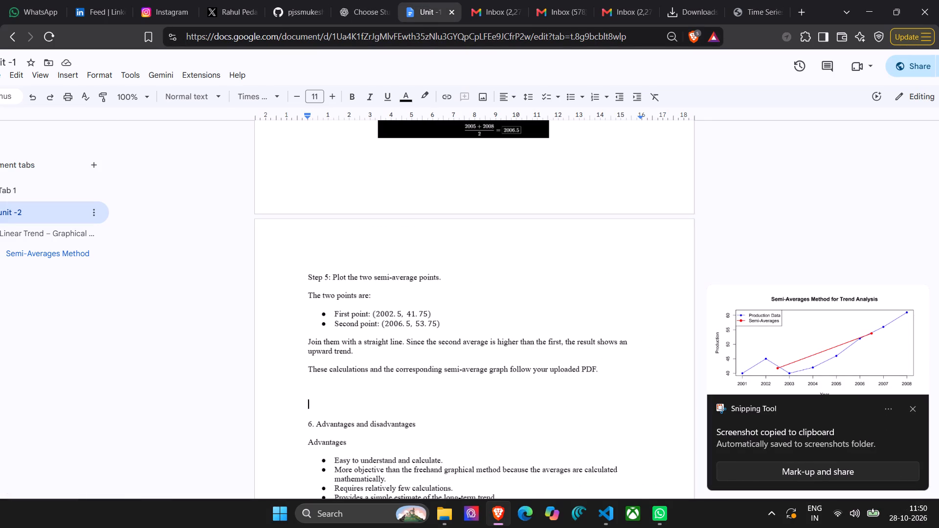
key(ctrl+v)
scroll(439, 383, down, 3)
click(564, 162)
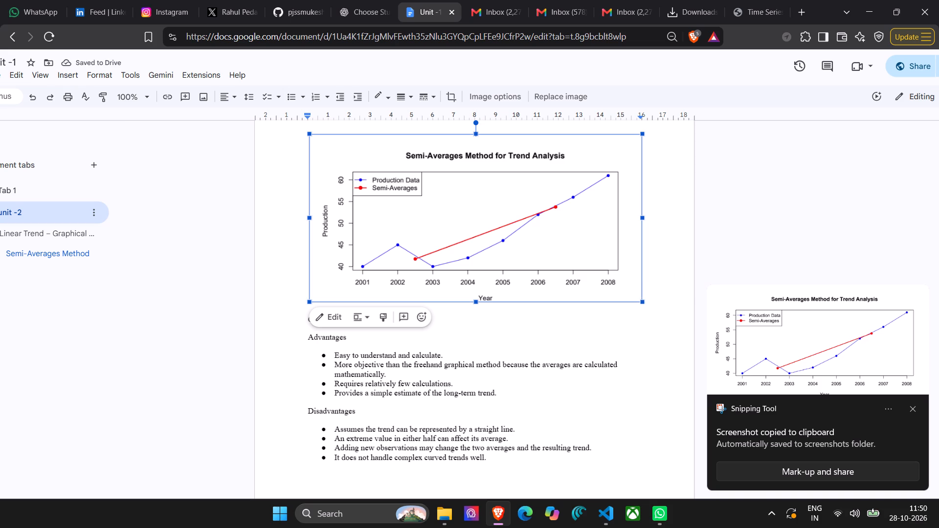
drag(643, 300, 544, 203)
Delete the blank line between the "These calculations and the corresponding semi-average graph" sentence and the chart.
scroll(544, 203, up, 2)
click(374, 250)
key(BackSpace)
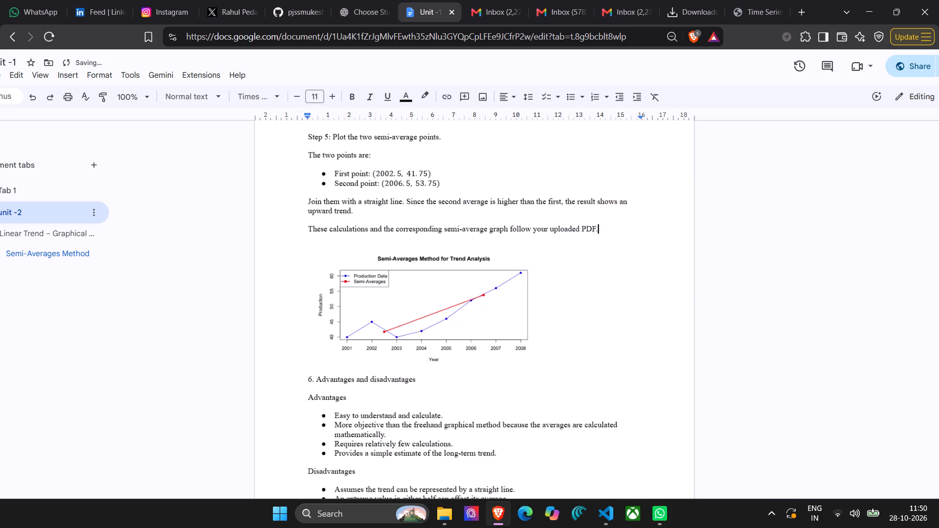
key(Down)
Delete the "These calculations and the corresponding semi-average graph follow your uploaded PDF." paragraph and the full stop after "upward trend".
drag(607, 226, 298, 238)
key(BackSpace)
key(BackSpace)
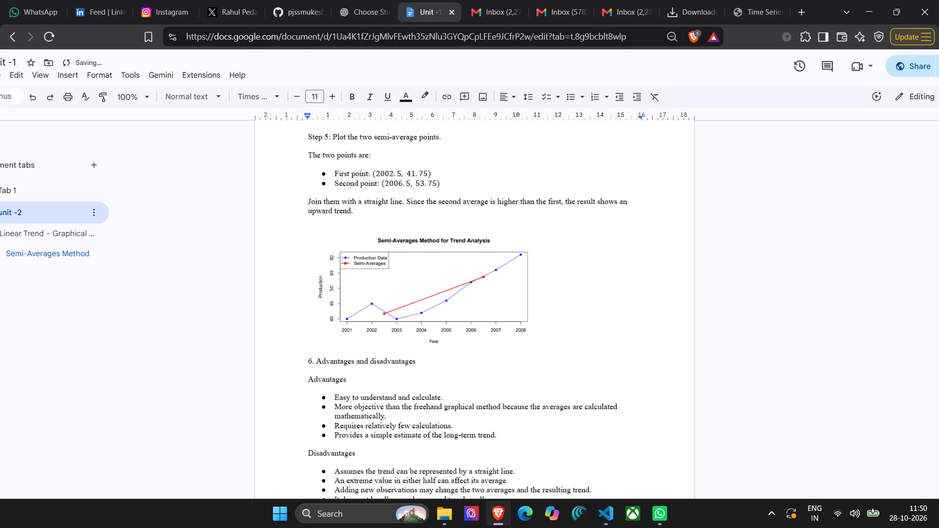
key(BackSpace)
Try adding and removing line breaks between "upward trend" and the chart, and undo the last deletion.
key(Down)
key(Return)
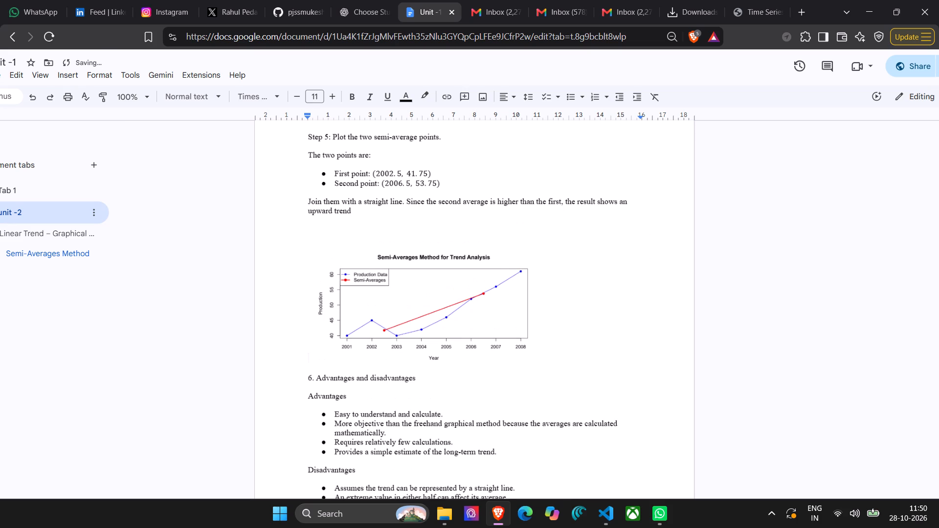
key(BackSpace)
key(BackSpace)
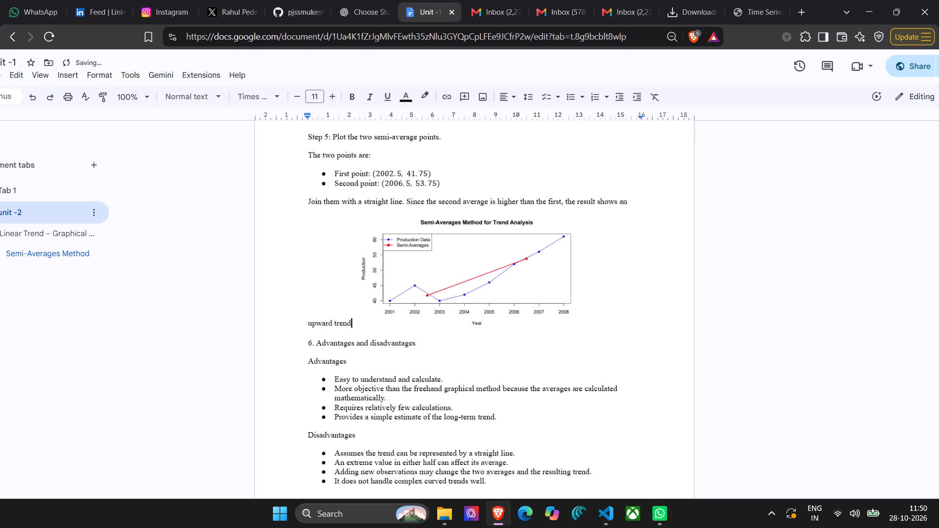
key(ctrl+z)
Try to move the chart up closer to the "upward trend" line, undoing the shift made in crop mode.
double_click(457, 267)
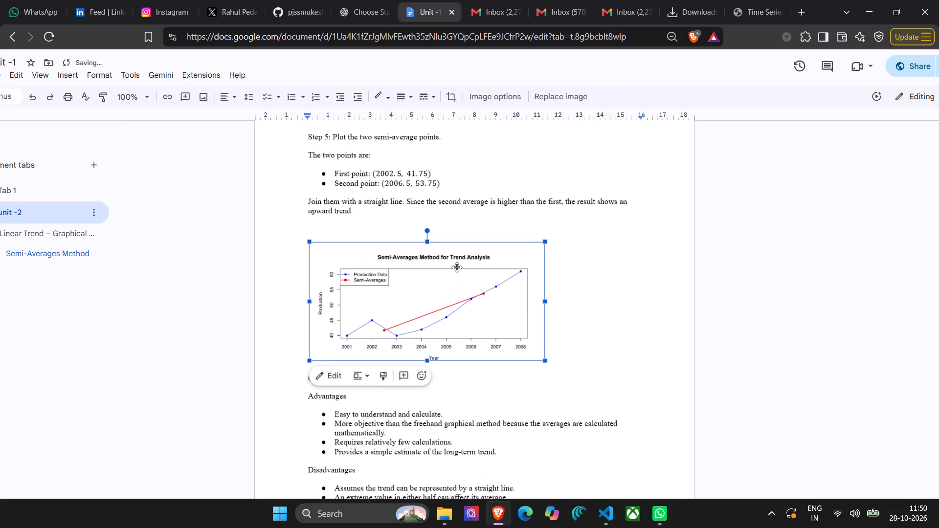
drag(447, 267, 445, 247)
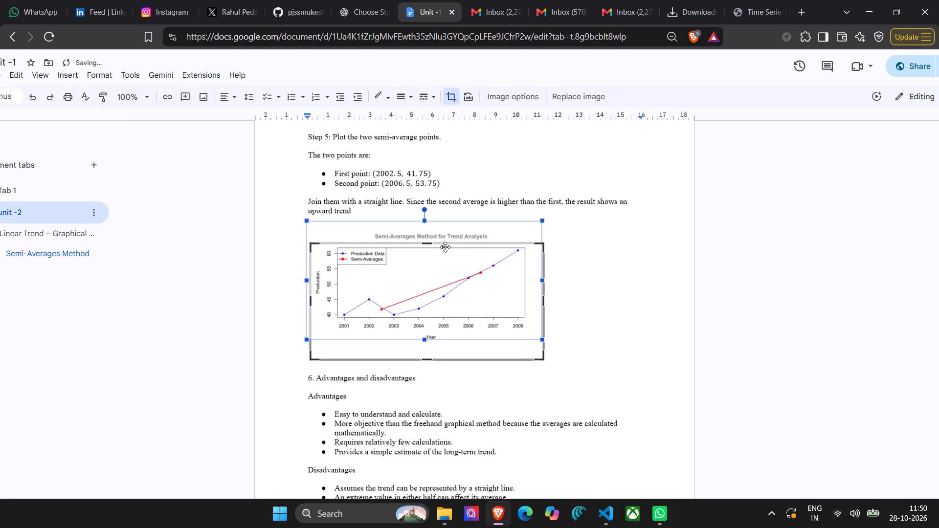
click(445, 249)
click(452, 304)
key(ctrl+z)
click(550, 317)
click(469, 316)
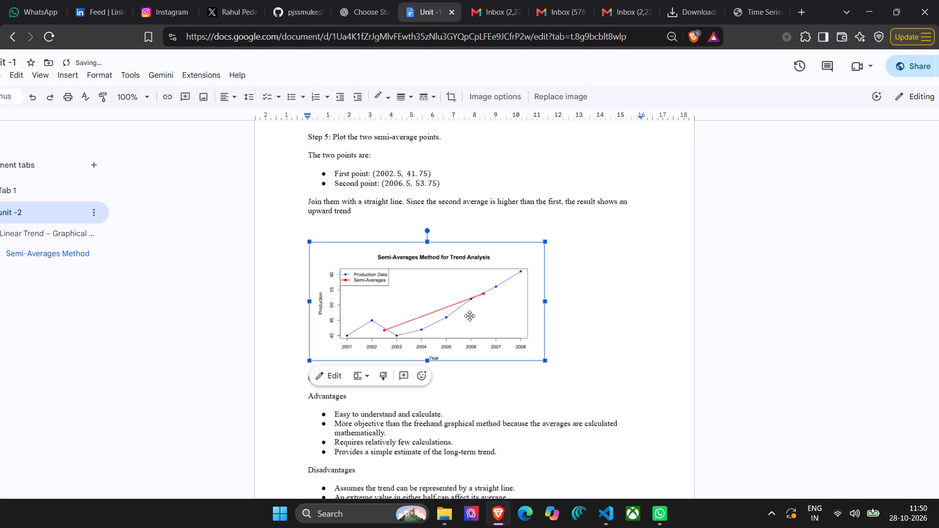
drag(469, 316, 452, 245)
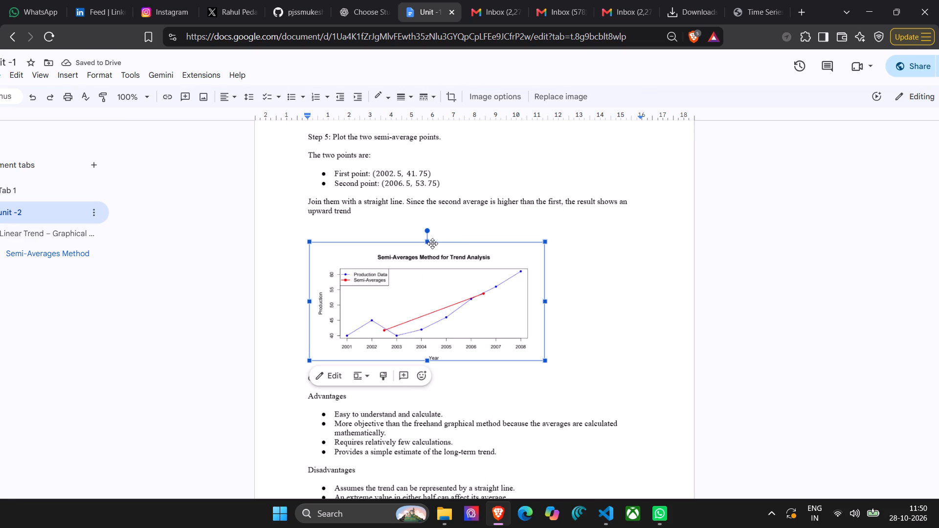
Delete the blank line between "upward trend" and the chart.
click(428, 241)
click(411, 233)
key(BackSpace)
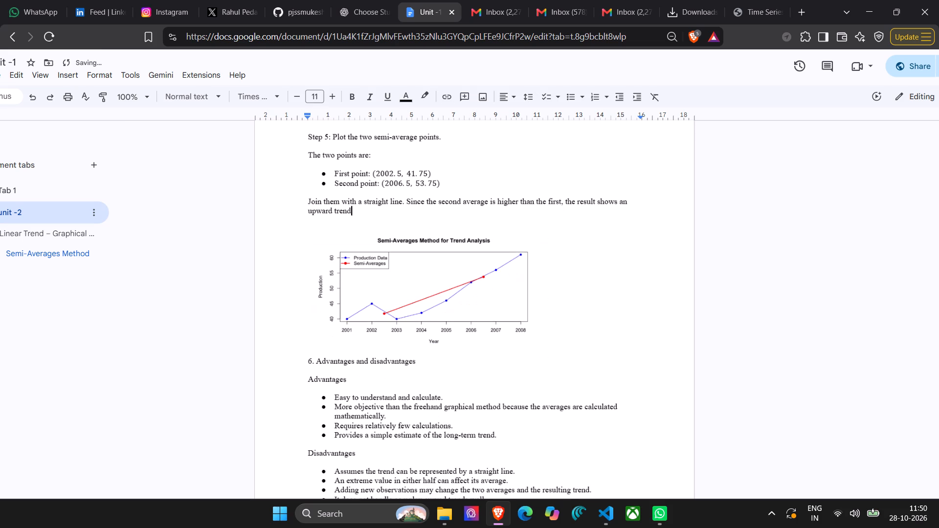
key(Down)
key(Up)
Crop a thin strip of white space off the top edge of the semi-averages chart.
drag(401, 270, 399, 261)
double_click(399, 261)
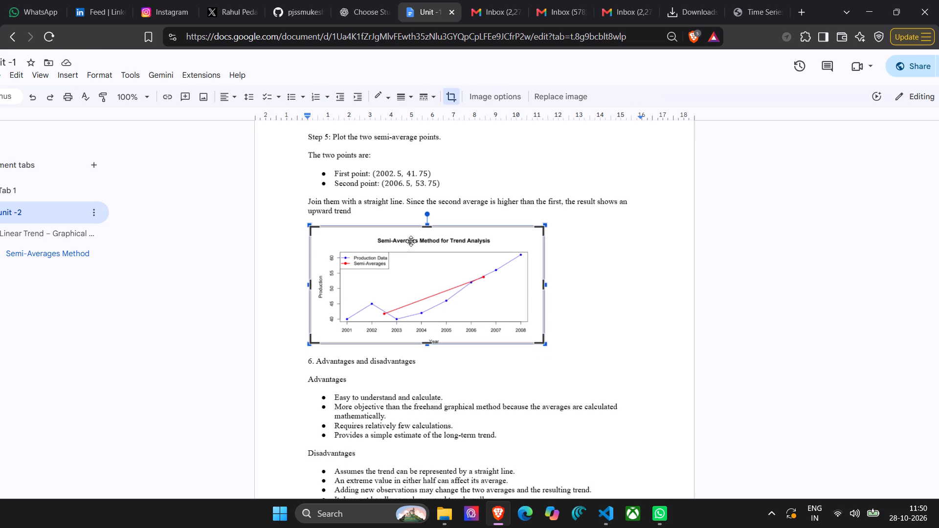
drag(425, 228, 426, 235)
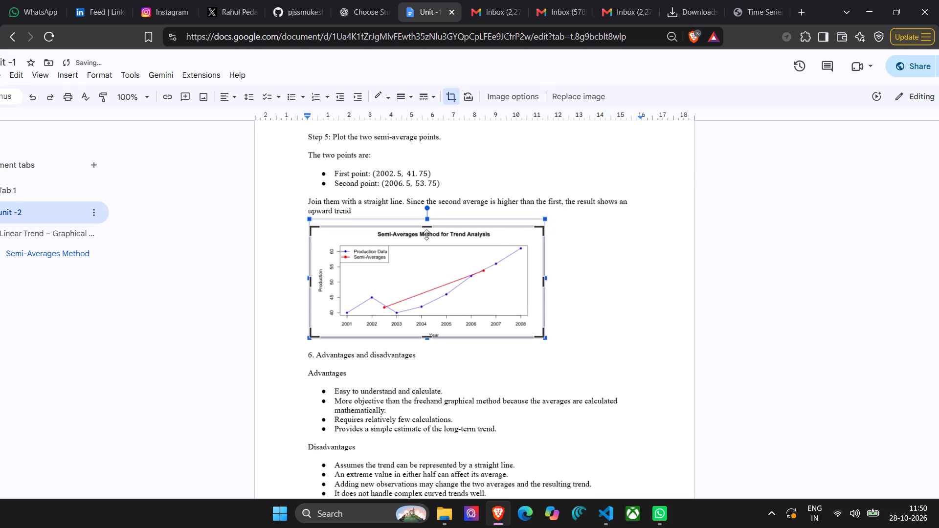
click(425, 336)
click(425, 336)
click(605, 316)
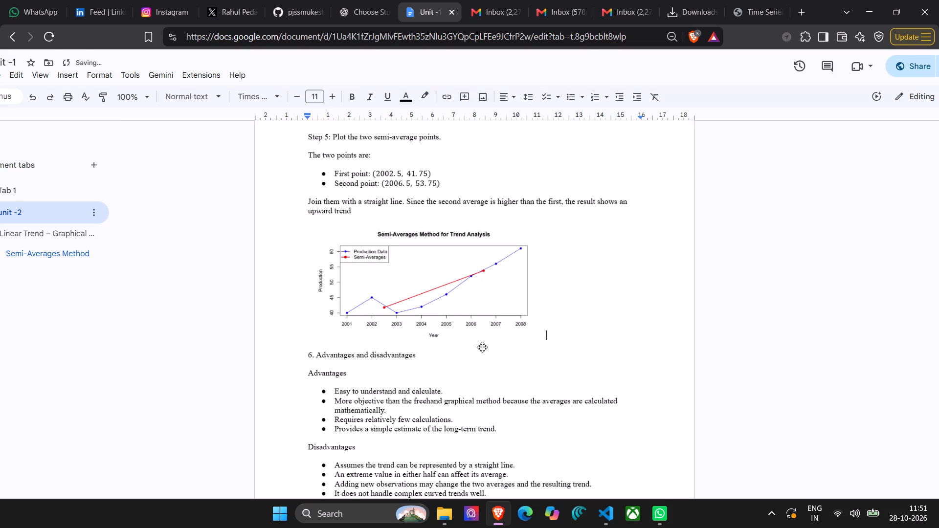
Delete the "6. Advantages and disadvantages" heading line below the chart, including its number.
click(317, 356)
key(BackSpace)
key(Print)
key(Print)
key(Print)
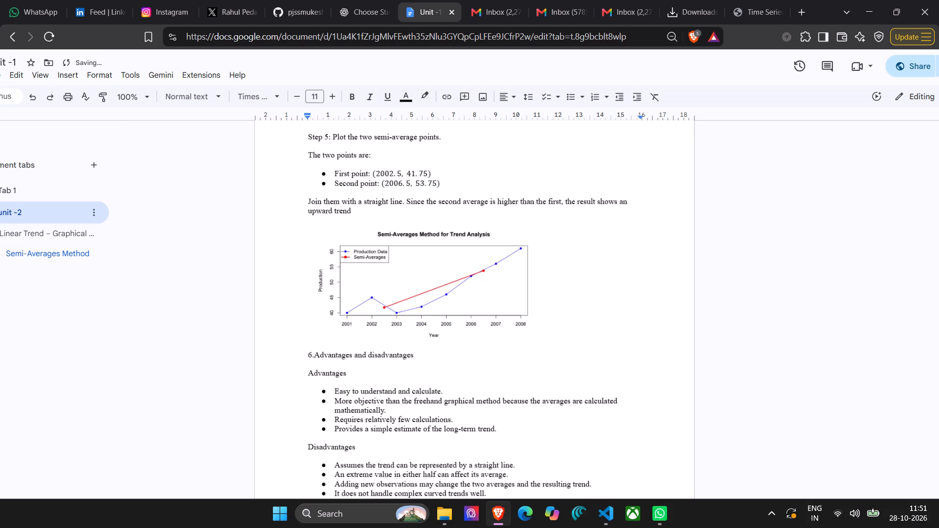
key(Escape)
key(BackSpace)
key(BackSpace)
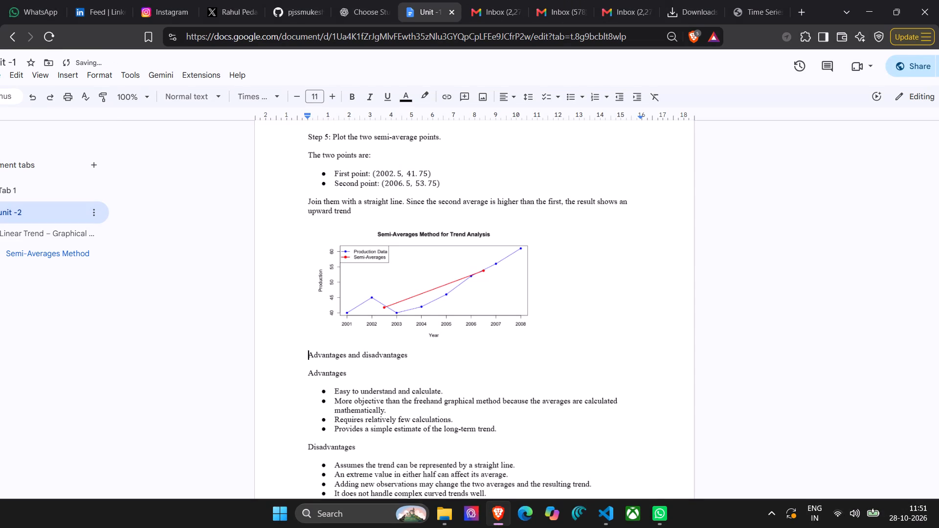
drag(432, 359, 319, 354)
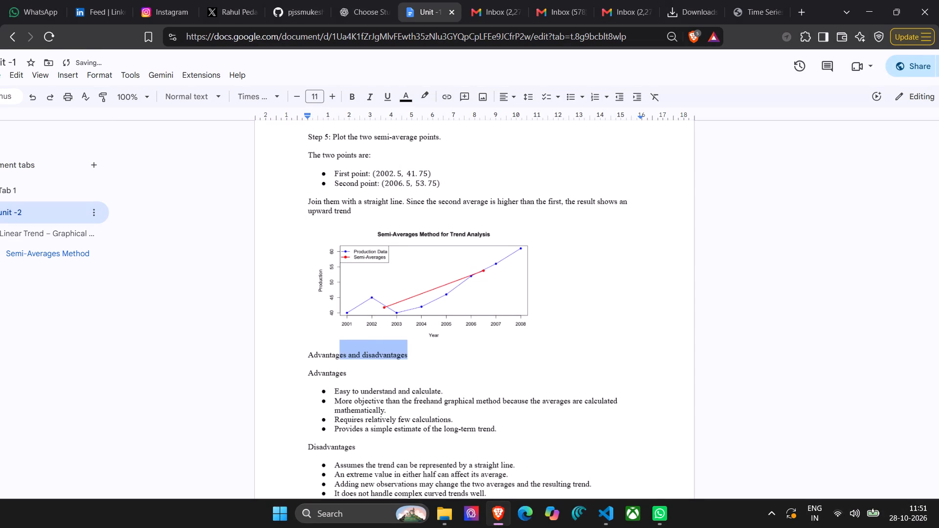
drag(319, 354, 268, 354)
key(BackSpace)
key(BackSpace)
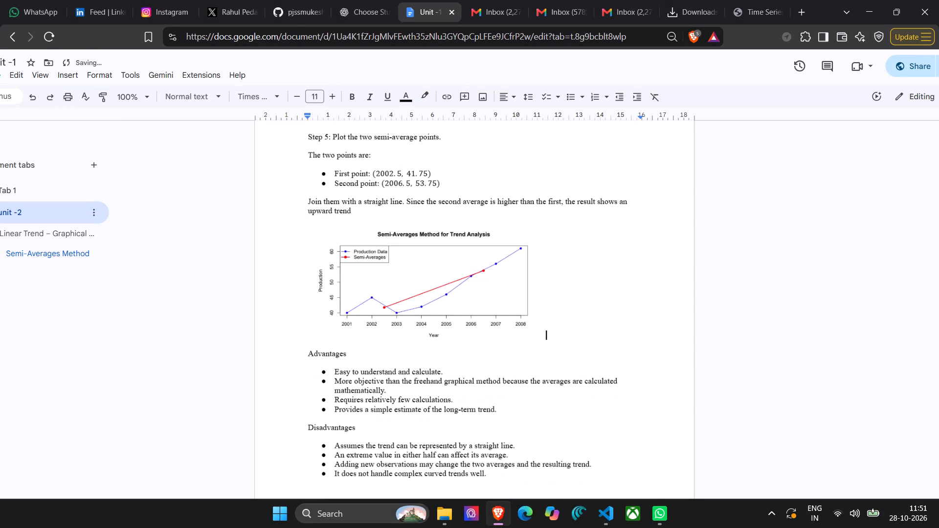
Make the "Advantages" heading bold.
drag(360, 356, 277, 349)
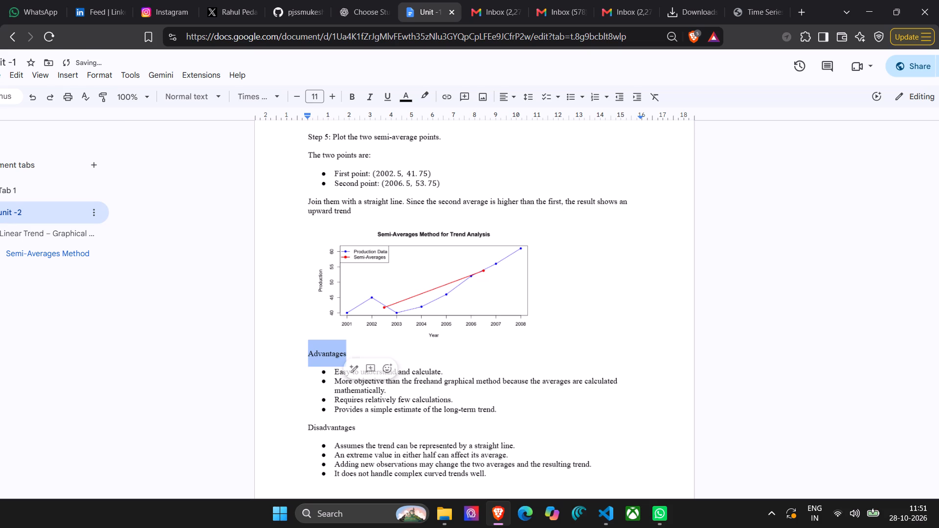
click(352, 93)
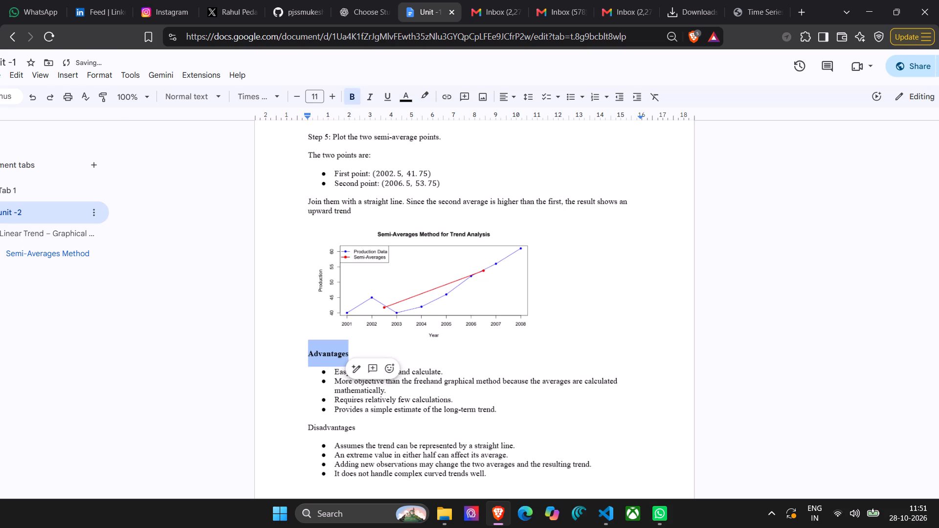
Make the "Disadvantages" heading bold.
drag(367, 436, 269, 419)
click(369, 430)
drag(369, 430, 349, 430)
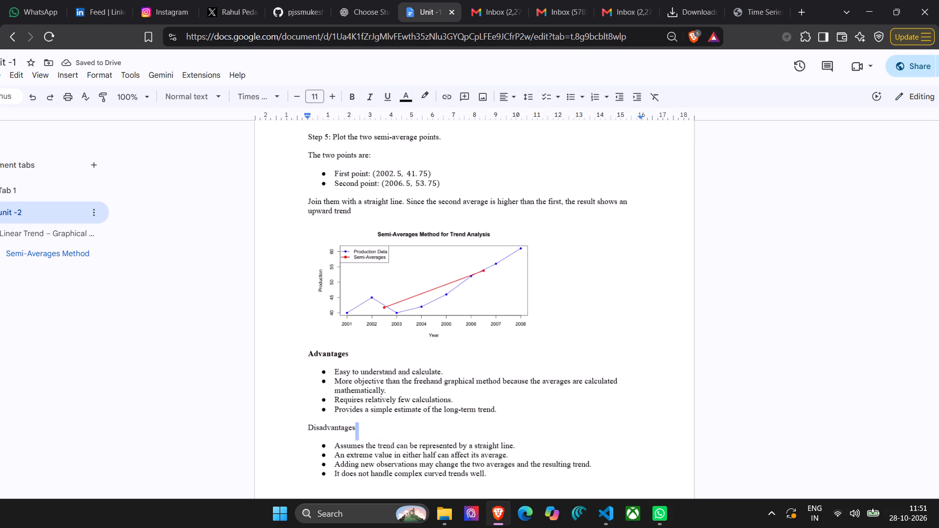
drag(349, 430, 310, 433)
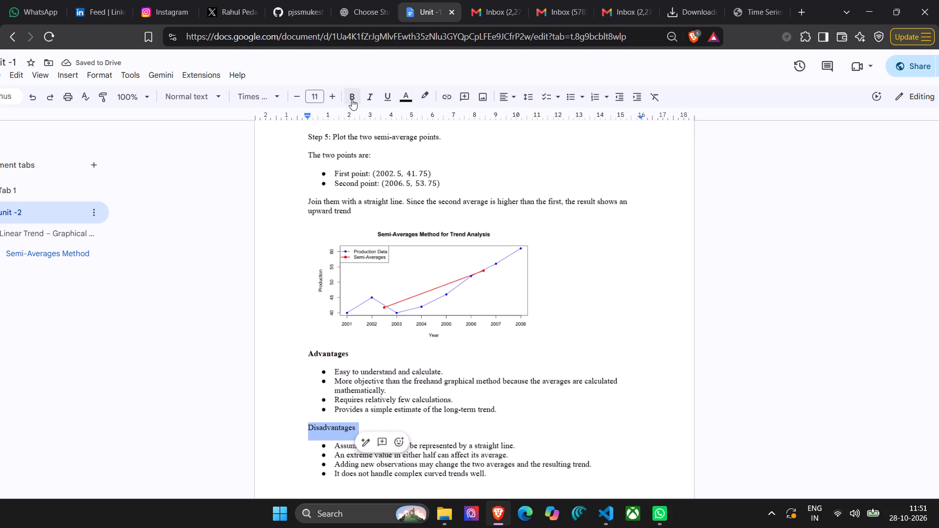
click(352, 99)
Remove the space before and after the paragraphs from "Step 5: Plot the two semi-average points." through "upward trend".
scroll(455, 364, down, 2)
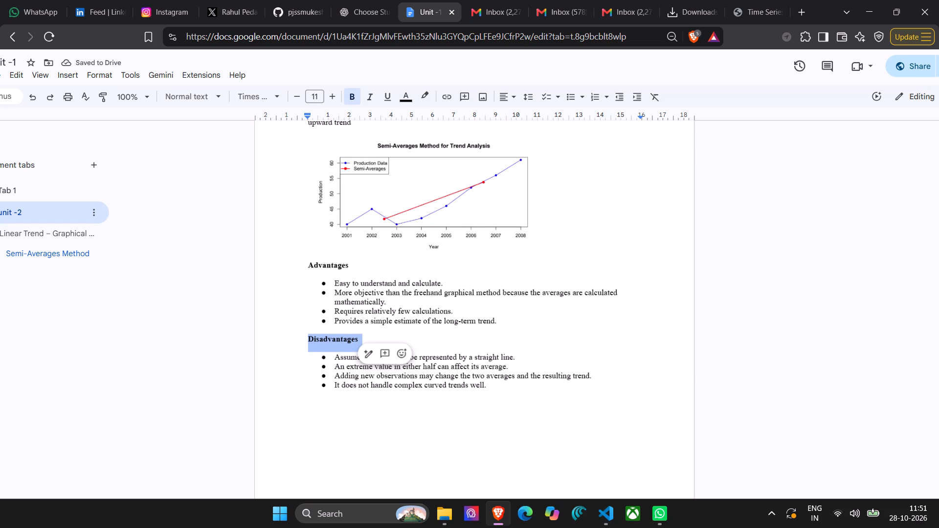
scroll(496, 400, up, 4)
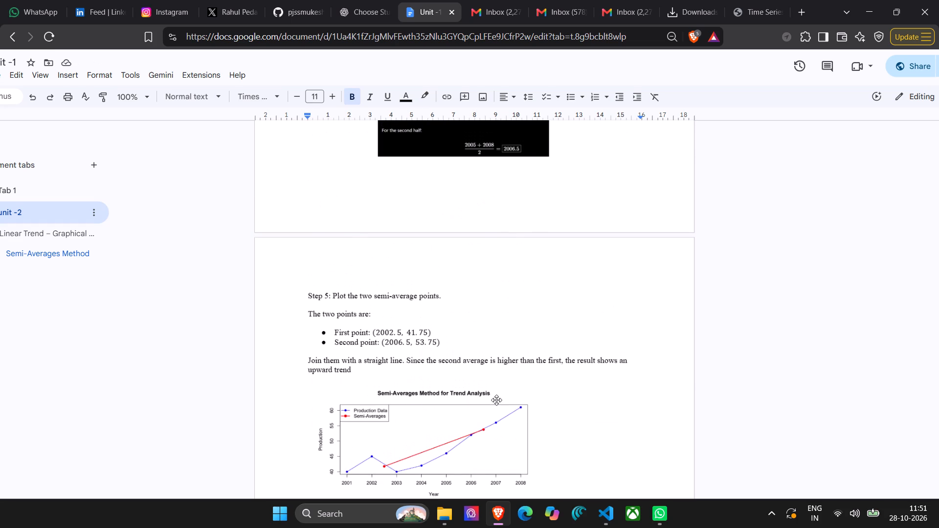
drag(362, 366, 332, 337)
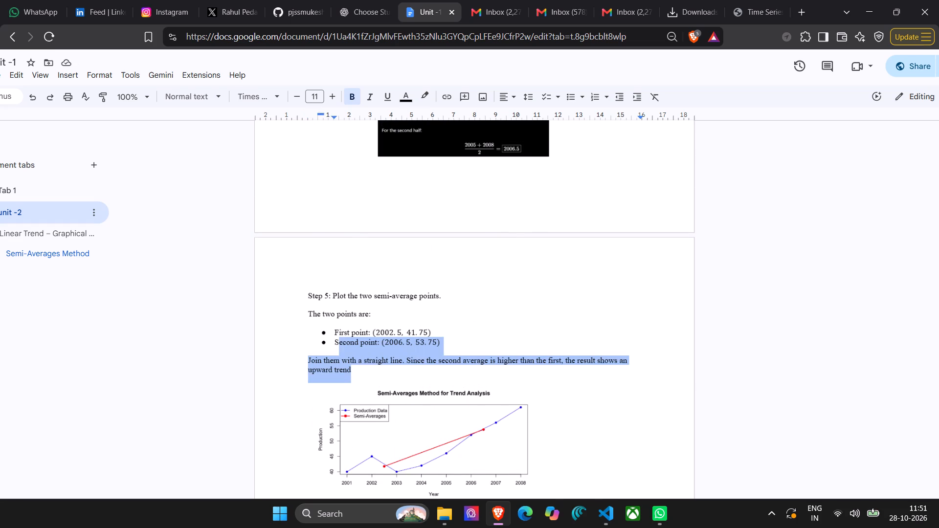
drag(332, 337, 287, 276)
click(511, 98)
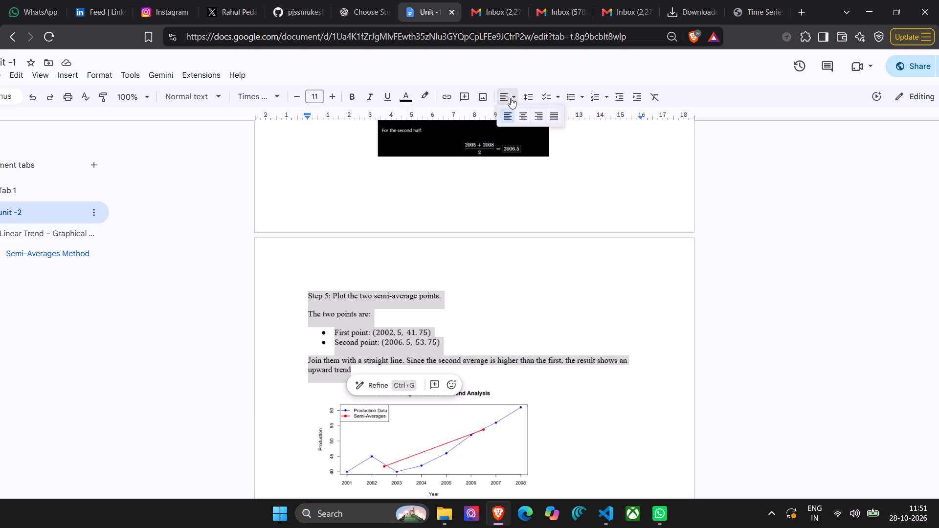
click(528, 95)
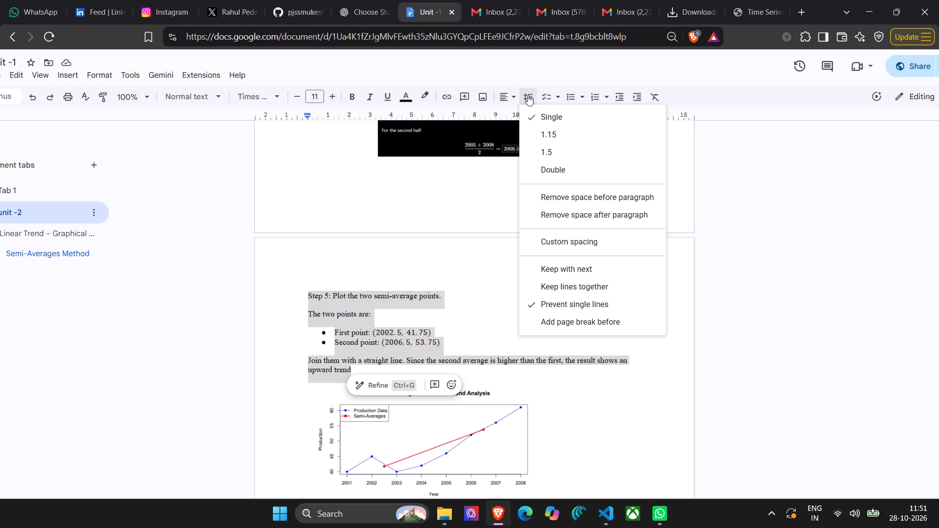
click(563, 205)
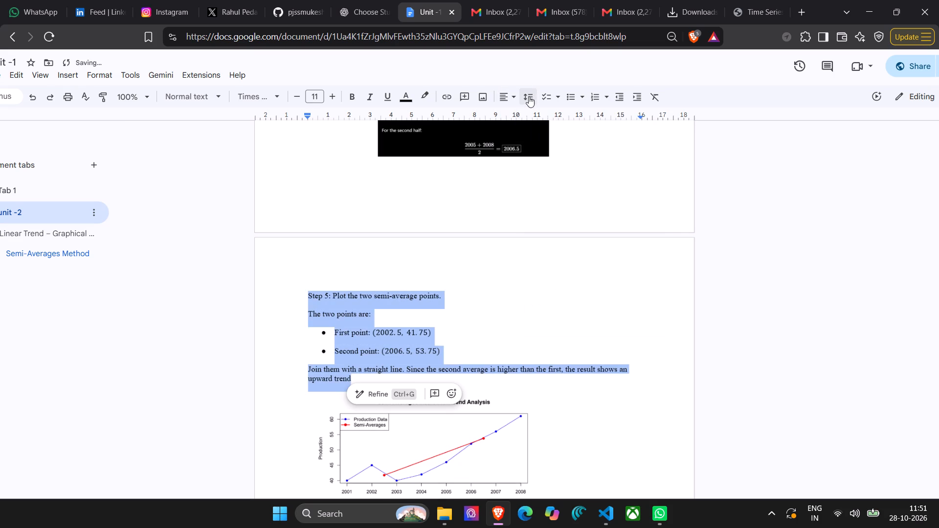
click(529, 97)
click(555, 217)
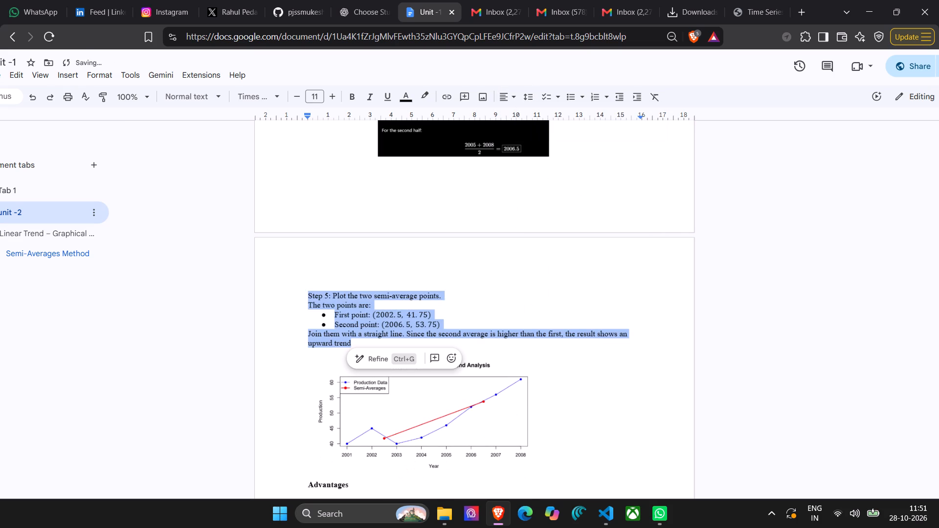
click(556, 418)
Remove the space after the paragraphs from the "Step 2" line through the "Step 4" line, without keeping any checklist formatting.
scroll(556, 418, up, 5)
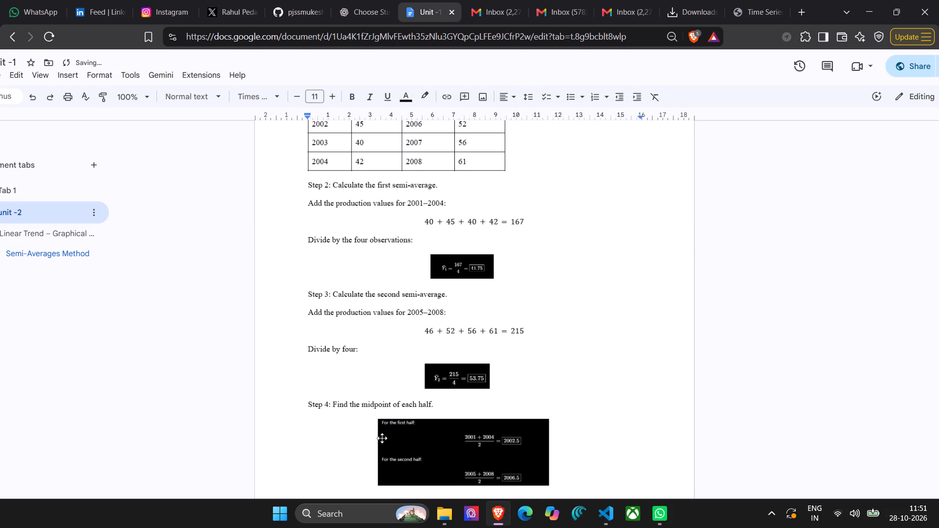
drag(443, 403, 300, 179)
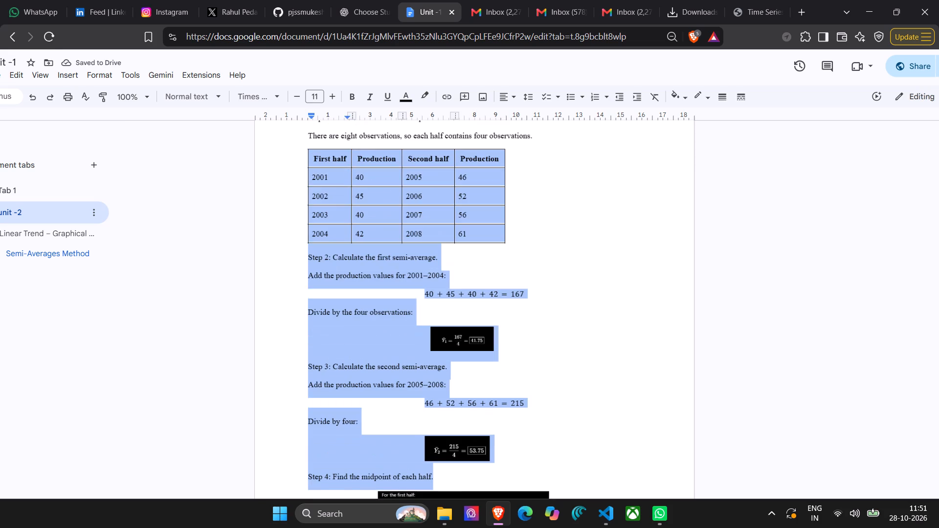
drag(300, 179, 304, 258)
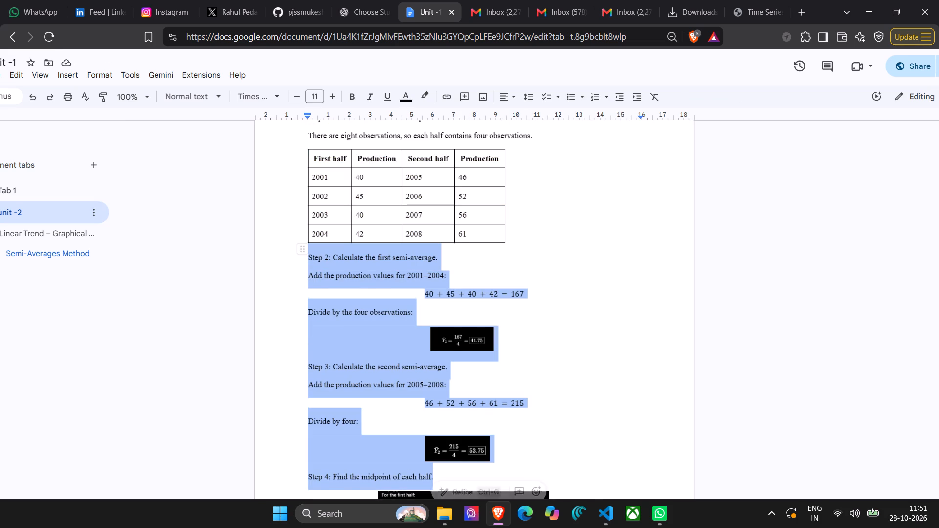
click(513, 94)
click(526, 94)
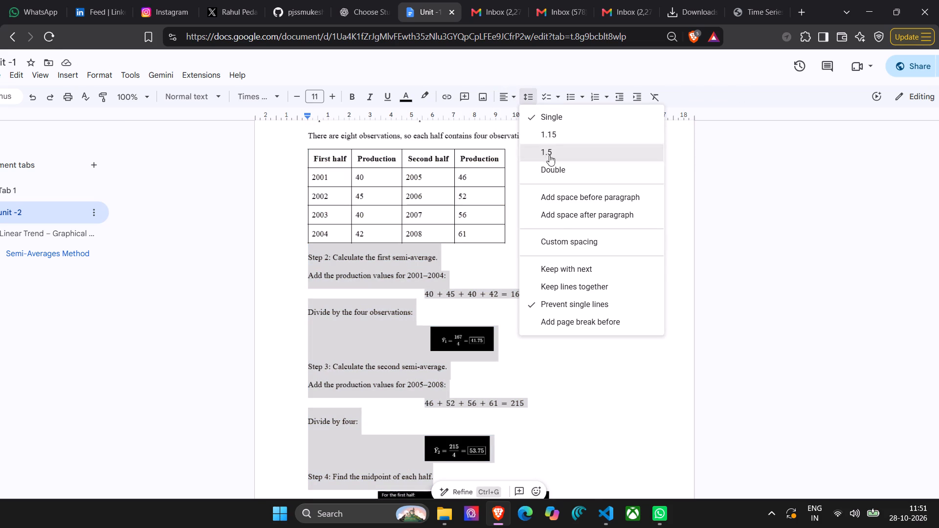
click(566, 215)
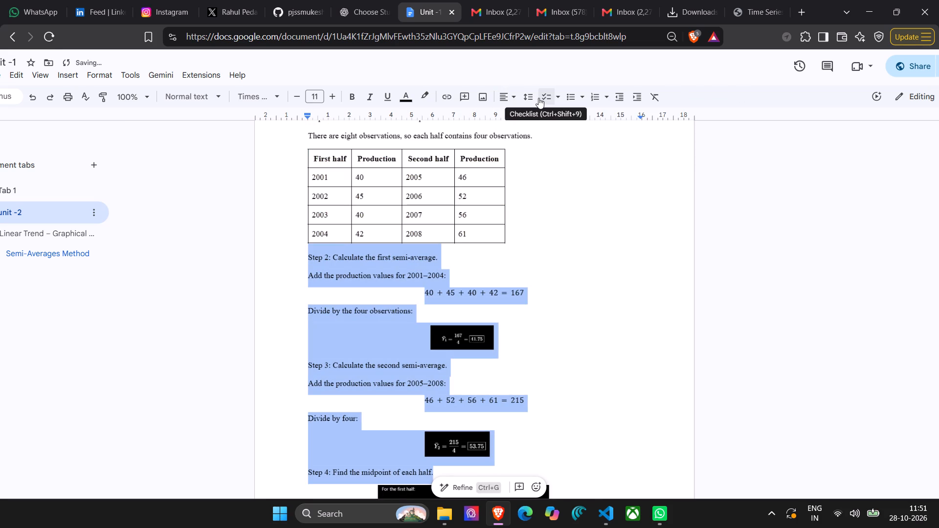
click(543, 96)
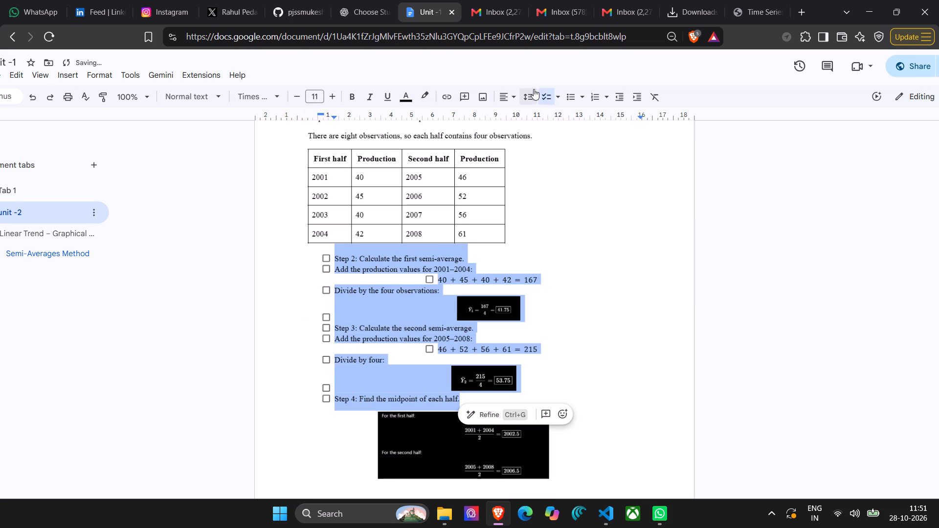
click(547, 98)
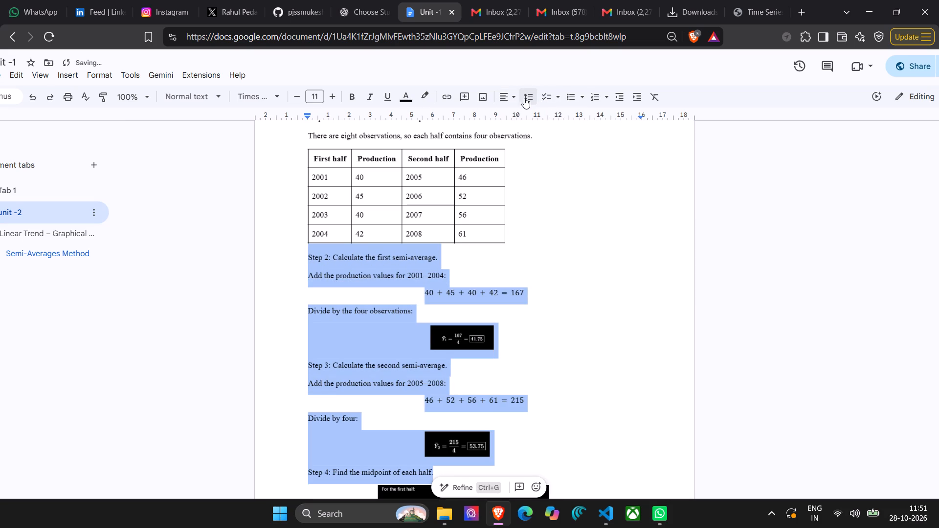
click(524, 99)
click(574, 206)
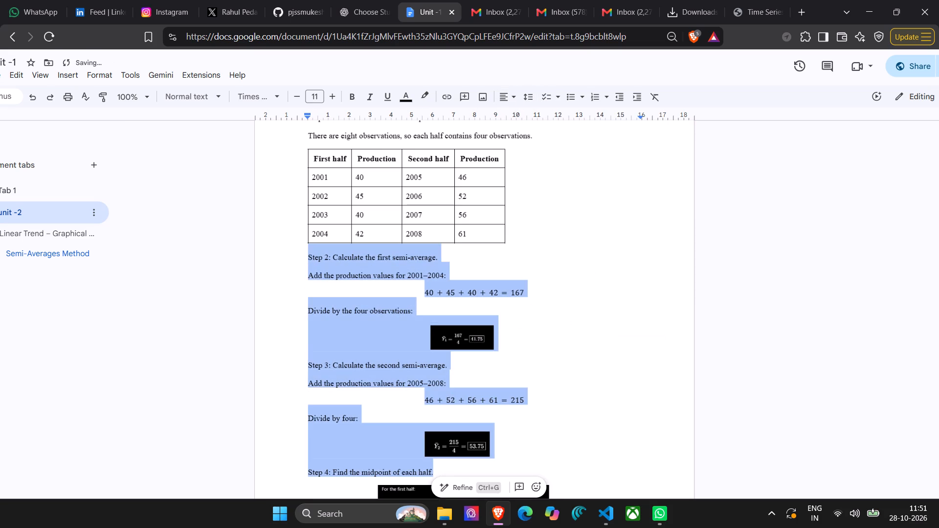
click(529, 97)
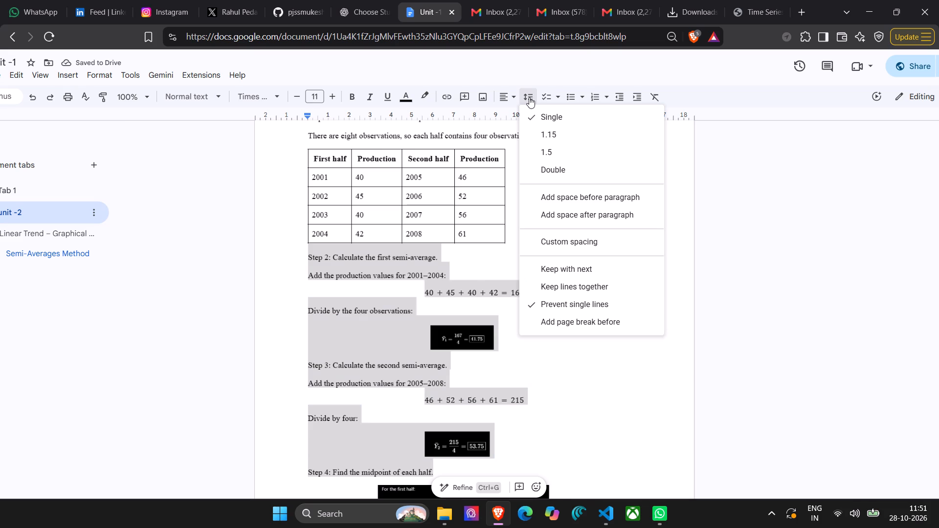
click(411, 399)
Remove the space before and after the paragraphs from the "Step 3" line through "Divide by four:".
scroll(411, 399, down, 1)
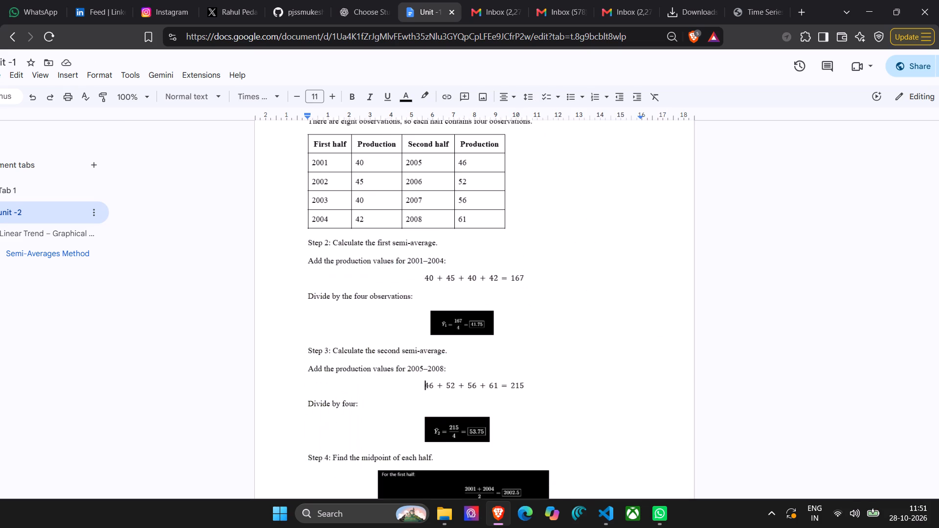
scroll(411, 399, down, 5)
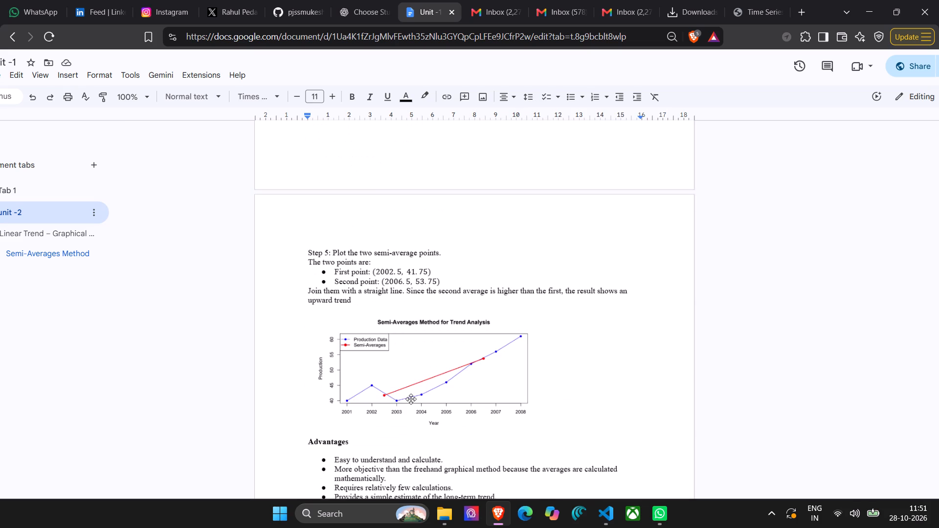
scroll(411, 399, up, 4)
scroll(411, 399, down, 2)
scroll(411, 399, up, 2)
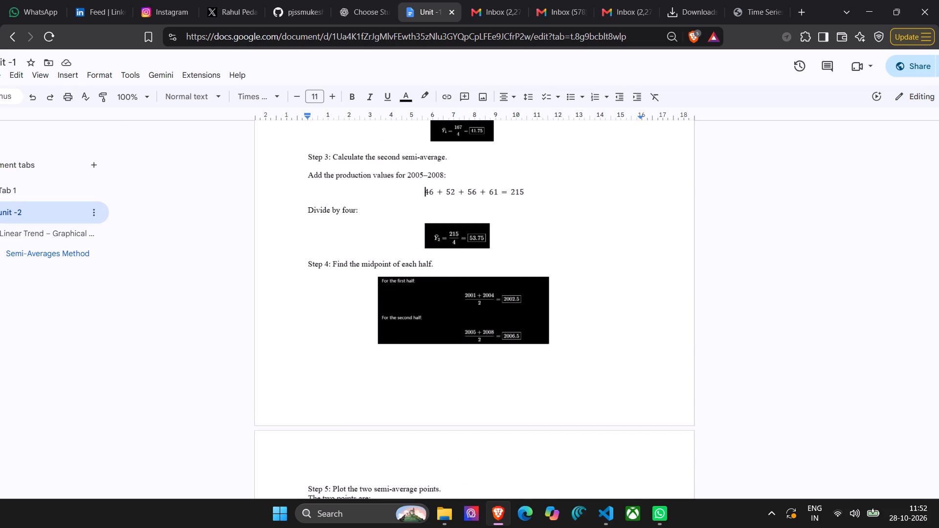
drag(383, 208, 310, 159)
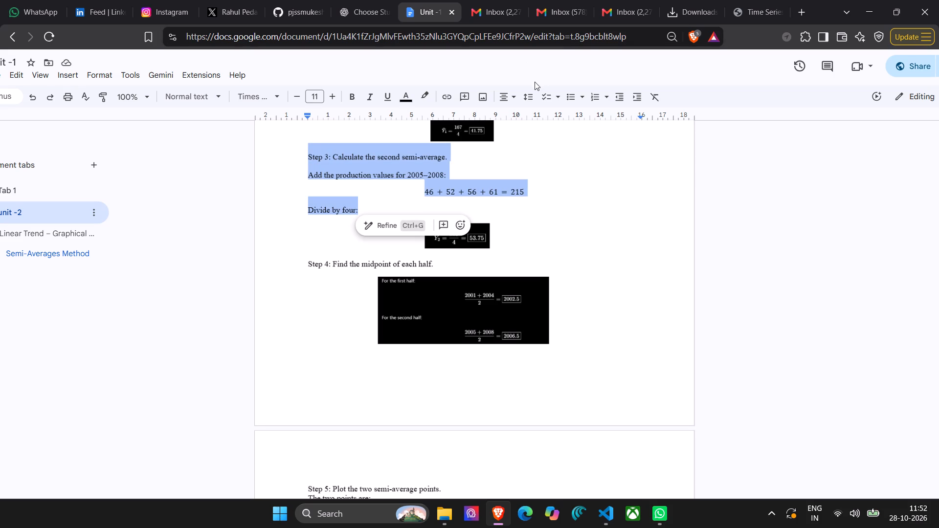
click(530, 103)
click(564, 198)
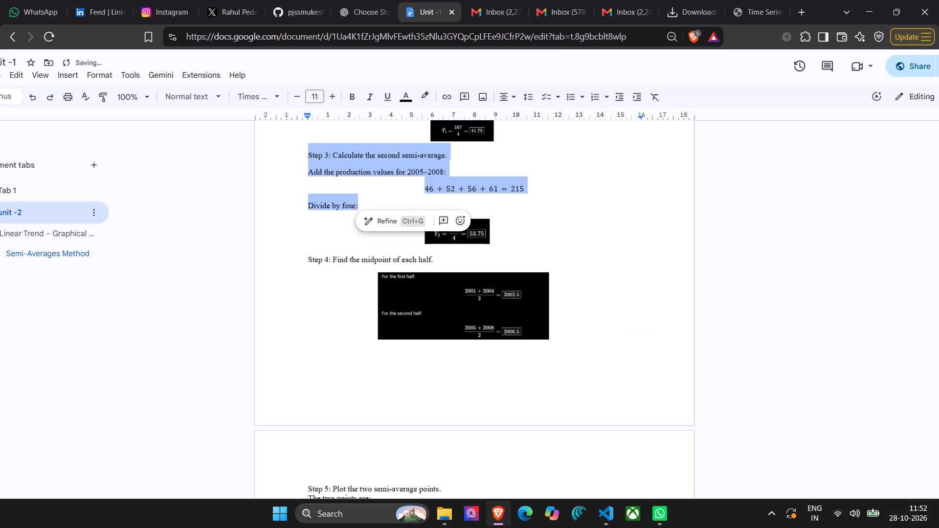
click(534, 97)
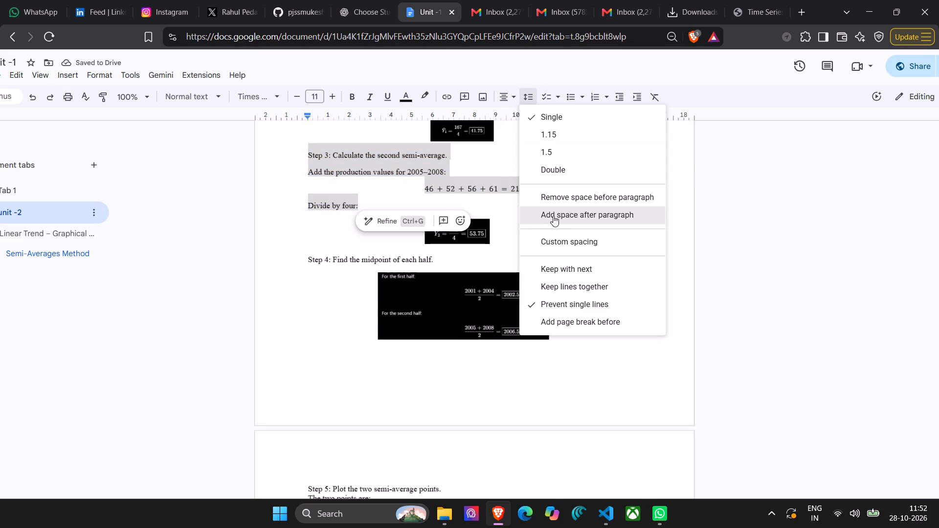
click(553, 216)
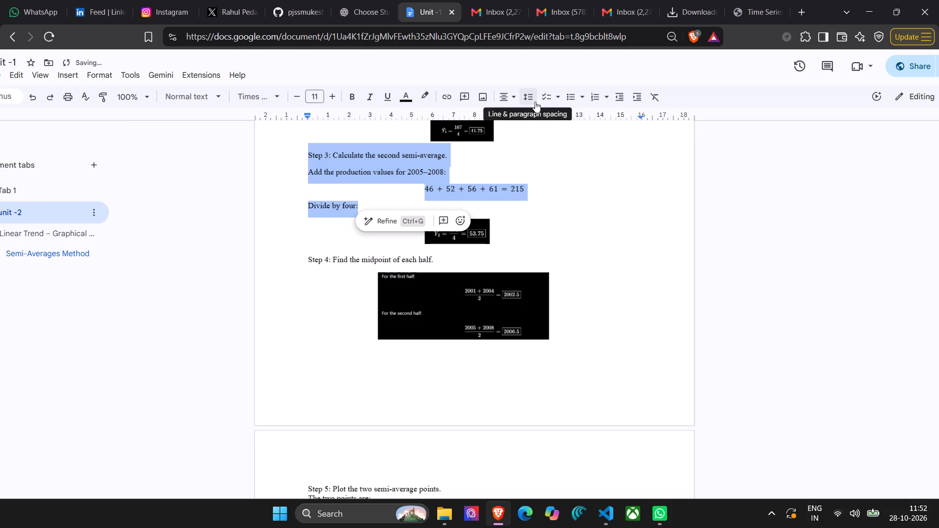
click(535, 102)
click(572, 211)
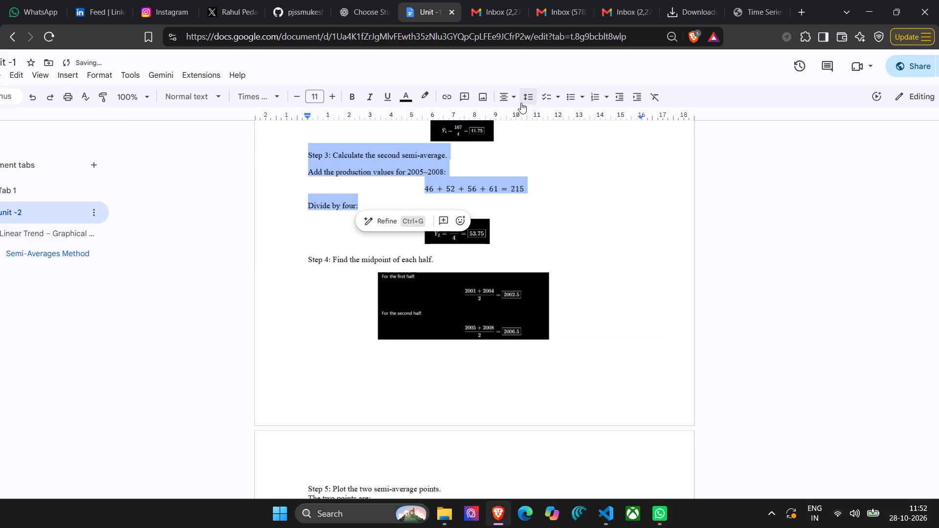
click(532, 93)
click(563, 198)
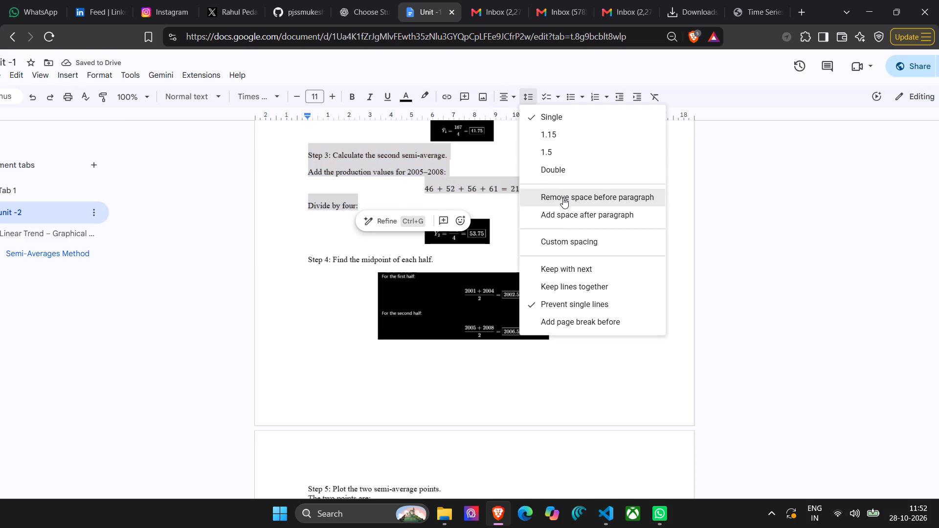
Remove the space before and after the paragraphs from "Step 2: Calculate the first semi-average." through "Divide by the four observations:".
scroll(472, 196, up, 3)
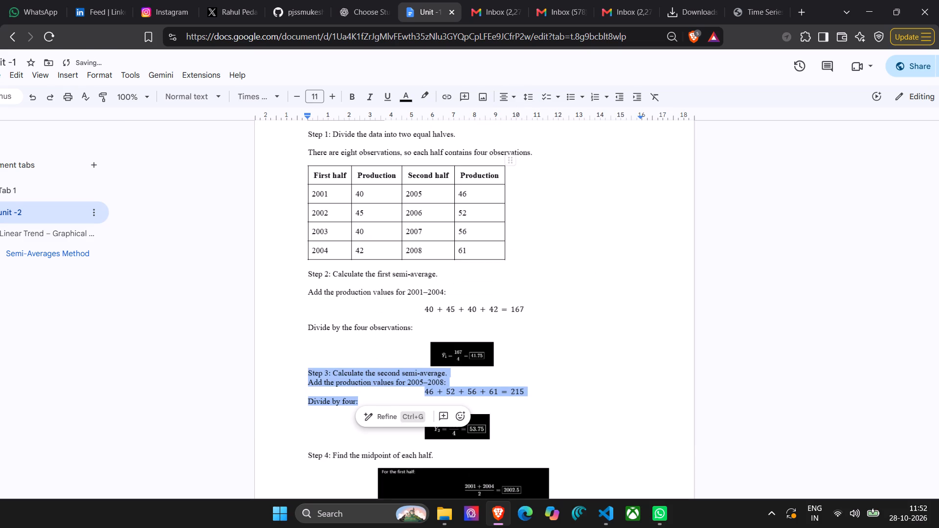
drag(427, 324, 262, 263)
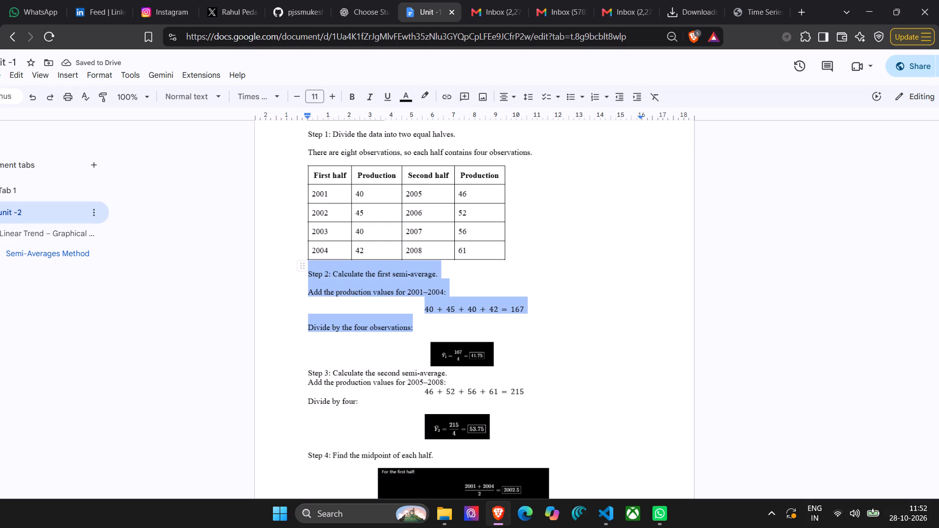
drag(262, 263, 269, 265)
click(515, 94)
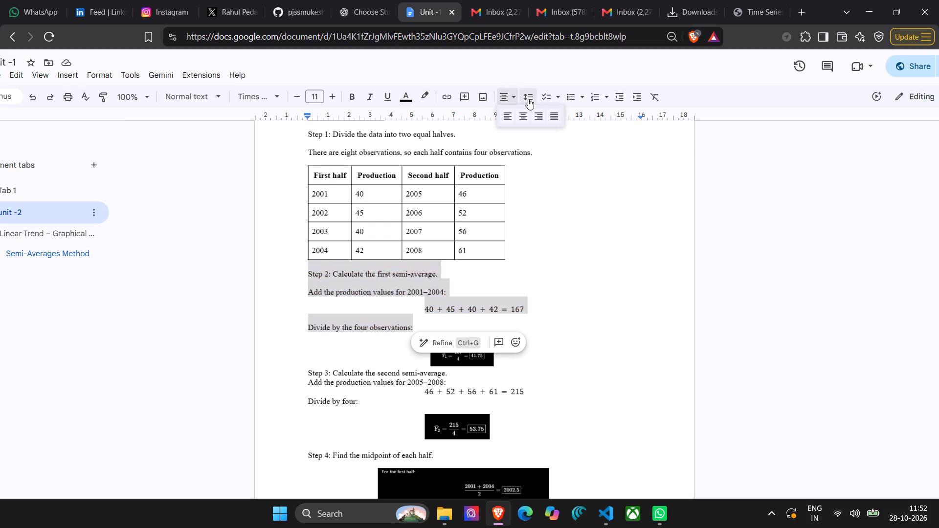
click(532, 100)
click(566, 218)
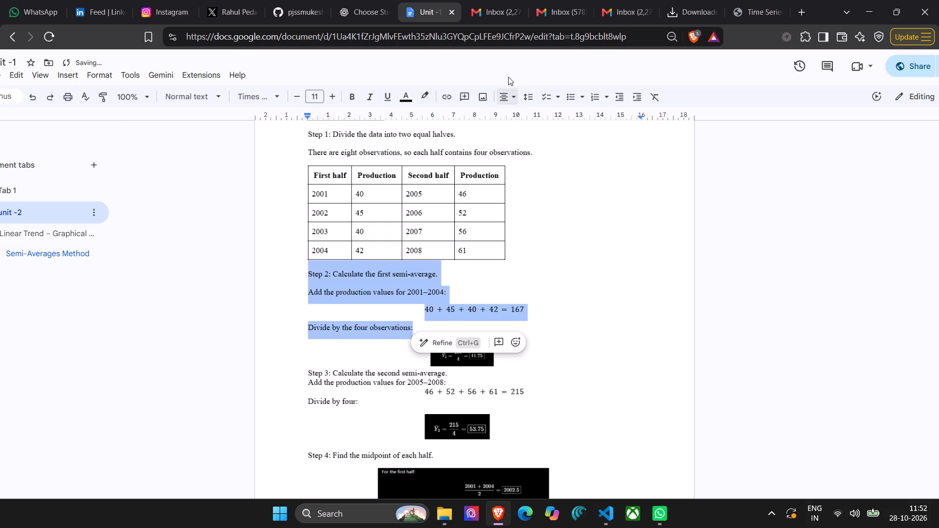
click(526, 99)
click(565, 206)
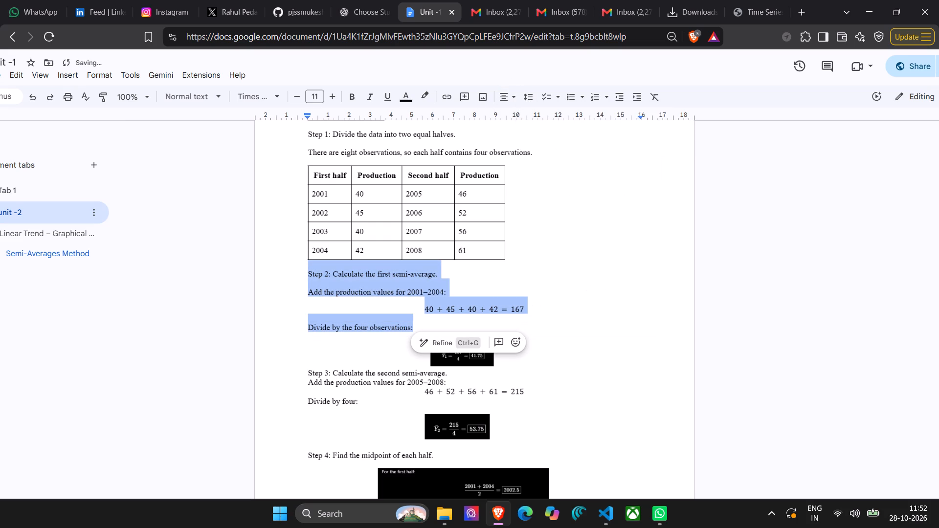
click(534, 96)
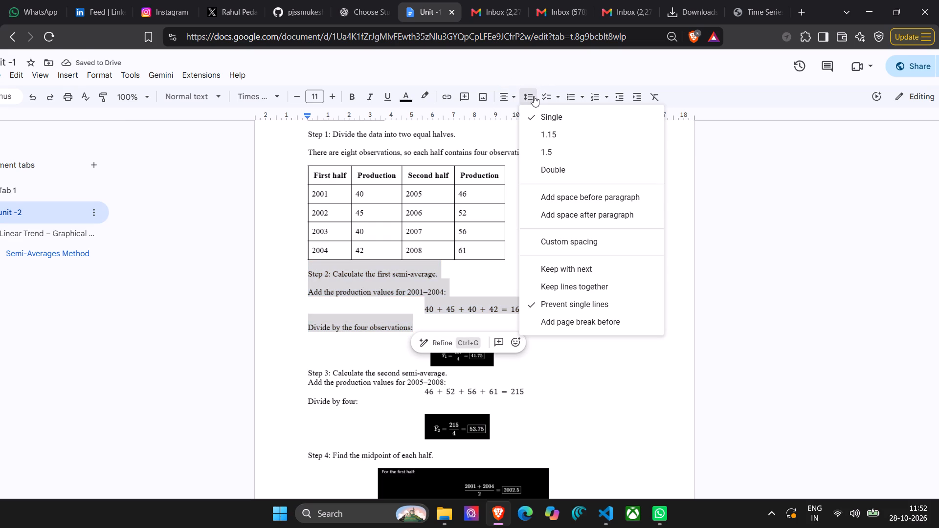
click(570, 197)
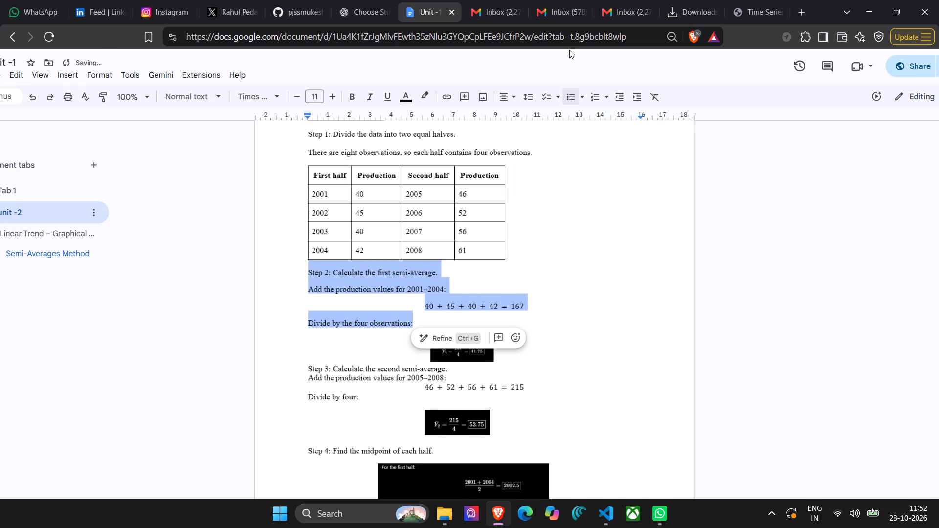
click(530, 98)
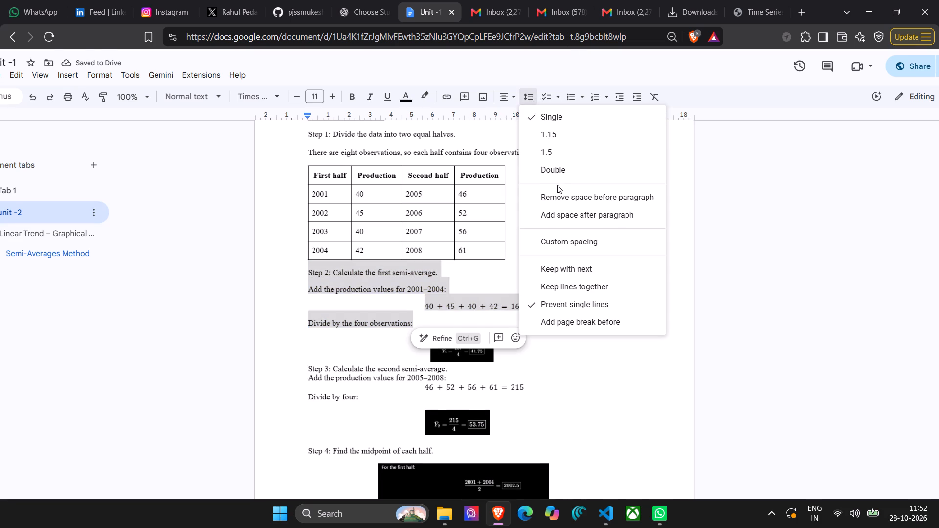
click(561, 195)
click(558, 210)
Remove the space before and after the "Step 1: Divide the data into two equal halves." line and the "There are eight observations" line.
scroll(558, 210, up, 1)
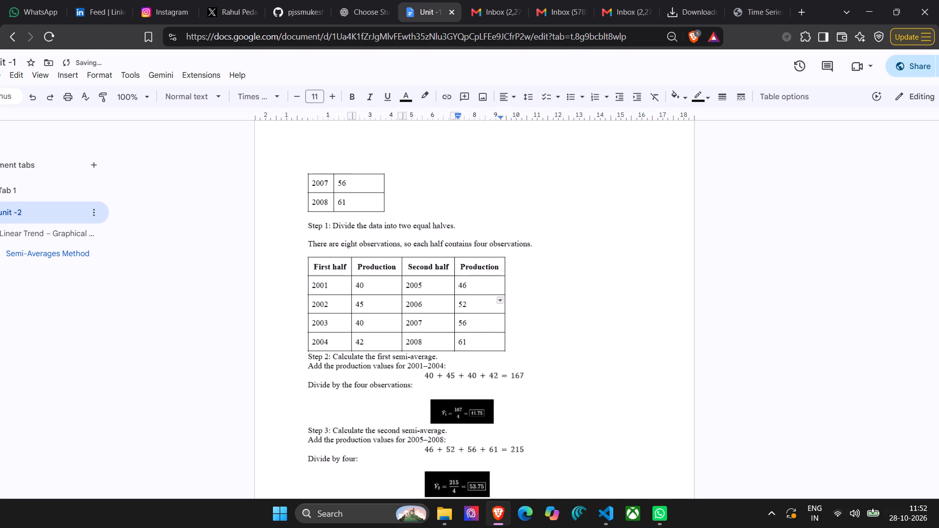
scroll(558, 210, up, 1)
drag(537, 271, 278, 270)
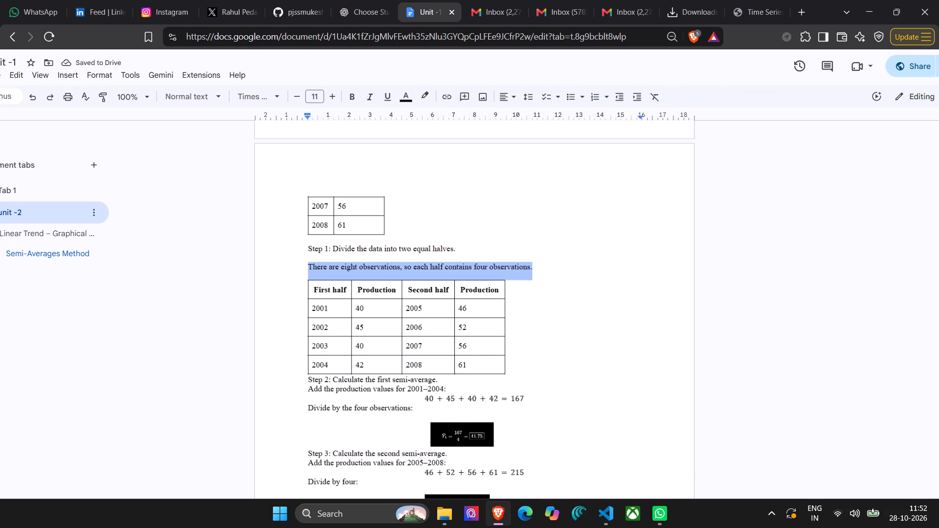
drag(278, 270, 285, 253)
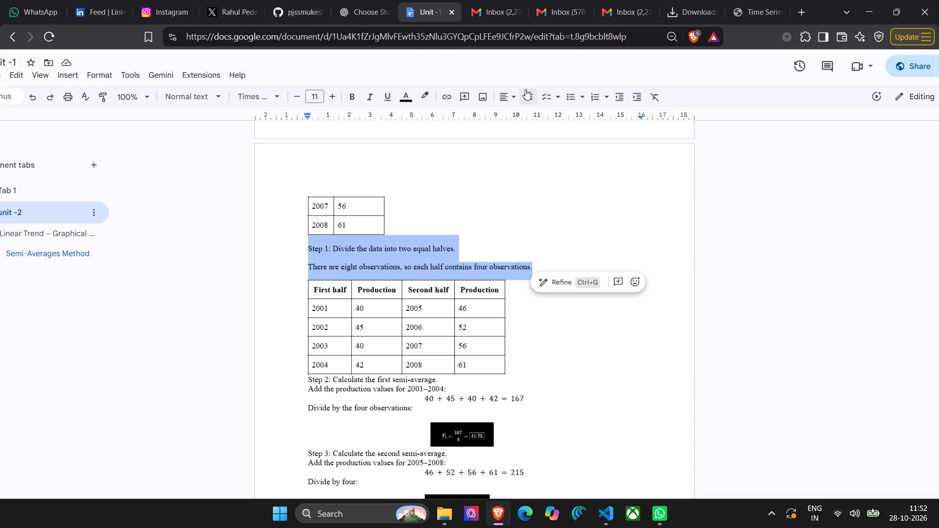
click(512, 100)
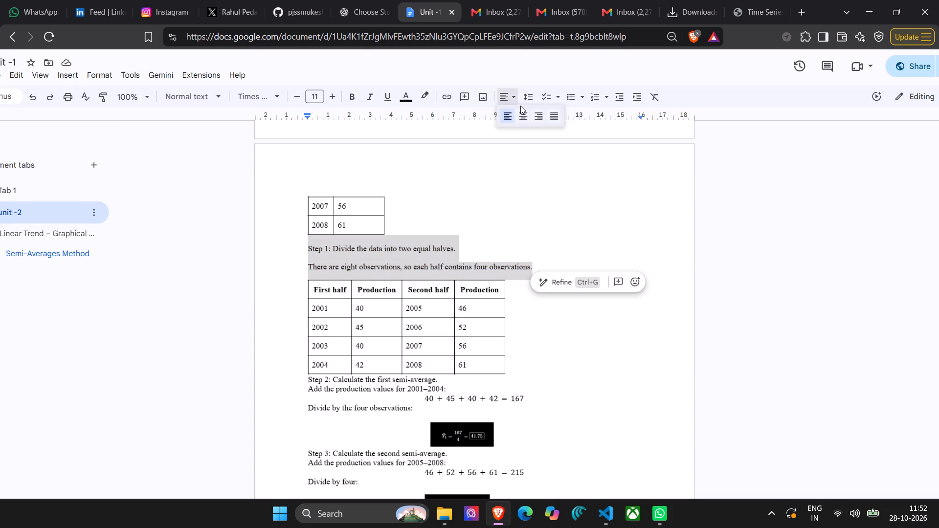
click(529, 92)
click(544, 196)
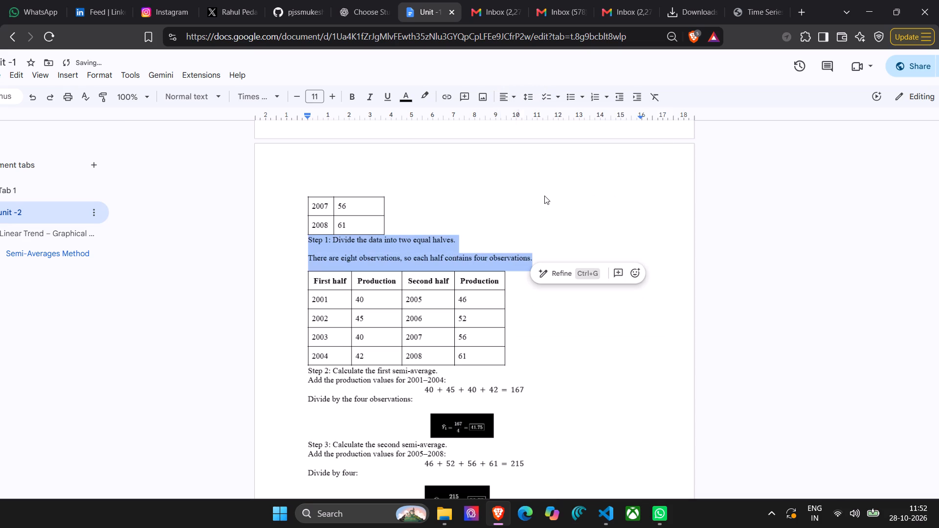
click(521, 99)
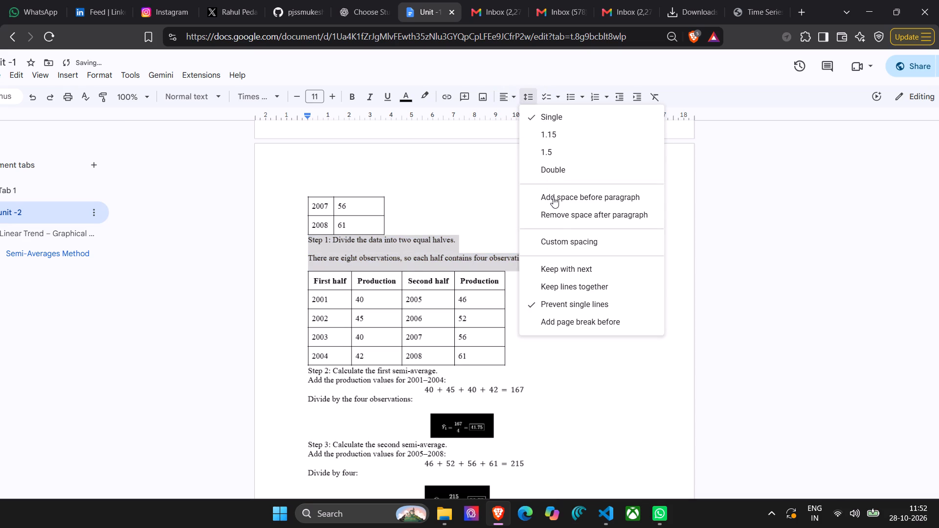
click(553, 198)
click(533, 97)
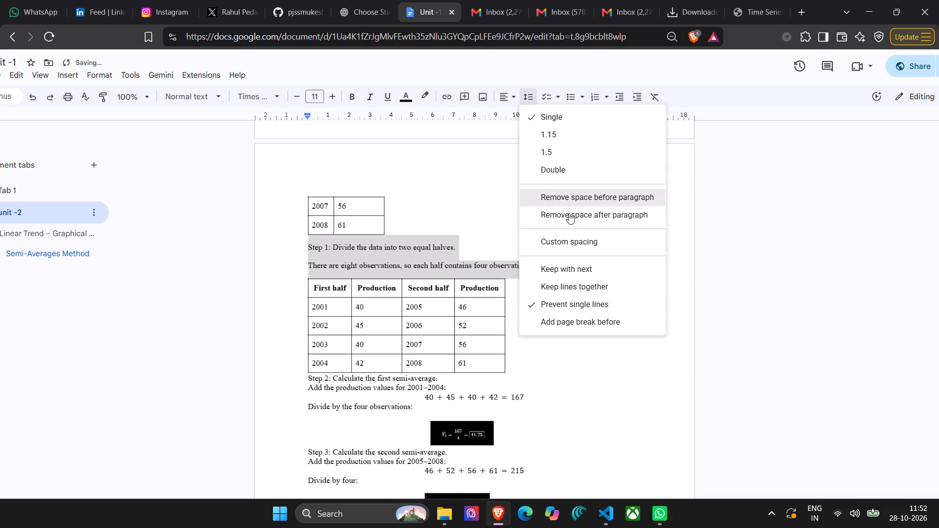
click(570, 229)
click(569, 220)
click(525, 106)
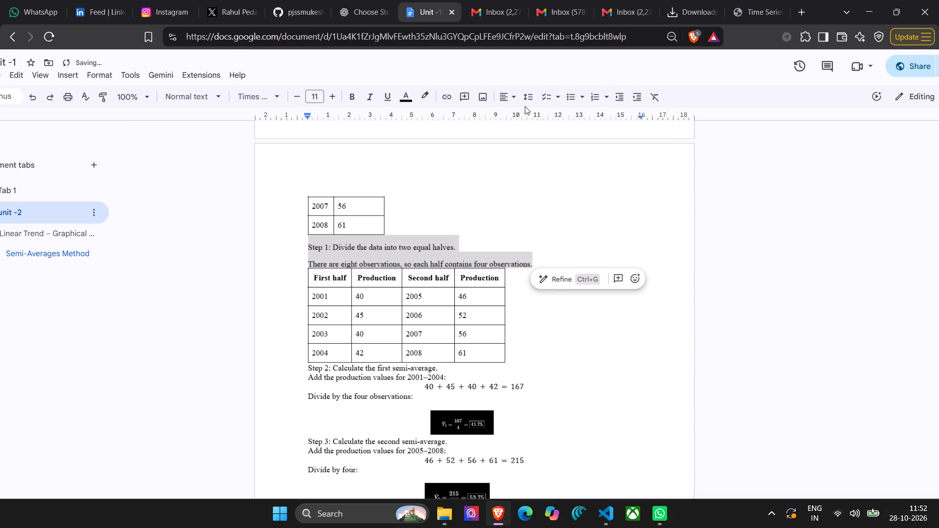
click(525, 101)
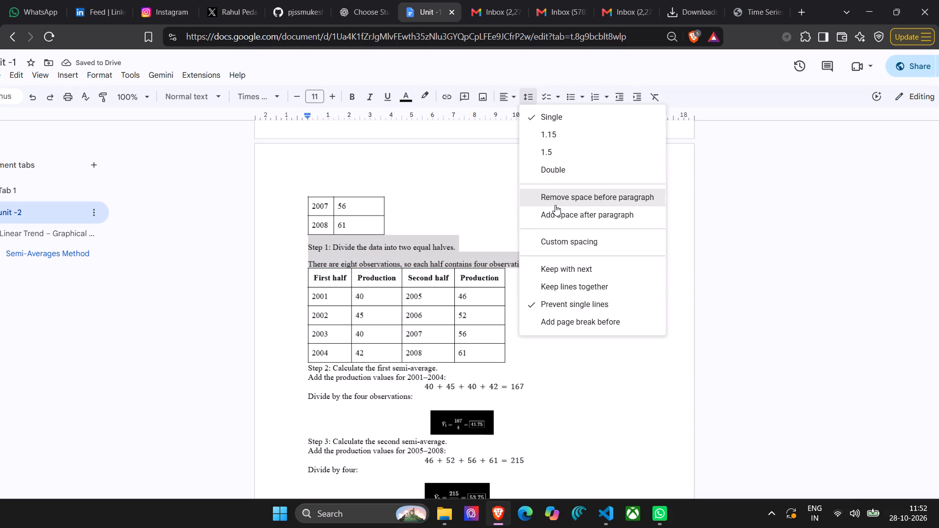
click(558, 212)
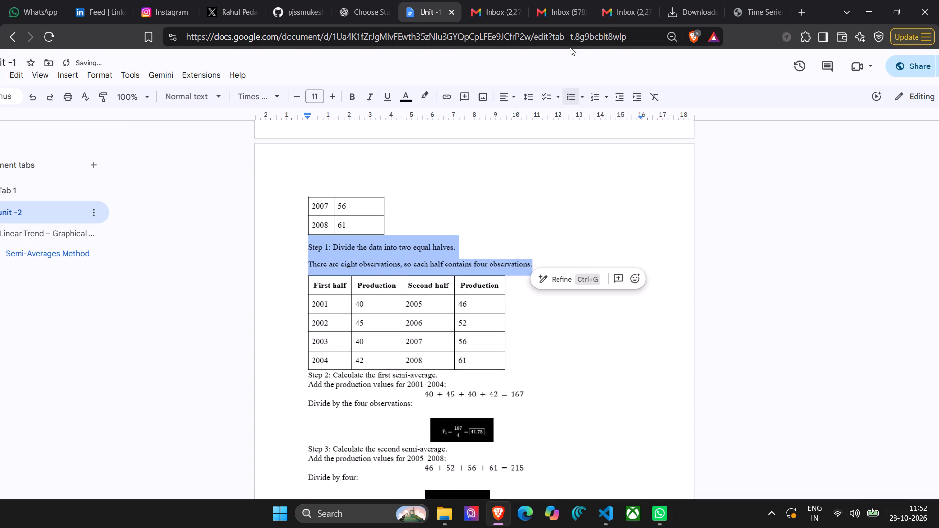
click(523, 96)
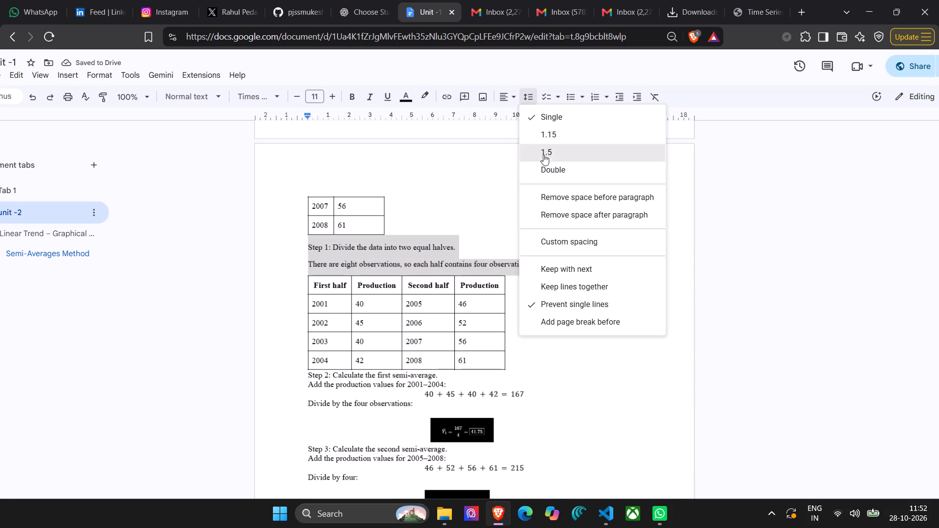
click(554, 203)
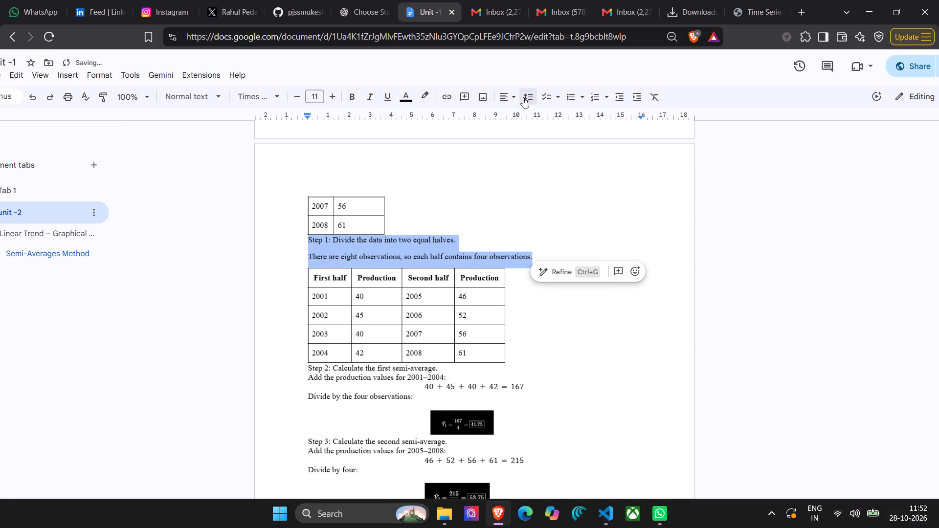
click(523, 97)
click(554, 214)
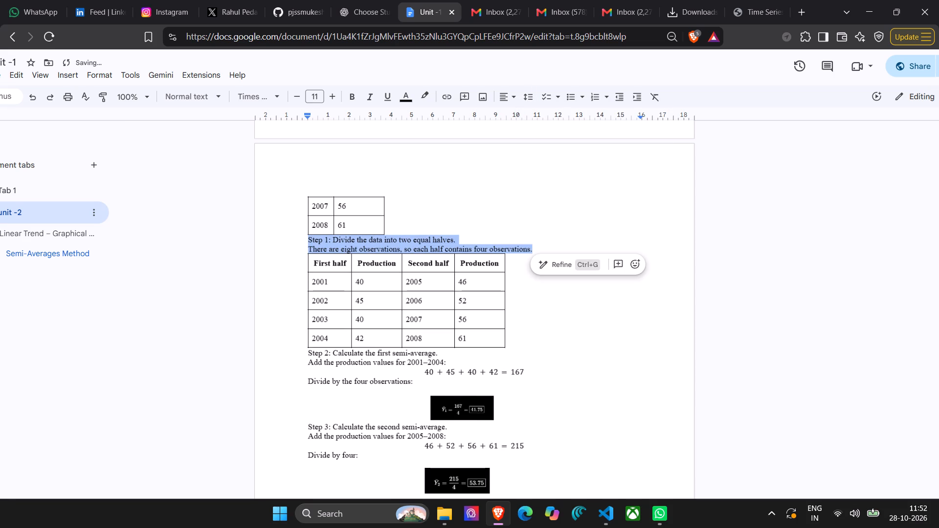
click(492, 174)
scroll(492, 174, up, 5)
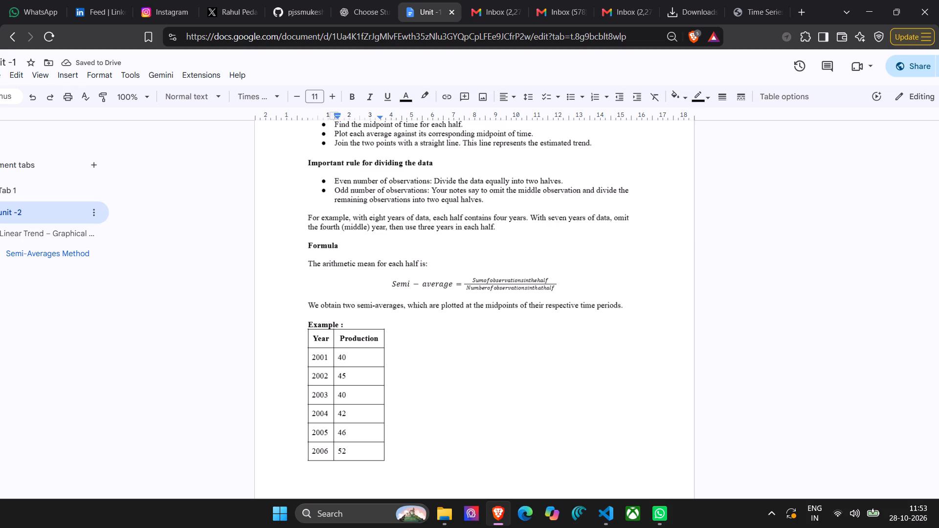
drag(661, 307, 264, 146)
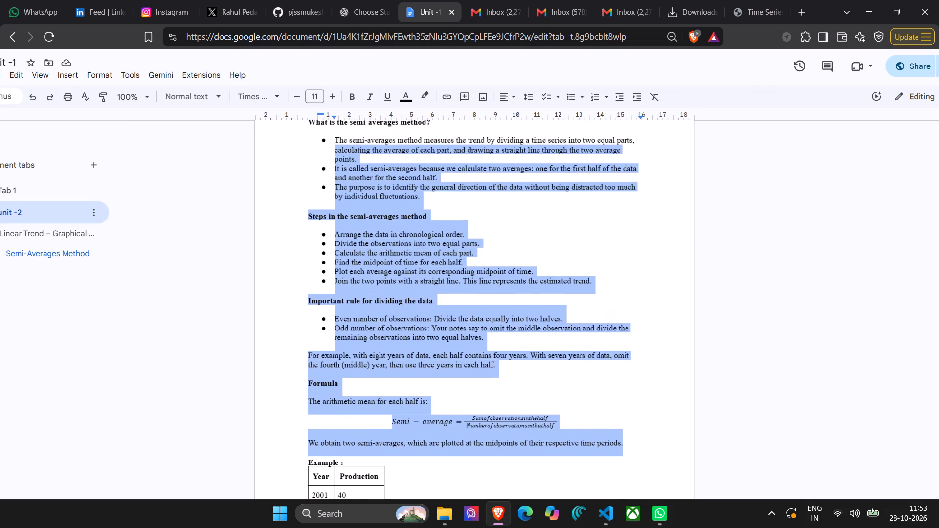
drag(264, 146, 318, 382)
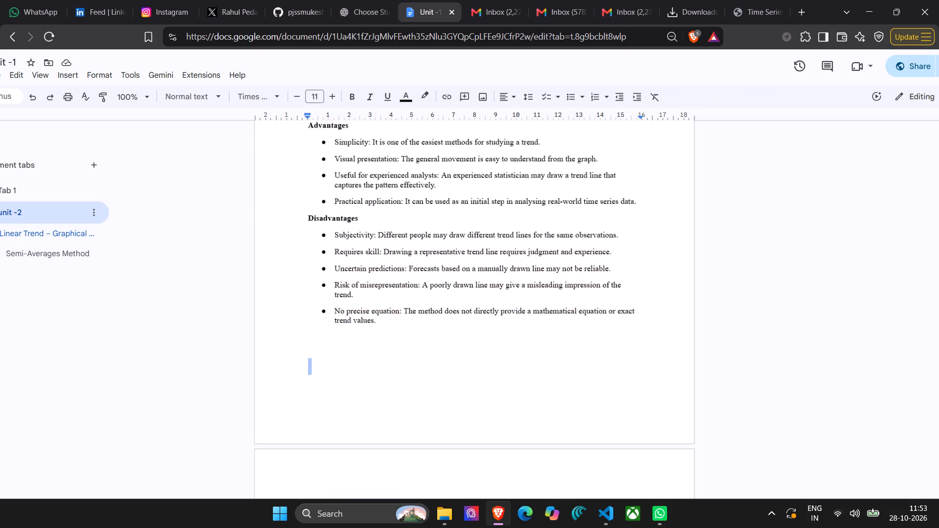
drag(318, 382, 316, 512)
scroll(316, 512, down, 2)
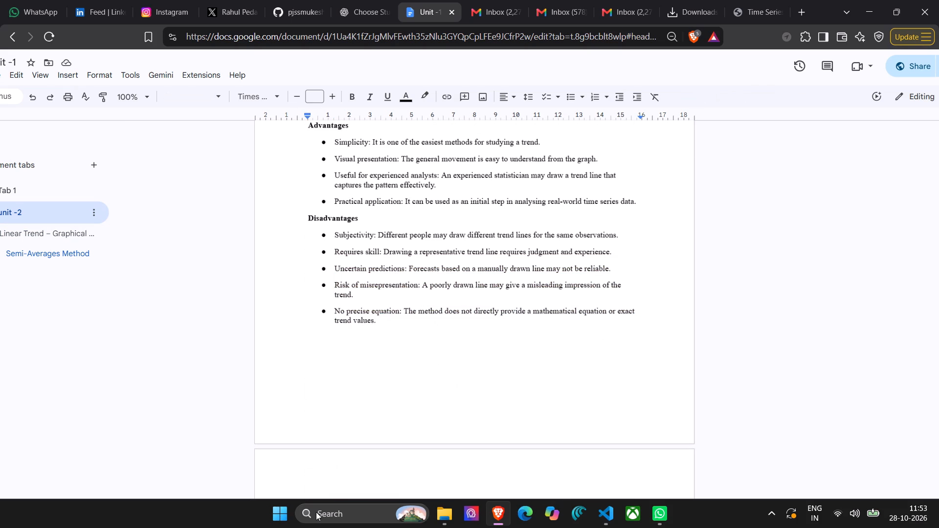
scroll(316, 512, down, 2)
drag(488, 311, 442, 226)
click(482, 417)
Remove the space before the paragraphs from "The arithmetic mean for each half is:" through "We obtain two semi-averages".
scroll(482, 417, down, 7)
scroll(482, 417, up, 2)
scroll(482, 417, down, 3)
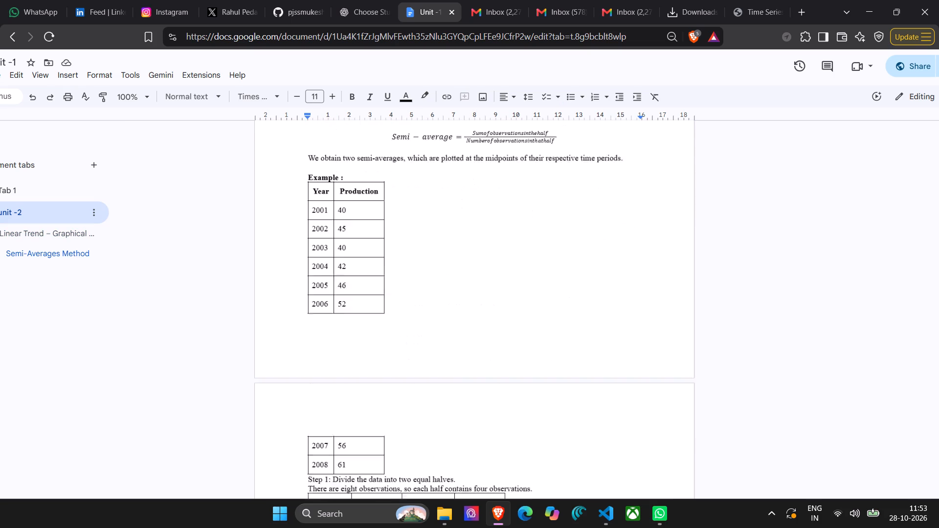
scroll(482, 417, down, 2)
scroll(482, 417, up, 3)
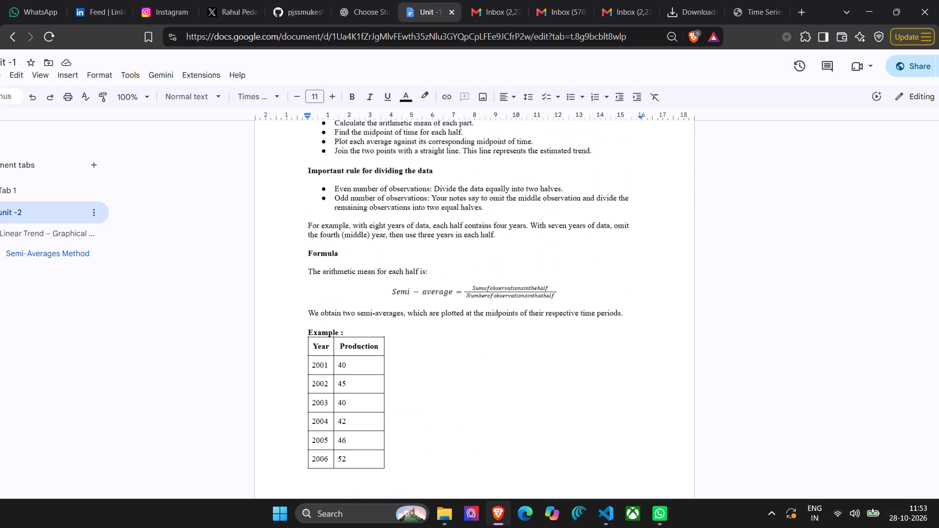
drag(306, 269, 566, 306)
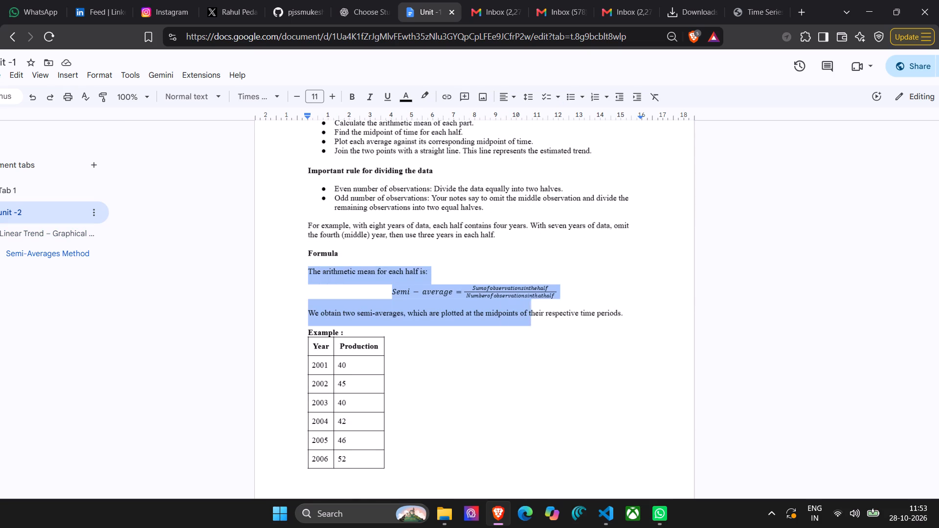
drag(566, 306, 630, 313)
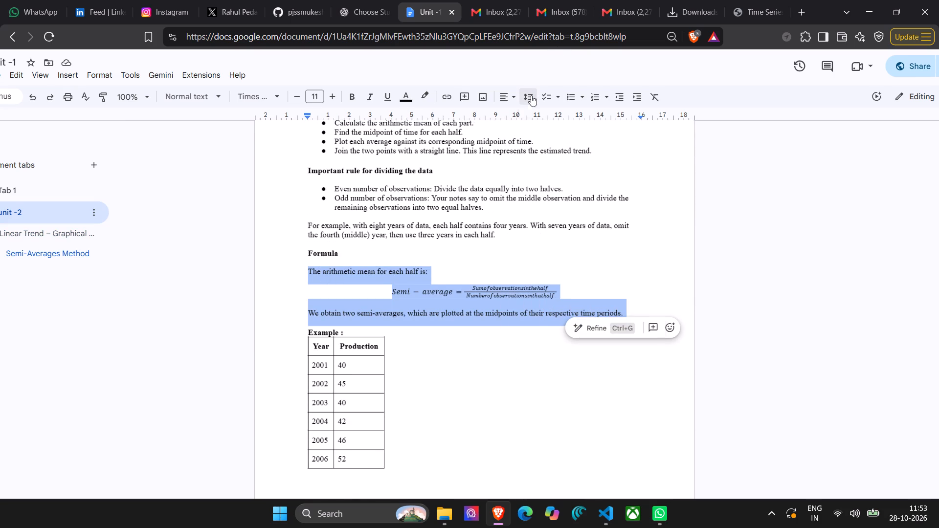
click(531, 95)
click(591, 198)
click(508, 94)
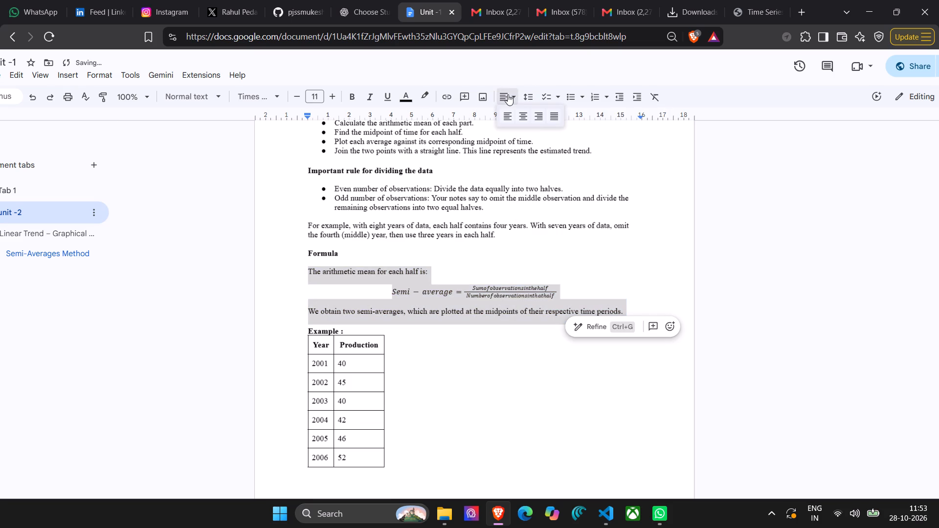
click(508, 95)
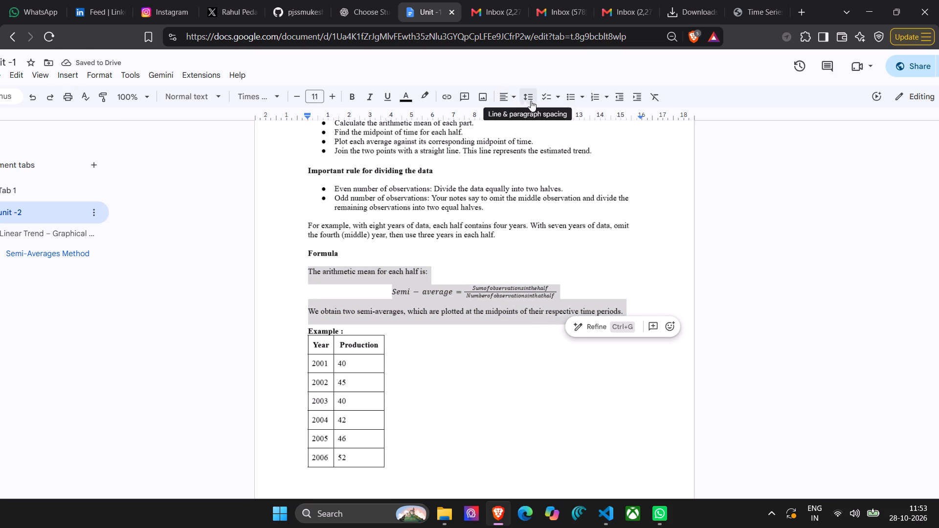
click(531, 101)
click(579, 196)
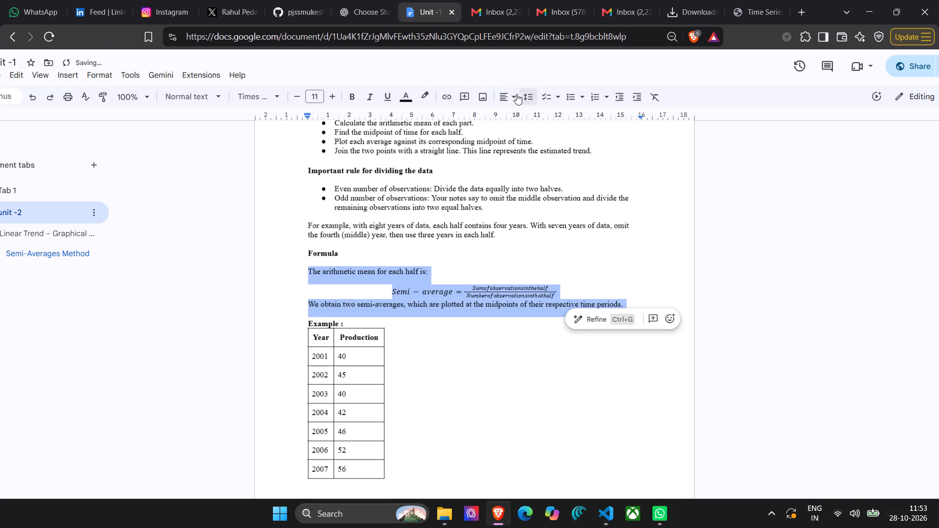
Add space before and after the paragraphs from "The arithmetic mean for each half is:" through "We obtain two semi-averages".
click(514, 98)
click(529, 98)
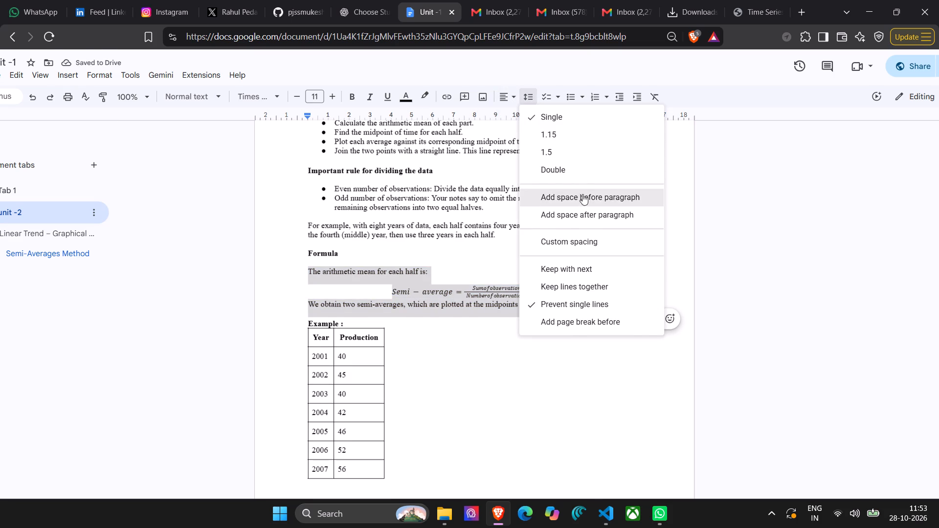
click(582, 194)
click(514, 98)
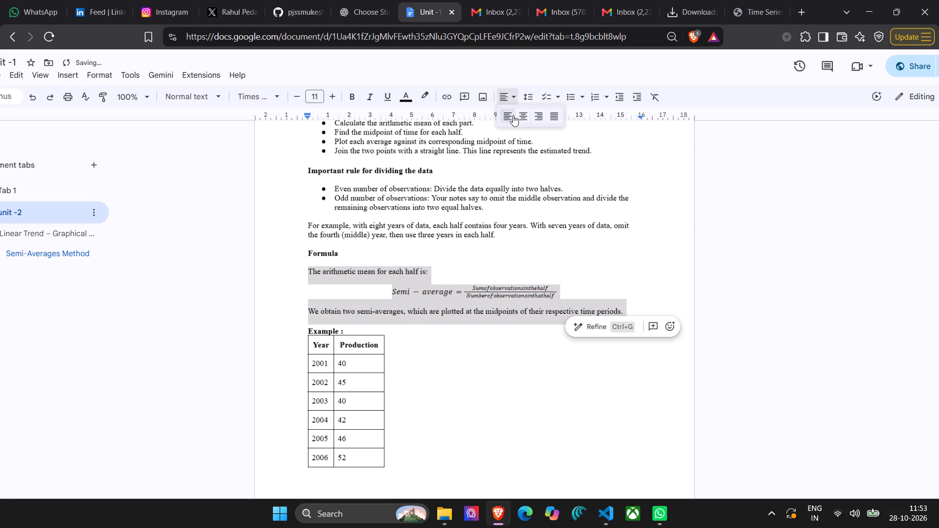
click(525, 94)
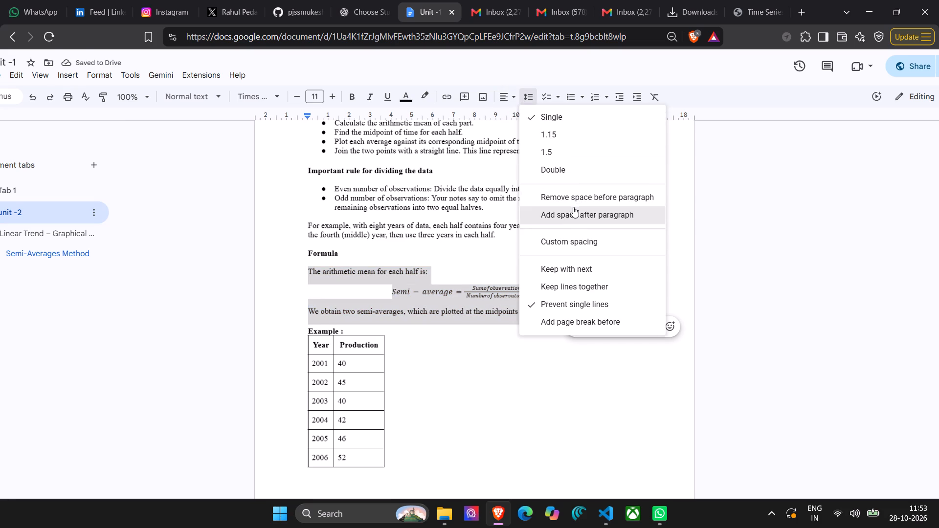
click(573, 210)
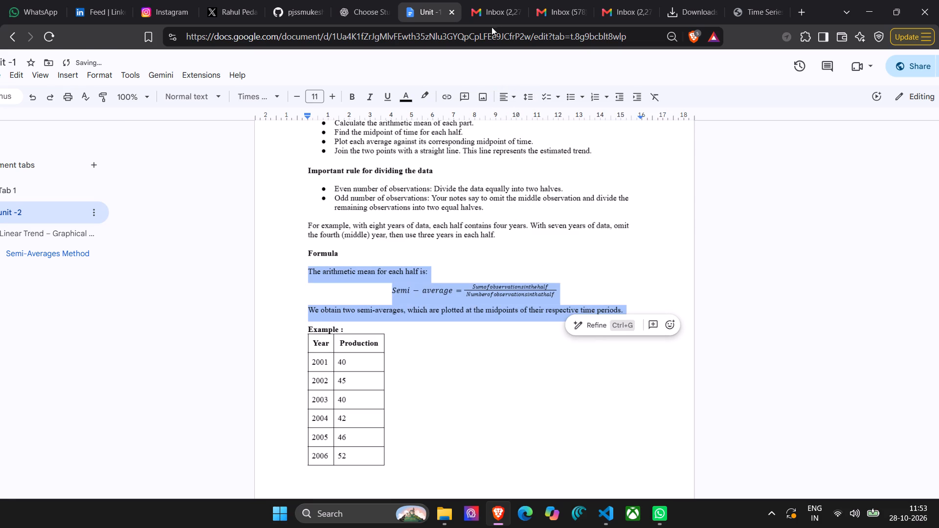
Remove the space before and after the paragraphs from "The arithmetic mean for each half is:" through "We obtain two semi-averages".
click(532, 100)
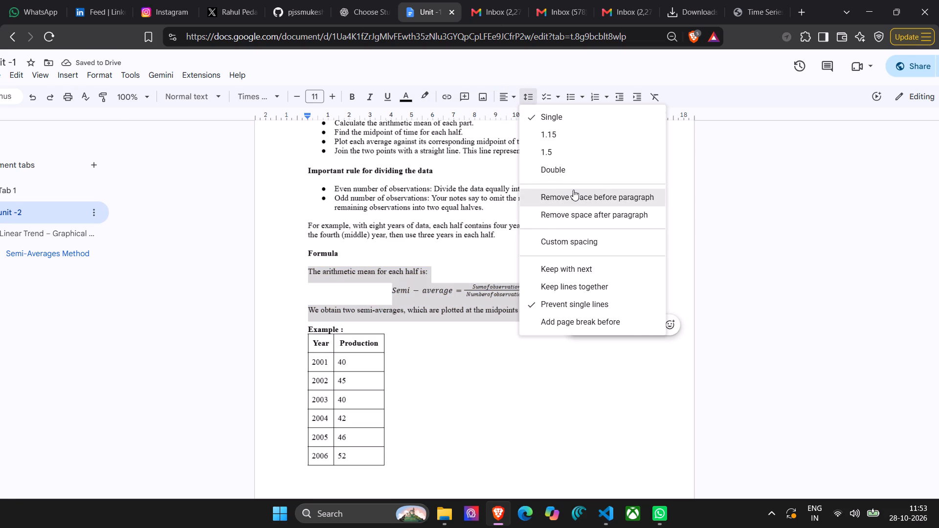
click(573, 193)
click(528, 98)
click(602, 224)
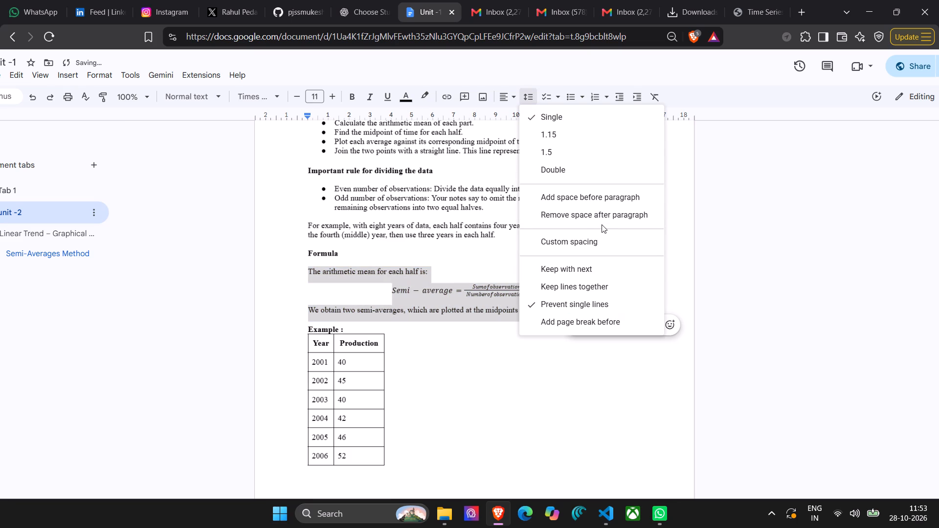
click(593, 202)
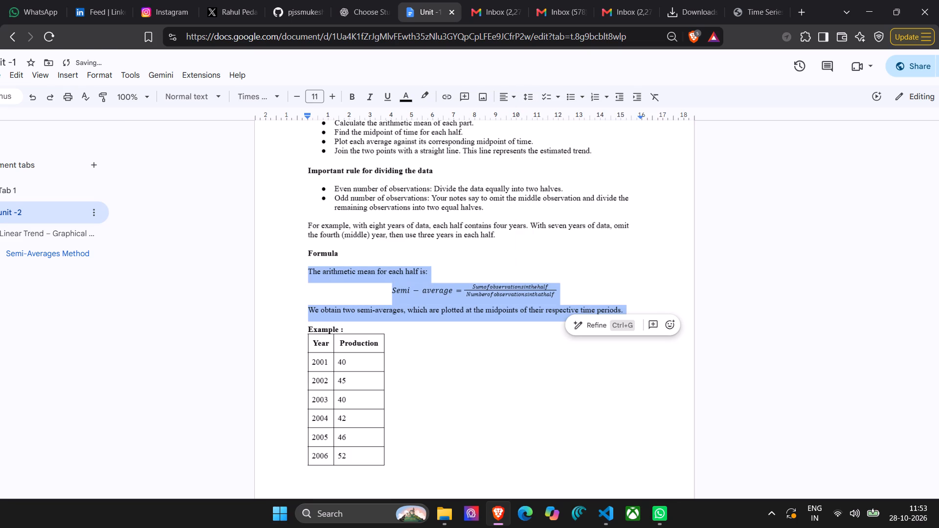
click(512, 98)
click(535, 98)
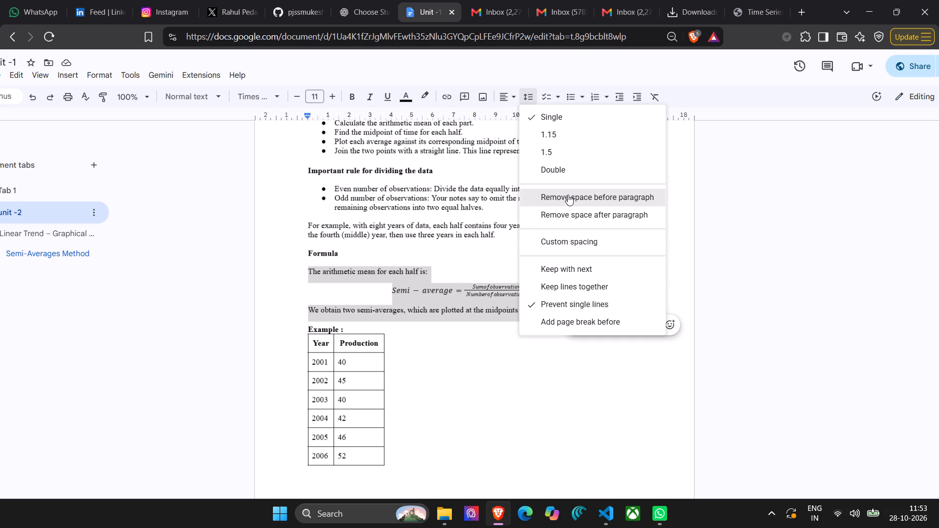
drag(568, 195, 576, 200)
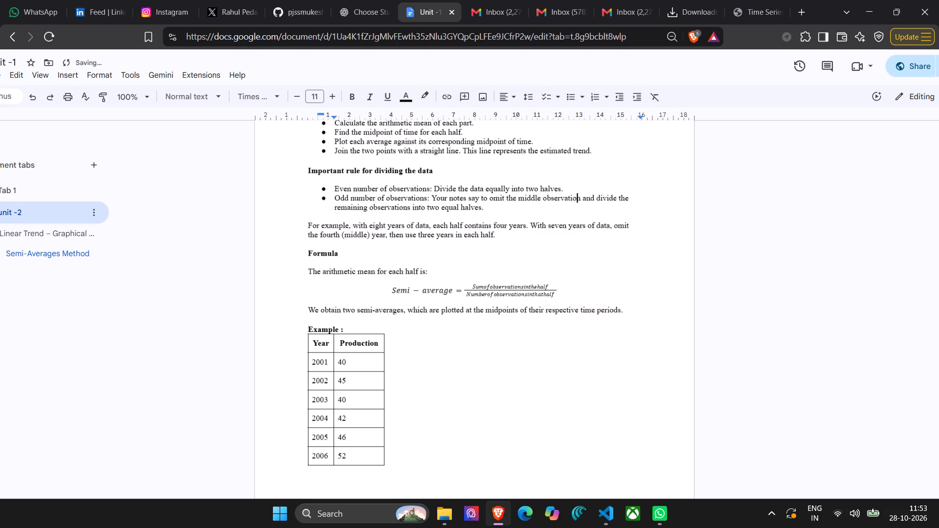
click(576, 200)
drag(645, 308, 406, 305)
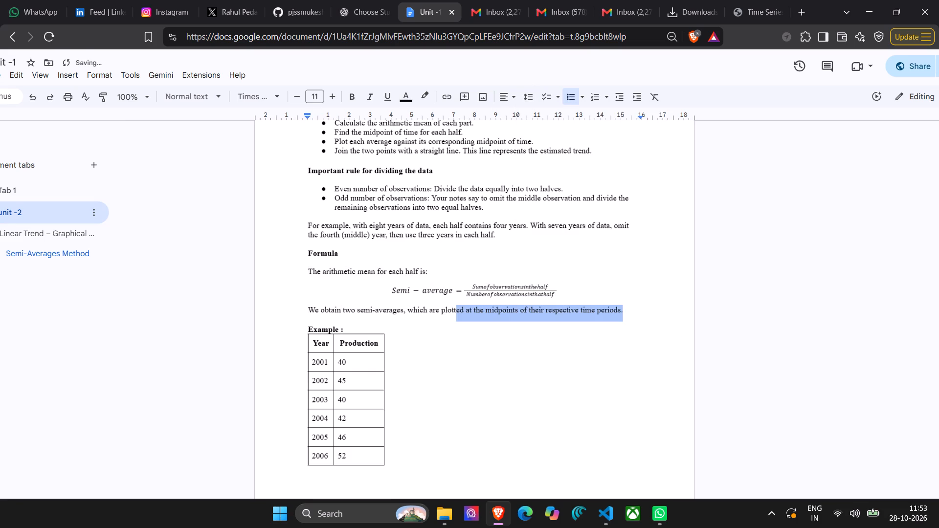
drag(406, 305, 303, 276)
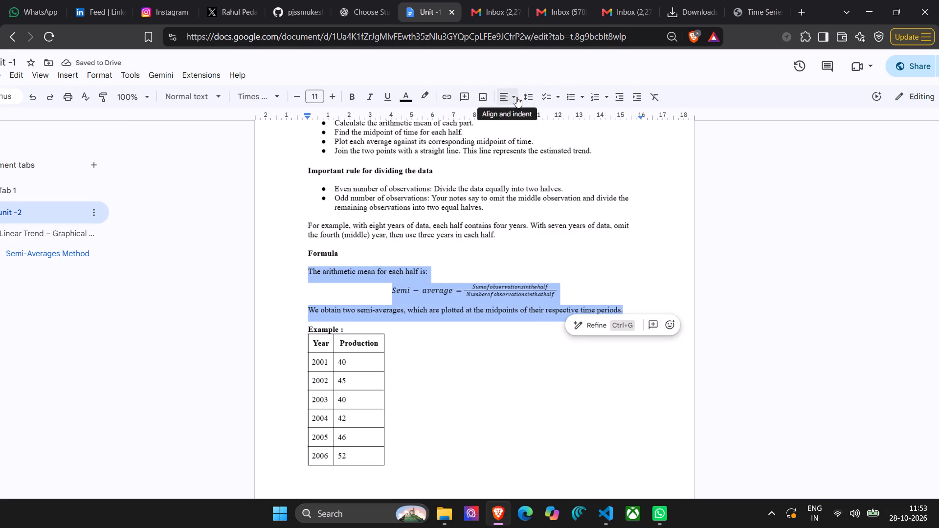
click(533, 97)
click(596, 213)
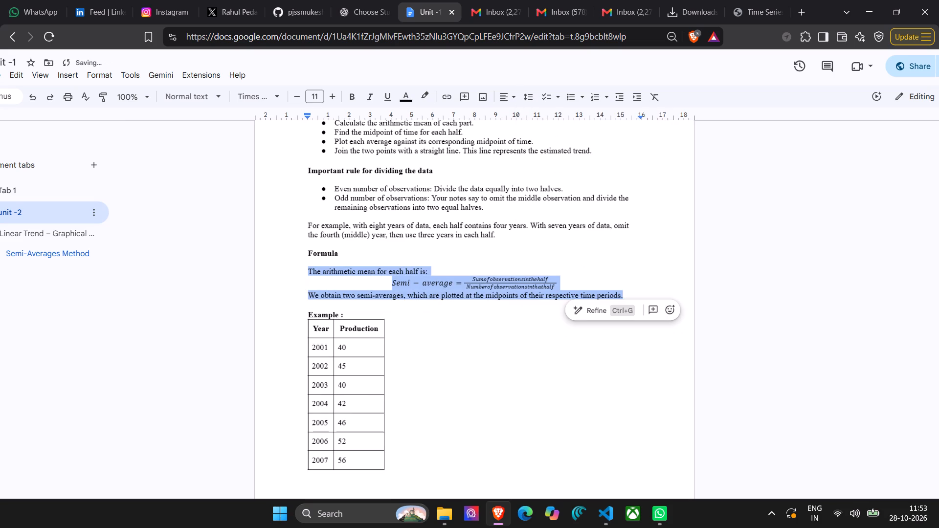
click(440, 308)
Make the "For example, with eight years of data" paragraph a third bullet under "Important rule for dividing the data".
scroll(440, 308, down, 2)
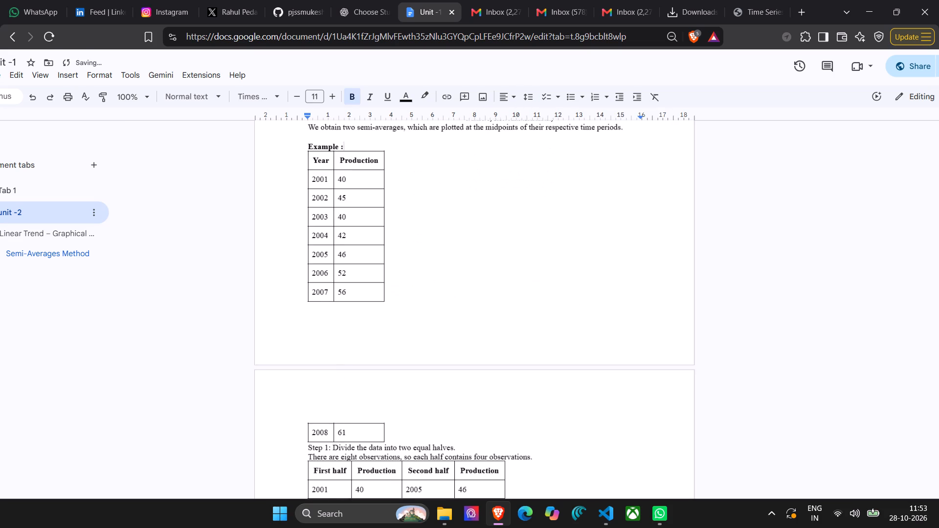
scroll(440, 308, down, 1)
scroll(371, 275, up, 5)
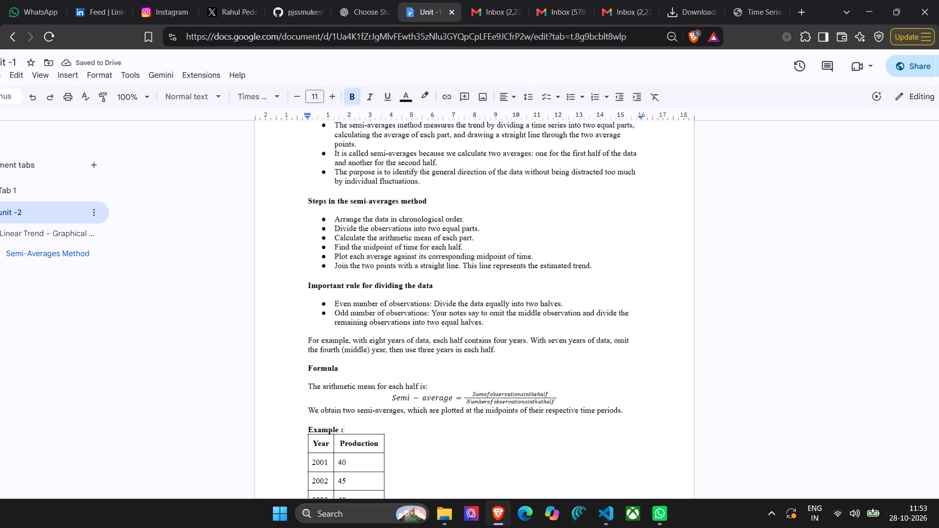
click(309, 381)
drag(297, 342, 397, 331)
drag(397, 331, 495, 343)
click(295, 335)
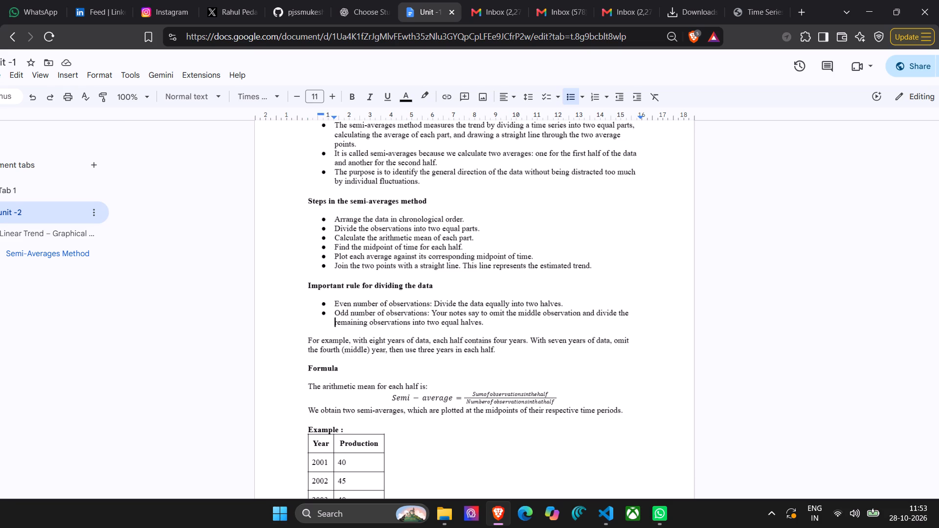
click(312, 354)
click(308, 345)
key(BackSpace)
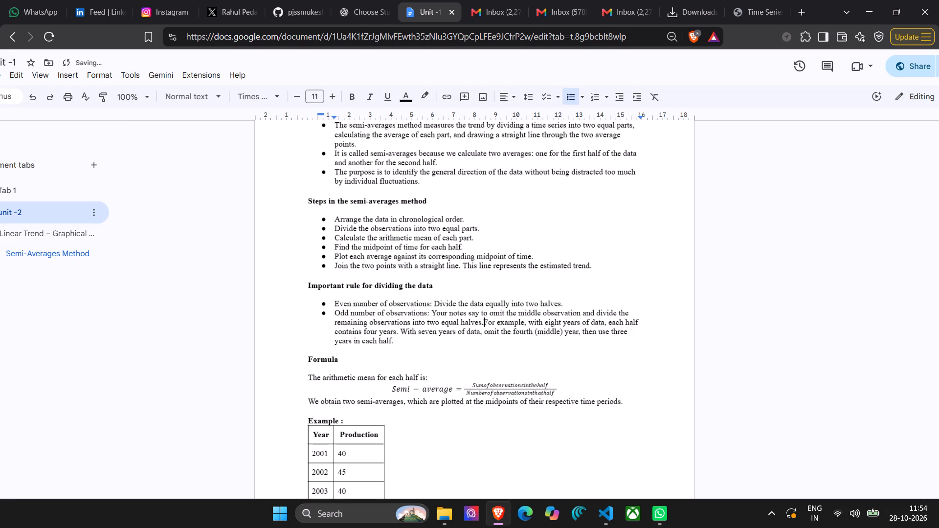
key(Return)
Review the formatting of the semi-averages section, from its definition through the worked example and chart to the disadvantages.
scroll(362, 435, down, 1)
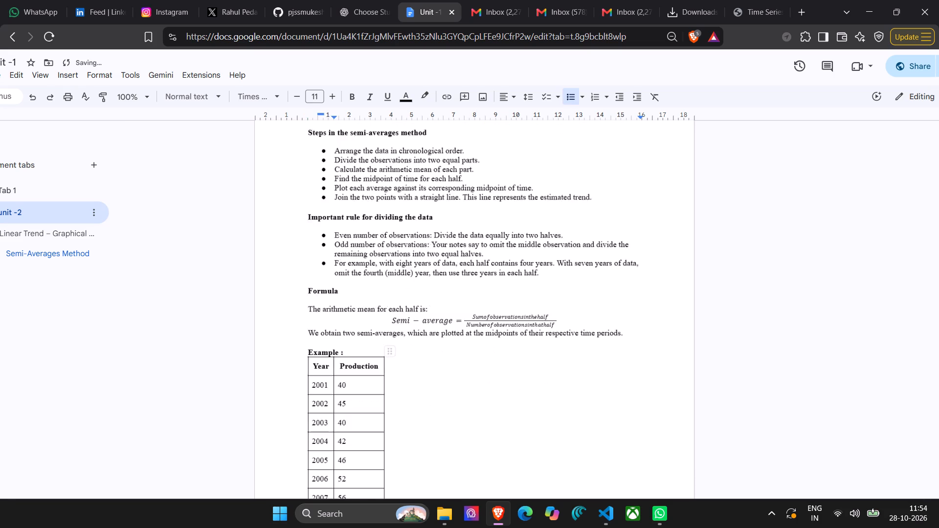
scroll(362, 435, down, 2)
scroll(362, 435, up, 5)
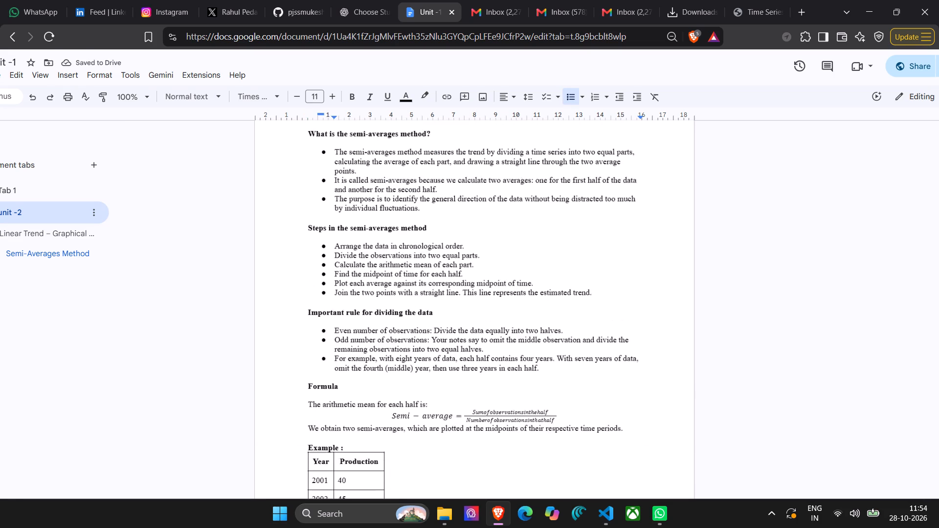
scroll(362, 435, up, 2)
scroll(362, 435, down, 6)
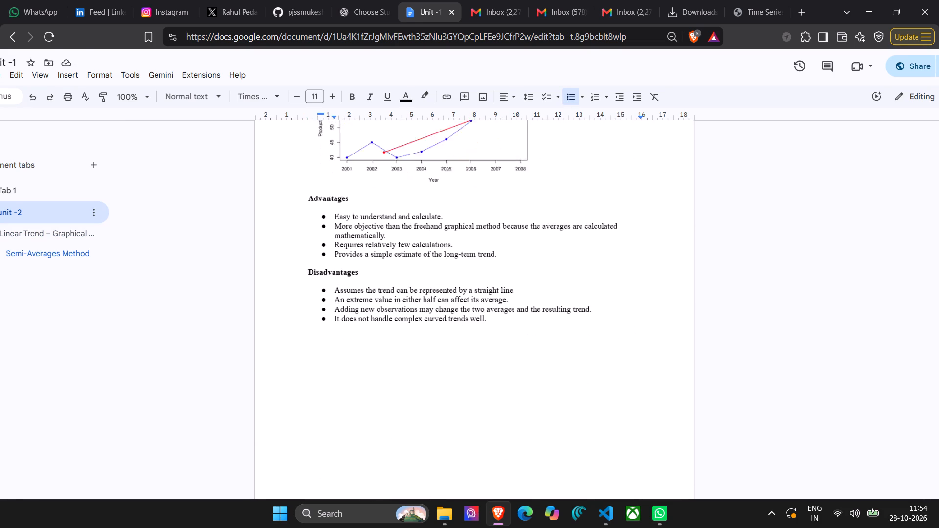
scroll(362, 435, down, 1)
scroll(359, 334, up, 6)
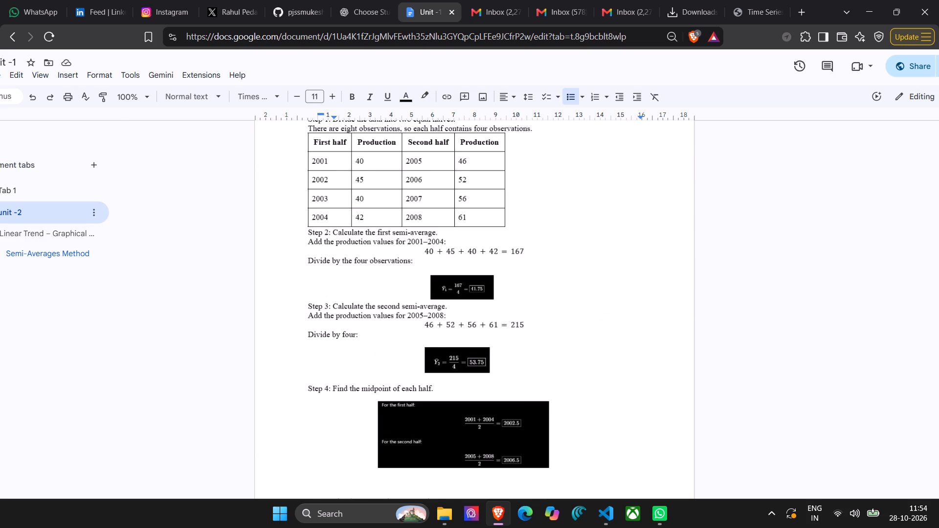
scroll(359, 334, up, 7)
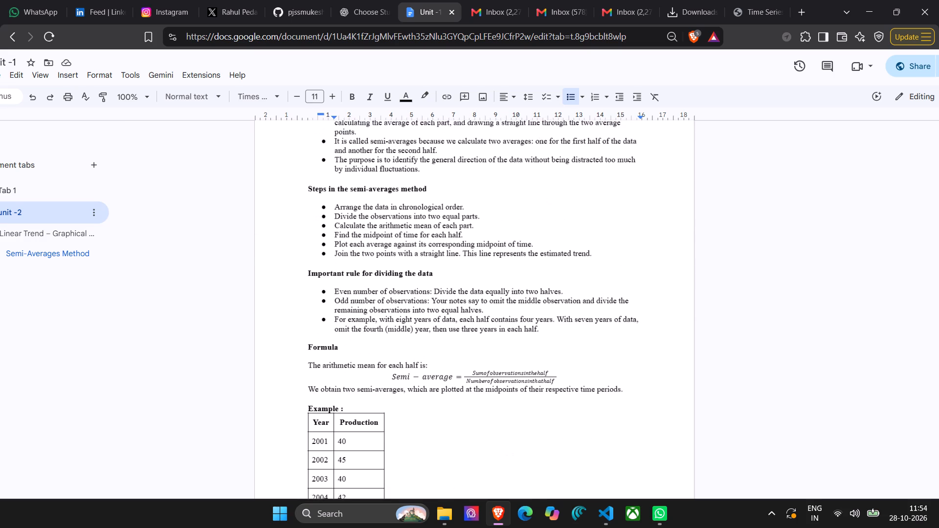
scroll(359, 334, up, 2)
scroll(359, 334, down, 13)
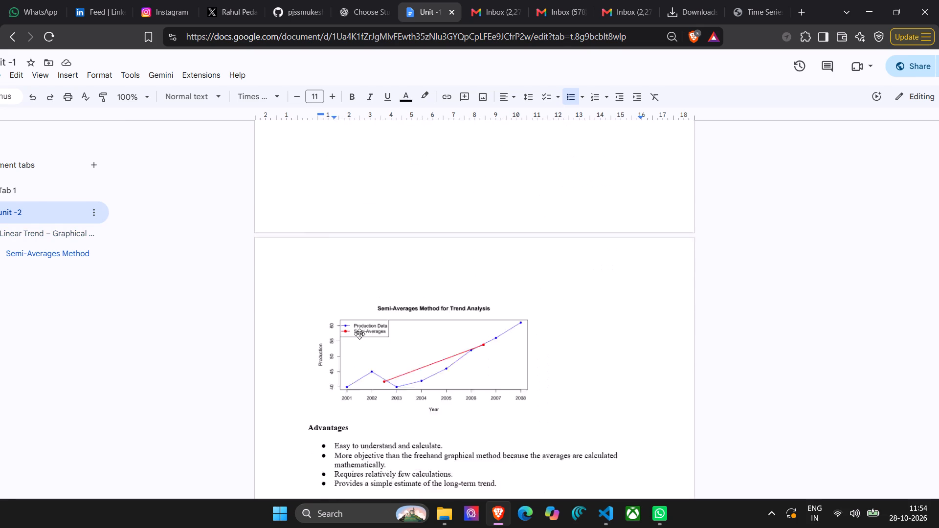
scroll(359, 334, up, 6)
scroll(359, 334, down, 11)
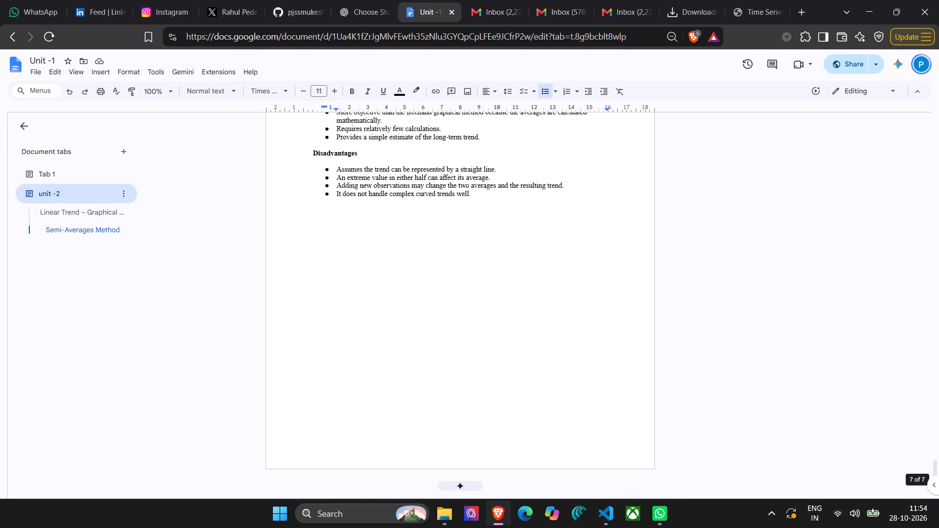
Check the Linear Trend and Semi-Averages Method outline headings, and return to "What is a trend?" at the start of unit 2.
click(52, 216)
click(60, 238)
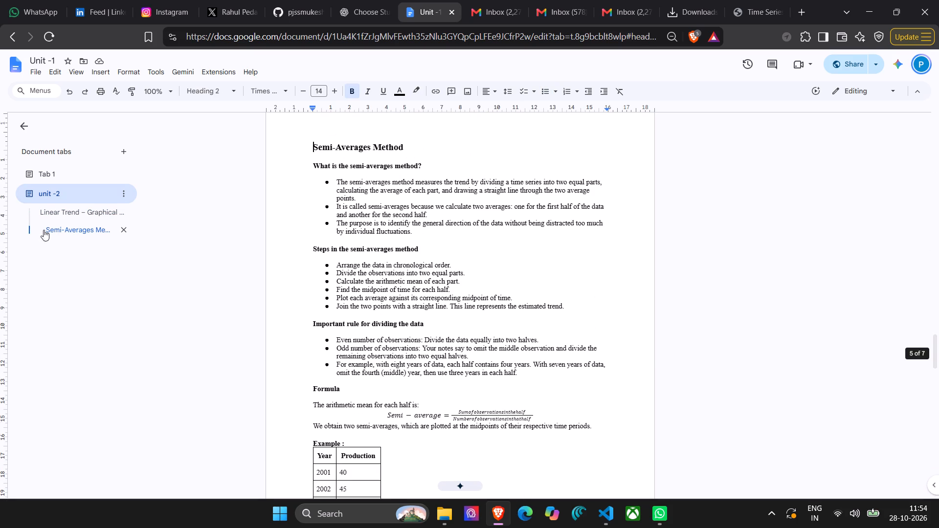
click(36, 223)
click(51, 212)
click(92, 237)
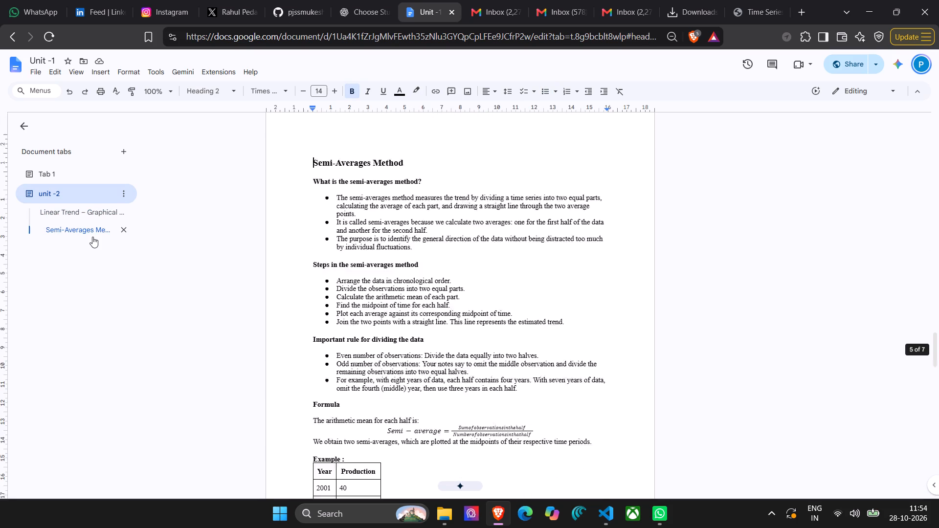
scroll(300, 235, up, 16)
scroll(300, 235, up, 6)
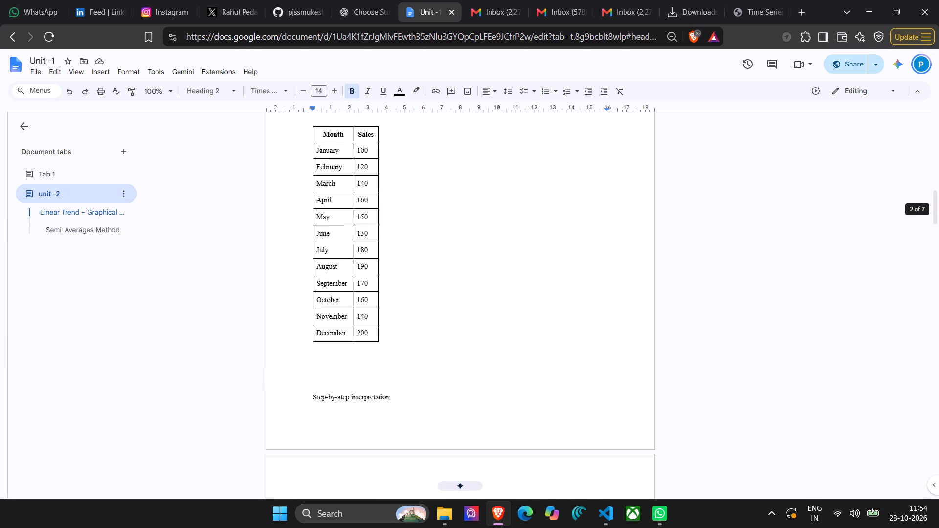
scroll(300, 235, up, 4)
click(459, 189)
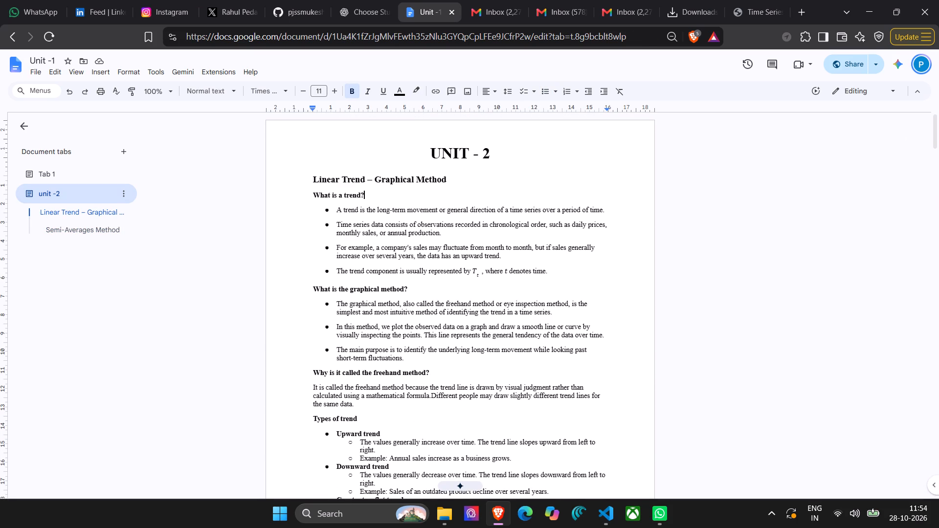
Change the "Semi-Averages Method" heading to Heading 1, matching the paragraph style of the "Linear Trend – Graphical Method" heading.
click(440, 180)
click(226, 99)
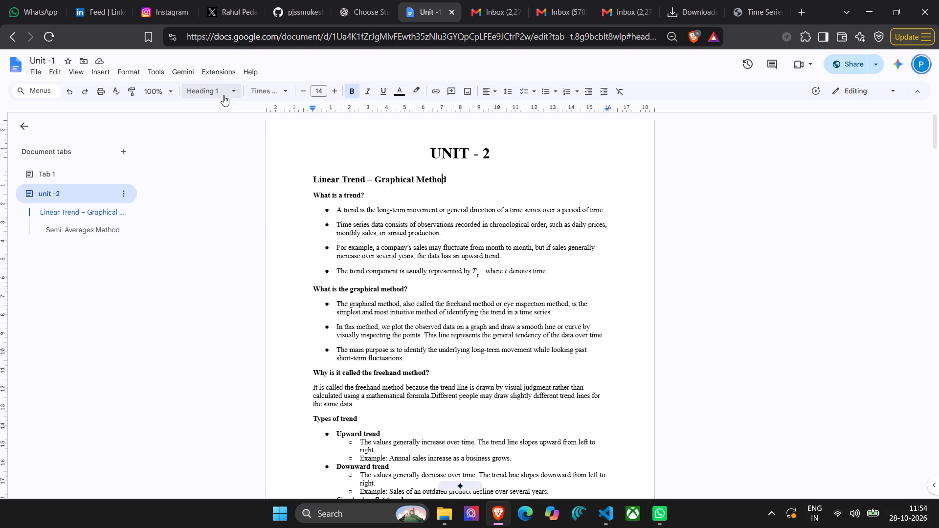
click(224, 95)
click(109, 229)
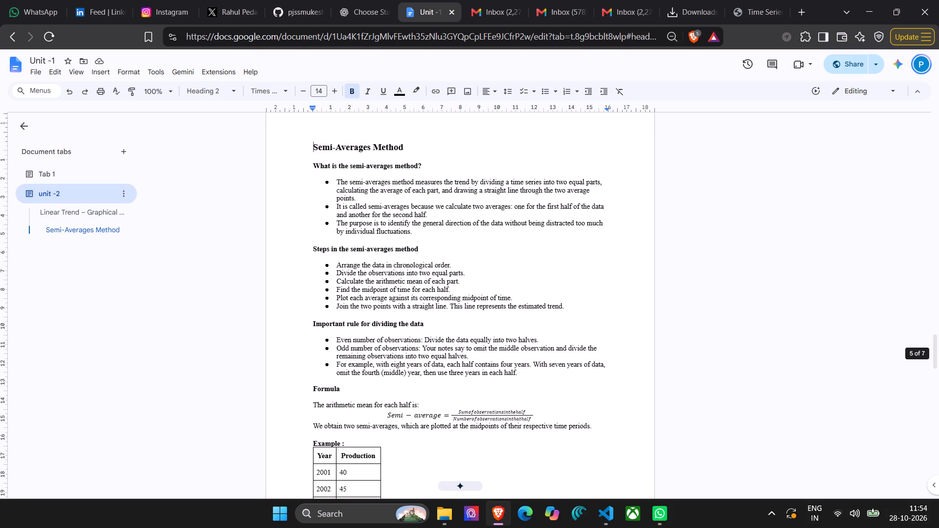
drag(423, 153, 389, 152)
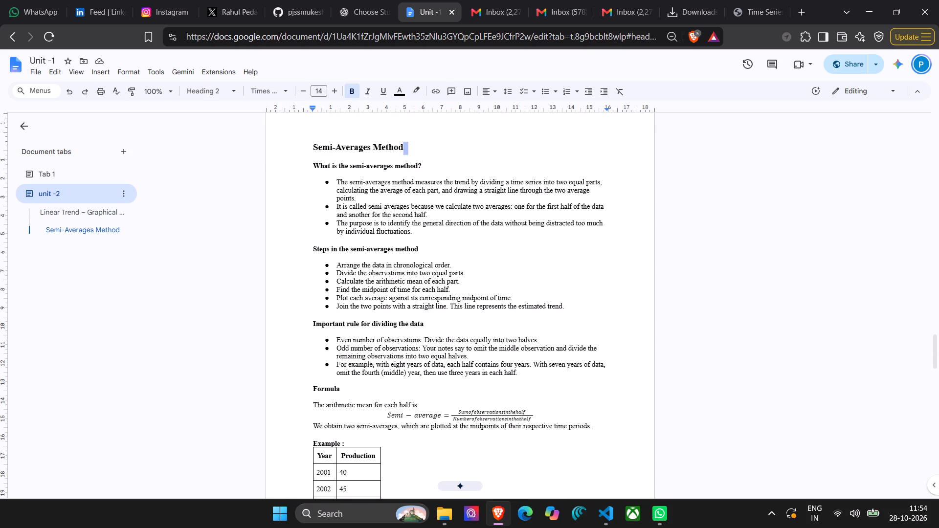
drag(389, 152, 260, 156)
click(333, 148)
drag(308, 147, 442, 152)
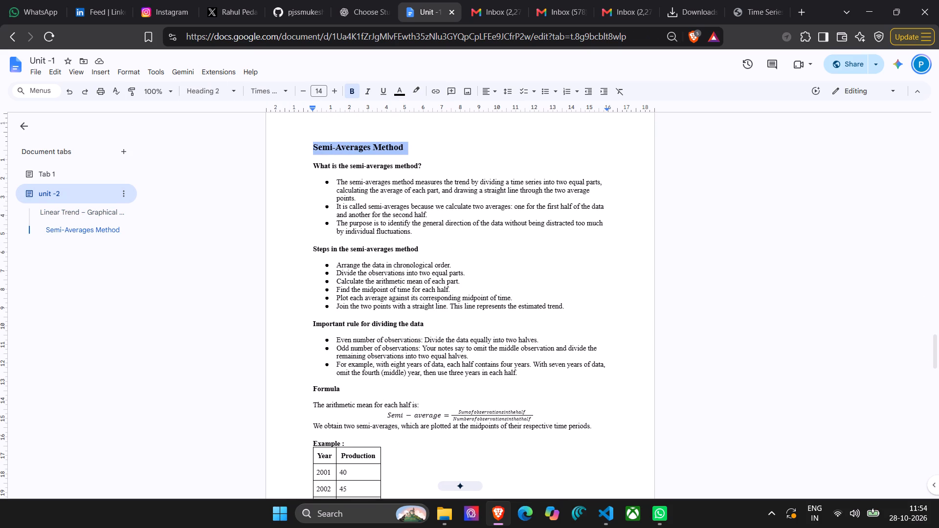
click(221, 86)
click(251, 215)
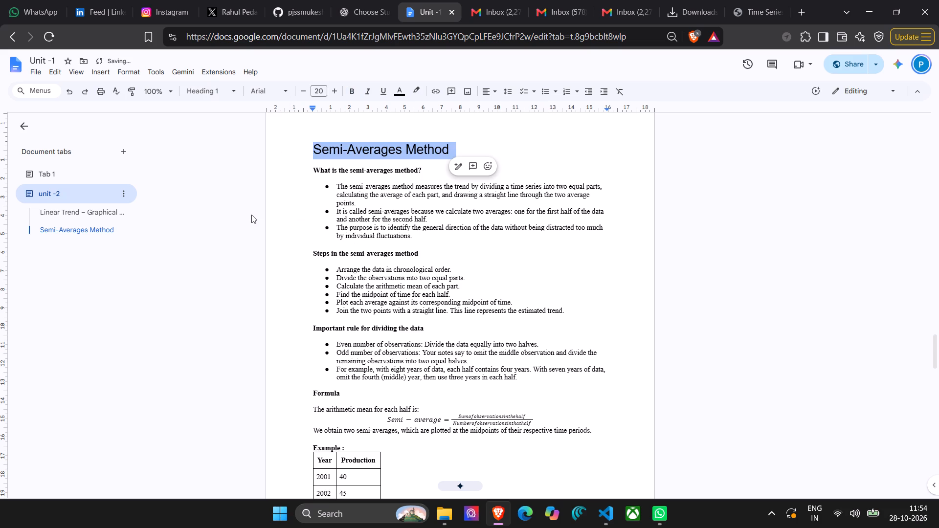
Format the "Semi-Averages Method" heading in bold Times New Roman at size 14.
click(293, 91)
click(281, 91)
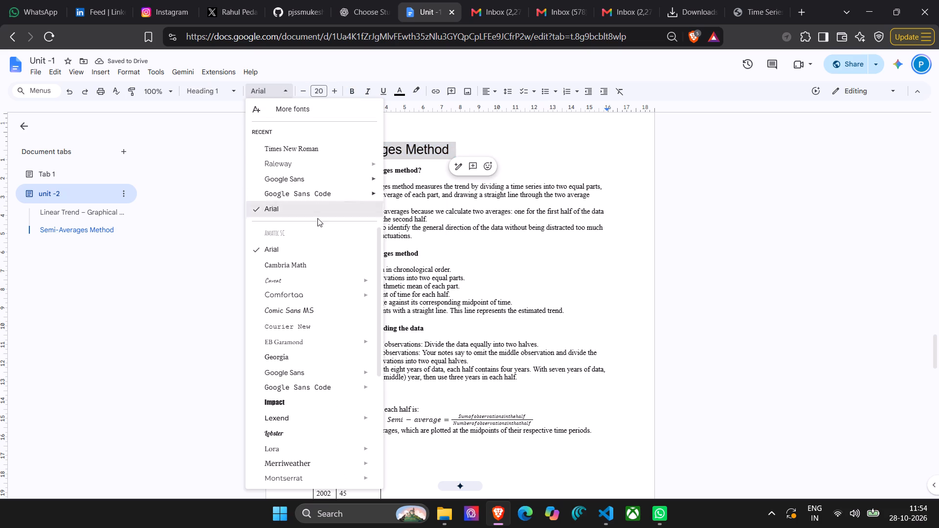
click(290, 145)
click(309, 88)
click(312, 88)
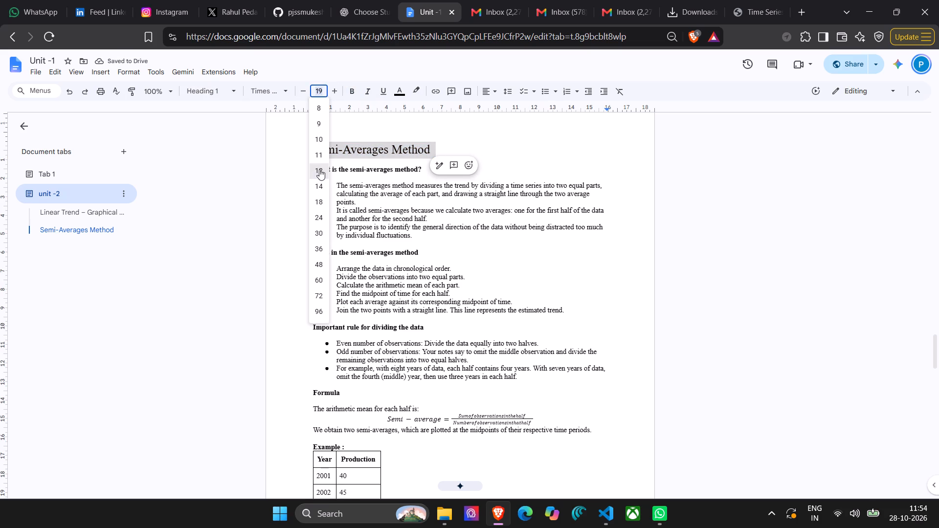
click(318, 153)
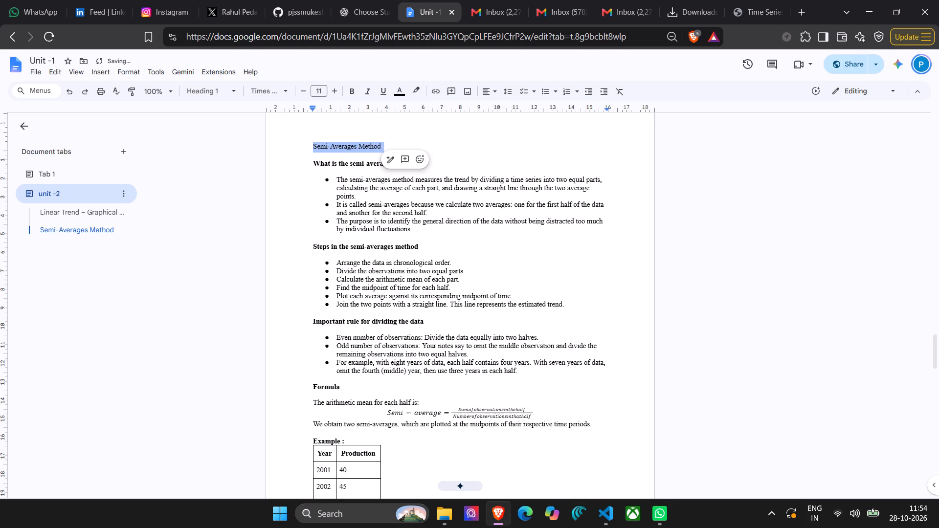
click(354, 90)
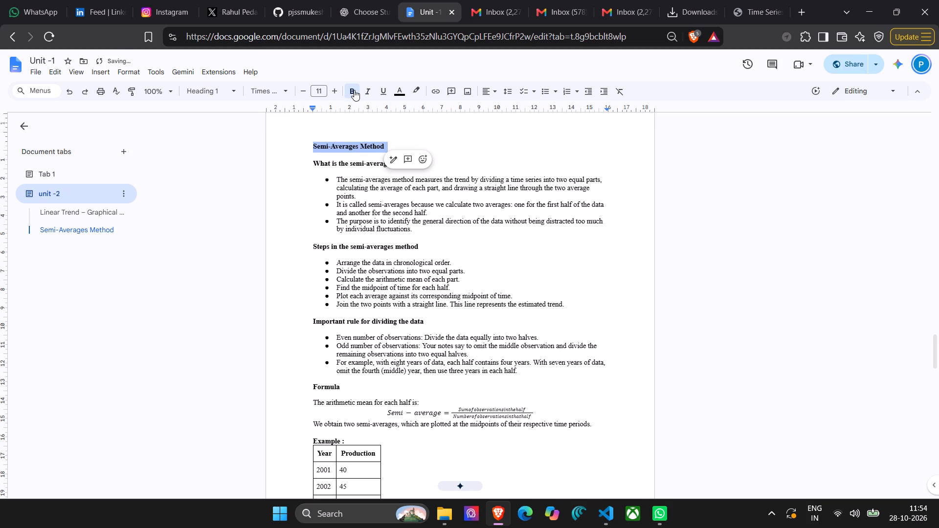
click(336, 95)
click(336, 95)
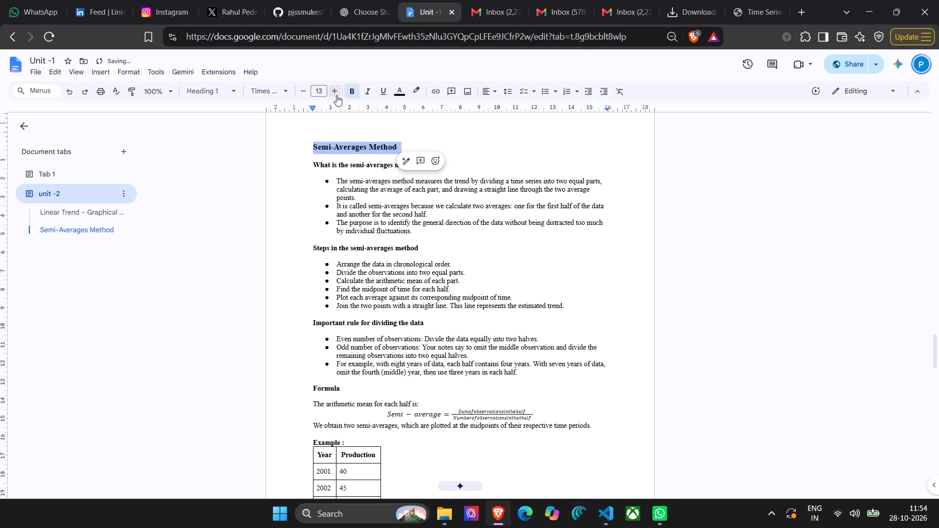
click(336, 95)
click(137, 312)
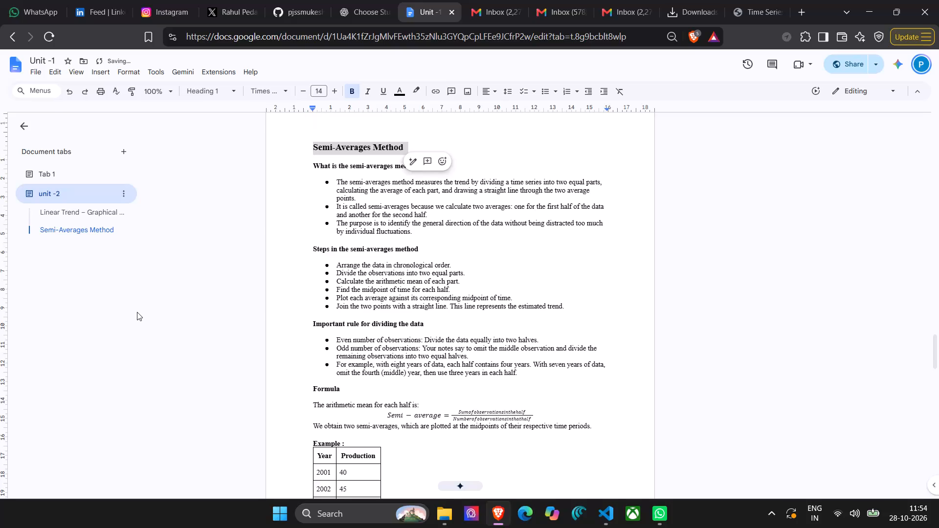
click(678, 222)
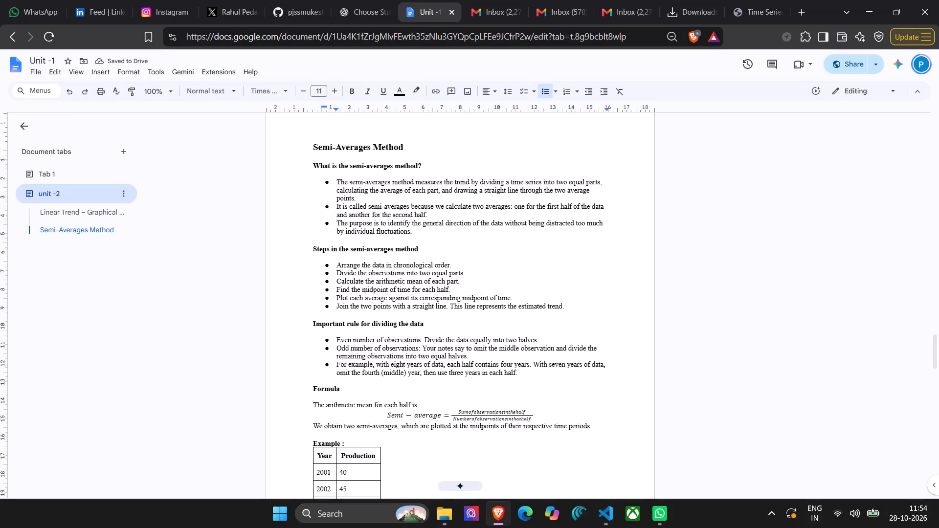
scroll(514, 318, down, 10)
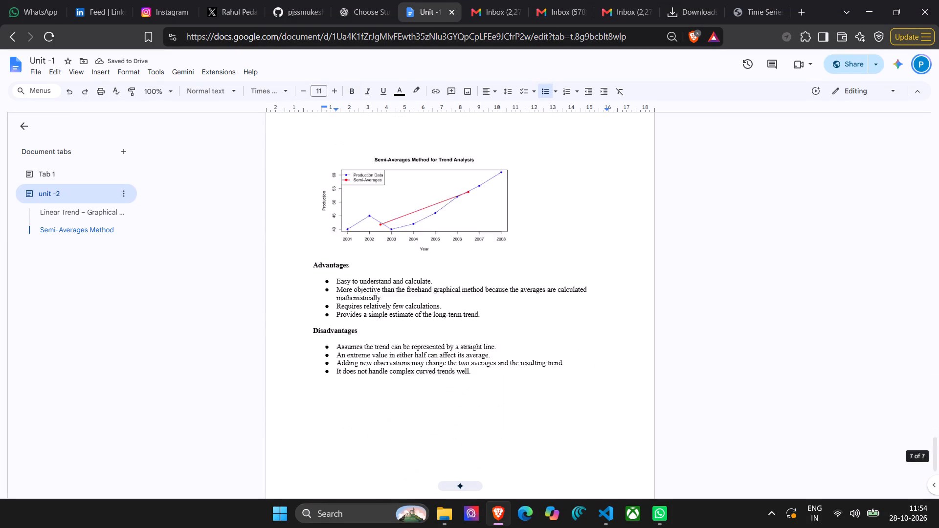
scroll(514, 318, down, 7)
click(397, 318)
key(Return)
key(Return)
key(Return)
key(Return)
key(Return)
key(Return)
key(Return)
key(Return)
key(Return)
key(Return)
key(Return)
key(Return)
key(Return)
key(Return)
key(Return)
key(Return)
key(Return)
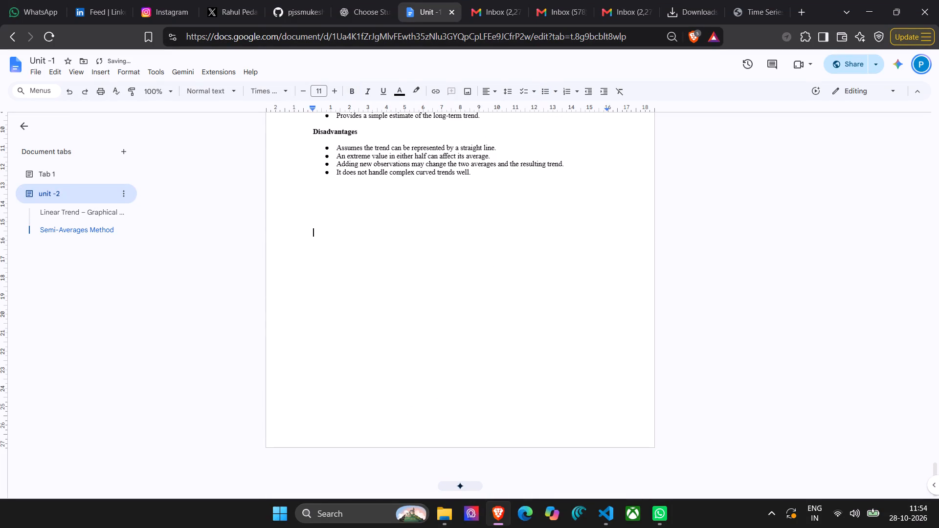
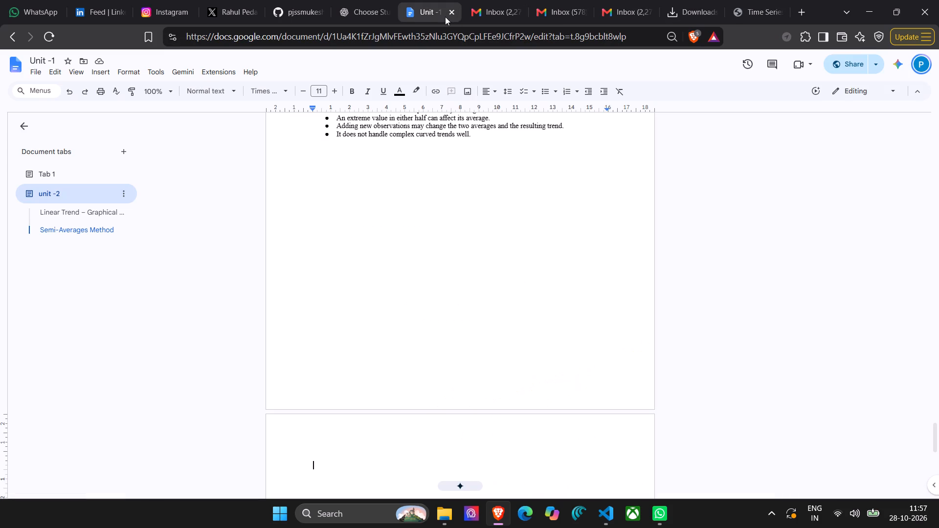
click(449, 221)
click(321, 459)
key(ctrl+v)
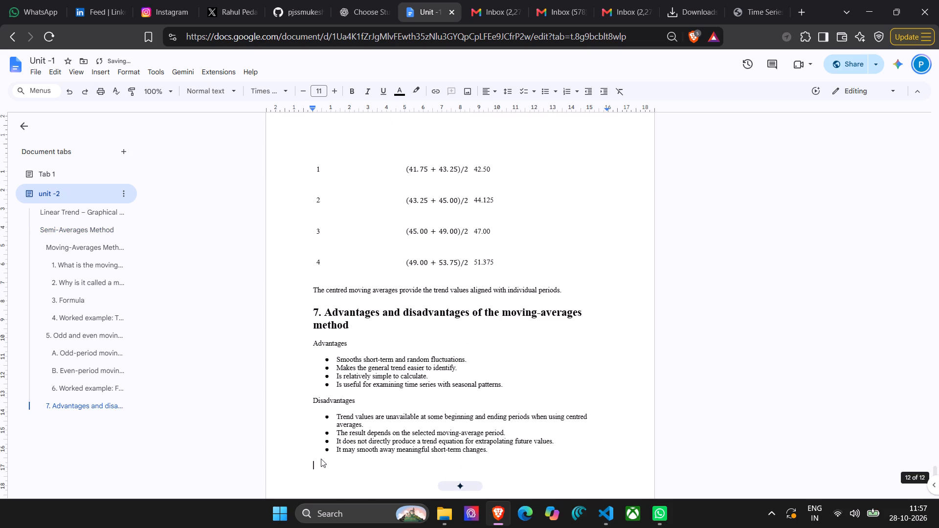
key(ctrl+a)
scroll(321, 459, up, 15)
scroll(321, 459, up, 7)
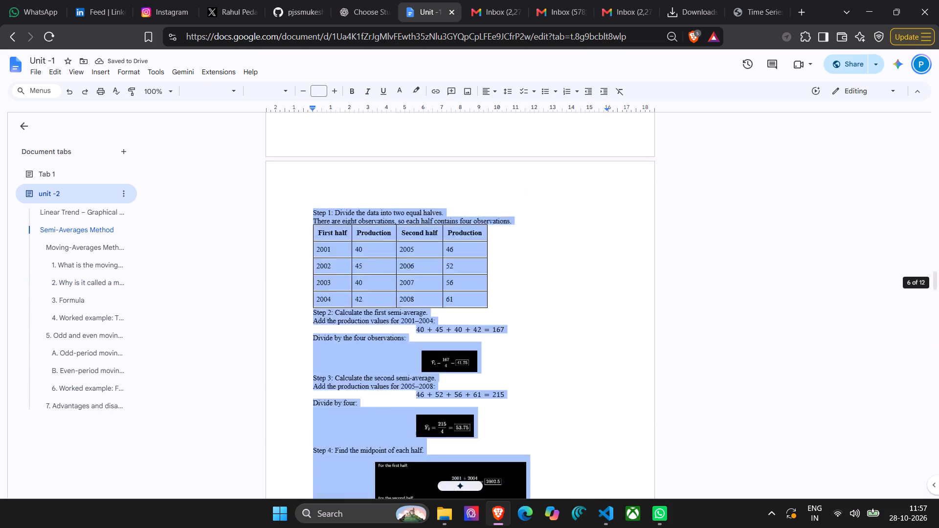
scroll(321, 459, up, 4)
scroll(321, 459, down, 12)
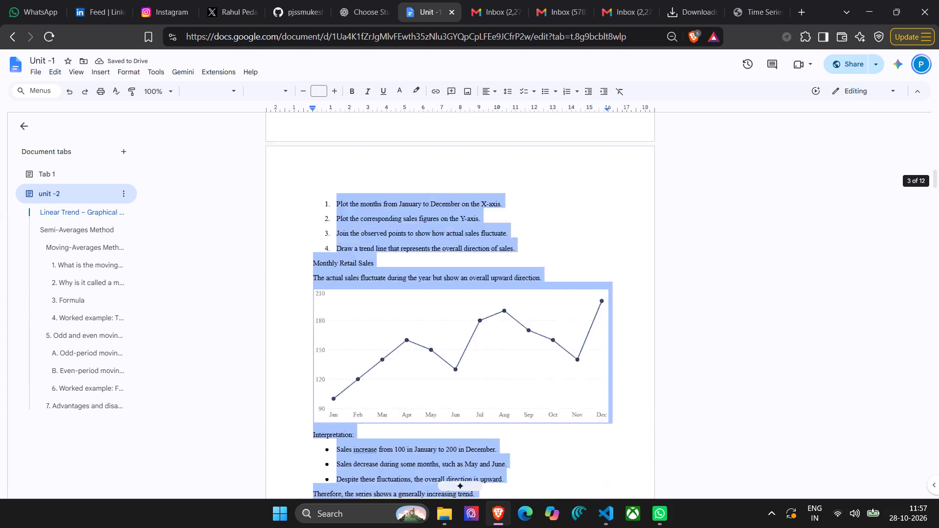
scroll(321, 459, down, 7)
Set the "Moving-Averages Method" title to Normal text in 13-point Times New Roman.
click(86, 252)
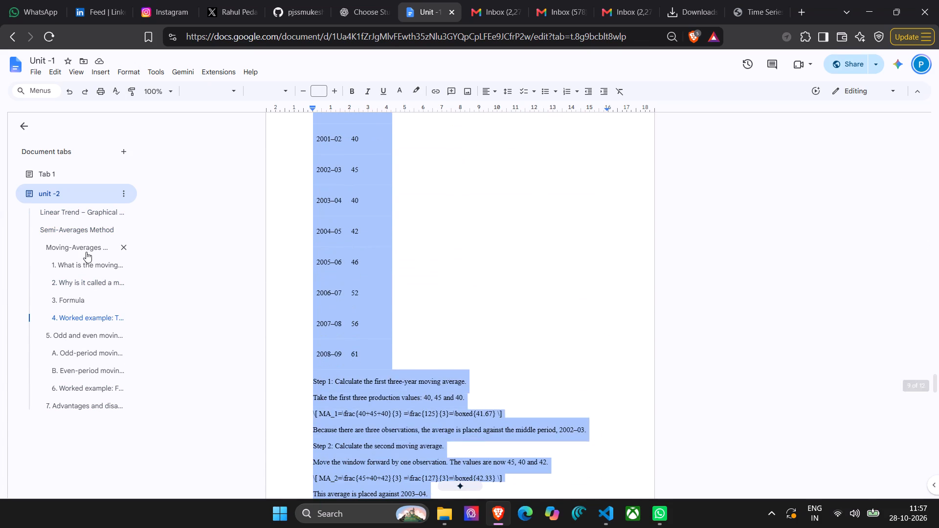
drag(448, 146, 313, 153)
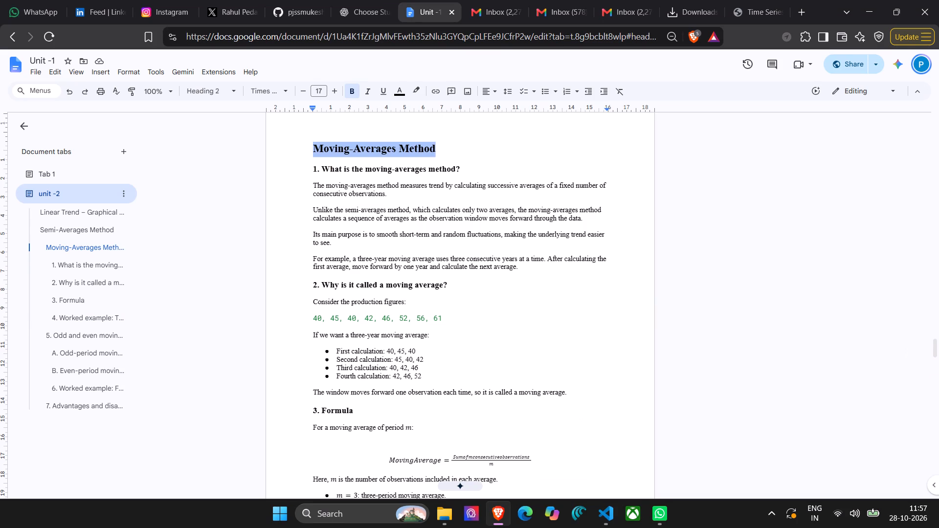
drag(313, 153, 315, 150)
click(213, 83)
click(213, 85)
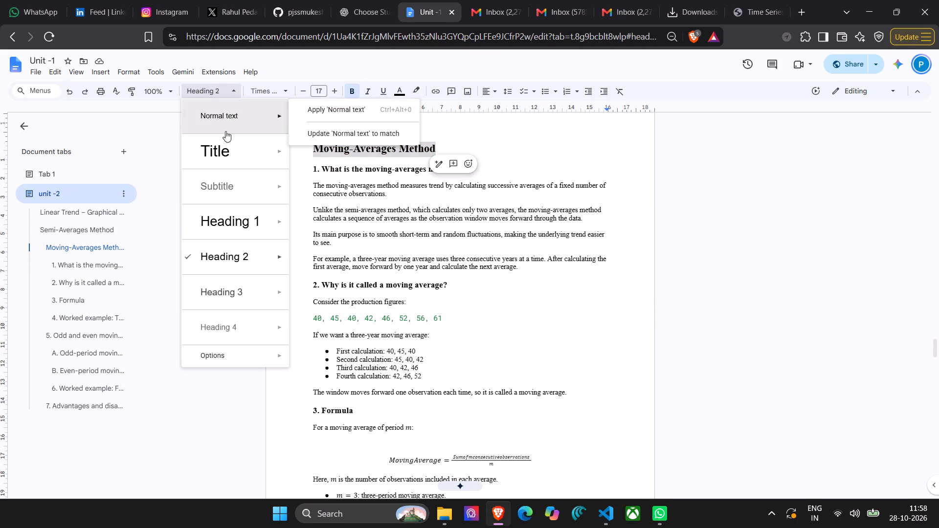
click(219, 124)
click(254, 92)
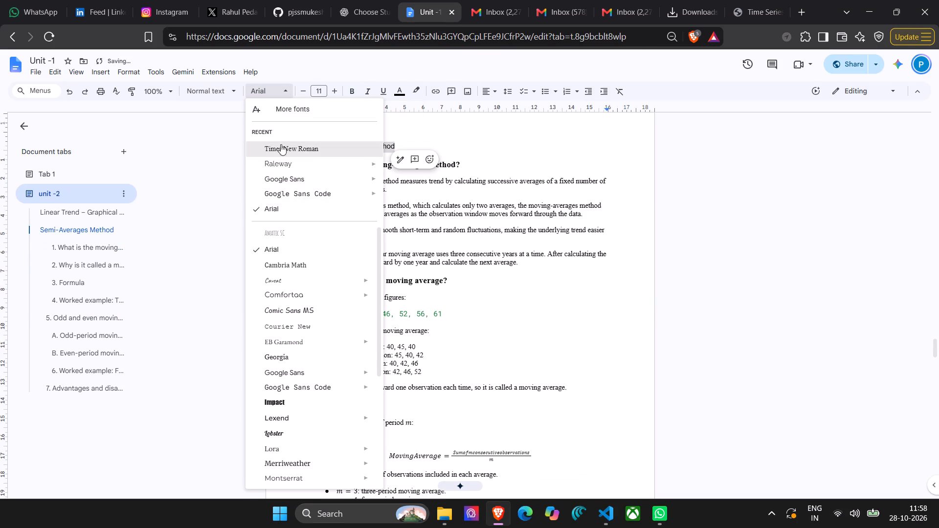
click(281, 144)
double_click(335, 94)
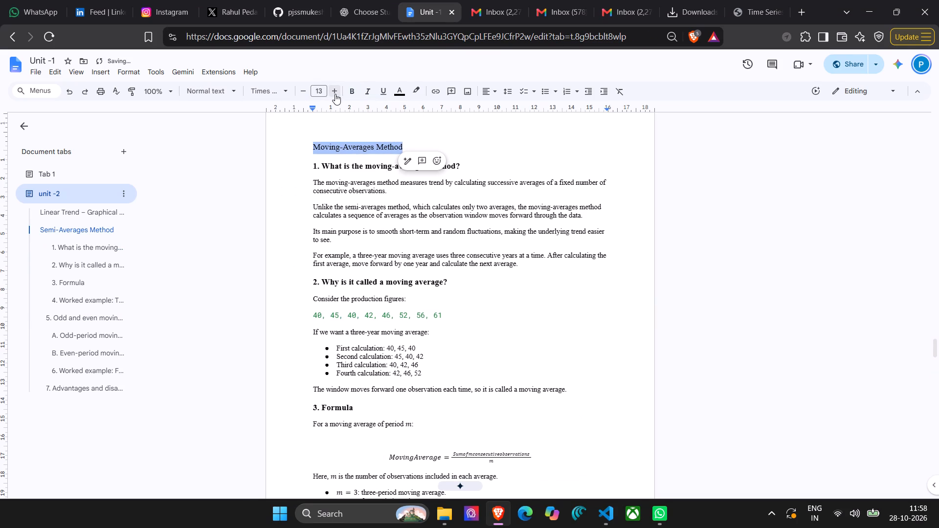
Format the "Moving-Averages Method" title as Heading 1 in bold 14-point Times New Roman.
click(196, 94)
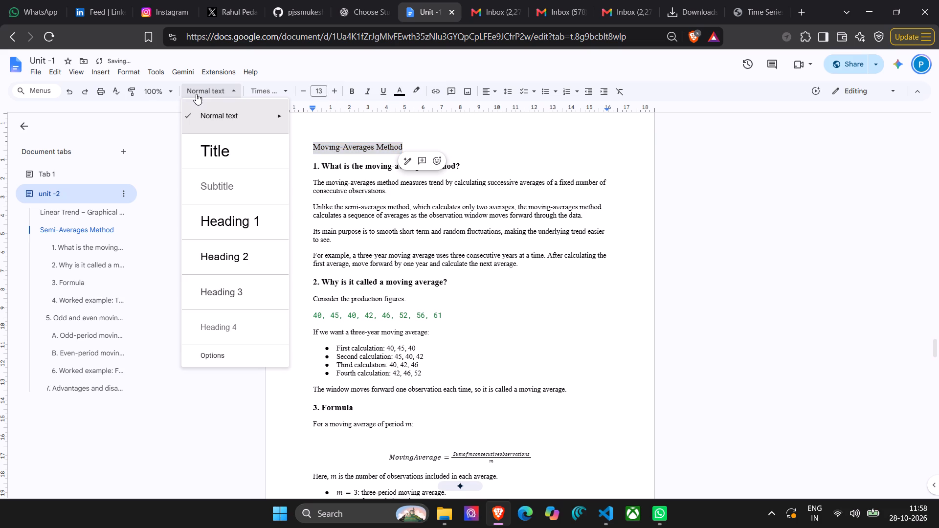
click(231, 232)
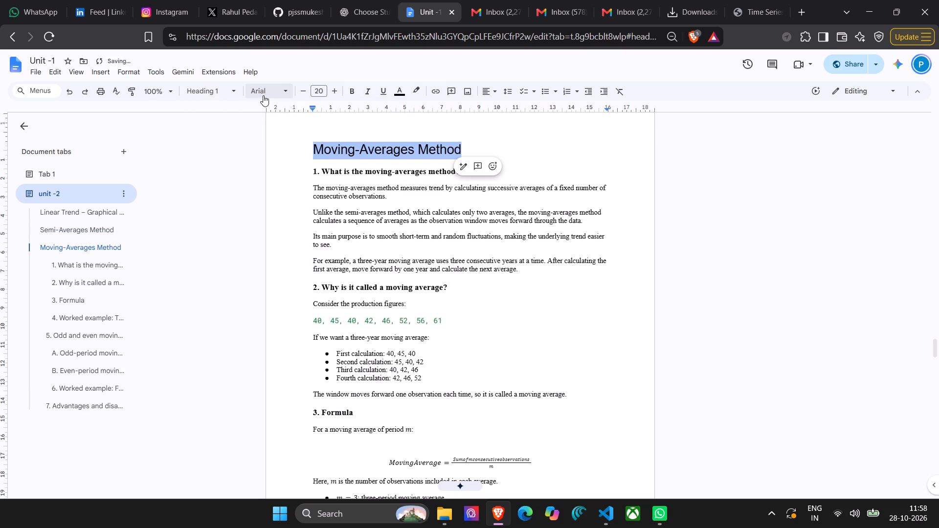
click(263, 95)
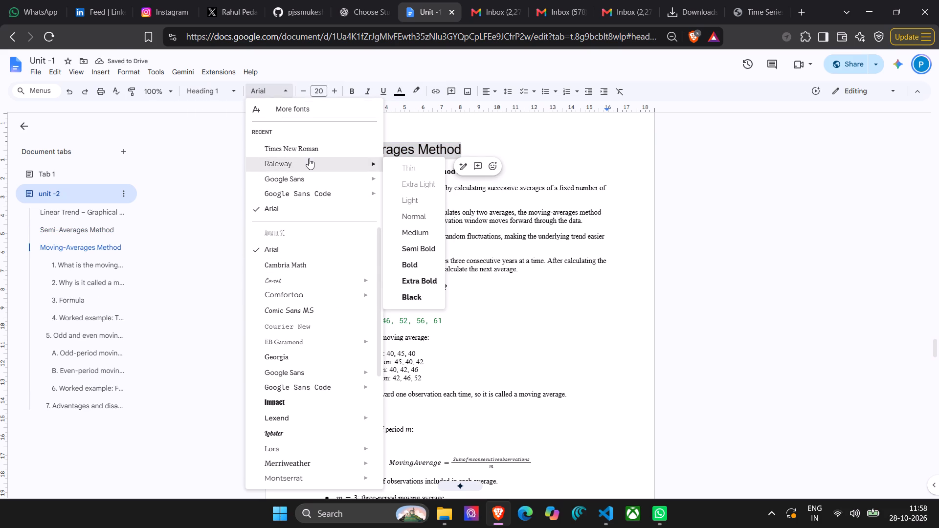
click(304, 147)
click(321, 93)
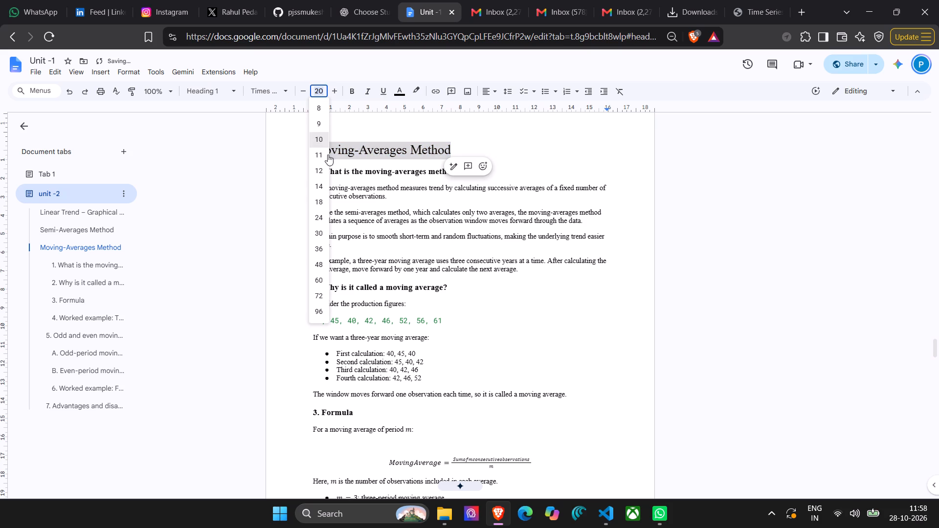
click(320, 194)
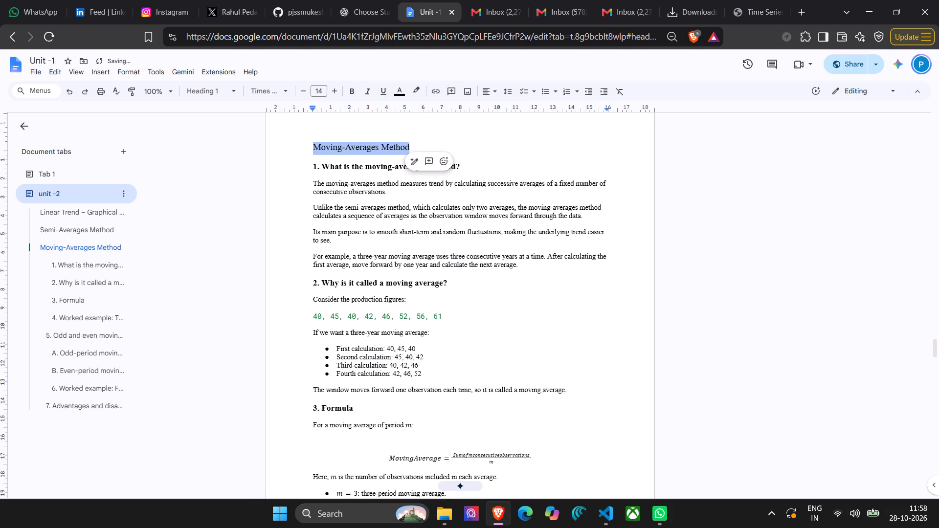
click(350, 89)
Format all moving-averages notes below the title, through the last Disadvantages bullet, as Normal text in 11-point Times New Roman.
drag(311, 163, 428, 527)
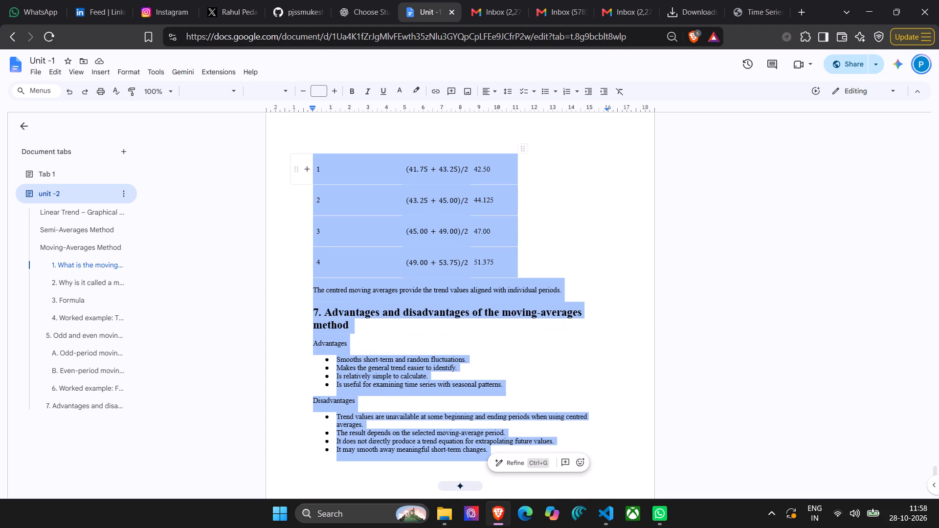
click(277, 85)
click(301, 152)
click(235, 99)
click(227, 94)
click(238, 119)
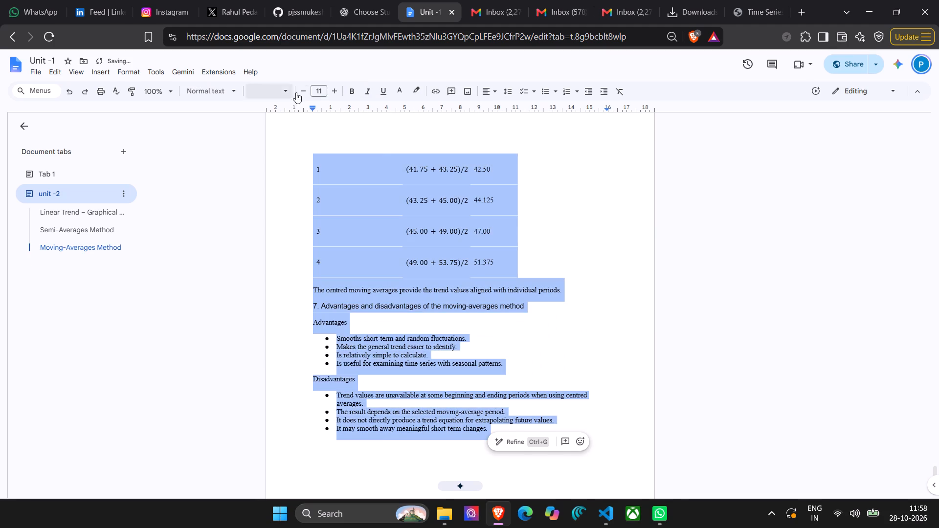
click(270, 88)
click(286, 146)
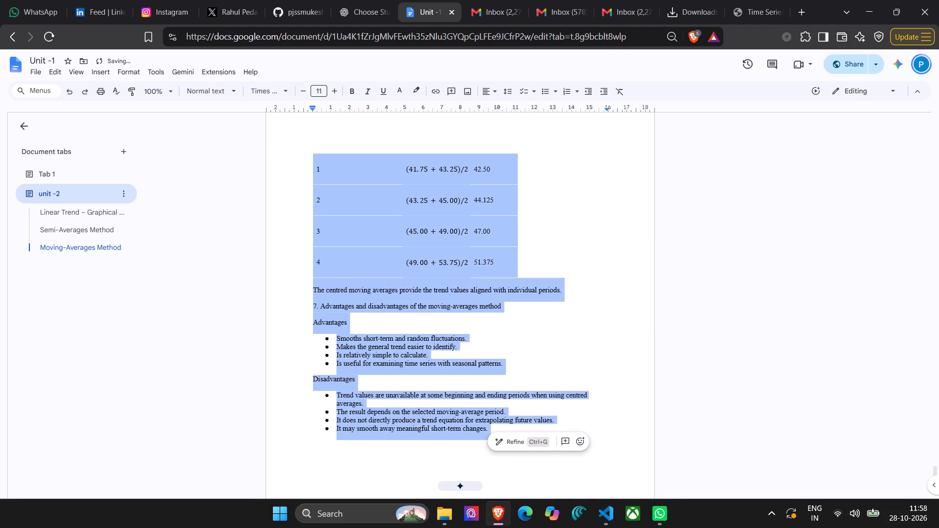
click(305, 89)
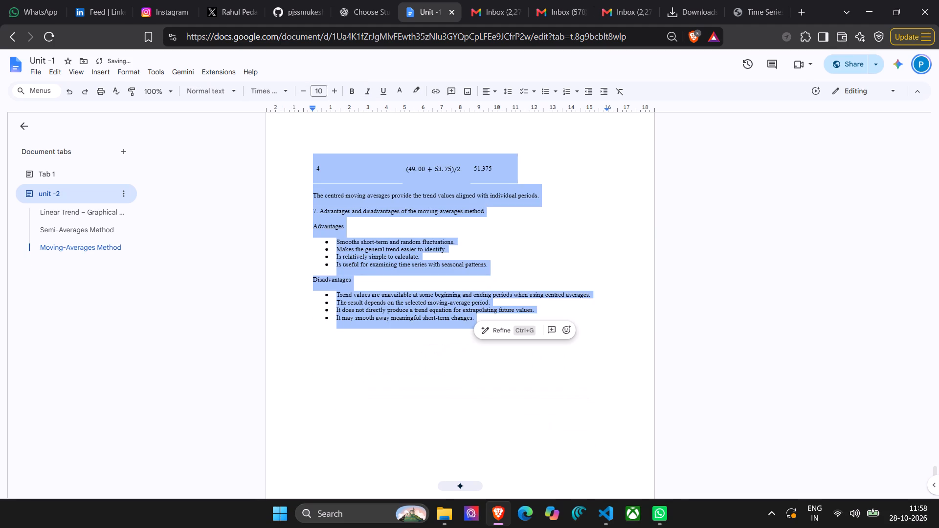
click(333, 89)
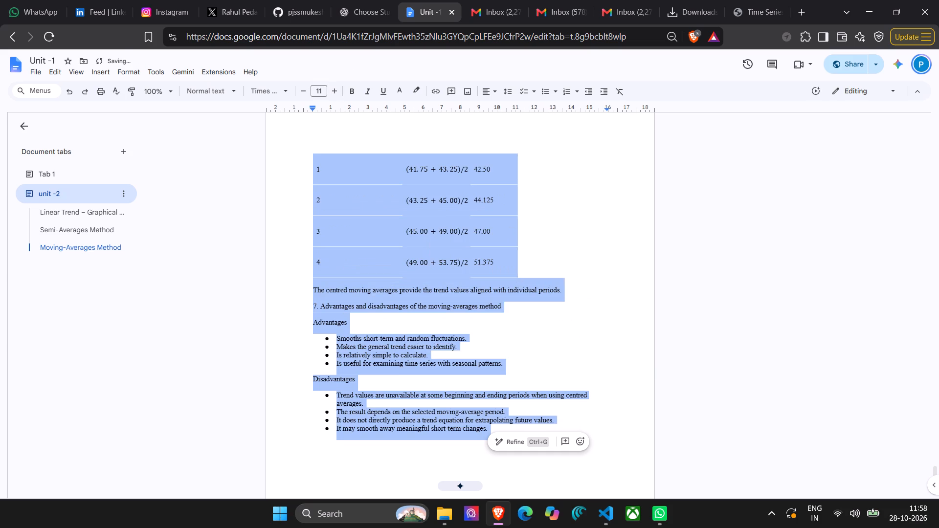
click(372, 397)
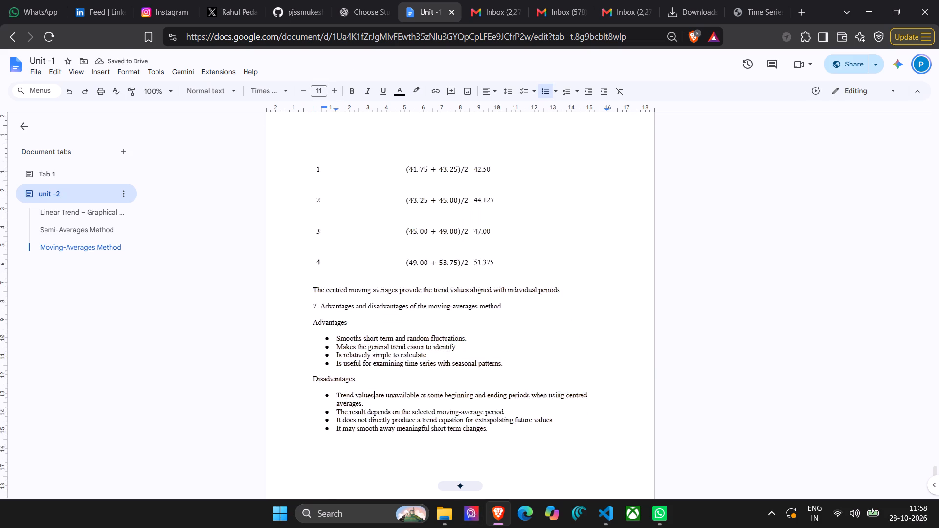
Remove the "1." numbering from the "What is the moving-averages method?" subheading and make it bold.
scroll(372, 397, up, 5)
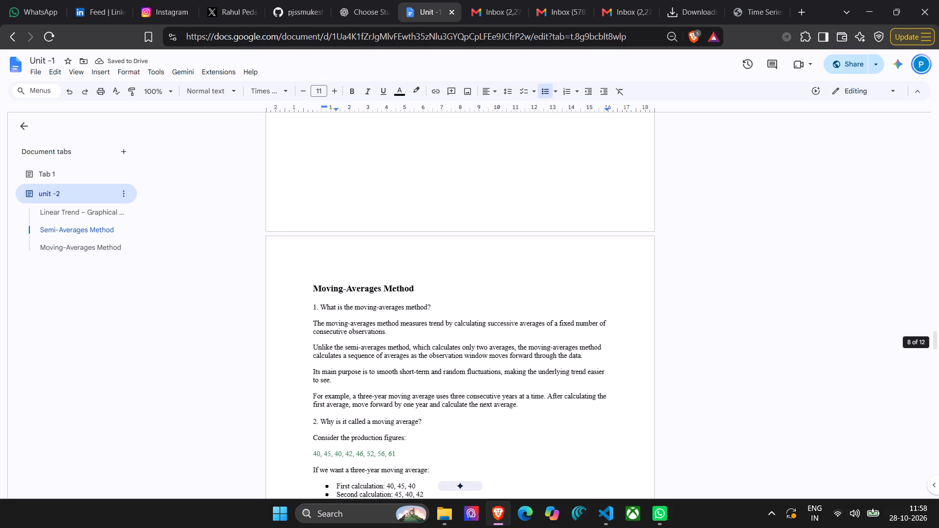
drag(321, 328, 312, 328)
key(BackSpace)
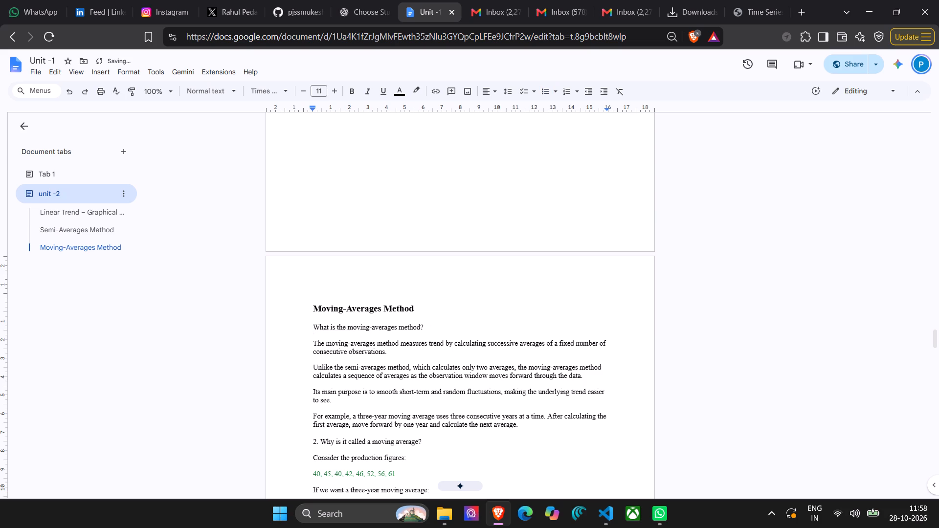
drag(433, 329, 286, 347)
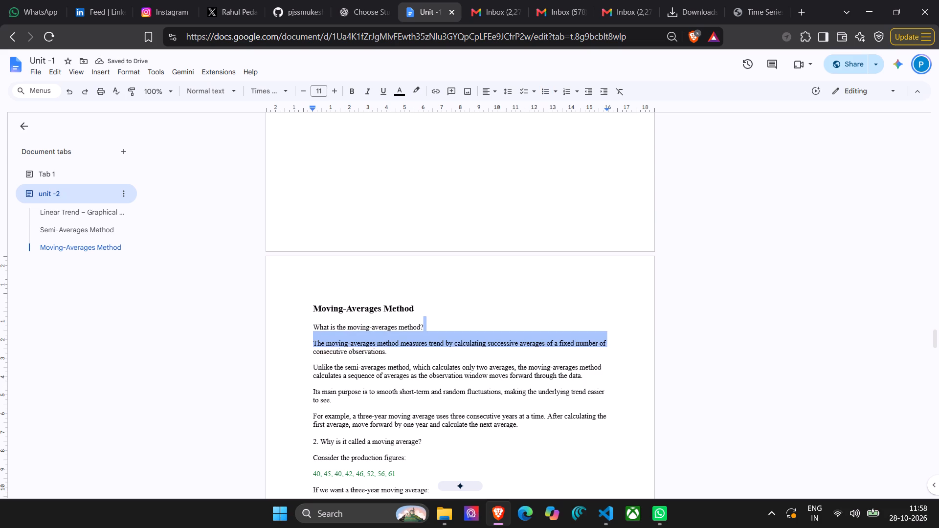
drag(286, 347, 296, 330)
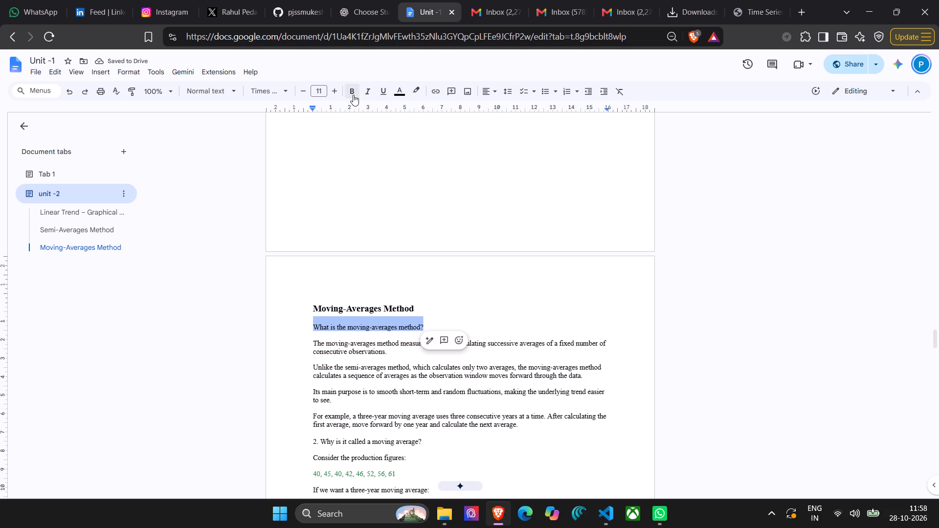
click(353, 95)
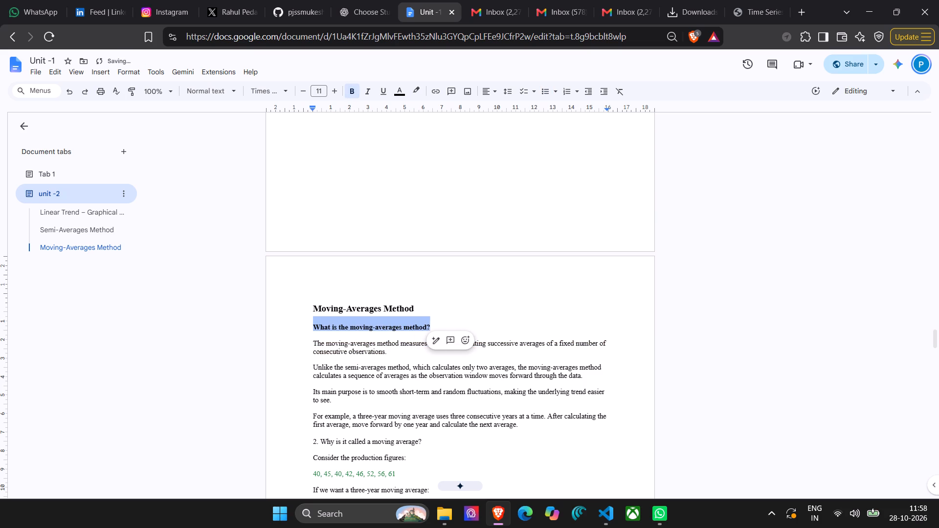
Turn the four paragraphs under "What is the moving-averages method?" into a bulleted list.
drag(521, 426, 315, 343)
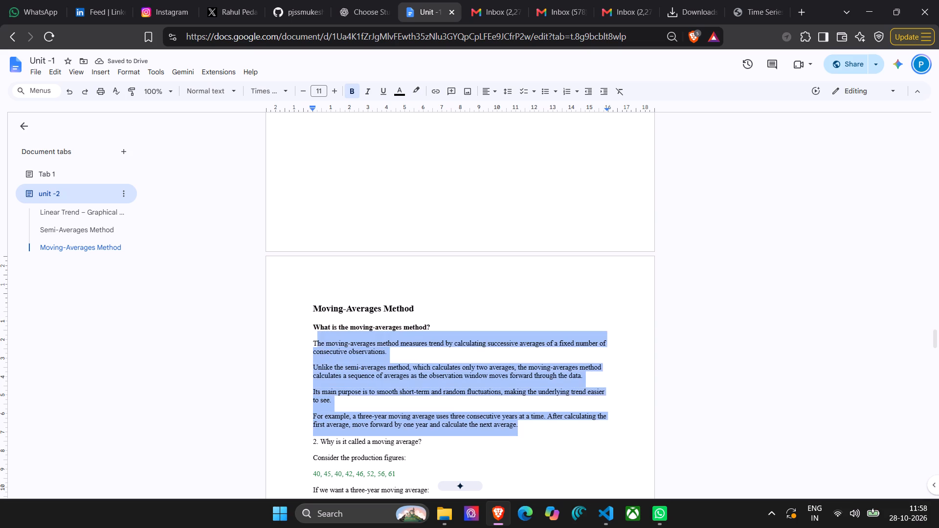
drag(315, 343, 312, 343)
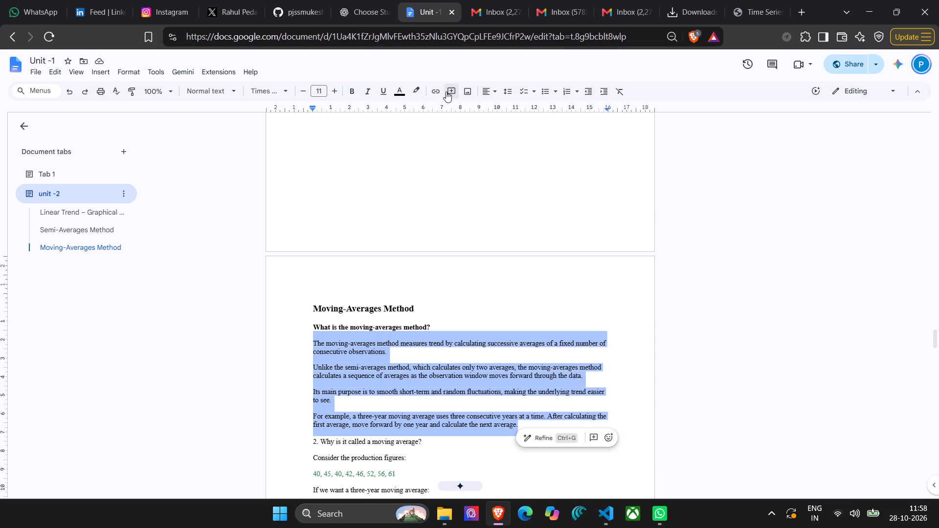
click(552, 98)
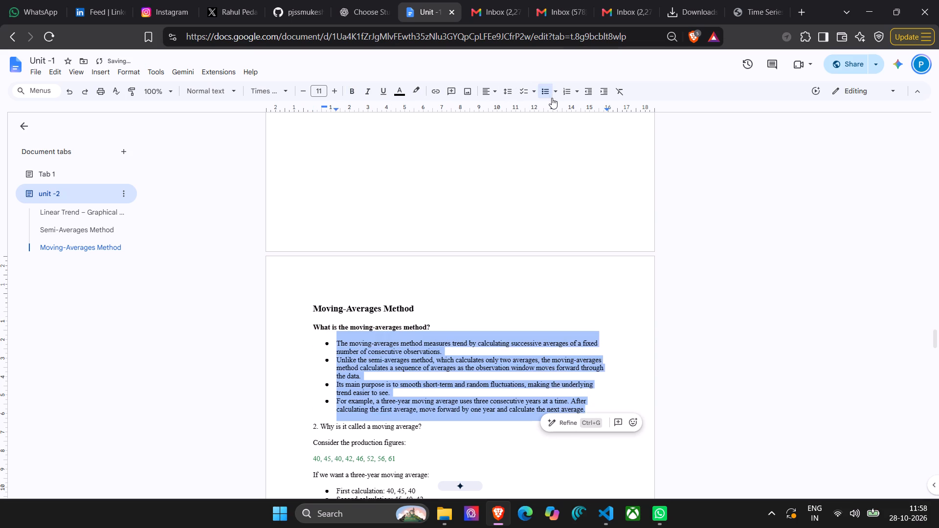
click(390, 381)
Remove the "2." numbering from the "Why is it called a moving average?" subheading.
scroll(390, 381, down, 1)
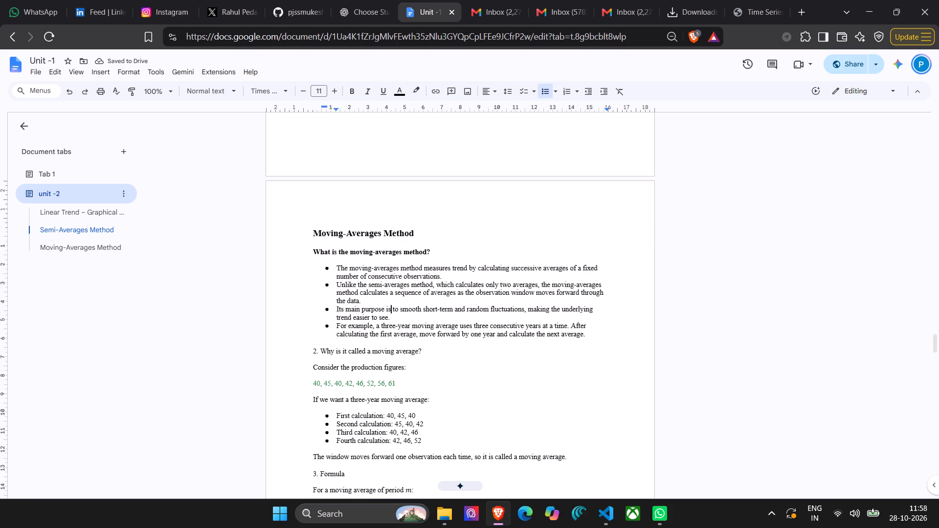
drag(319, 352, 313, 352)
key(BackSpace)
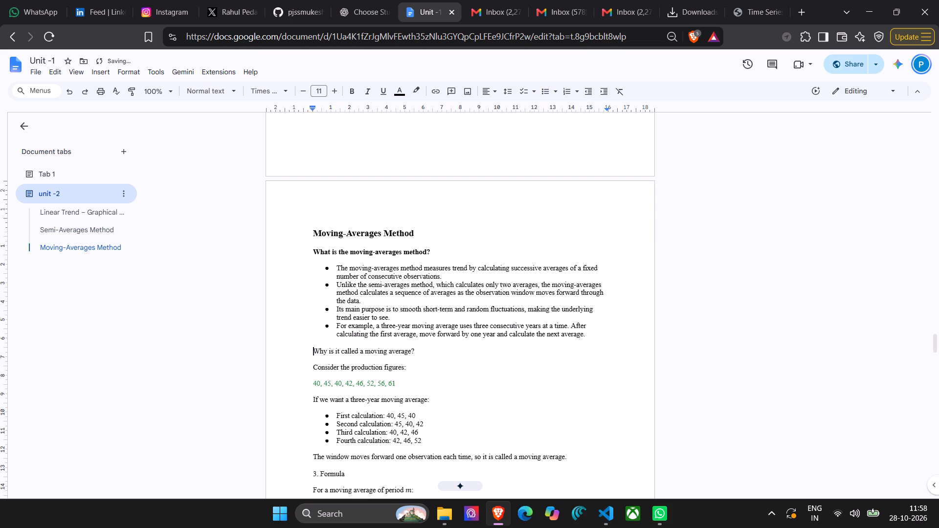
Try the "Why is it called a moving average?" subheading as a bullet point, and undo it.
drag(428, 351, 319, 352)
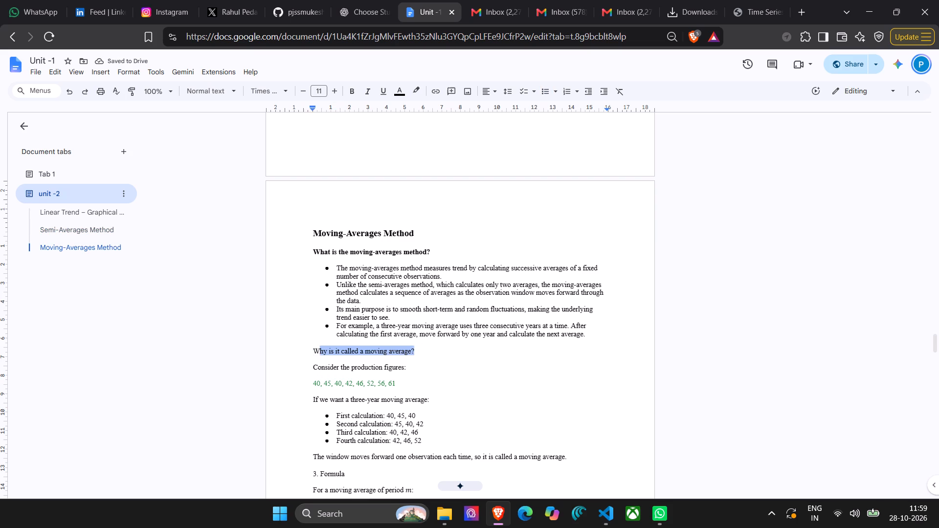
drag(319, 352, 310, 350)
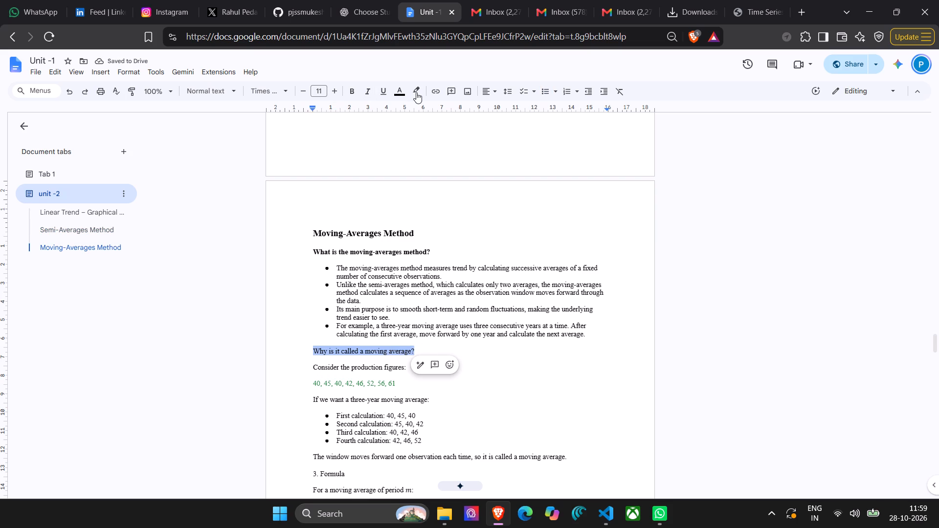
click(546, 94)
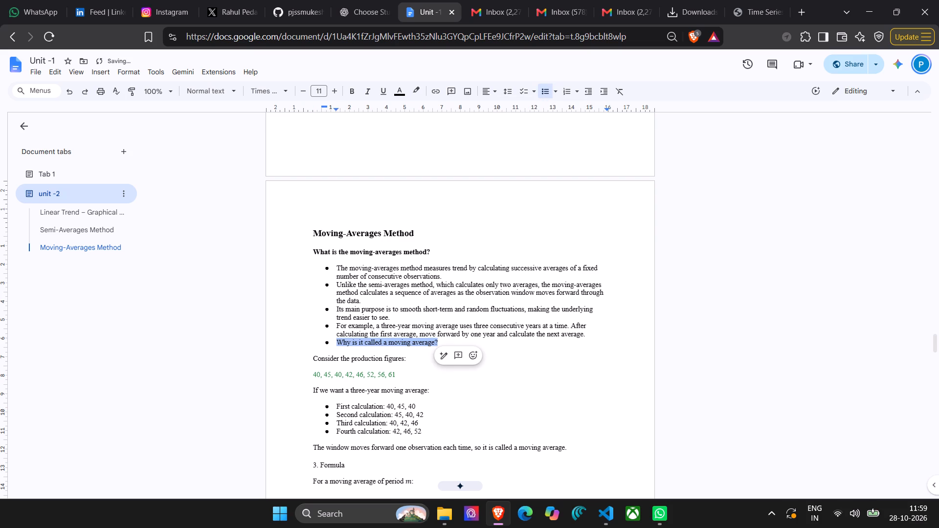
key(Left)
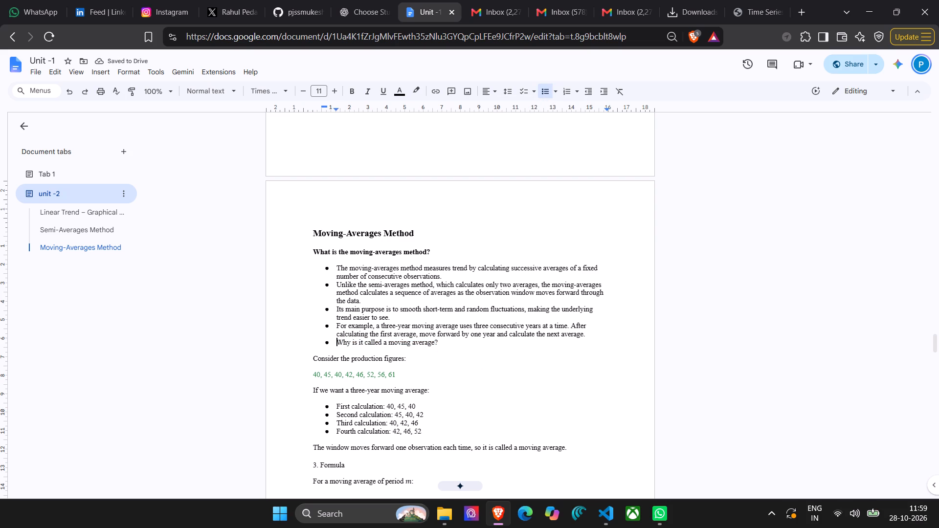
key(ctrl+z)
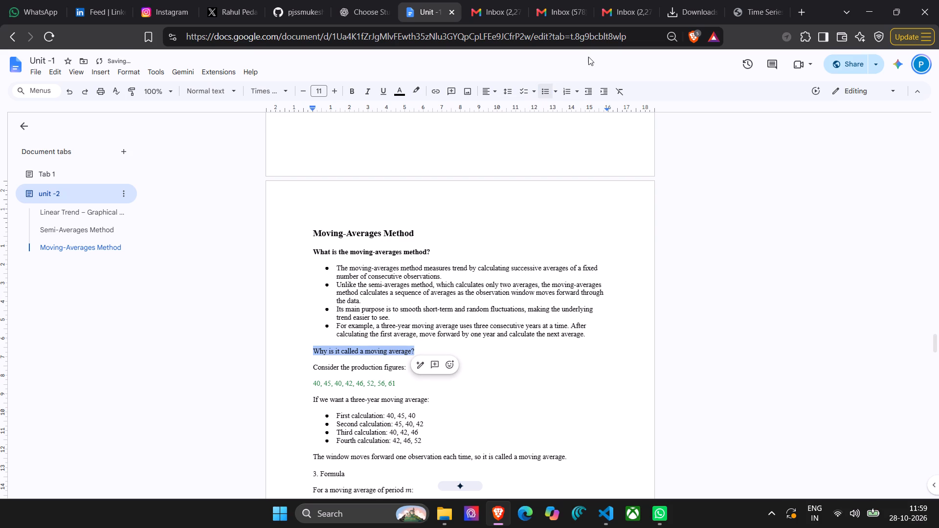
Make the "Why is it called a moving average?" subheading bold.
click(351, 88)
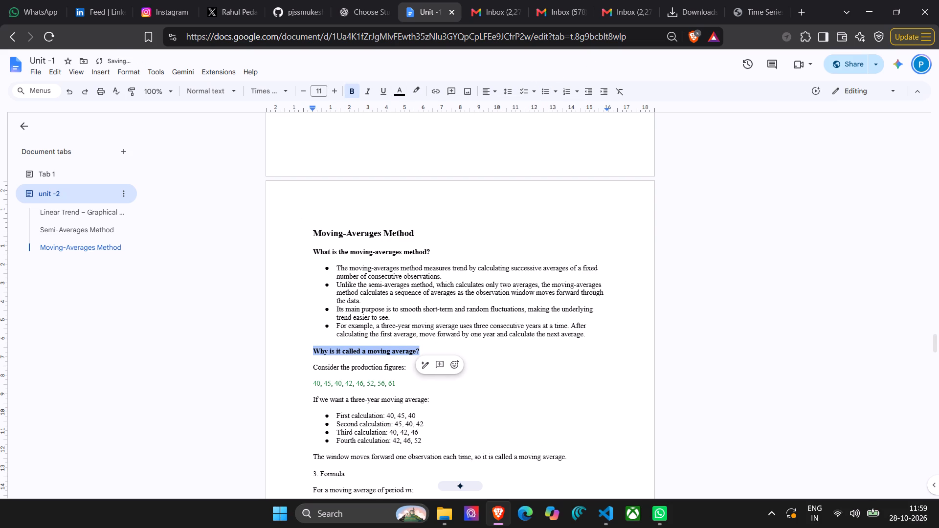
Change the text colour of the production figures line "40, 45, 40, 42, 46, 52, 56, 61" to black.
click(313, 361)
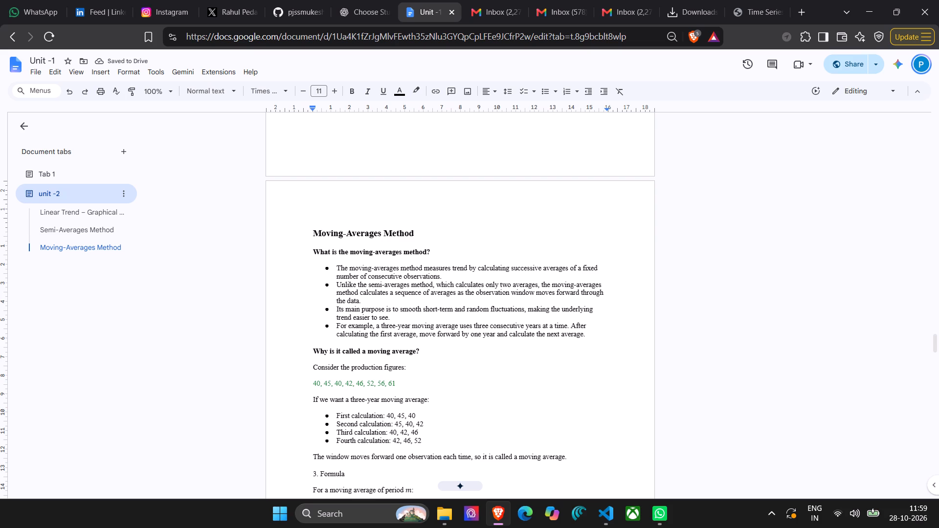
click(312, 375)
click(312, 375)
drag(409, 373, 280, 364)
click(303, 388)
drag(303, 388, 388, 387)
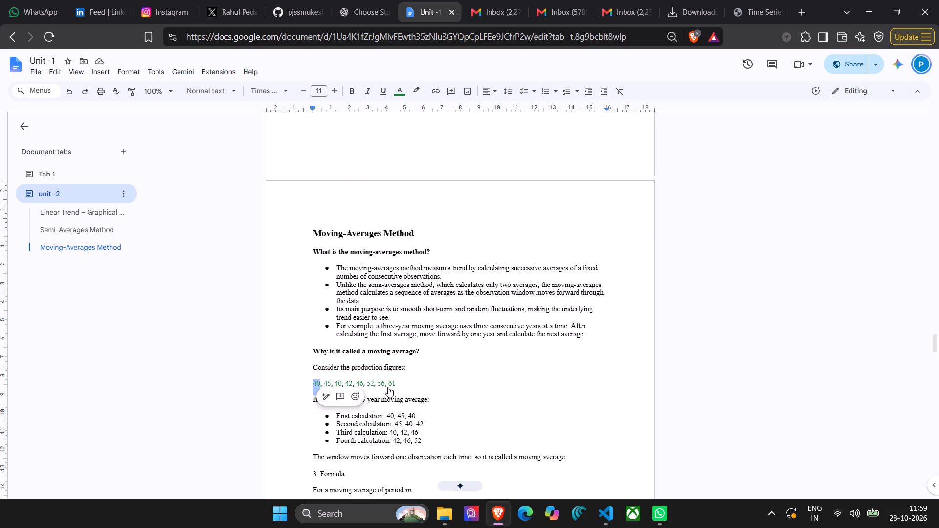
drag(388, 387, 427, 383)
click(393, 91)
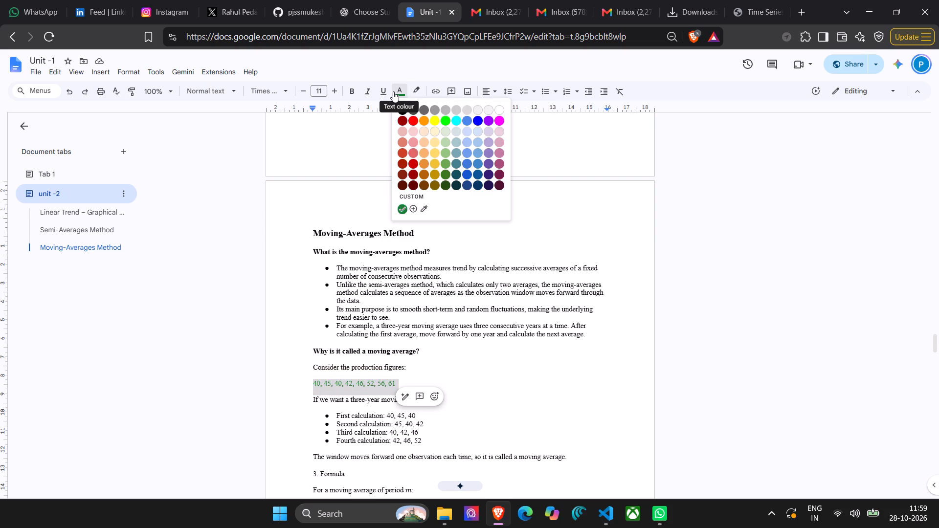
click(402, 107)
click(335, 422)
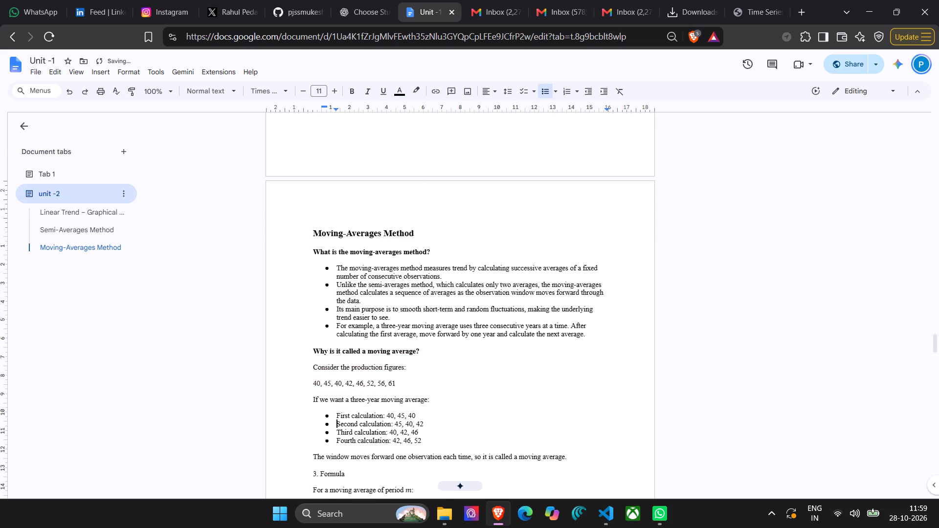
Remove the "3." numbering from the "Formula" subheading.
scroll(335, 422, down, 1)
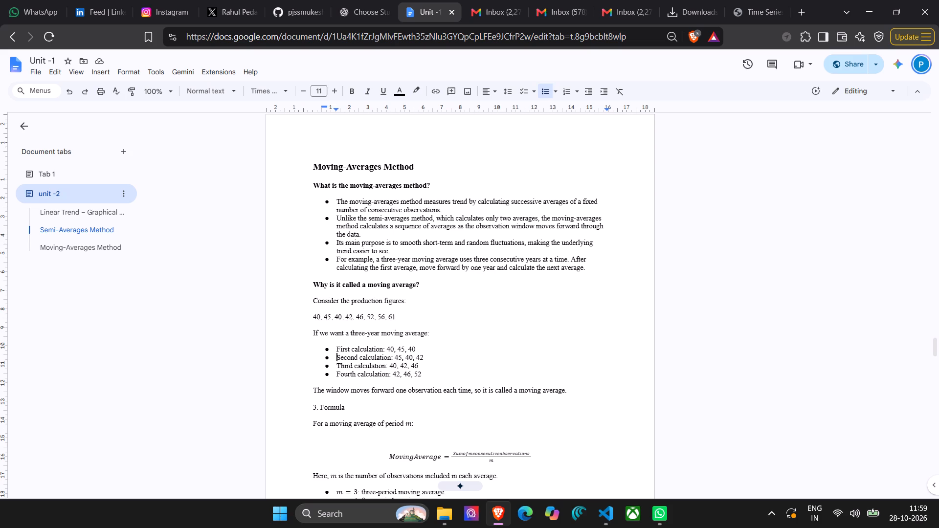
key(Up)
key(Up)
key(Up)
key(Down)
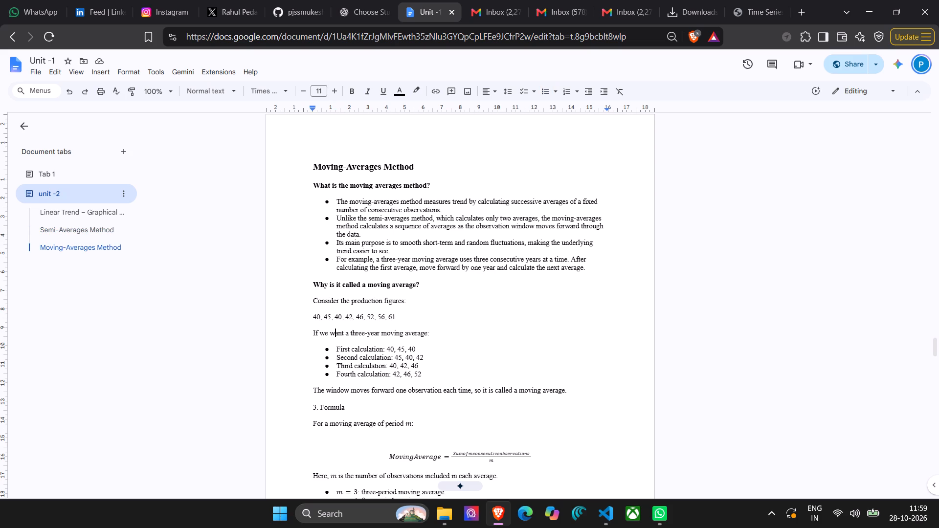
key(Down)
key(Up)
key(Up)
key(Down)
key(Down)
key(Down)
key(Down)
key(Down)
key(Down)
key(Down)
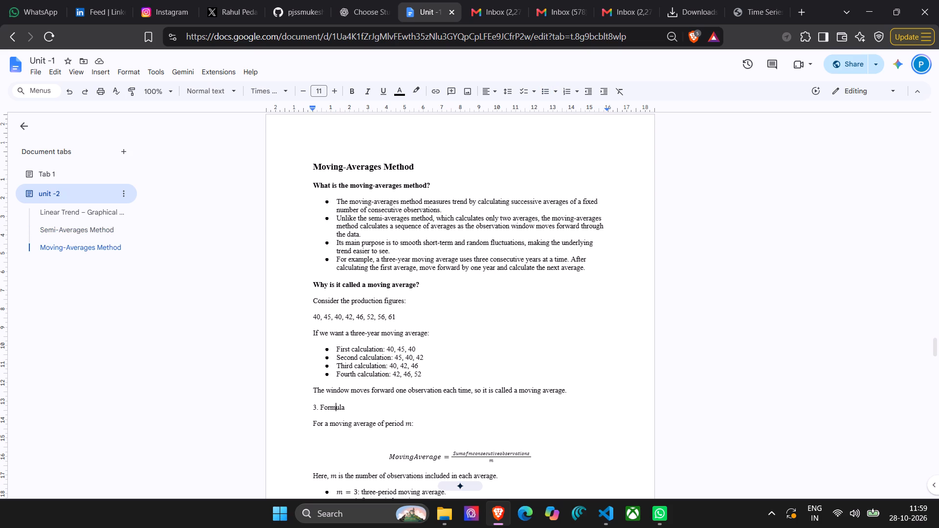
key(Left)
key(Left)
key(Left)
key(Left)
key(BackSpace)
key(BackSpace)
key(BackSpace)
Make the "Formula" subheading bold.
drag(366, 403, 286, 409)
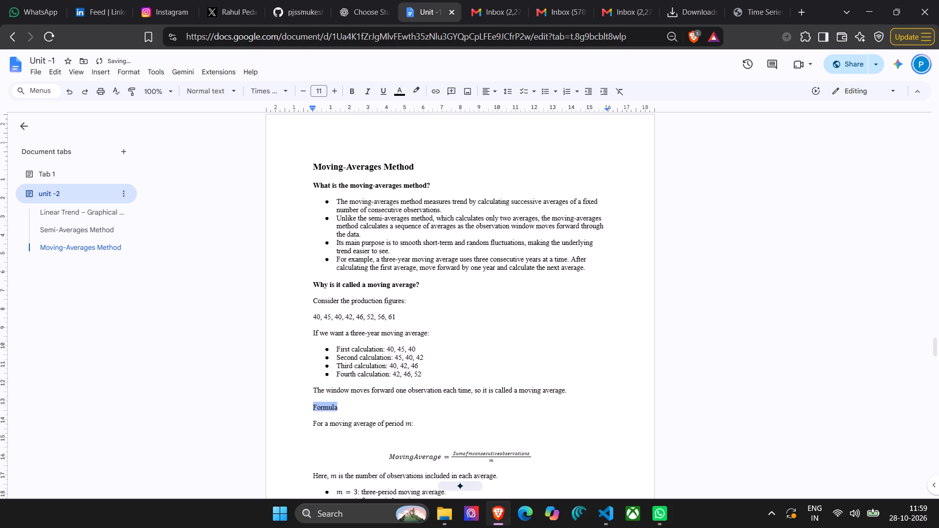
drag(286, 409, 290, 409)
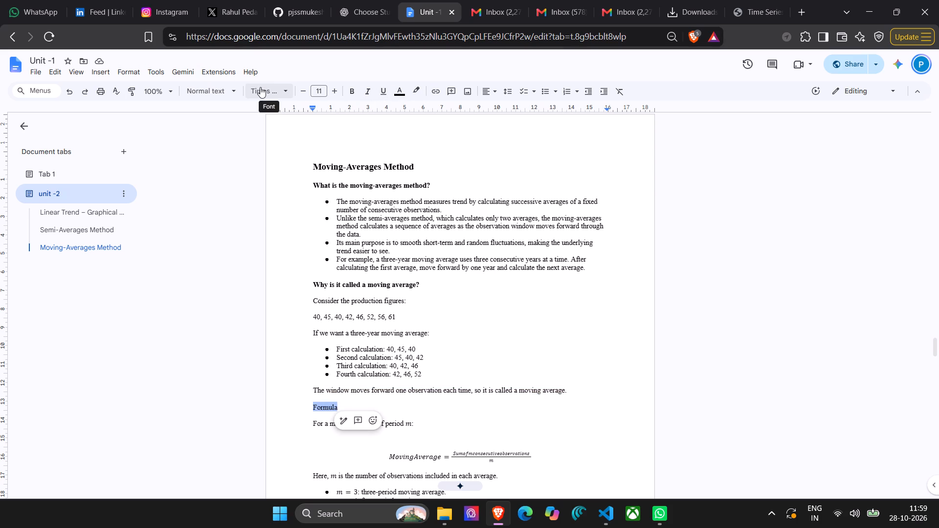
click(356, 94)
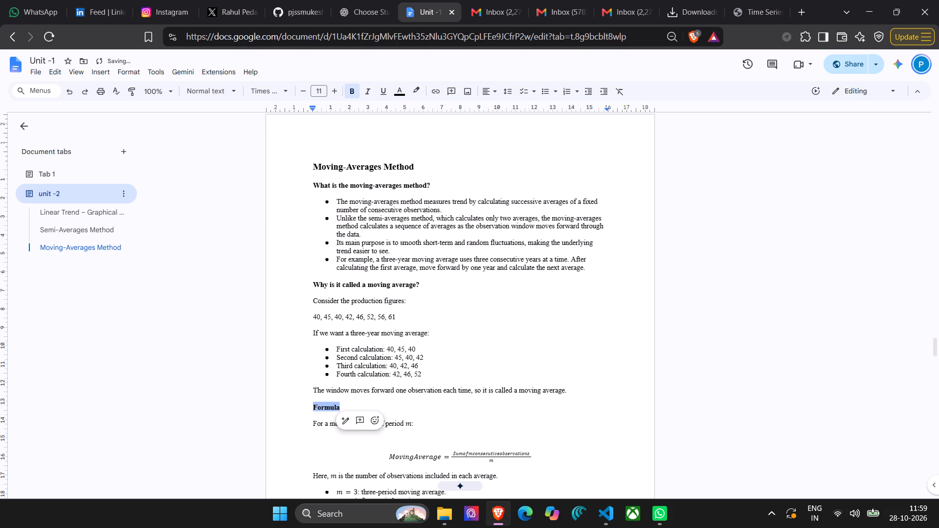
Delete the blank line between "For a moving average of period m:" and the moving average equation.
click(311, 423)
key(Down)
key(backslash)
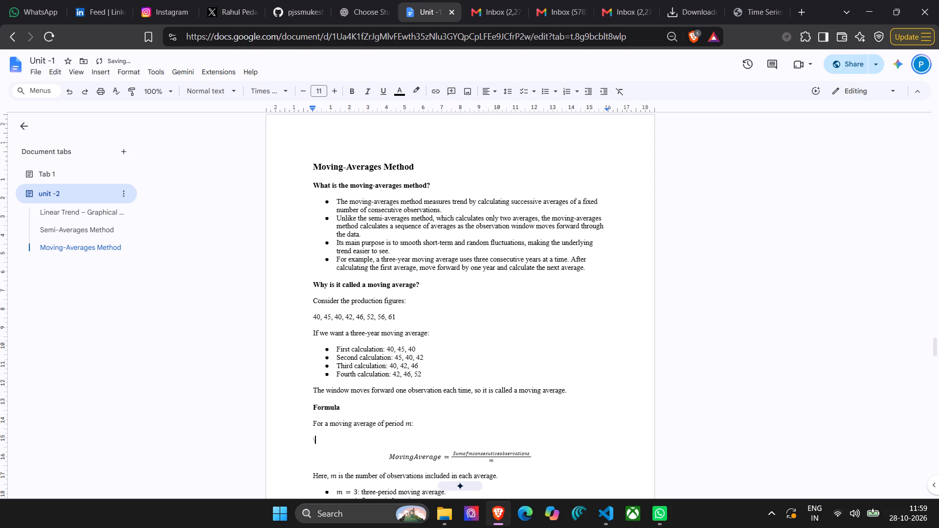
key(BackSpace)
key(BackSpace)
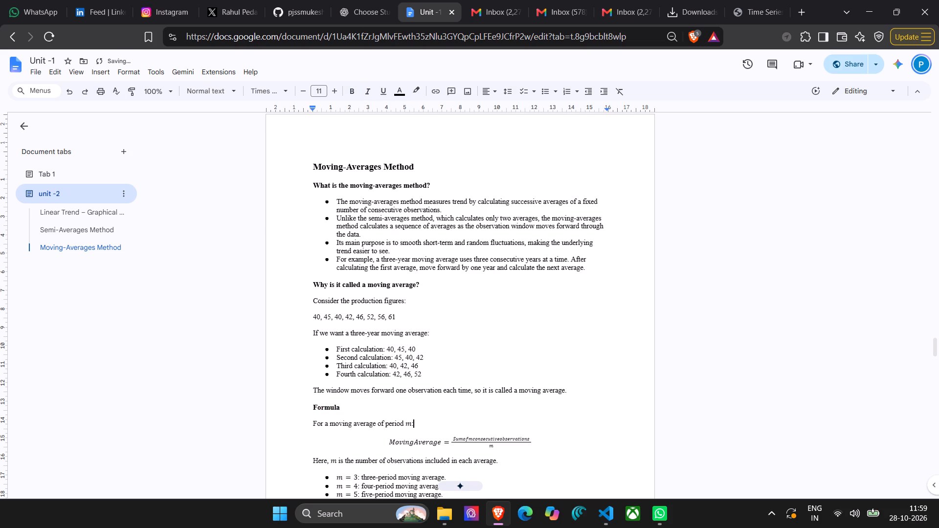
click(298, 461)
Delete the PDF reference line above the "Worked example: Three-year moving average" subheading together with the subheading's "4." numbering.
scroll(328, 510, down, 2)
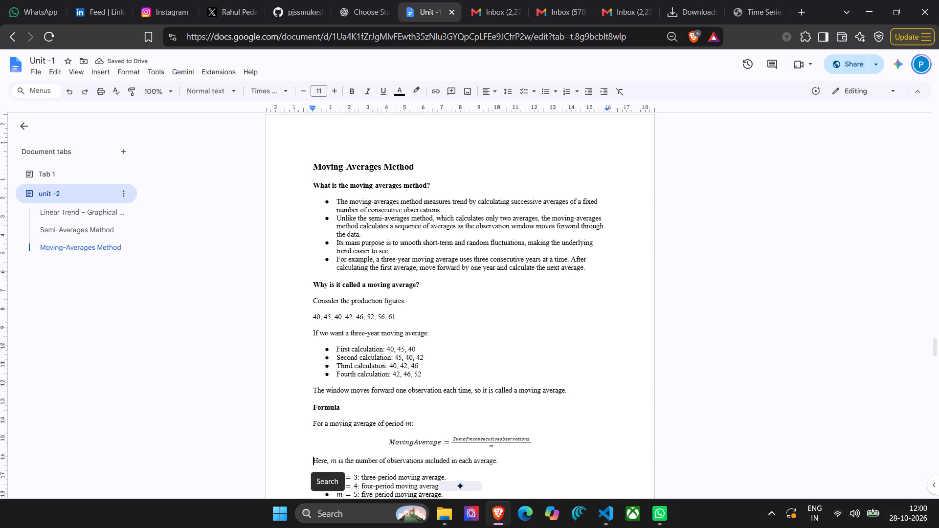
scroll(346, 431, down, 3)
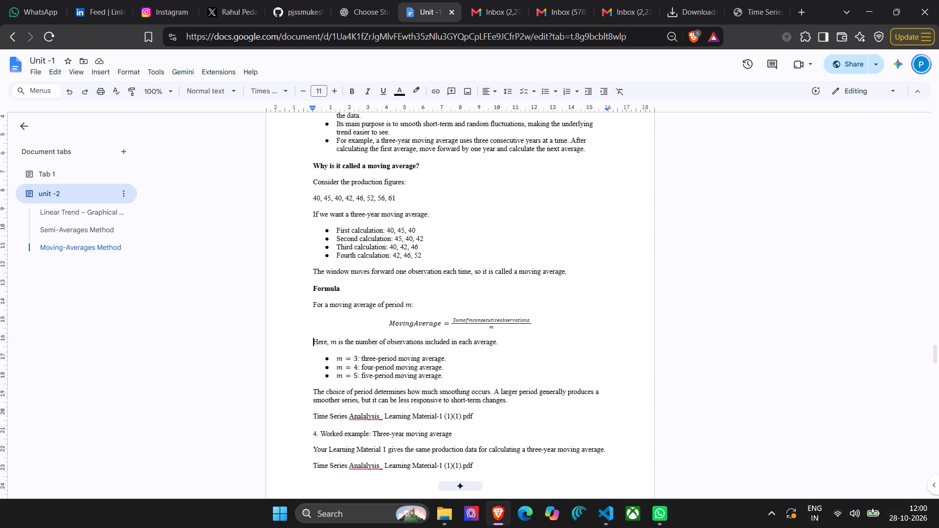
drag(322, 432, 286, 419)
drag(286, 419, 284, 412)
click(307, 426)
drag(322, 436, 306, 413)
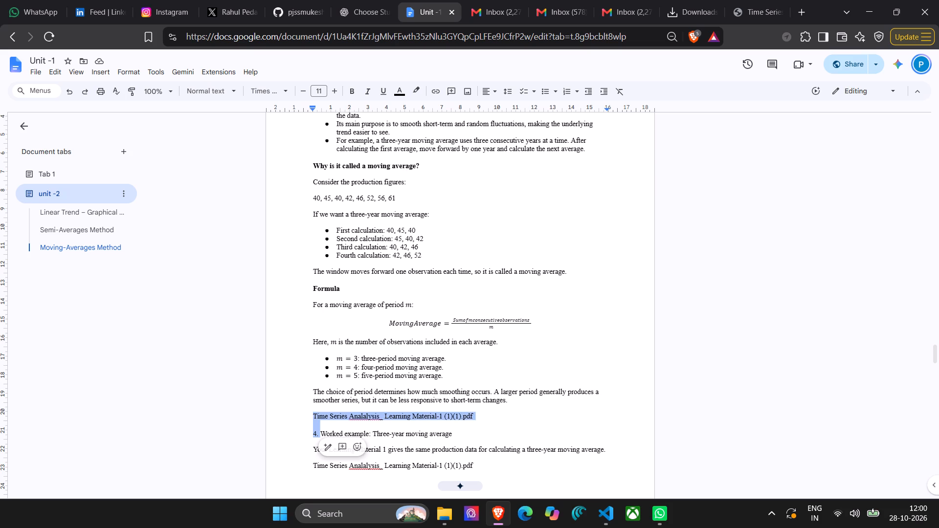
key(BackSpace)
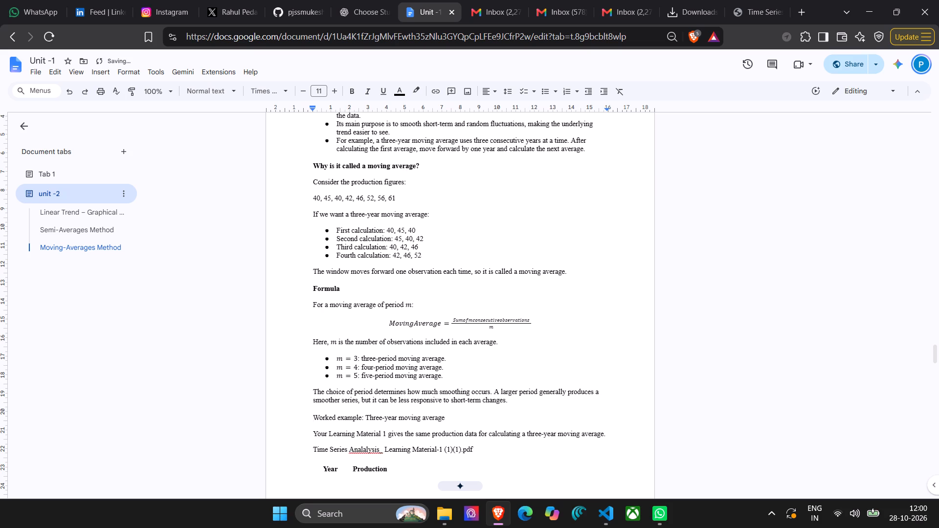
Make the "Worked example: Three-year moving average" subheading bold.
click(468, 410)
drag(457, 423, 357, 419)
click(445, 416)
drag(450, 417, 370, 410)
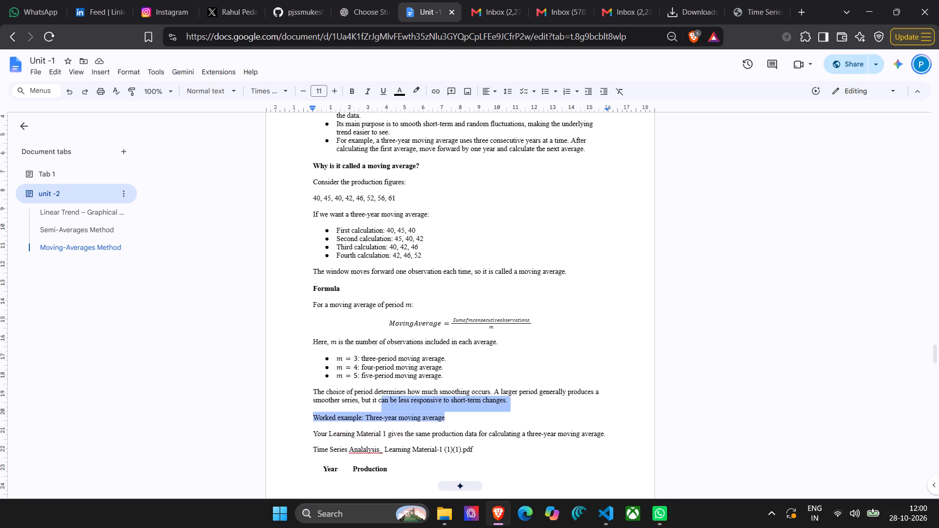
drag(370, 410, 299, 419)
click(356, 91)
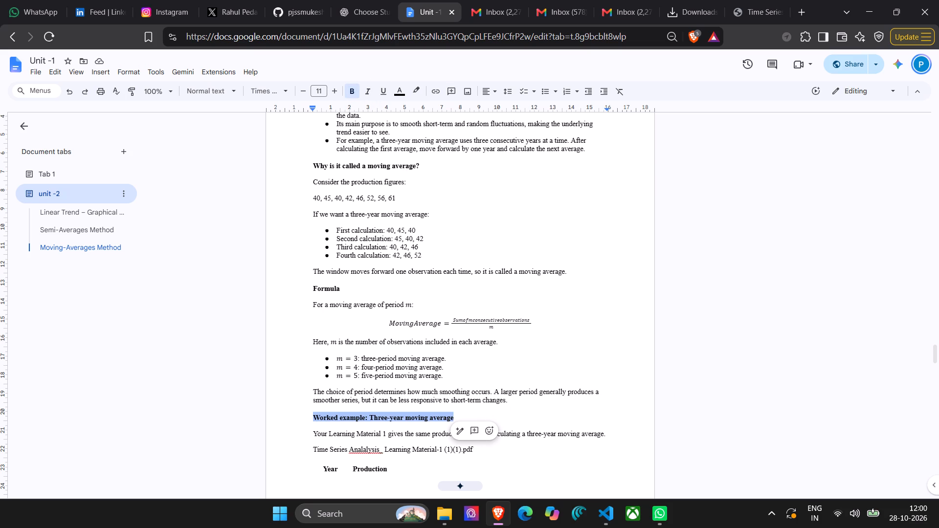
click(506, 385)
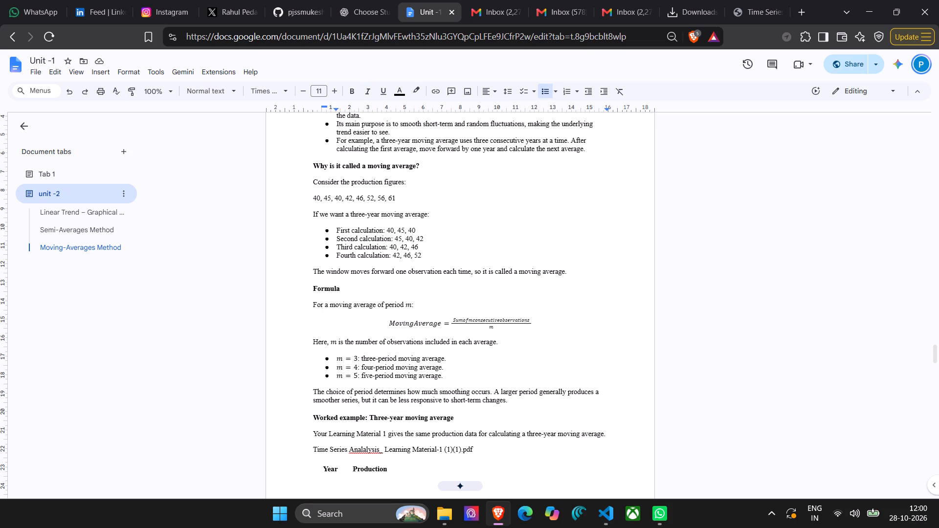
Delete the "Your Learning Material 1" sentence and the PDF reference line between the worked example subheading and the Year and Production table.
drag(310, 442, 391, 438)
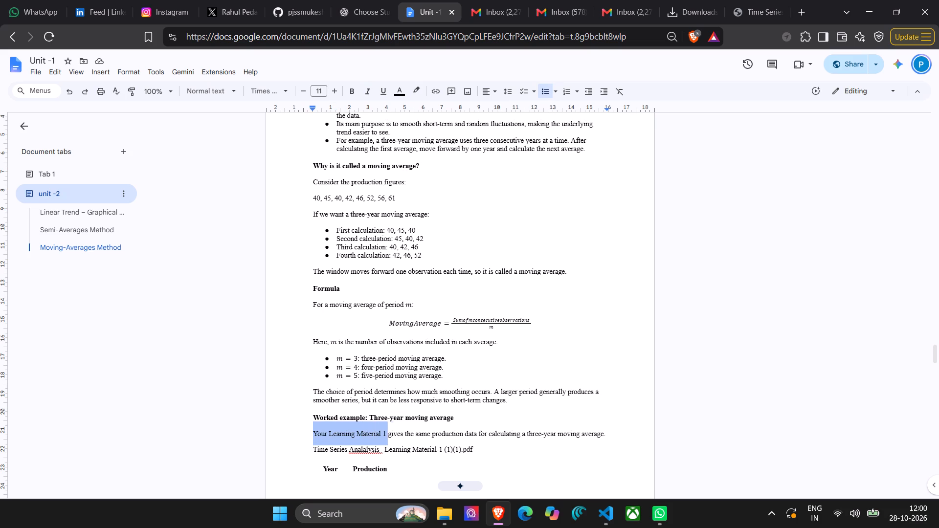
drag(391, 438, 540, 408)
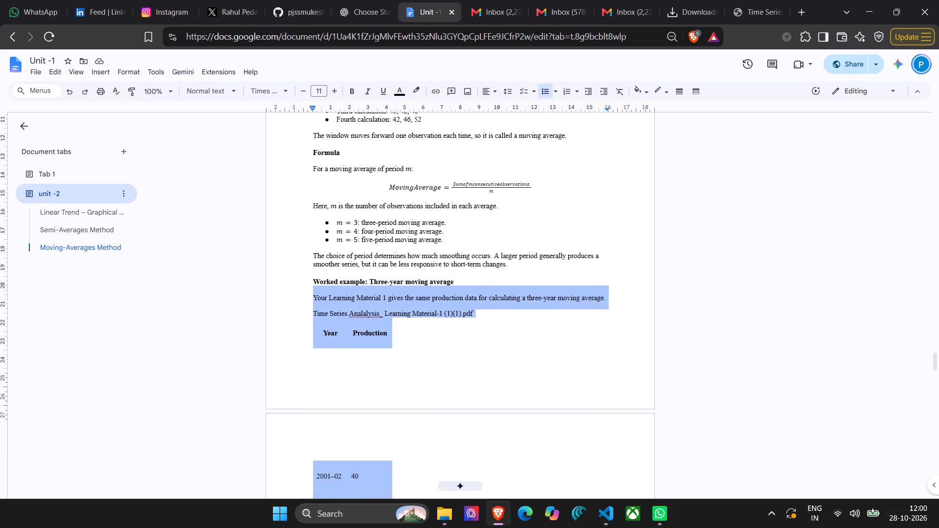
drag(540, 408, 559, 352)
scroll(517, 251, up, 3)
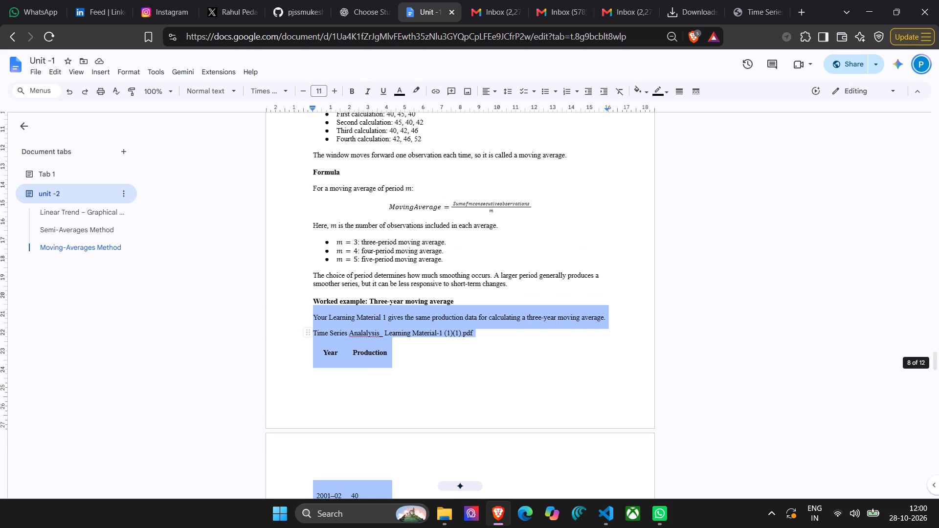
click(328, 336)
drag(499, 339, 384, 344)
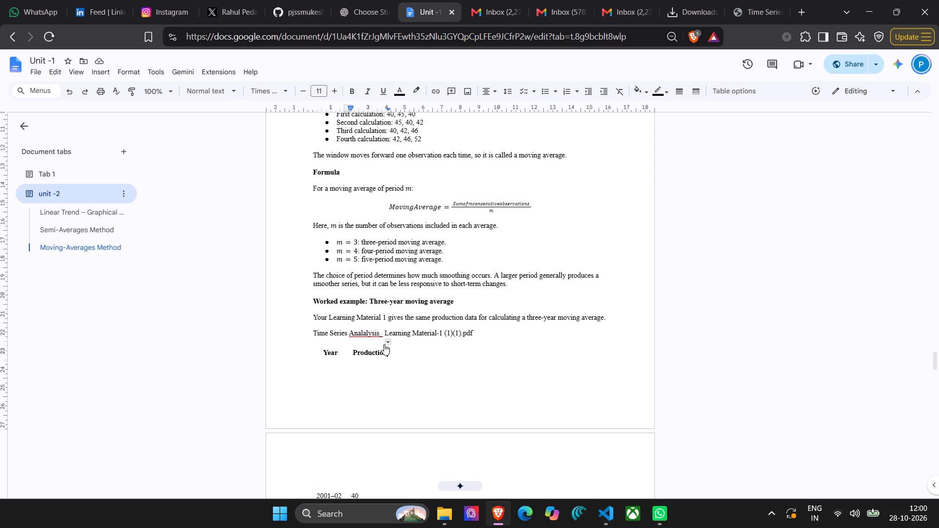
drag(384, 344, 376, 342)
drag(482, 331, 322, 302)
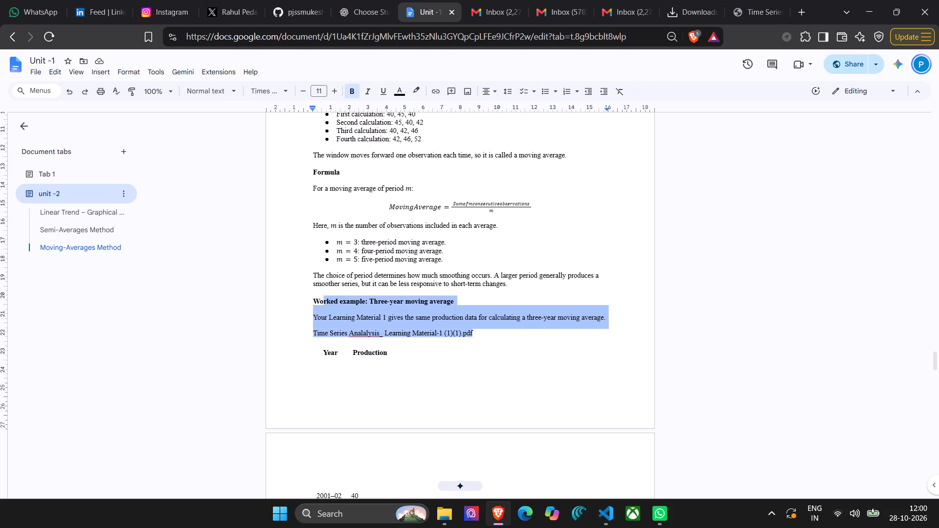
drag(322, 302, 315, 311)
key(BackSpace)
key(BackSpace)
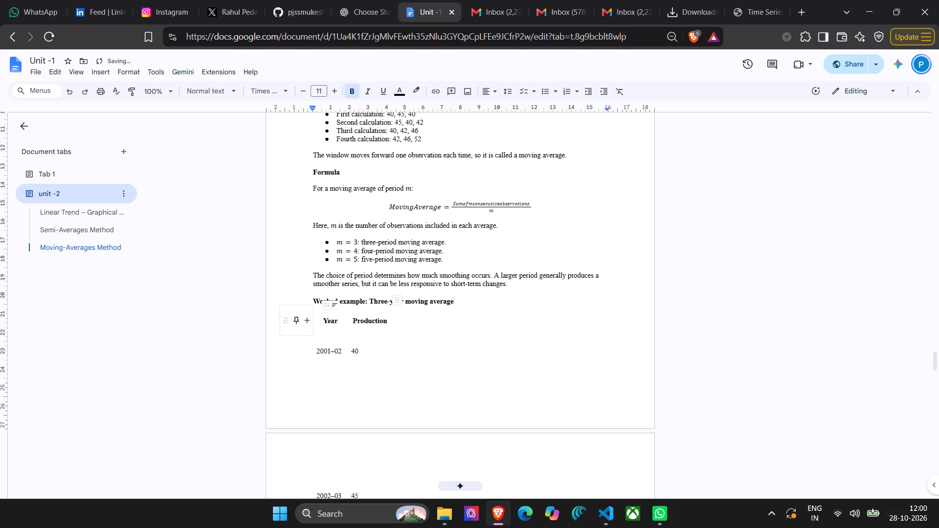
Apply 1 pt borders to the entire Year and Production table under the "Worked example: Three-year moving average" subheading.
drag(324, 322, 356, 527)
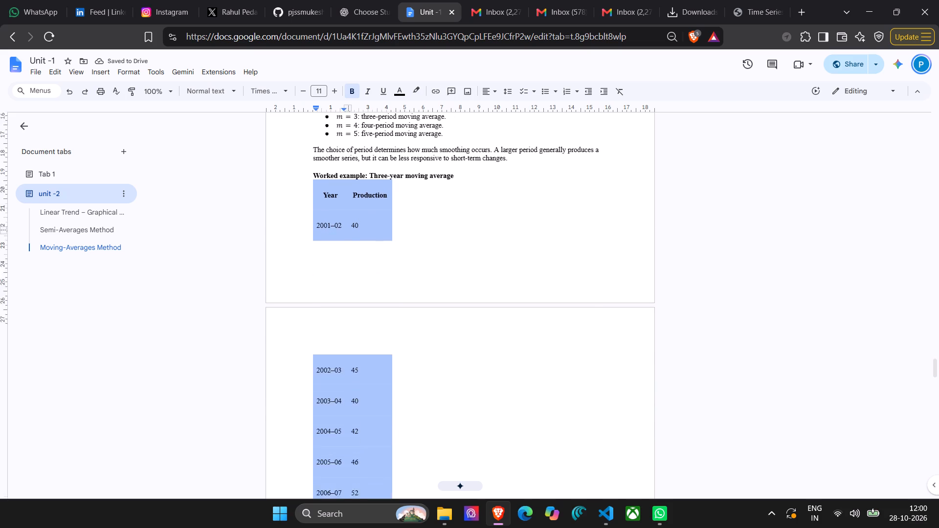
drag(356, 527, 438, 55)
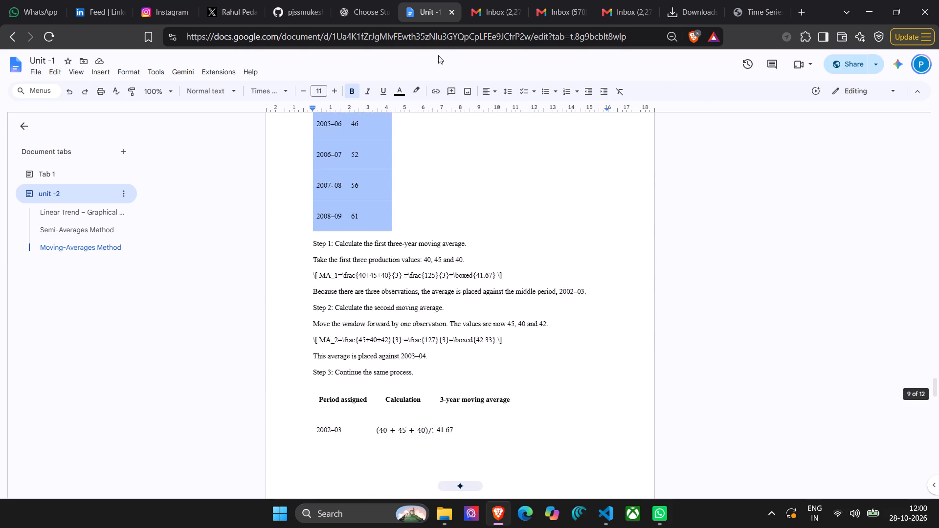
drag(438, 55, 435, 185)
click(414, 382)
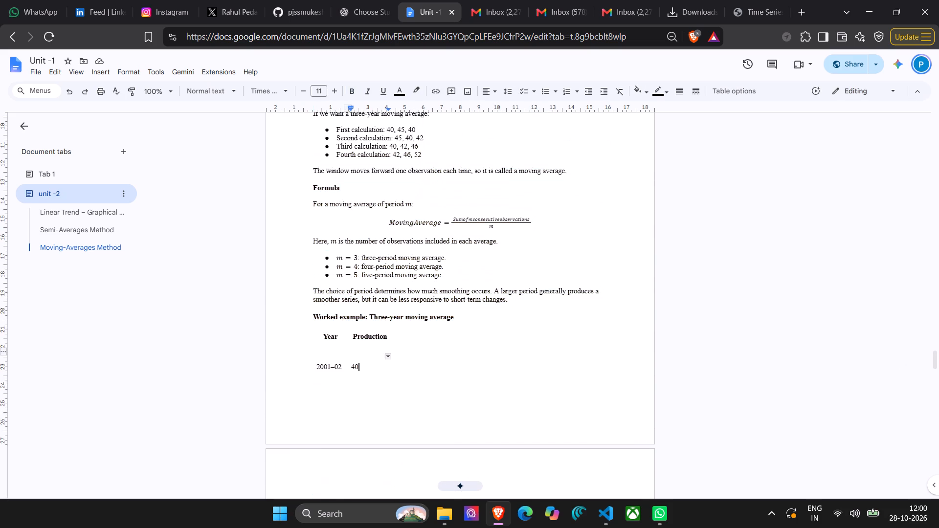
scroll(414, 382, down, 3)
scroll(414, 382, up, 1)
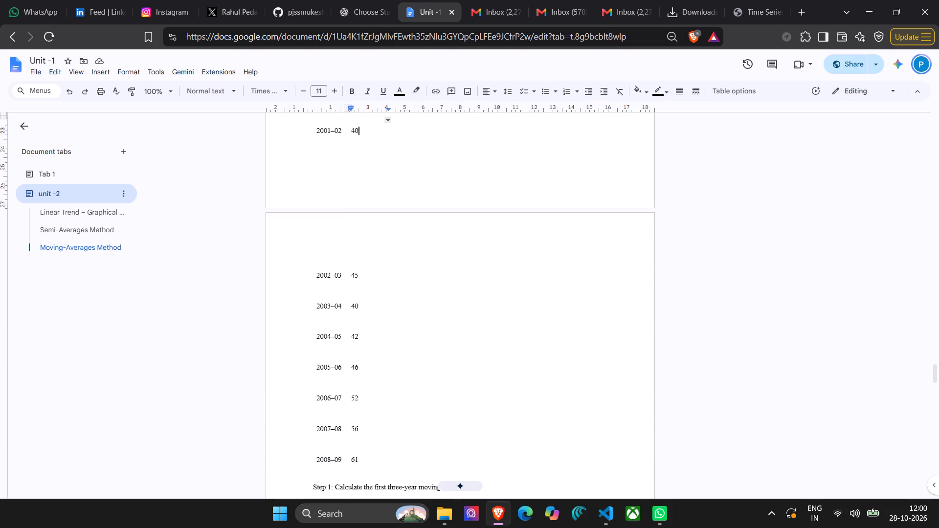
scroll(414, 382, up, 2)
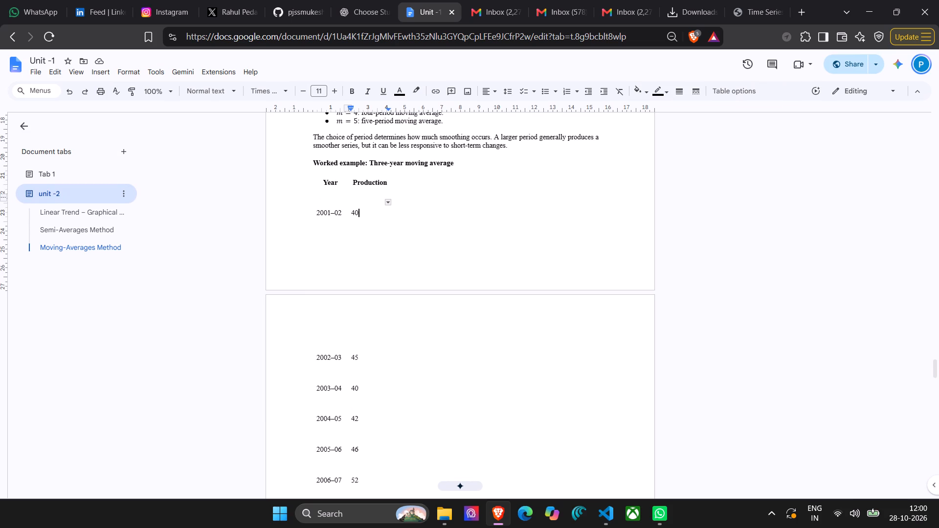
scroll(359, 468, down, 1)
click(364, 470)
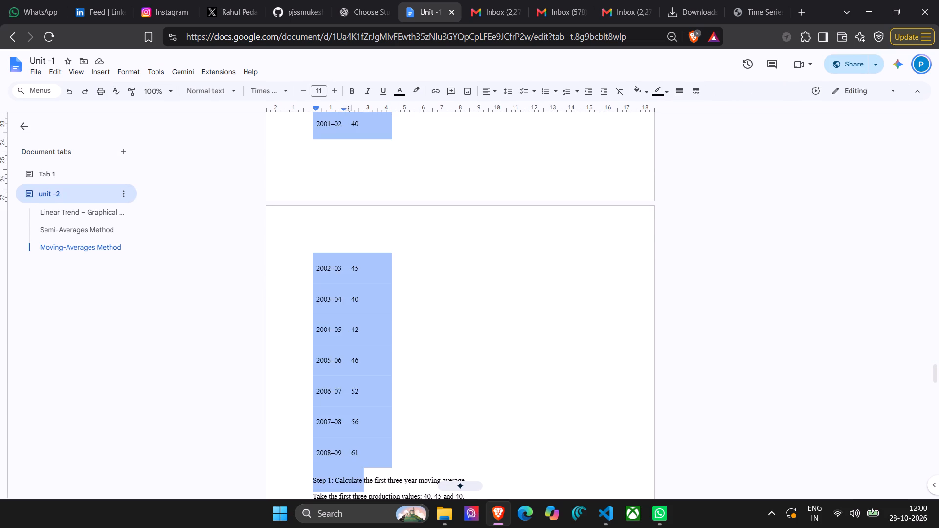
click(364, 458)
drag(365, 458, 408, 368)
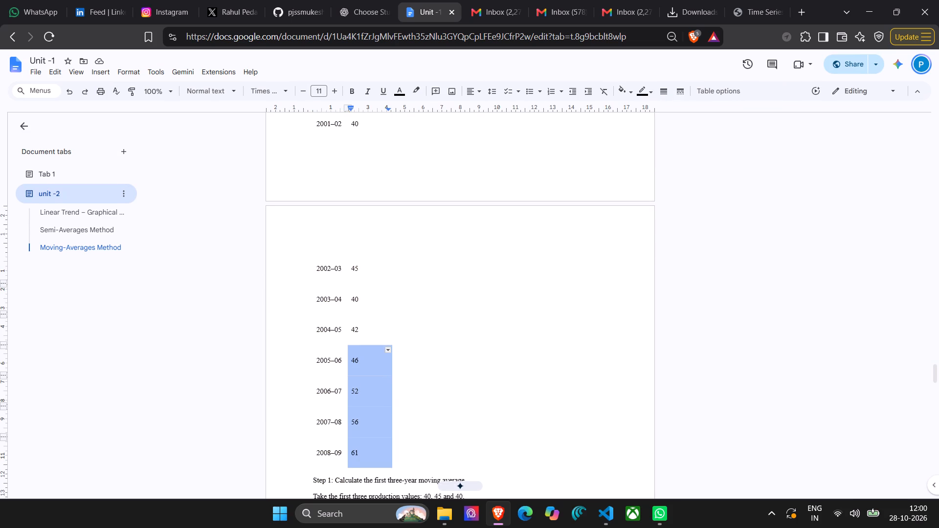
drag(408, 368, 314, 304)
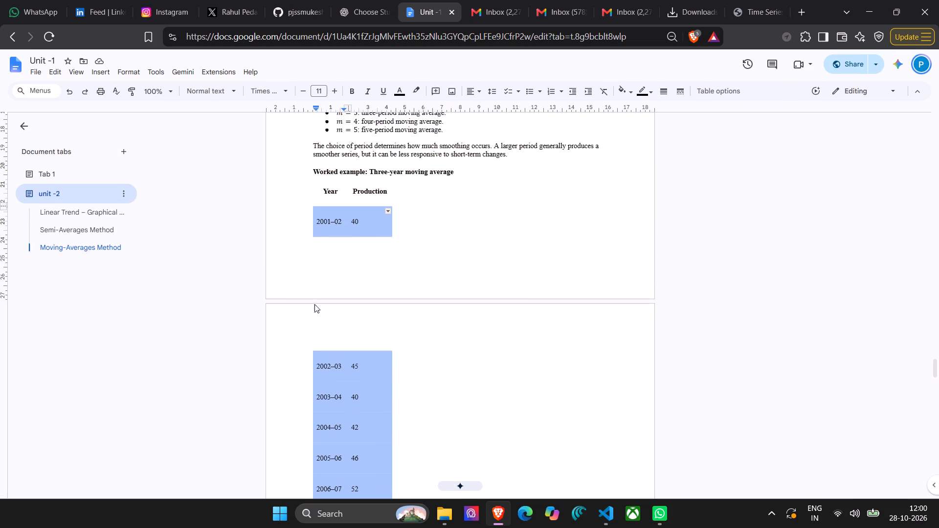
drag(314, 304, 325, 281)
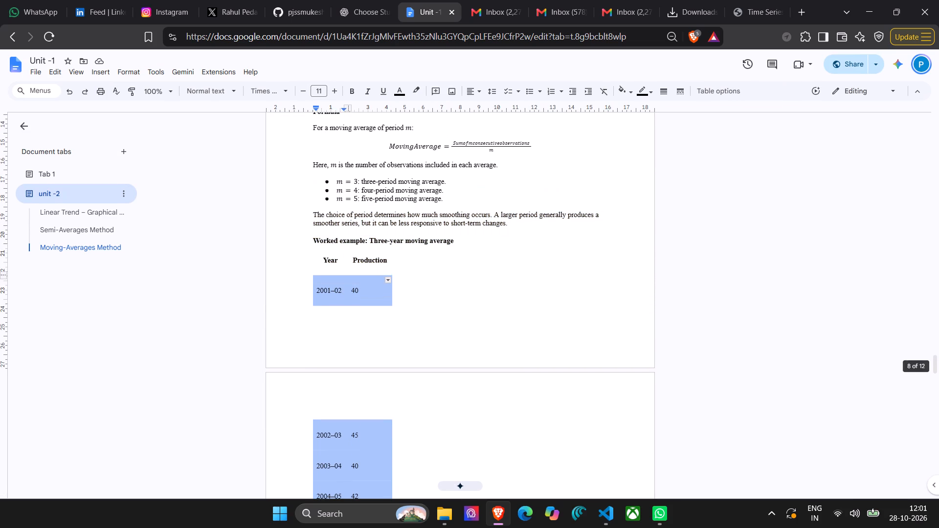
drag(325, 281, 320, 269)
click(665, 92)
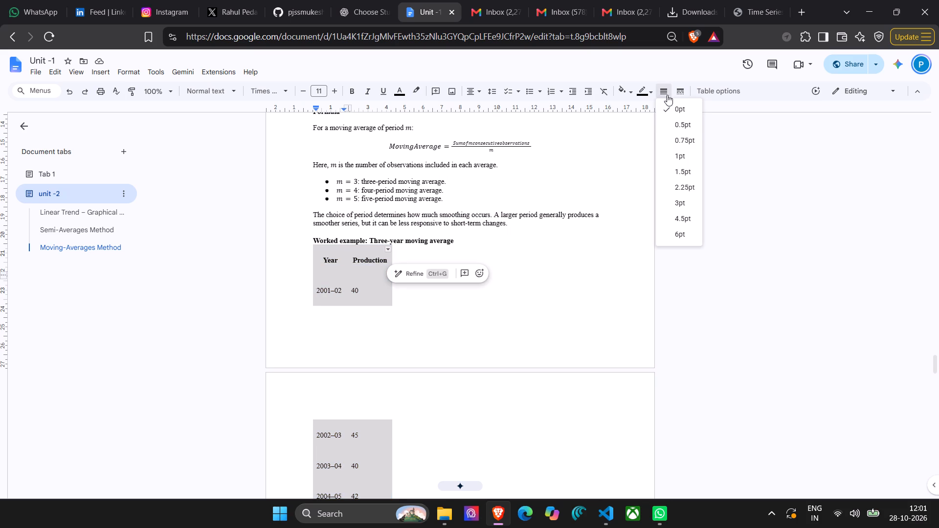
click(683, 157)
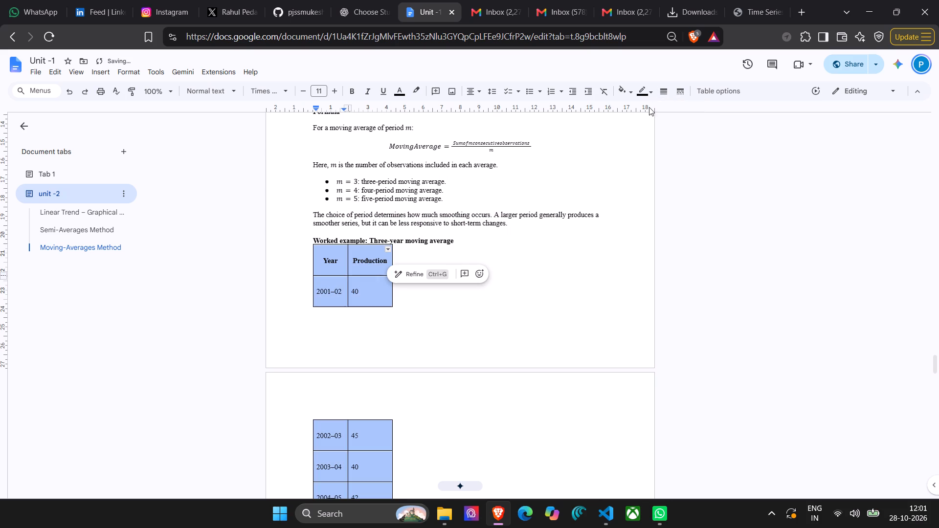
Remove the paragraph spacing before and after the text in every cell of the Year and Production table.
click(533, 91)
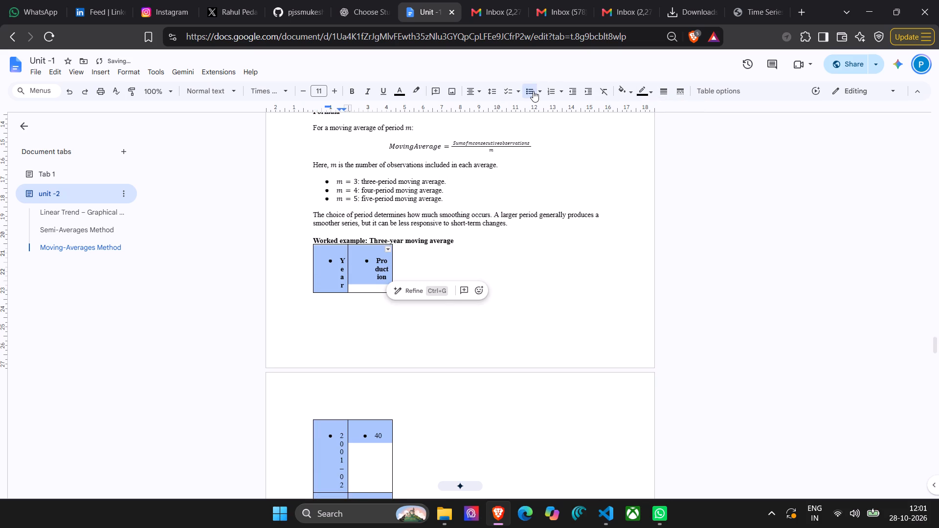
click(533, 91)
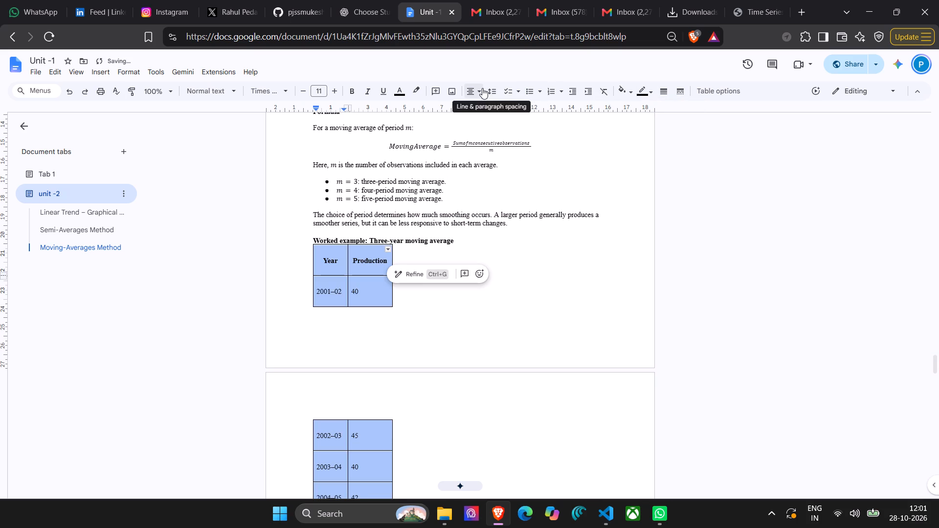
click(482, 88)
click(495, 88)
click(519, 179)
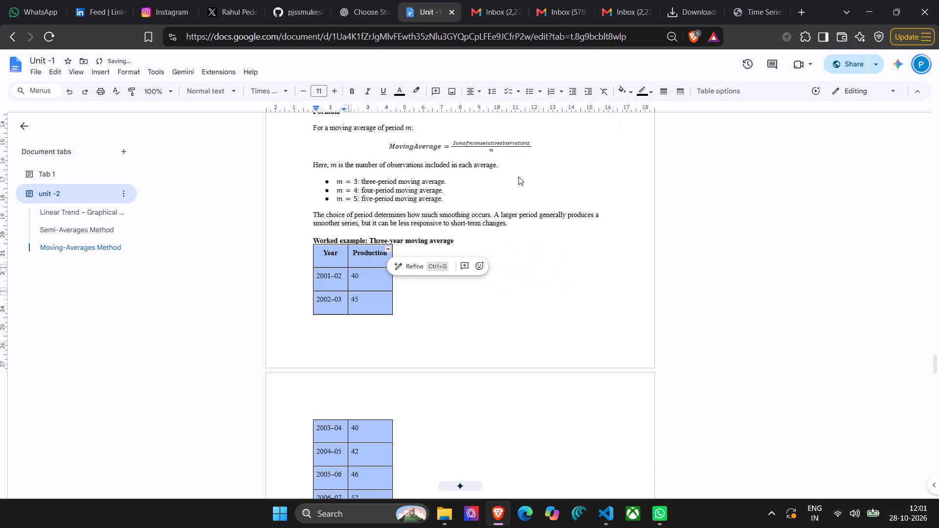
click(492, 91)
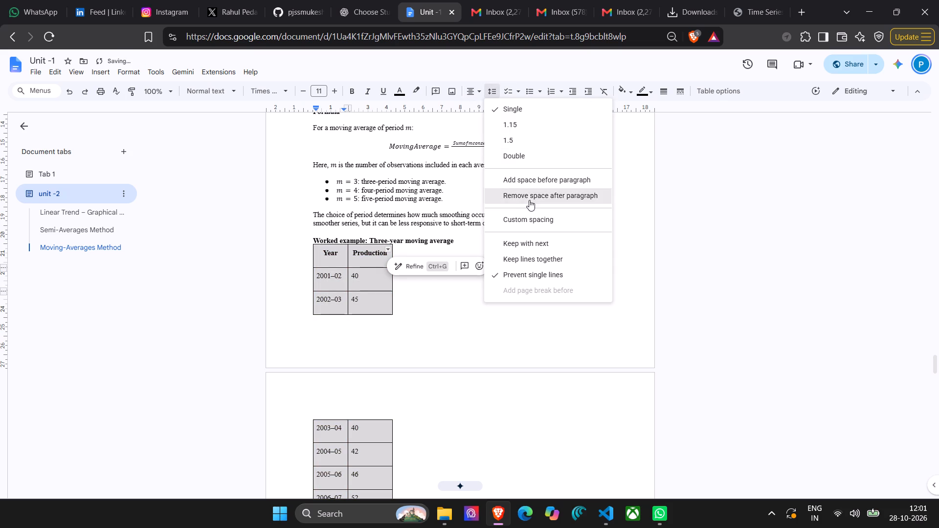
click(529, 197)
click(436, 312)
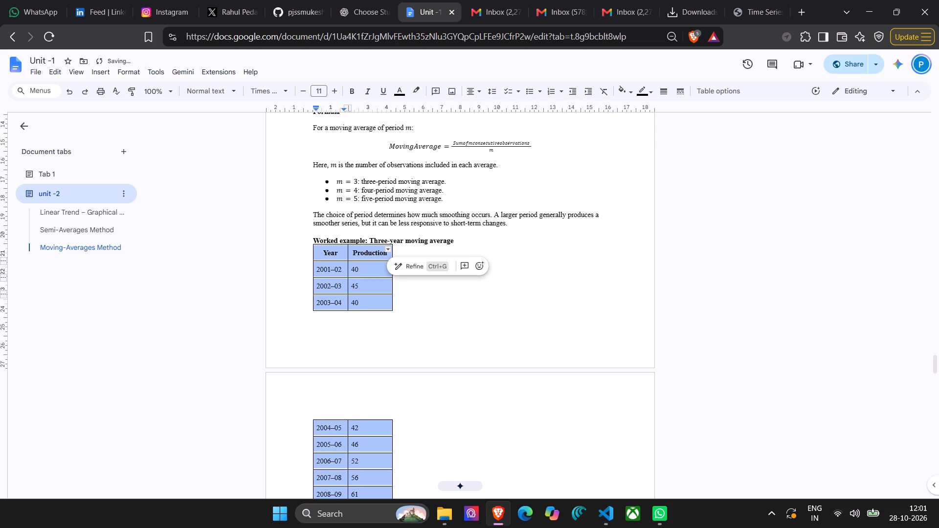
Look back through the earlier moving-averages, semi-averages and graphical-method sections to review their formatting.
scroll(436, 312, up, 3)
click(436, 312)
scroll(436, 312, up, 2)
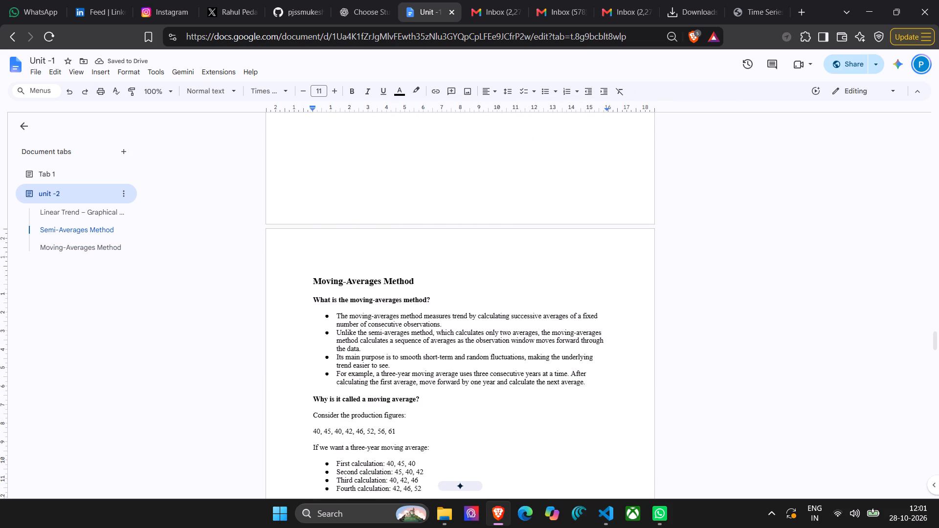
scroll(436, 312, up, 19)
scroll(436, 312, down, 3)
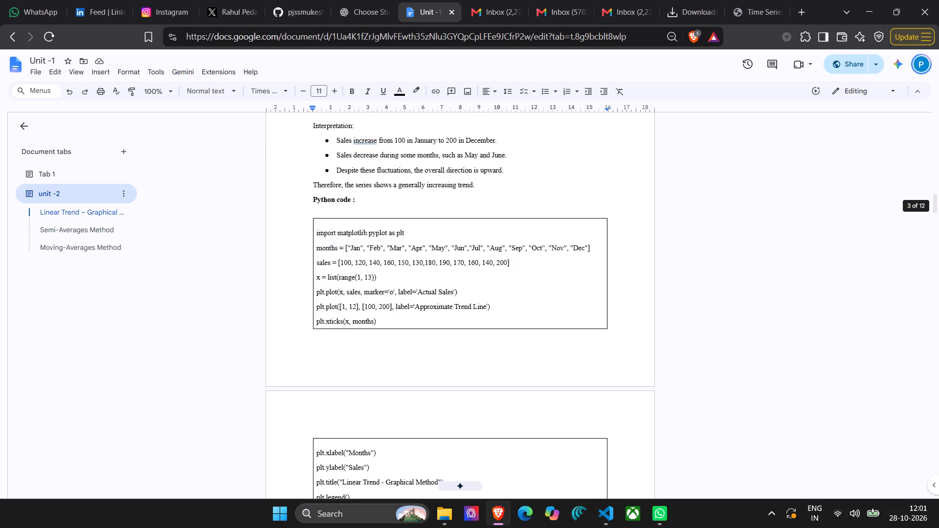
scroll(436, 312, down, 1)
Delete the raw MA_1 LaTeX formula in Step 1 of the worked example, leaving a blank line in its place.
click(101, 254)
scroll(467, 408, down, 3)
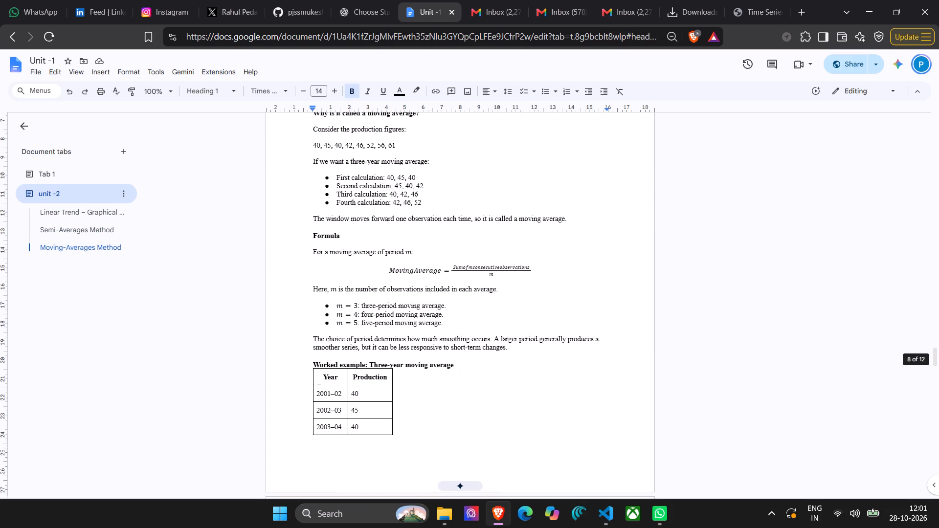
scroll(467, 408, down, 5)
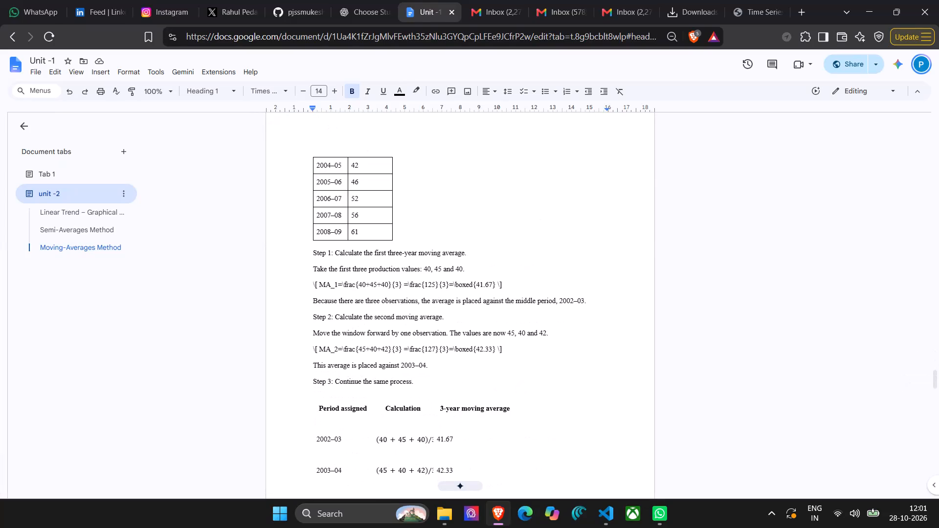
drag(309, 282, 511, 290)
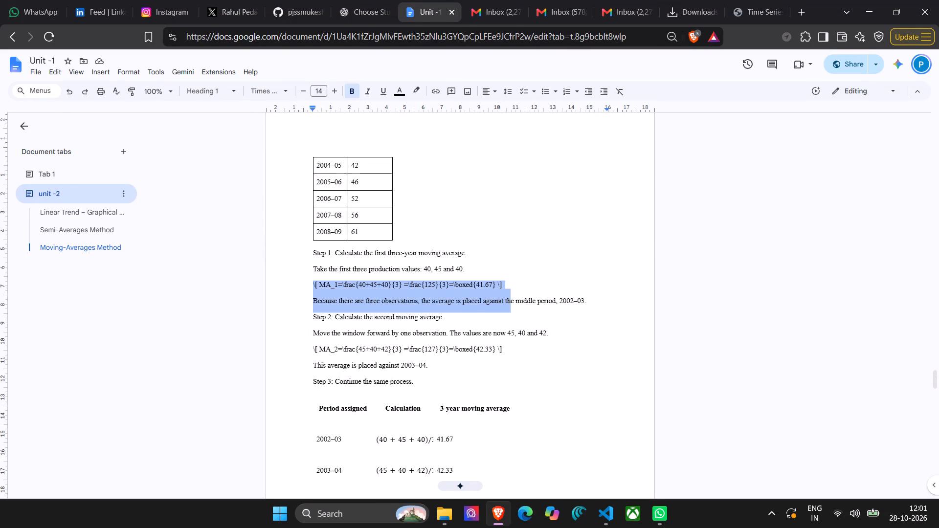
drag(511, 290, 513, 283)
key(BackSpace)
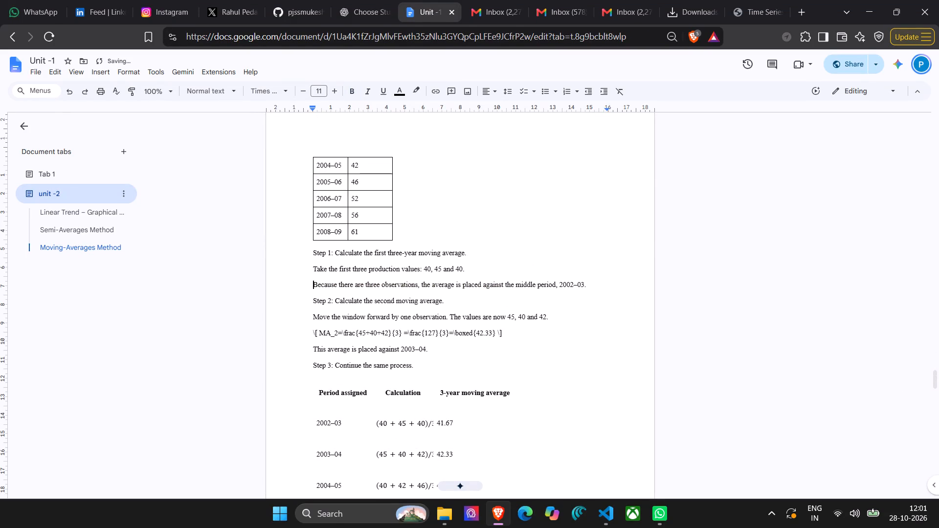
key(Return)
click(430, 285)
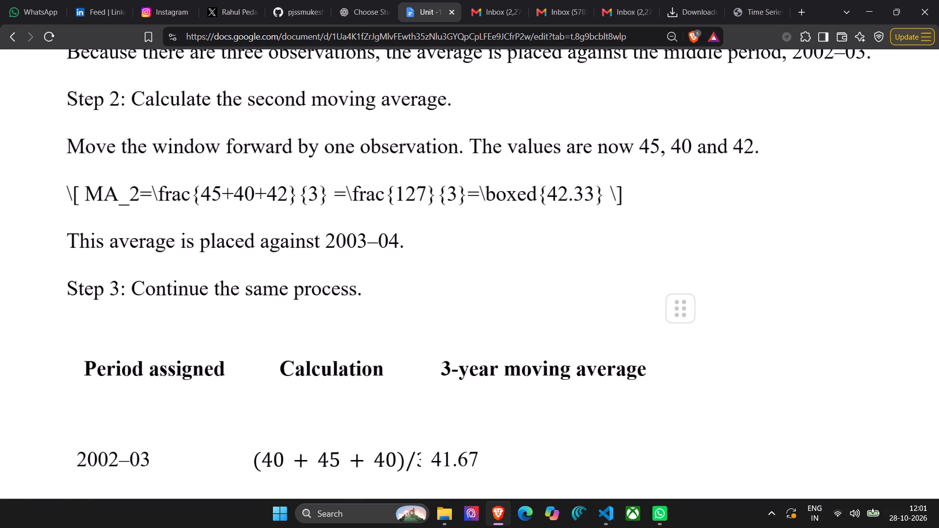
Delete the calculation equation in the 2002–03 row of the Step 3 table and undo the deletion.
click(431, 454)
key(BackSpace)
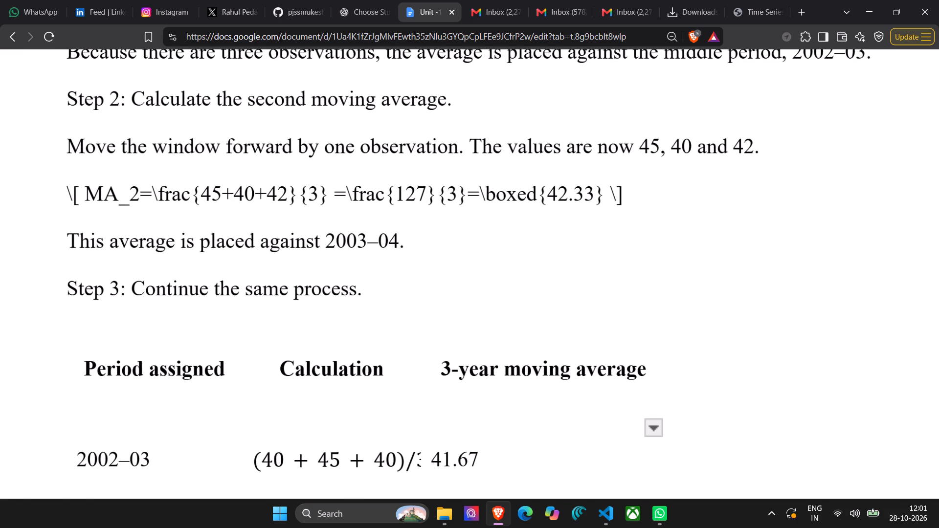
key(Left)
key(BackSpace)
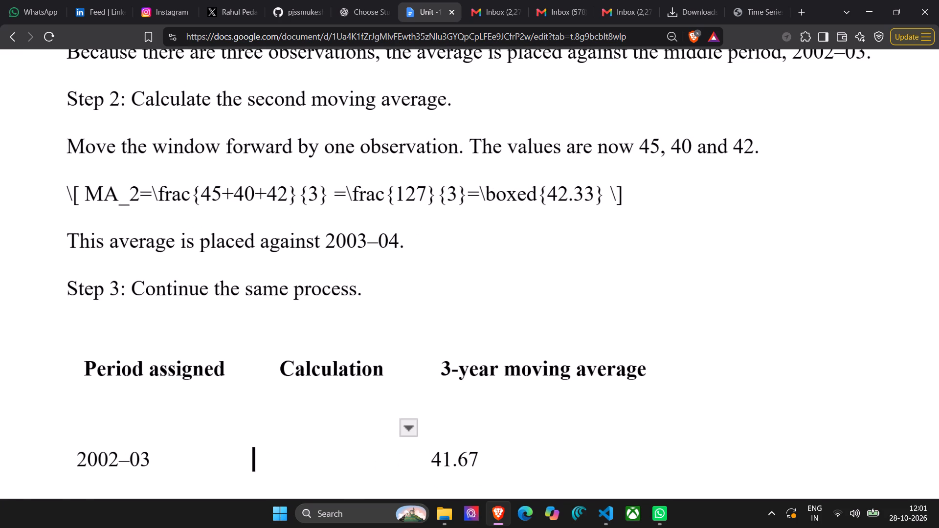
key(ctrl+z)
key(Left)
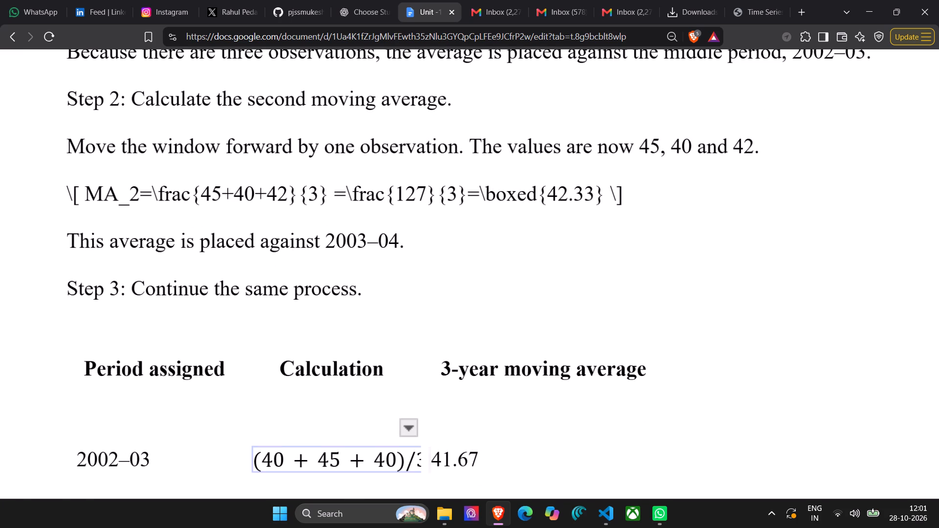
Widen the Calculation column of the Step 3 table so each equation fits fully in its cell.
click(403, 464)
drag(422, 360, 458, 364)
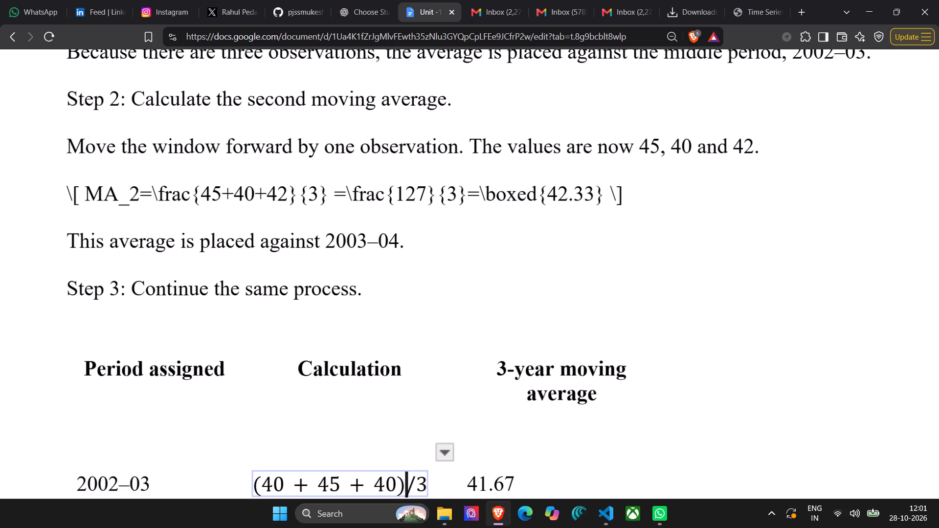
scroll(478, 366, down, 3)
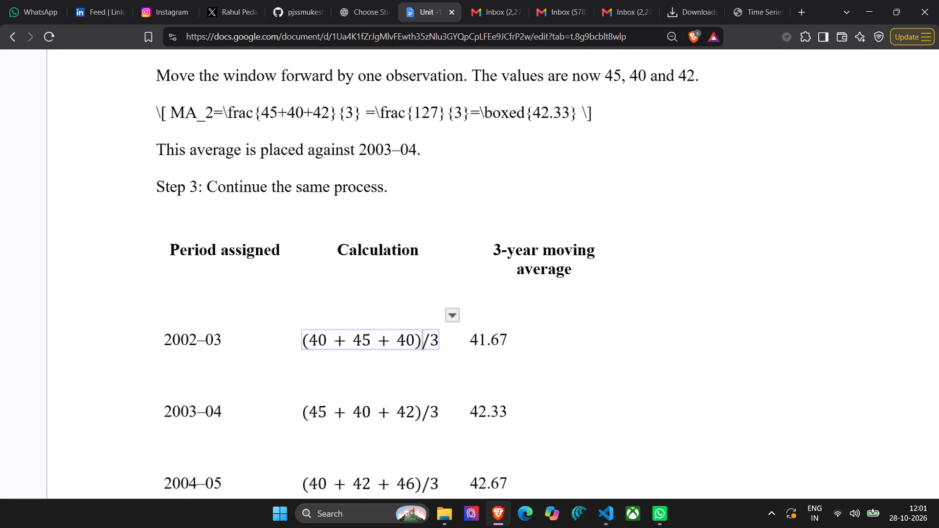
click(579, 404)
Widen the "3-year moving average" column of the Step 3 table.
scroll(579, 404, up, 2)
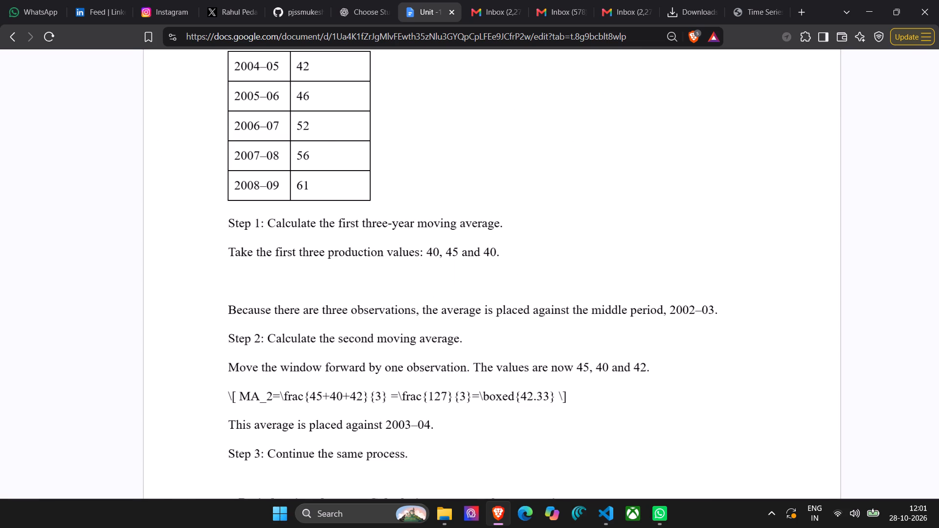
scroll(483, 397, down, 2)
click(579, 341)
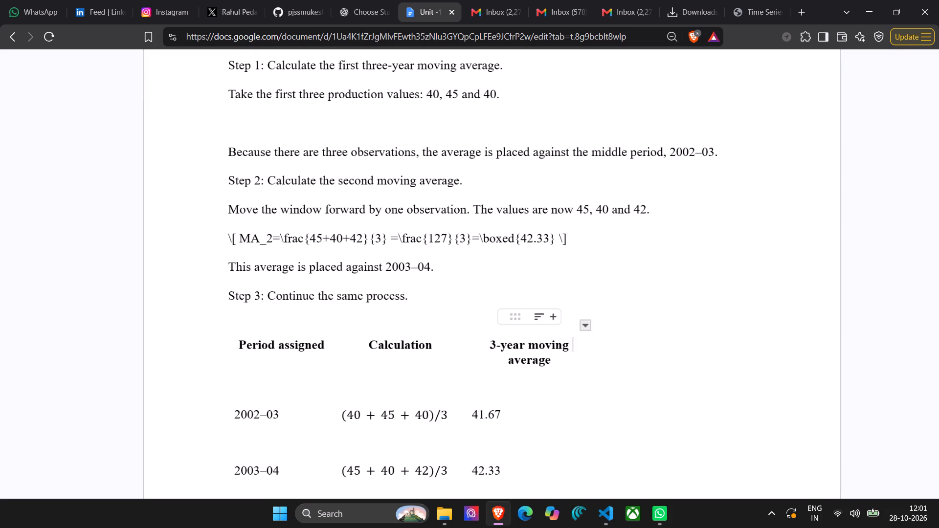
click(565, 350)
click(594, 353)
drag(594, 353, 640, 361)
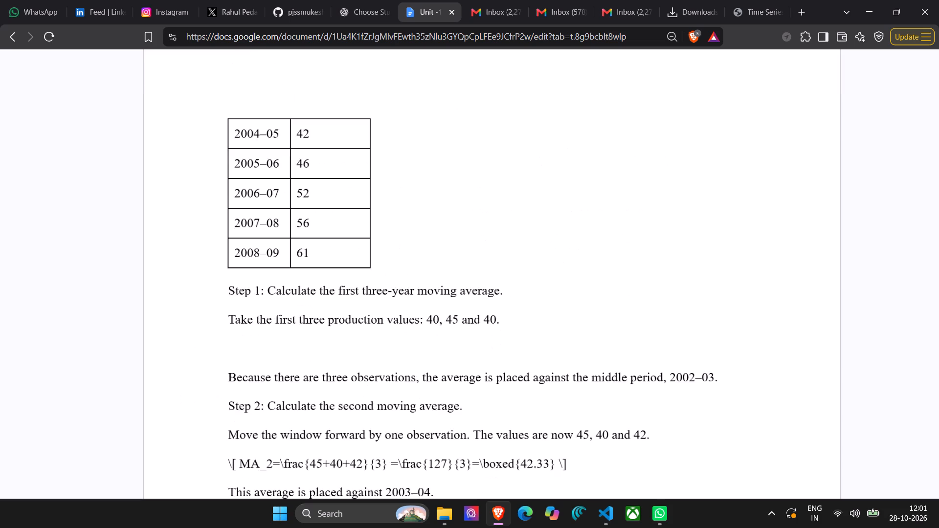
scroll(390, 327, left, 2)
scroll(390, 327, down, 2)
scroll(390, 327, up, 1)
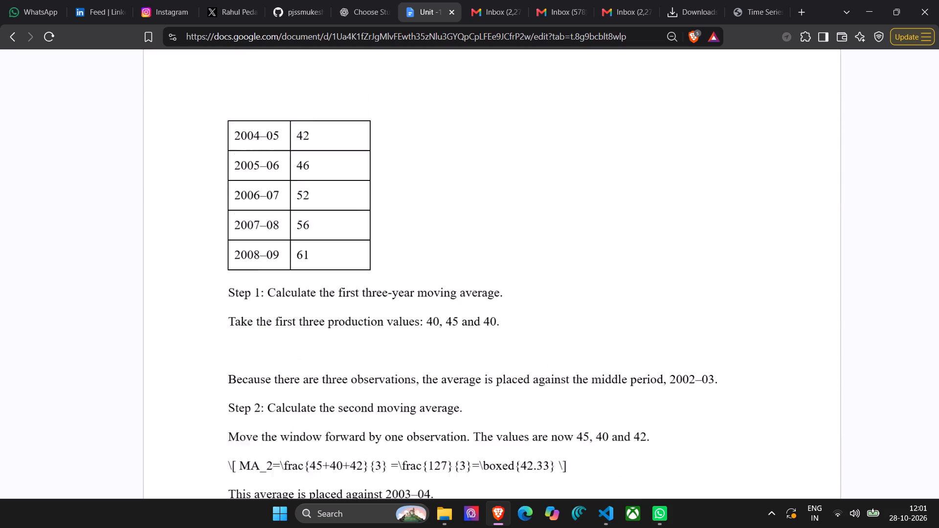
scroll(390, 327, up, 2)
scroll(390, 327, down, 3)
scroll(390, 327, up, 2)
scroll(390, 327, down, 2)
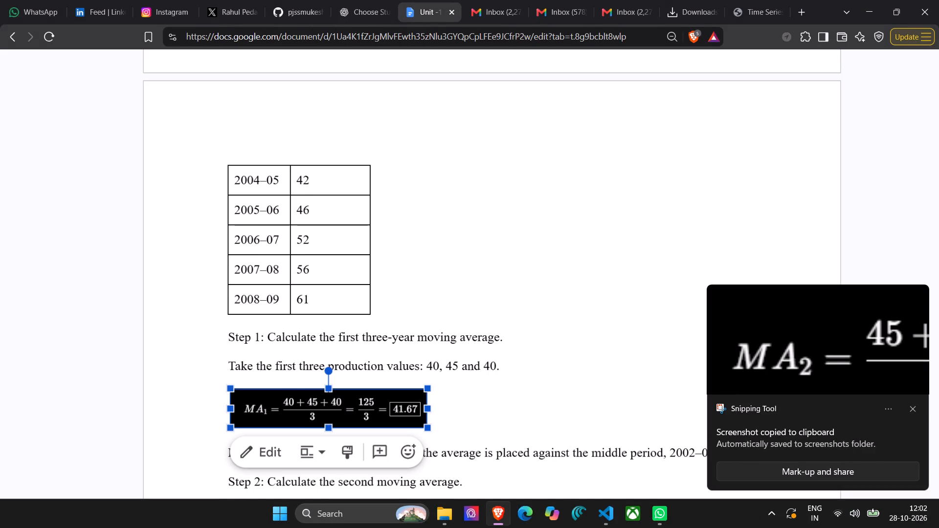
scroll(358, 435, down, 2)
drag(582, 429, 220, 424)
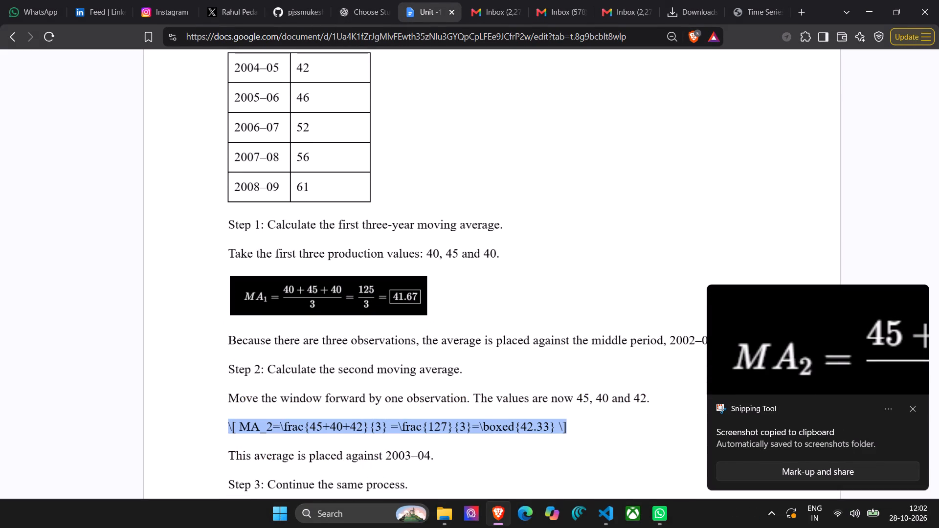
drag(220, 424, 221, 424)
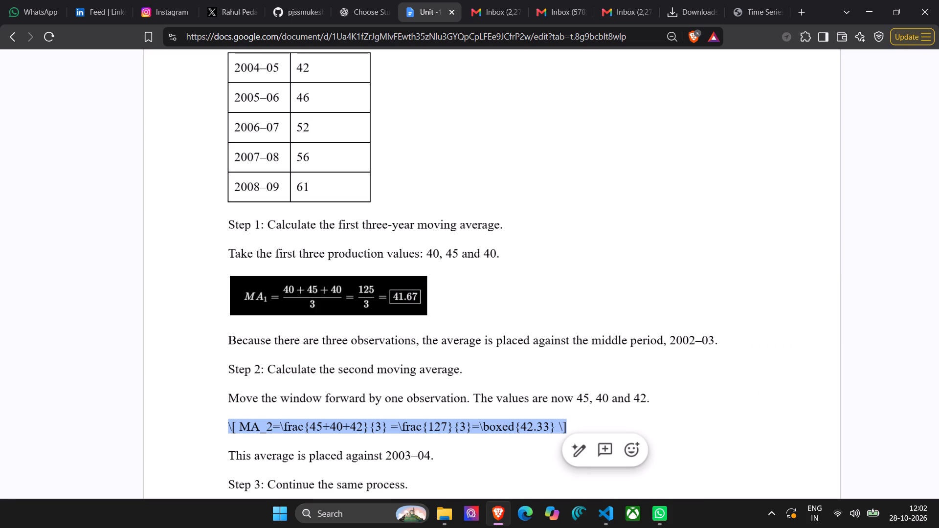
key(BackSpace)
key(ctrl+v)
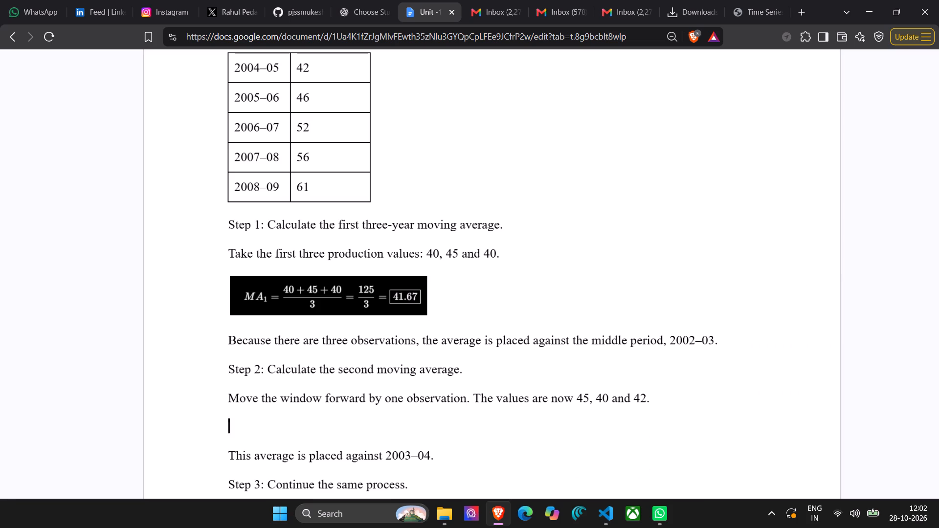
Shrink the MA₁ formula image in Step 1 a little further, keeping its proportions.
click(389, 305)
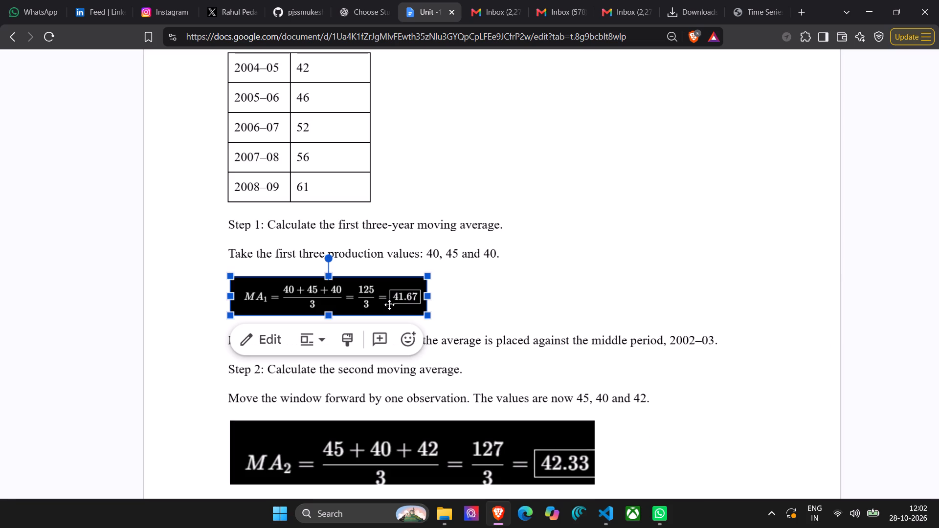
drag(425, 318, 384, 299)
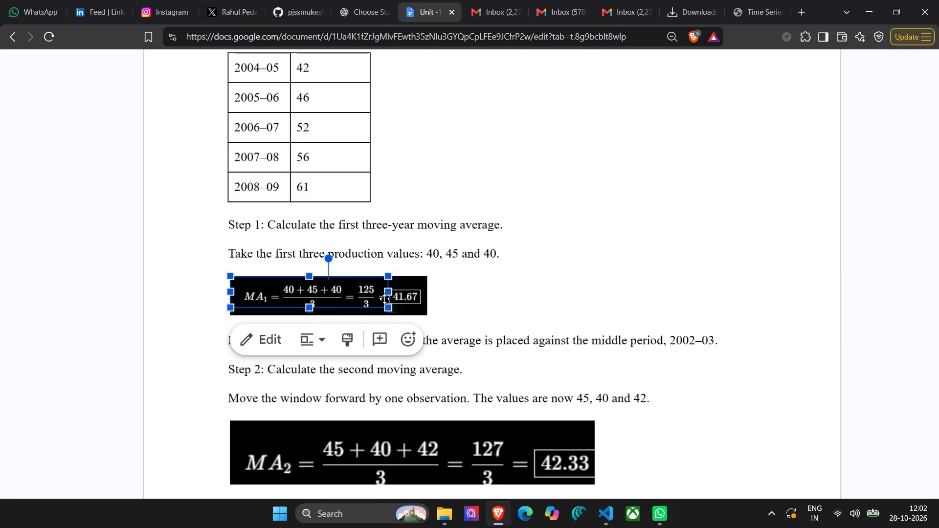
Shrink the MA₂ formula image in Step 2 proportionally to about the width of the MA₁ image.
click(534, 441)
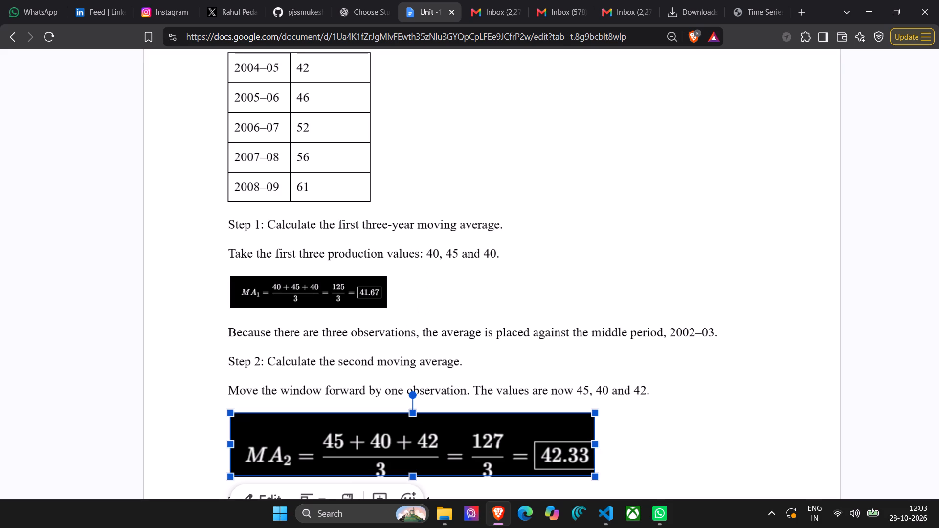
drag(594, 474, 383, 448)
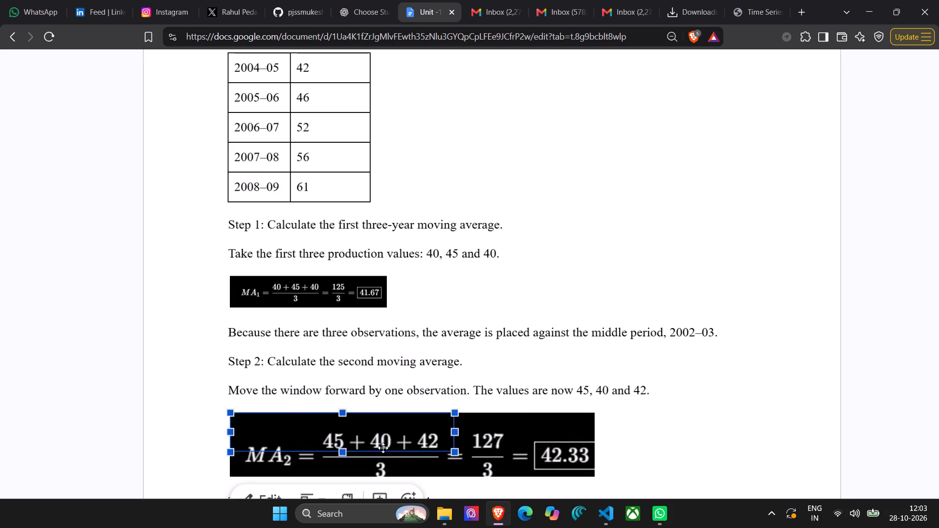
drag(383, 448, 366, 438)
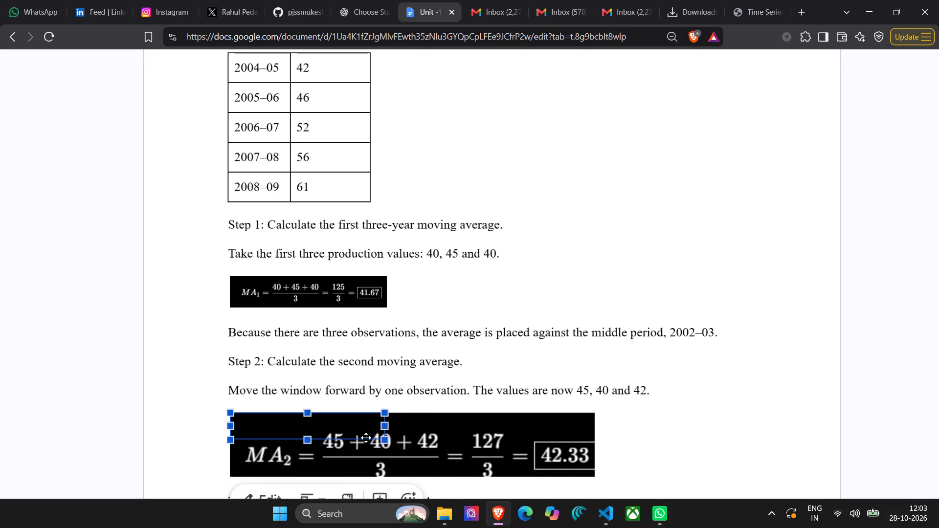
drag(366, 438, 360, 439)
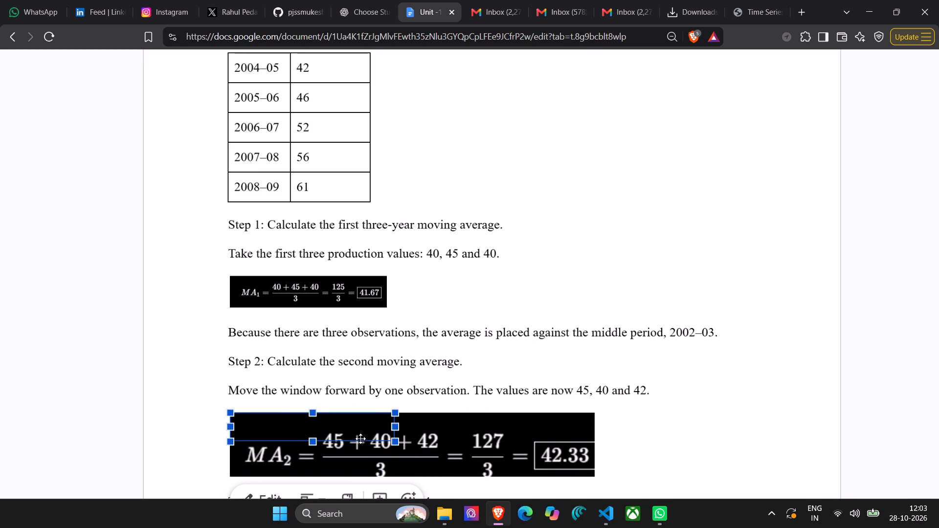
drag(360, 439, 360, 438)
click(453, 431)
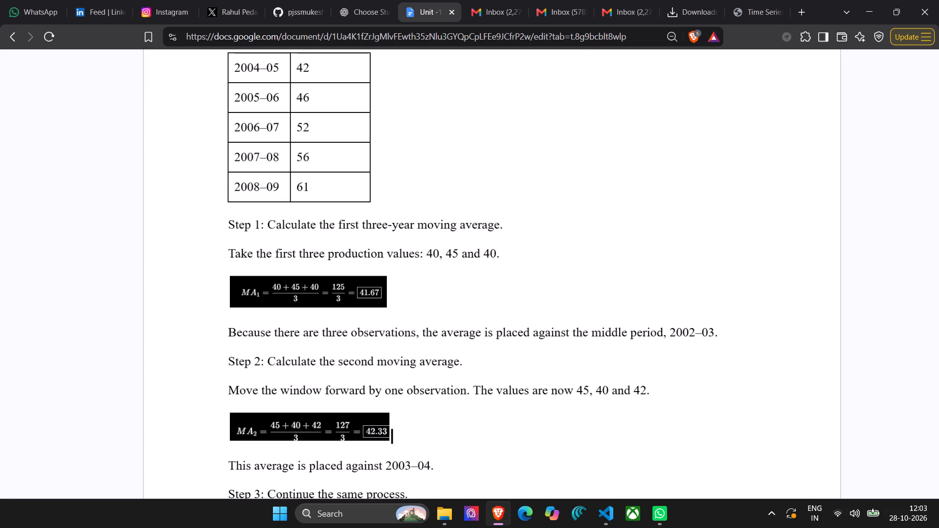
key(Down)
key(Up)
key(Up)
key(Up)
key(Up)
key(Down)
Remove the space before paragraph on the Step 1 heading and the "Take the first three production values" line.
drag(499, 254, 233, 222)
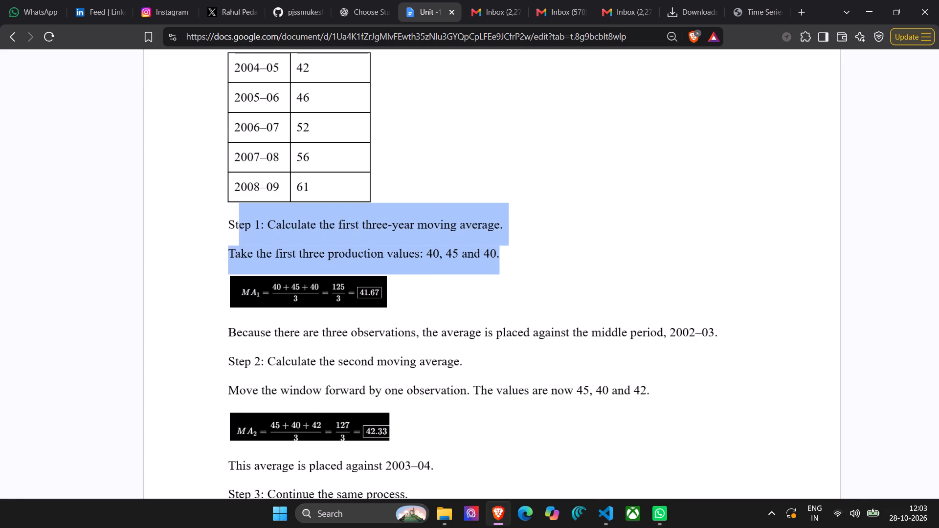
drag(233, 222, 230, 222)
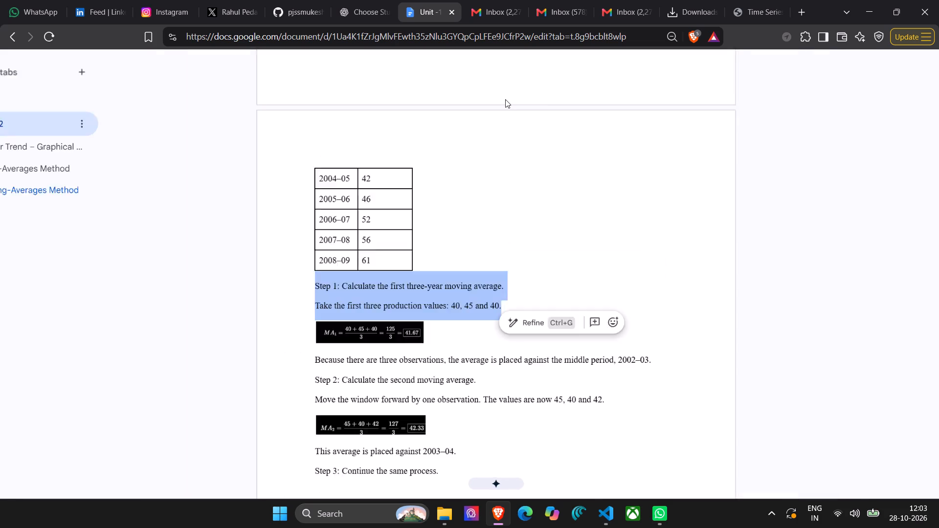
scroll(505, 99, up, 1)
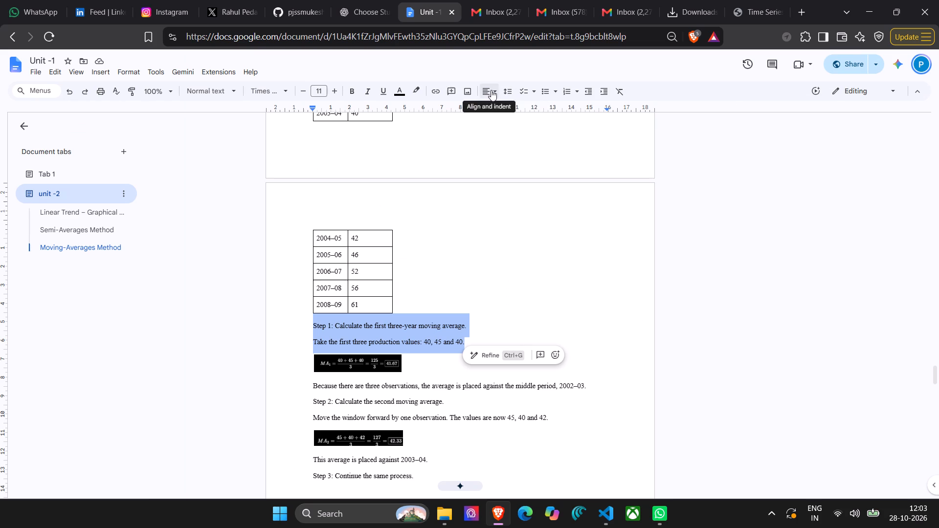
click(514, 90)
click(542, 183)
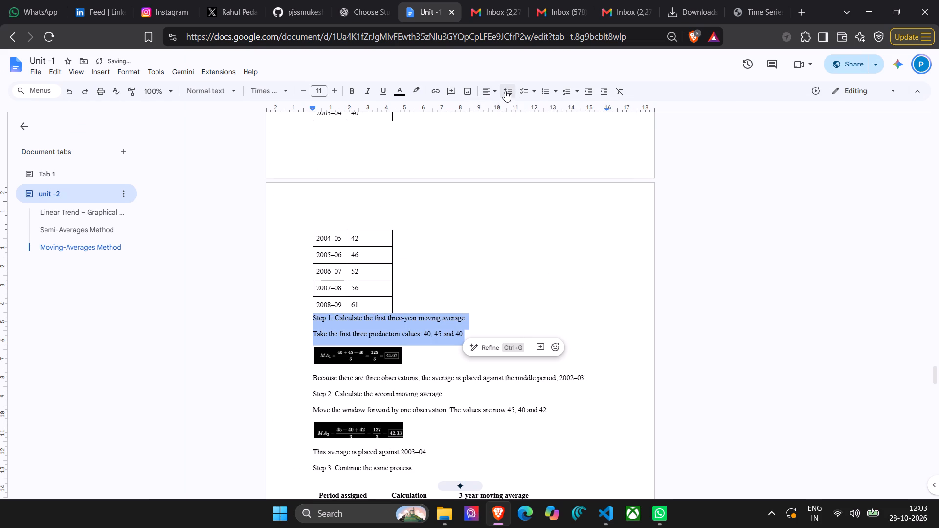
Remove the space after paragraph on the Step 1 heading and the "Take the first three production values" line.
click(498, 91)
click(508, 95)
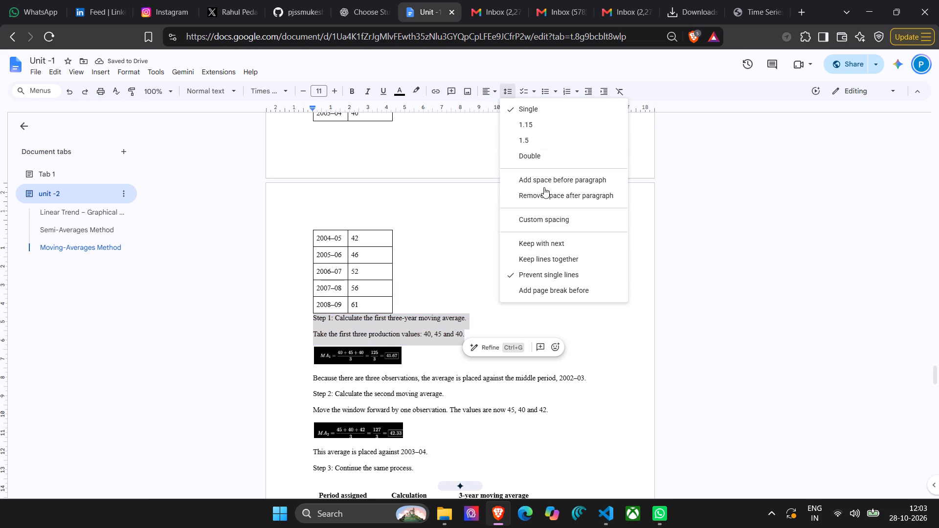
click(544, 193)
Insert a blank line between the production data table and the Step 1 heading.
drag(313, 367, 317, 357)
click(310, 318)
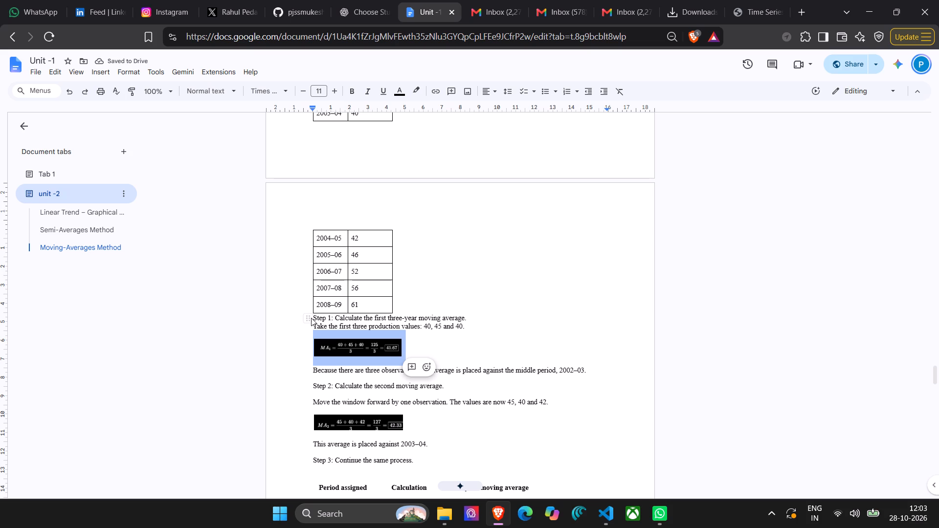
click(359, 315)
click(414, 315)
click(405, 313)
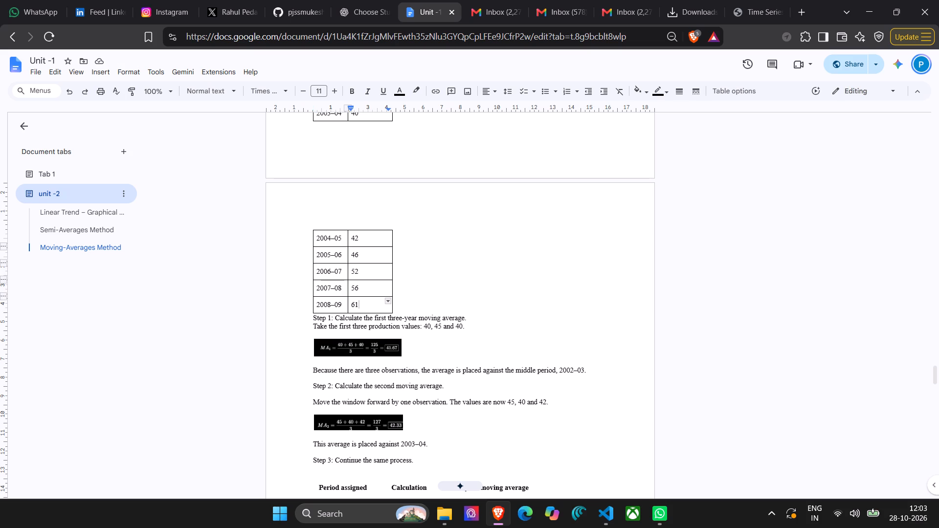
key(Right)
key(Return)
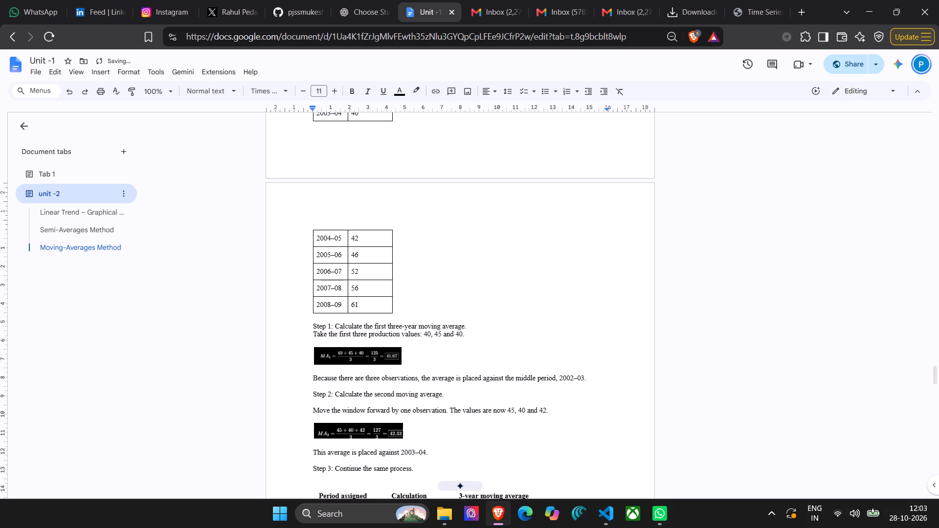
Remove the space before and after paragraph from the "Because there are three observations" line through the "Move the window forward" line.
drag(559, 411, 272, 376)
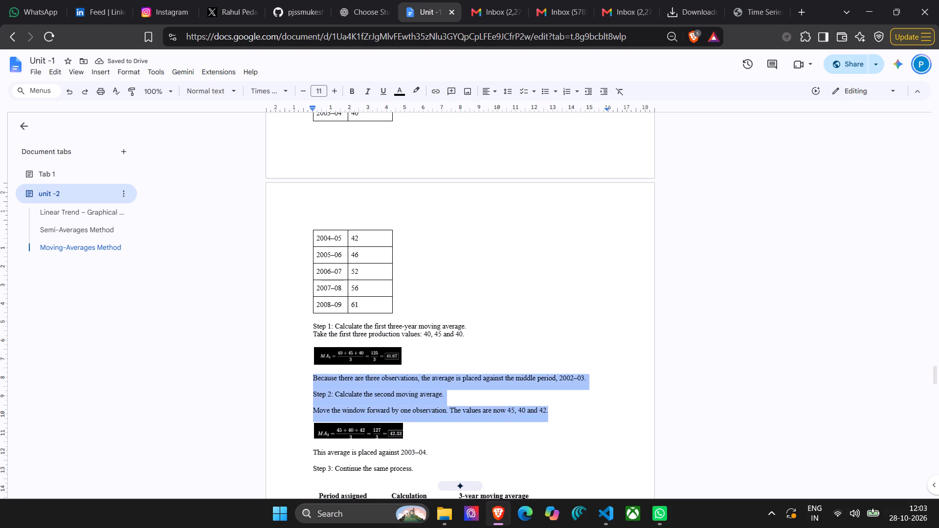
drag(272, 376, 275, 377)
click(502, 93)
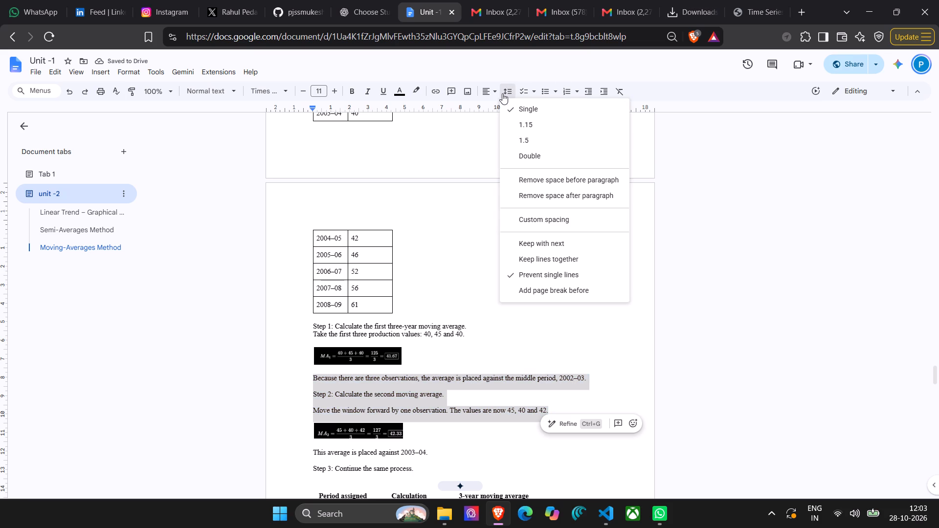
click(541, 181)
click(492, 93)
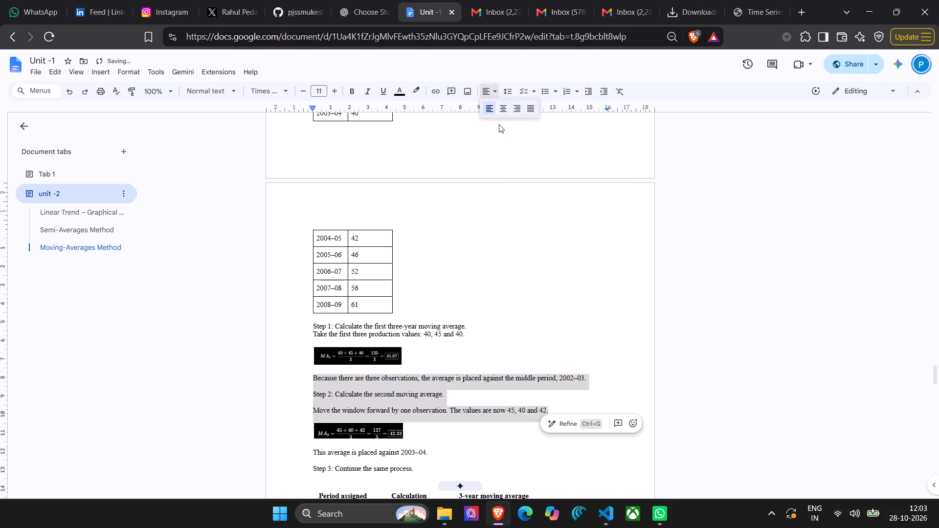
click(501, 91)
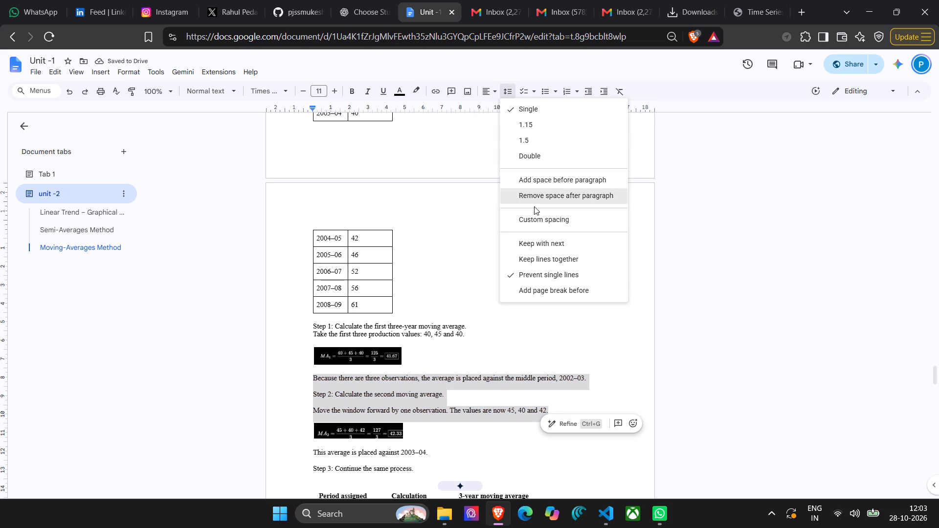
click(562, 199)
click(447, 433)
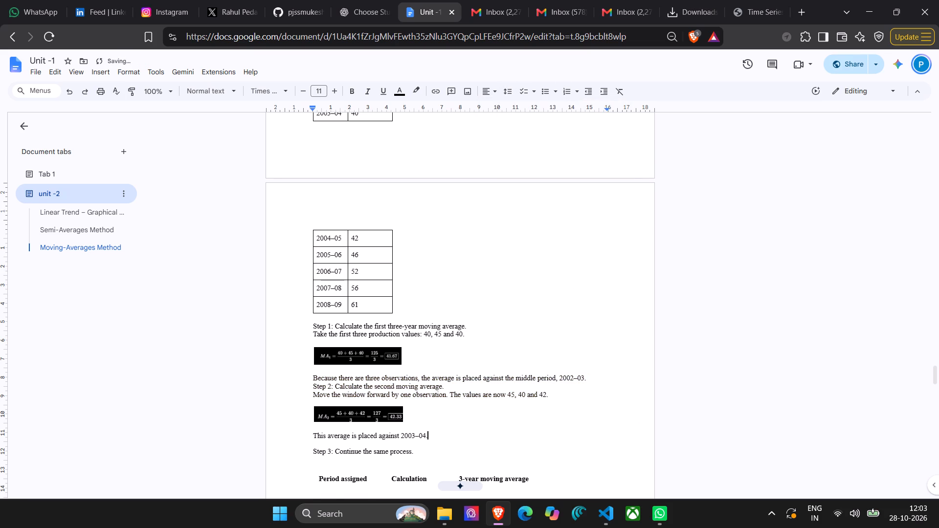
Remove the space before and after paragraph throughout the Step 3 three-year moving average table.
scroll(447, 433, down, 3)
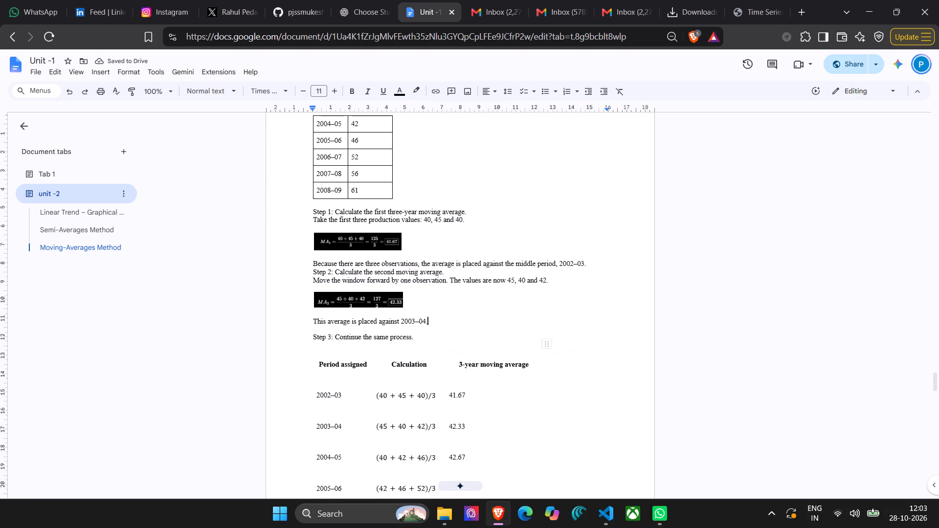
scroll(447, 433, down, 2)
drag(319, 214, 361, 447)
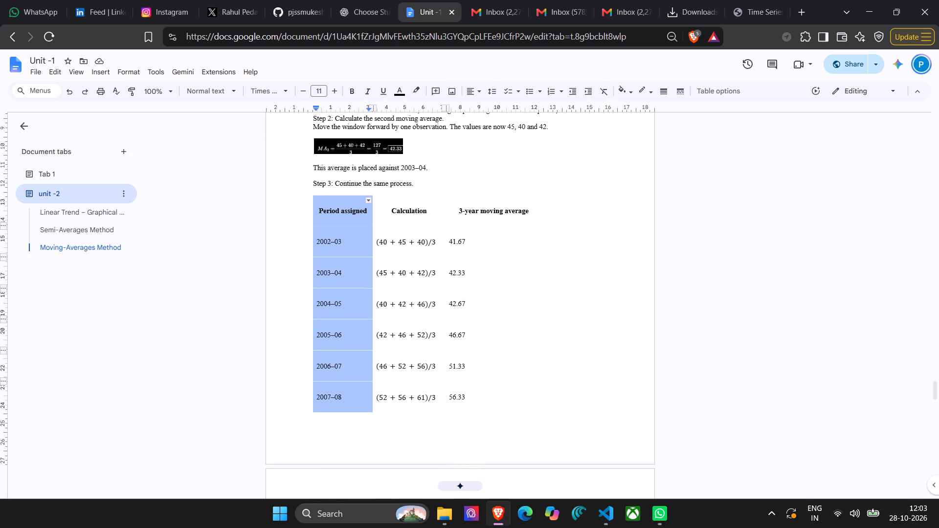
drag(361, 447, 448, 252)
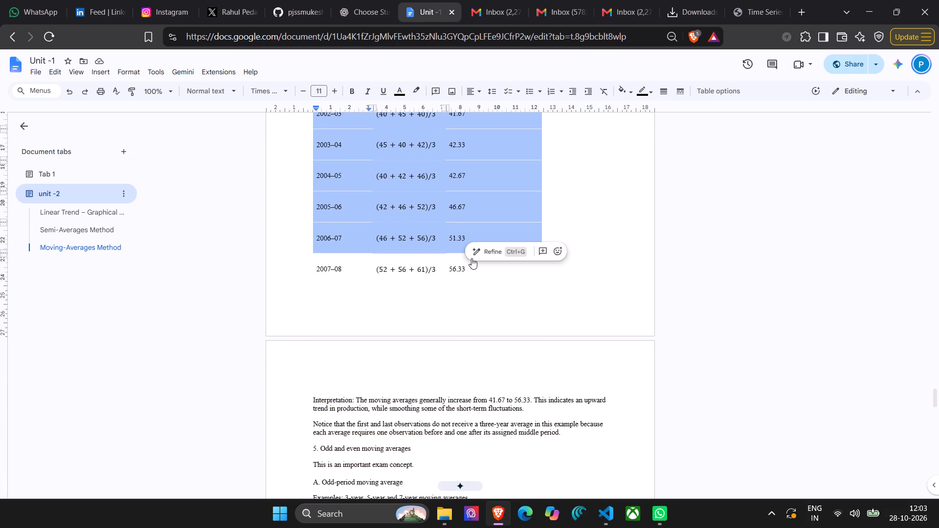
drag(485, 273, 376, 244)
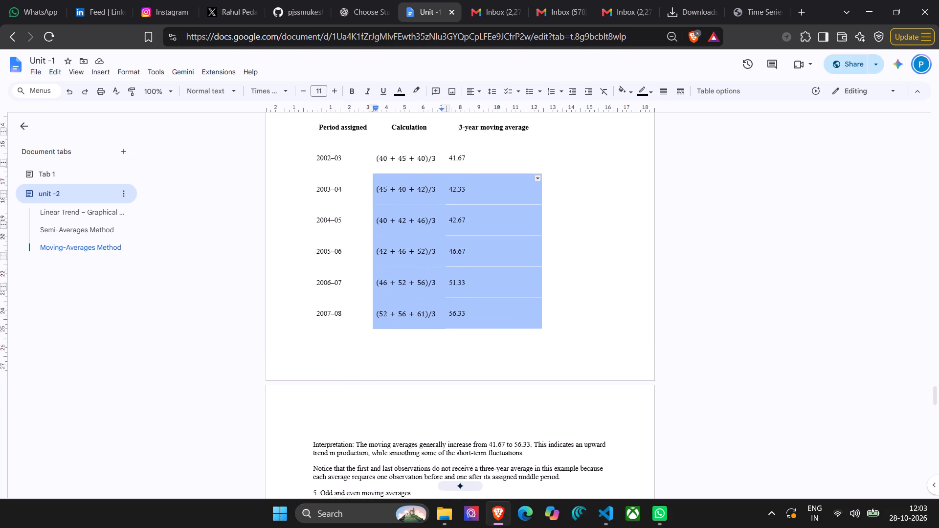
drag(376, 244, 321, 152)
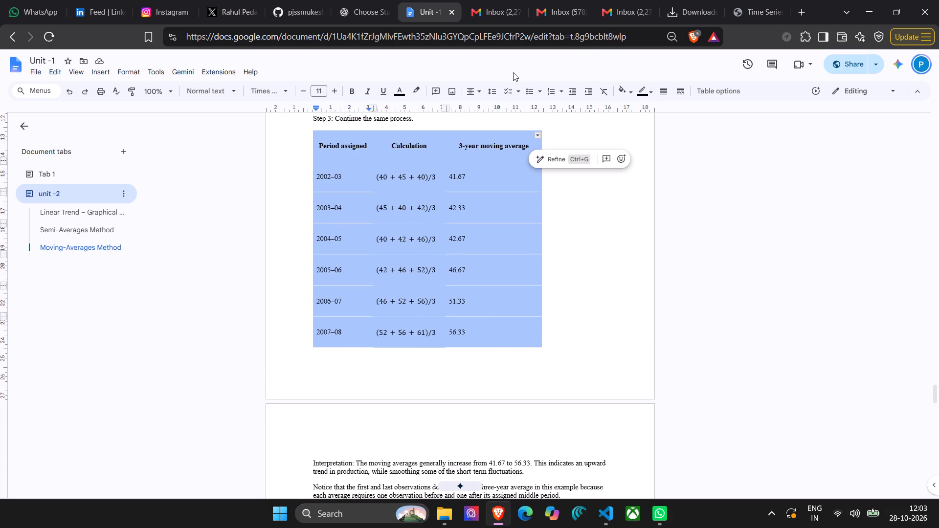
click(495, 89)
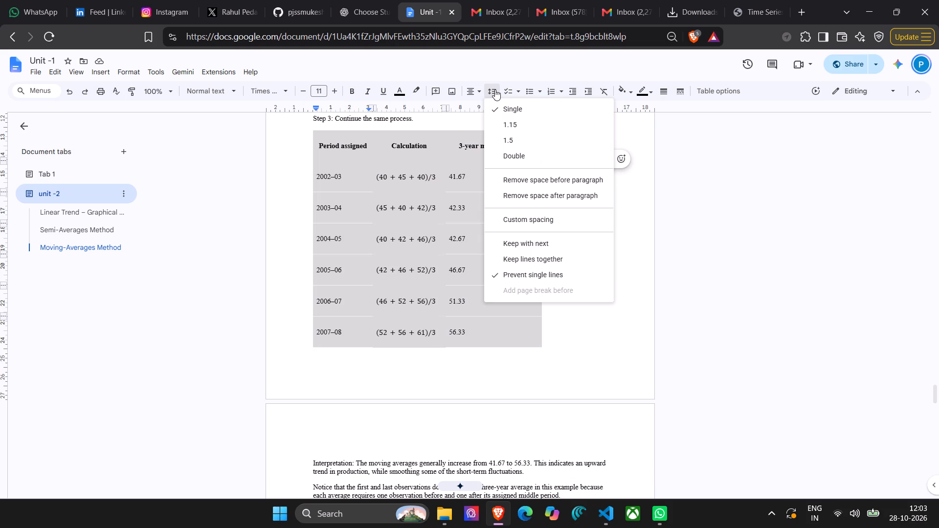
click(534, 181)
click(487, 95)
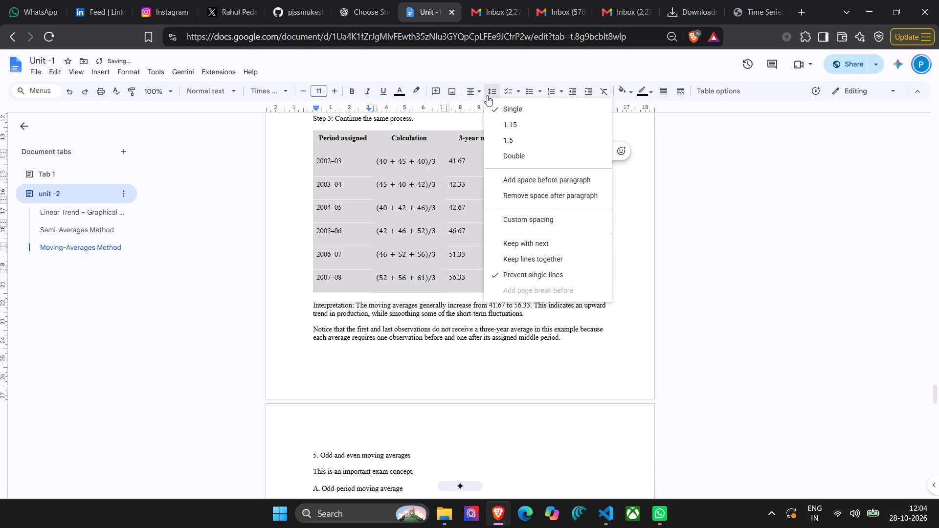
click(540, 196)
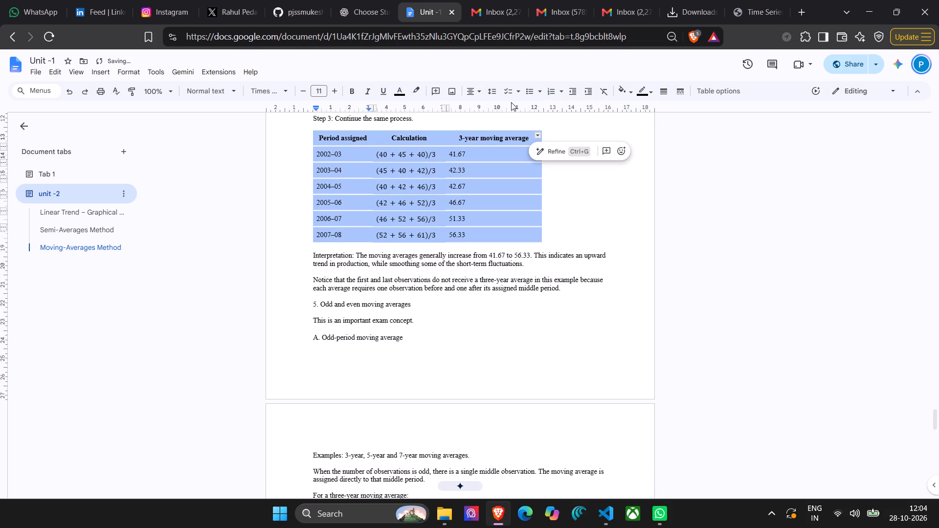
Set the border width of the whole Step 3 moving average table to 1pt.
click(668, 86)
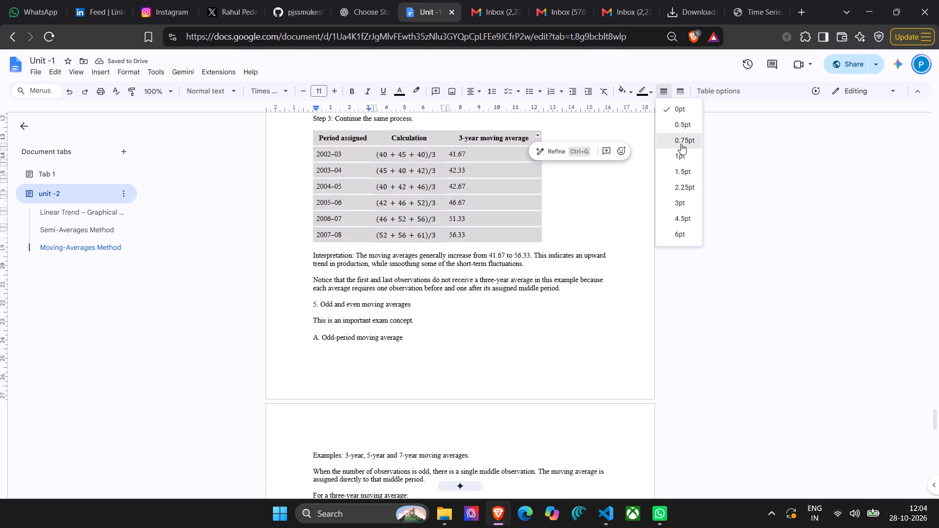
click(686, 159)
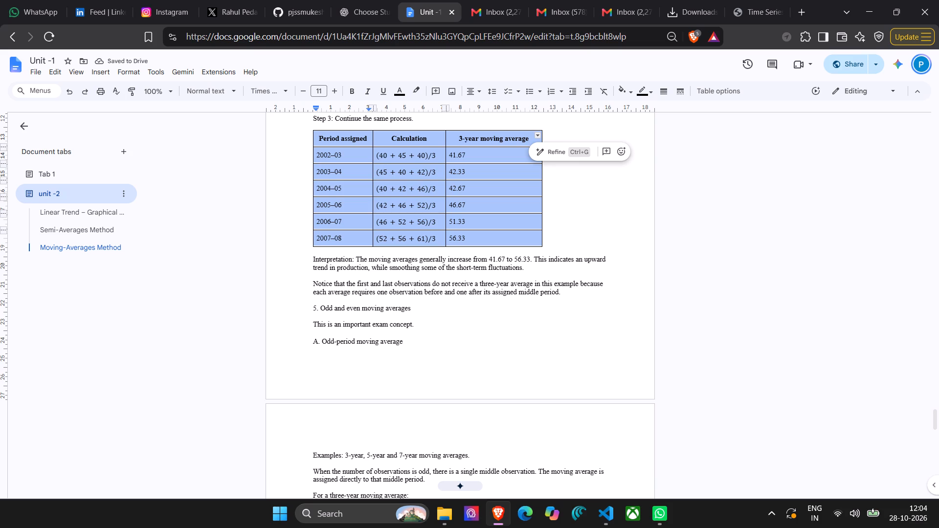
Delete the "Time Series Analalysis_ Learning Material-1 (1)(1).pdf" line above the "6. Worked example: Four-year moving average" heading.
scroll(400, 374, down, 3)
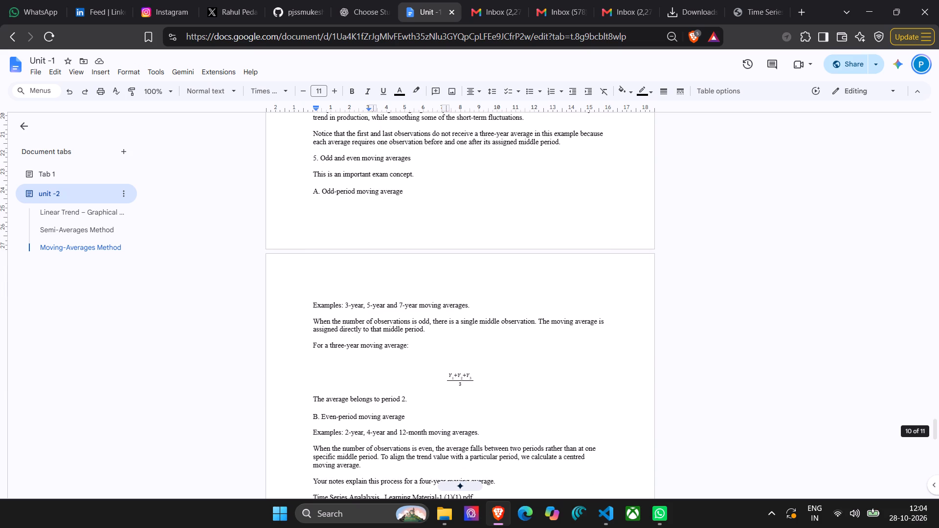
scroll(400, 374, up, 1)
scroll(400, 374, down, 2)
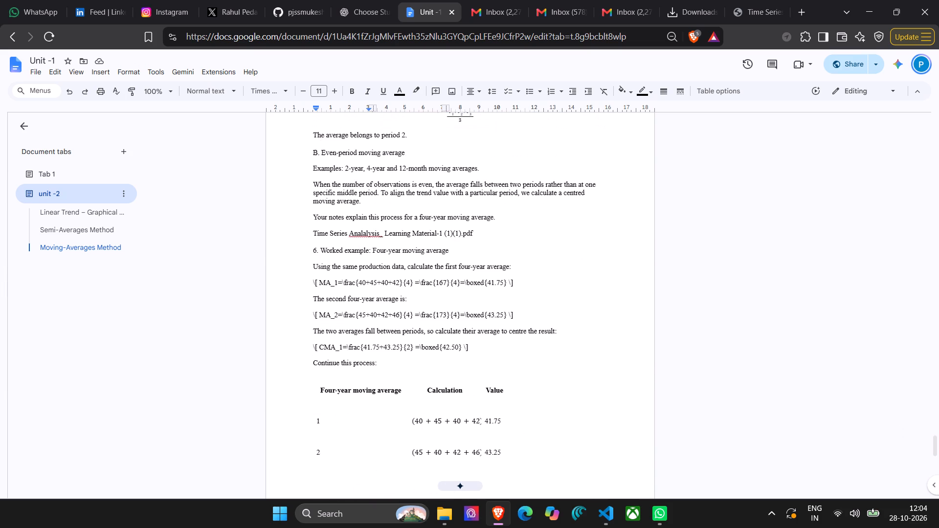
scroll(400, 374, down, 1)
scroll(400, 374, up, 3)
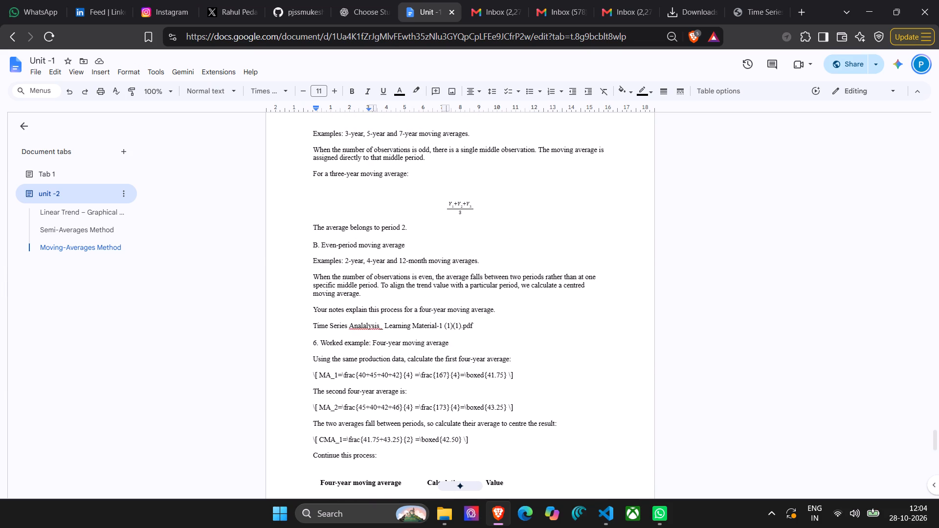
drag(304, 323, 427, 331)
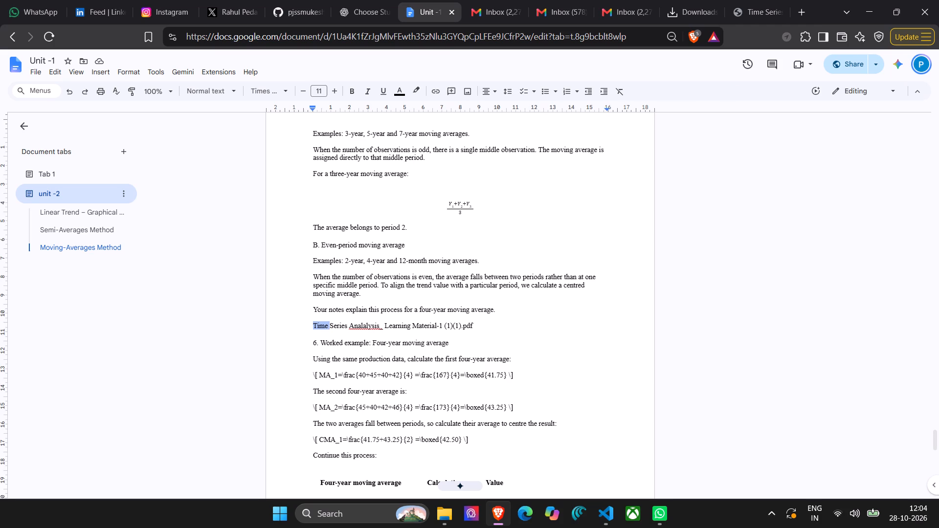
drag(427, 331, 505, 322)
key(BackSpace)
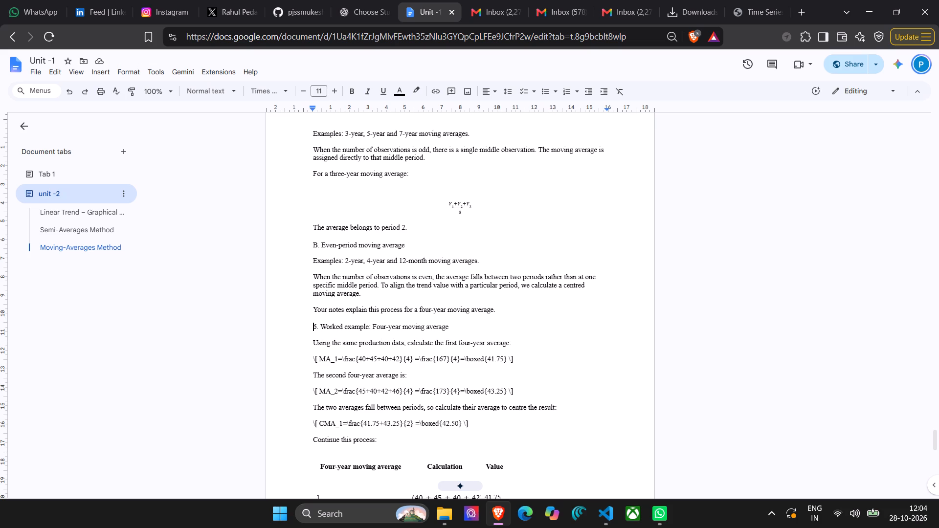
Remove the empty line between "For a three-year moving average:" and its formula, keeping the colon.
scroll(405, 239, up, 1)
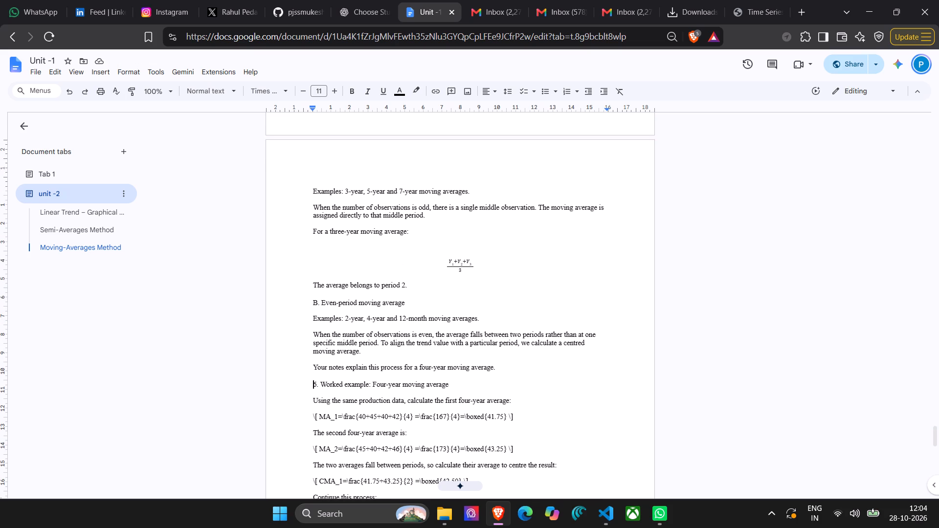
click(484, 270)
click(402, 230)
click(405, 238)
key(Right)
key(Down)
key(backslash)
key(BackSpace)
key(BackSpace)
key(BackSpace)
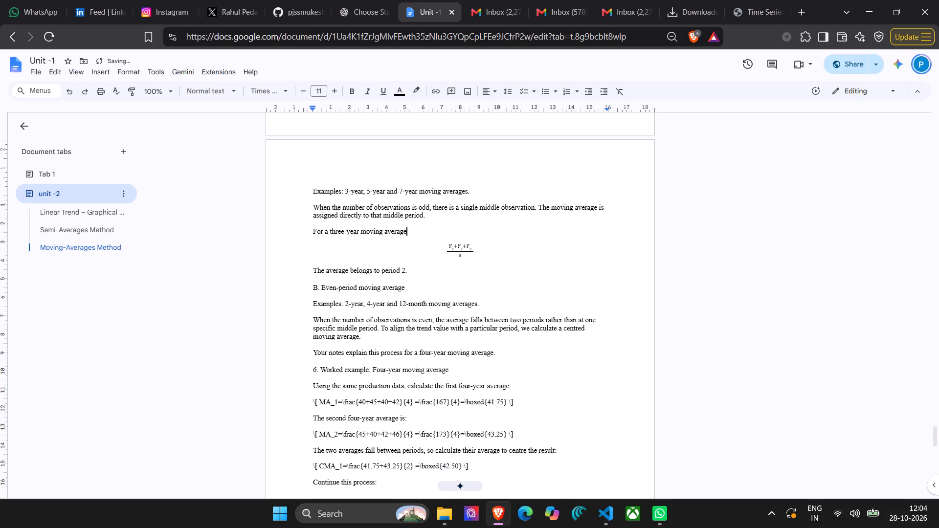
key(ctrl+z)
key(BackSpace)
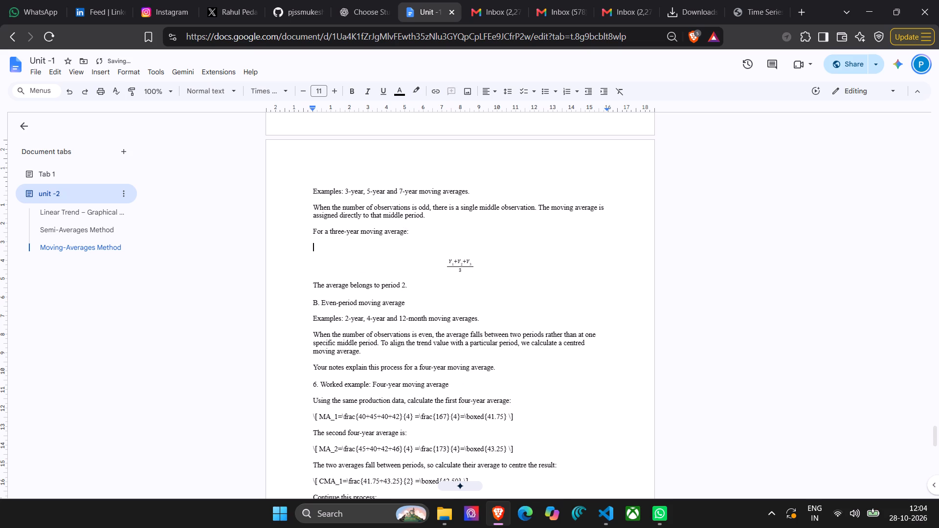
key(BackSpace)
Make the line "For a three-year moving average:" bold.
click(420, 226)
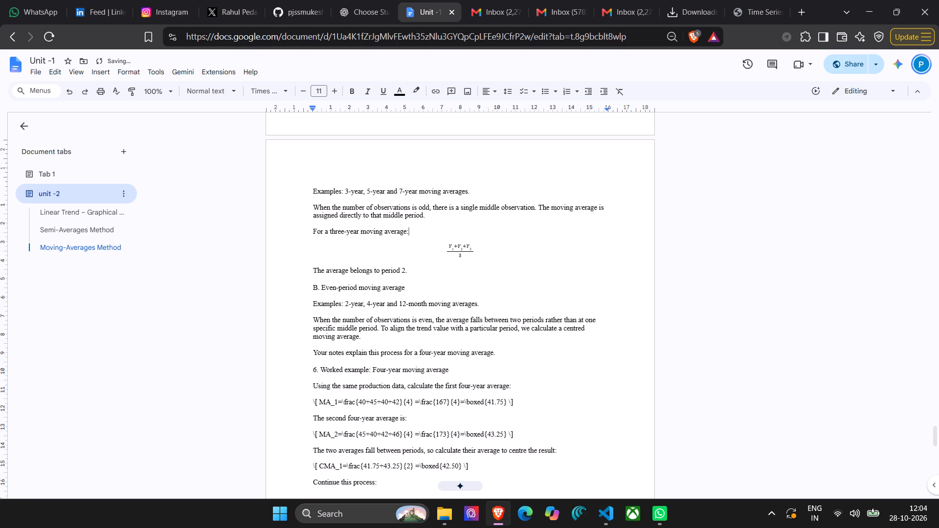
drag(417, 235, 272, 235)
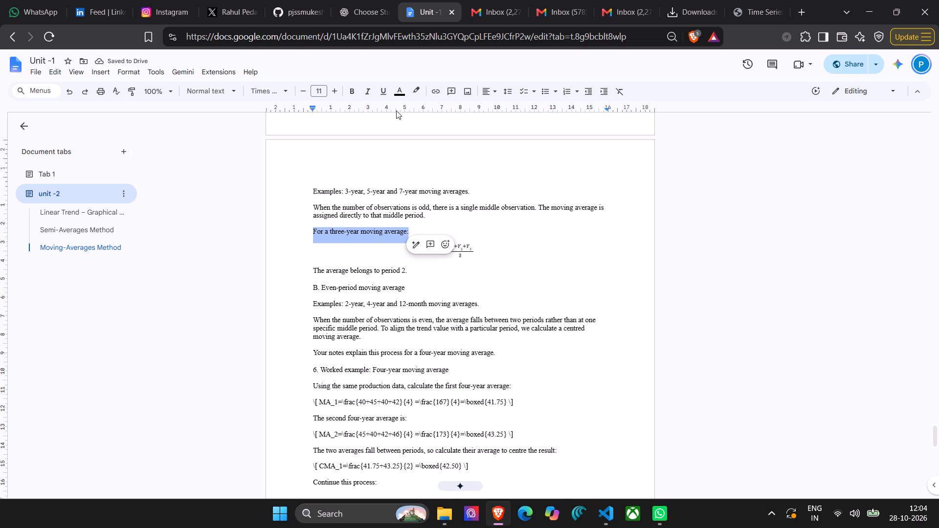
click(350, 93)
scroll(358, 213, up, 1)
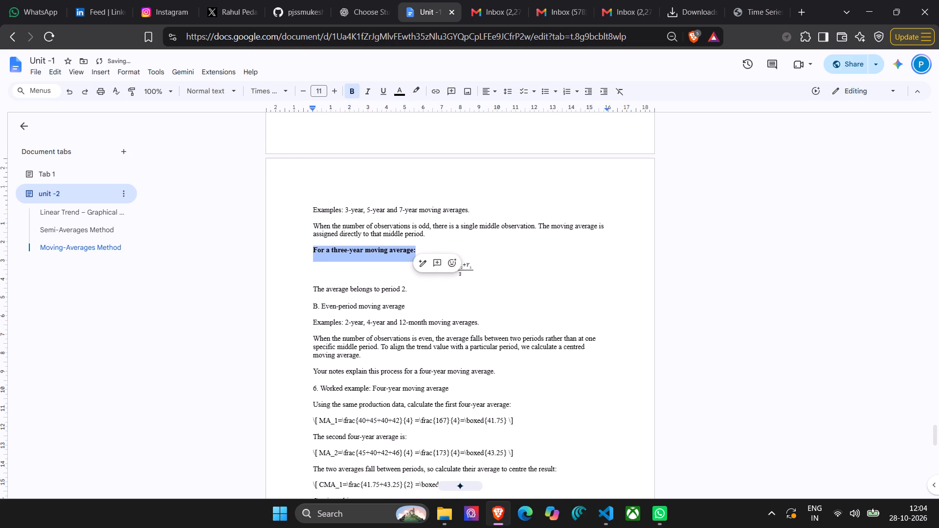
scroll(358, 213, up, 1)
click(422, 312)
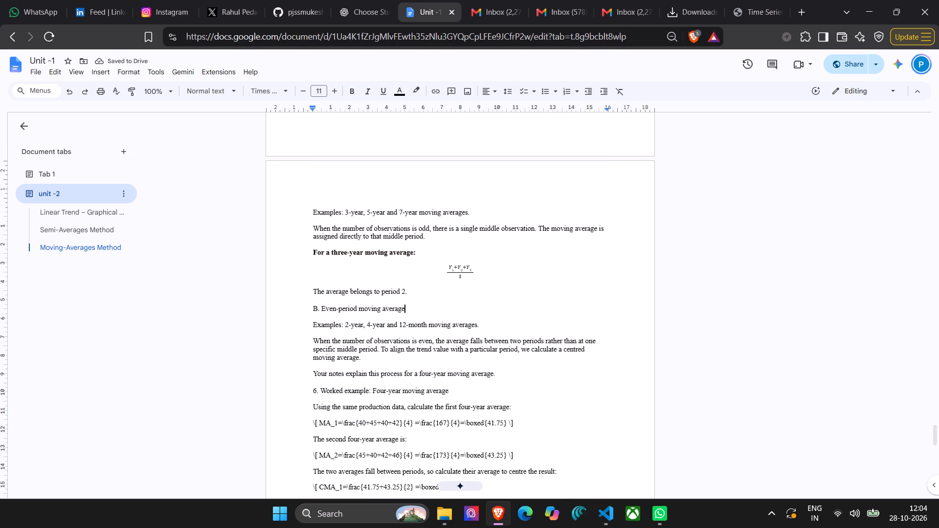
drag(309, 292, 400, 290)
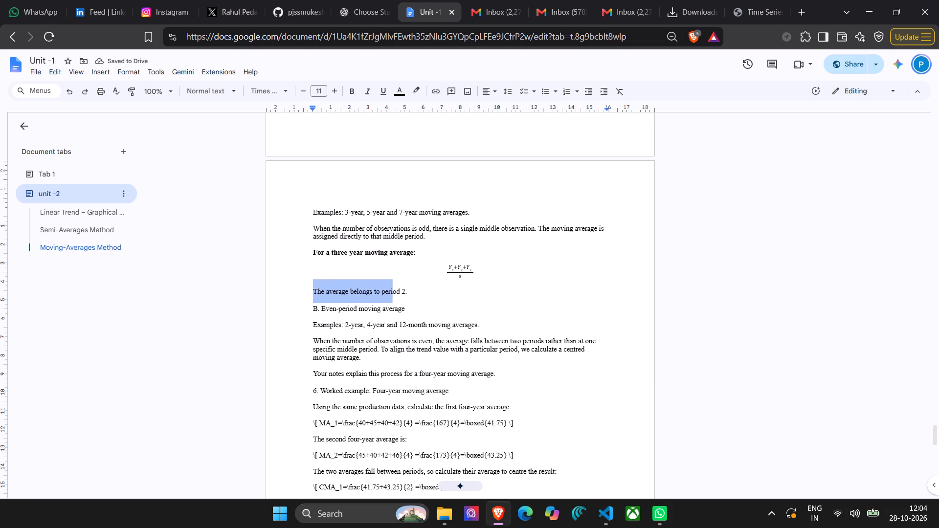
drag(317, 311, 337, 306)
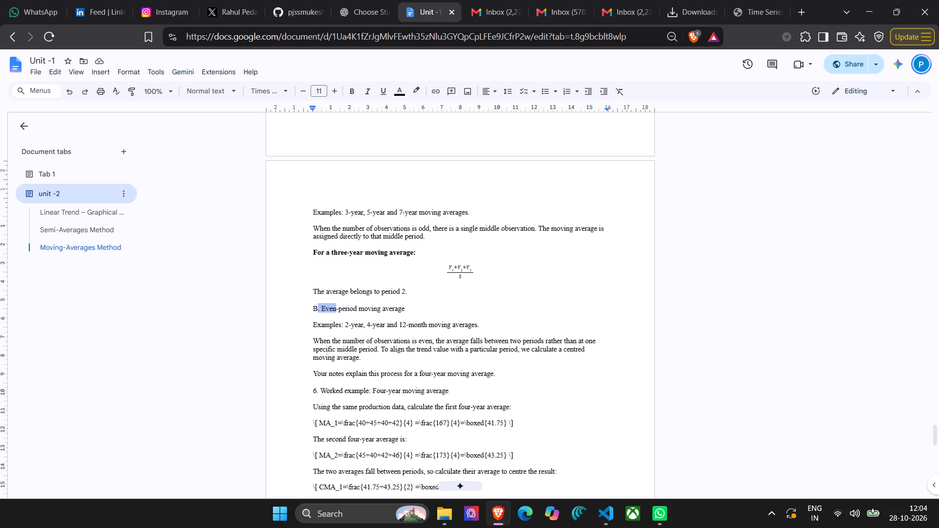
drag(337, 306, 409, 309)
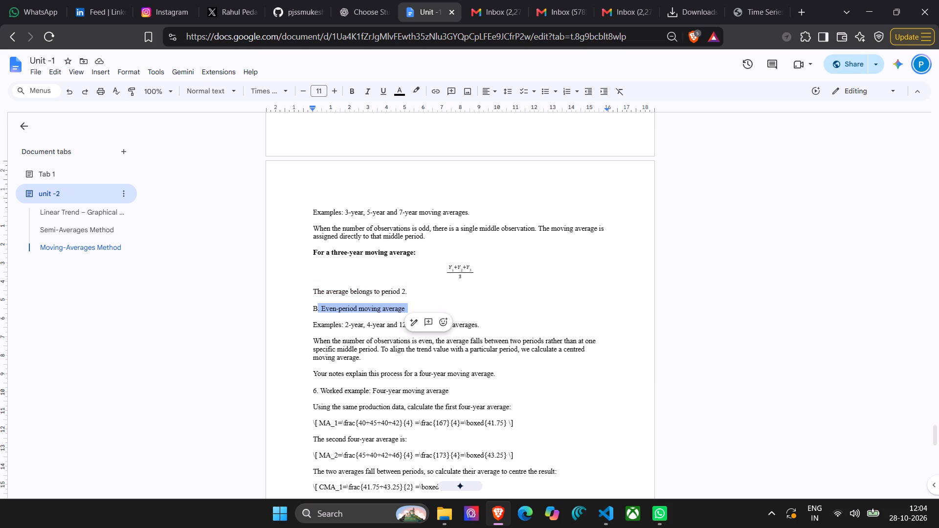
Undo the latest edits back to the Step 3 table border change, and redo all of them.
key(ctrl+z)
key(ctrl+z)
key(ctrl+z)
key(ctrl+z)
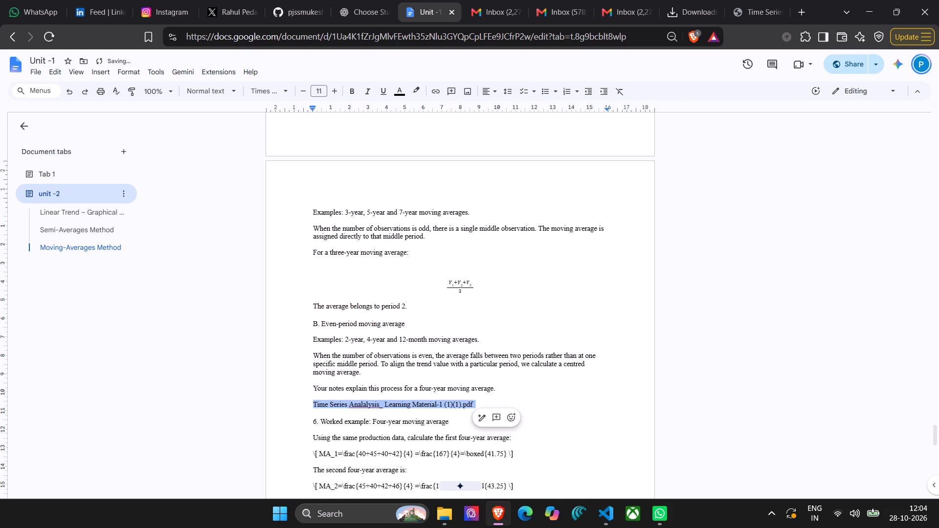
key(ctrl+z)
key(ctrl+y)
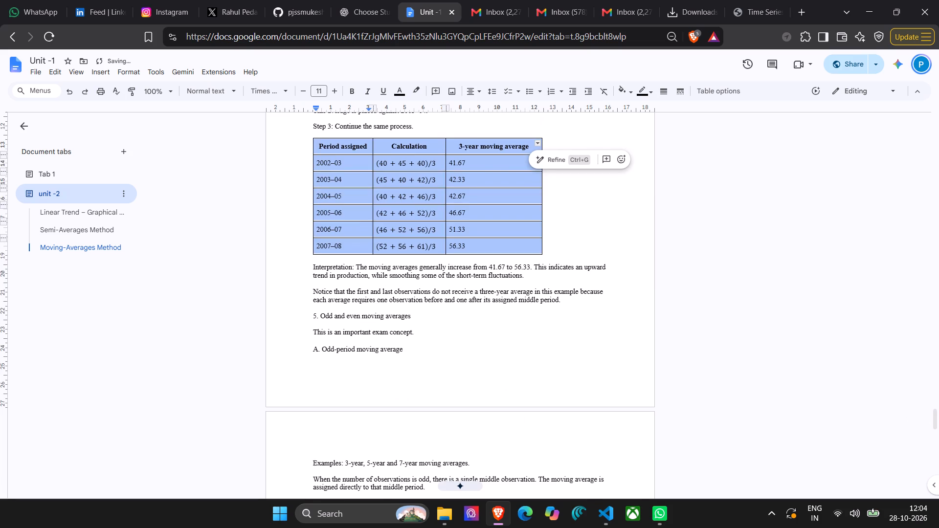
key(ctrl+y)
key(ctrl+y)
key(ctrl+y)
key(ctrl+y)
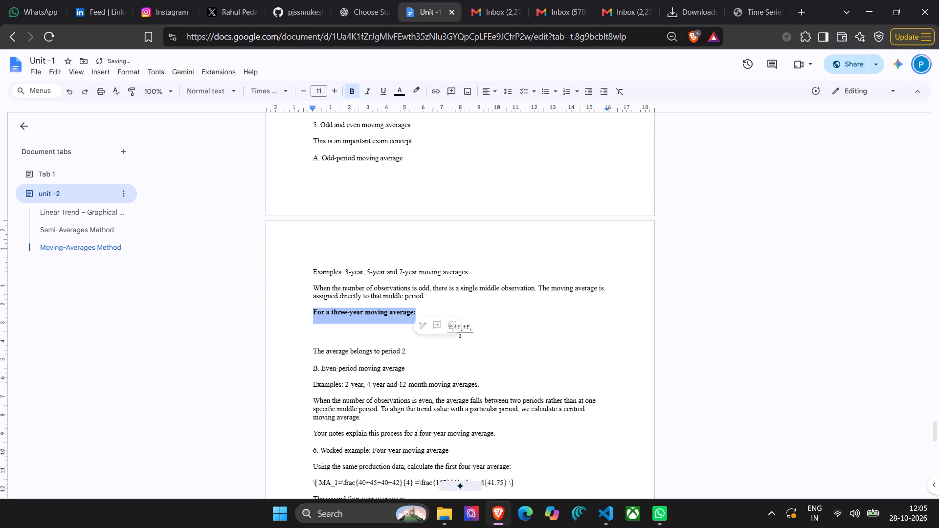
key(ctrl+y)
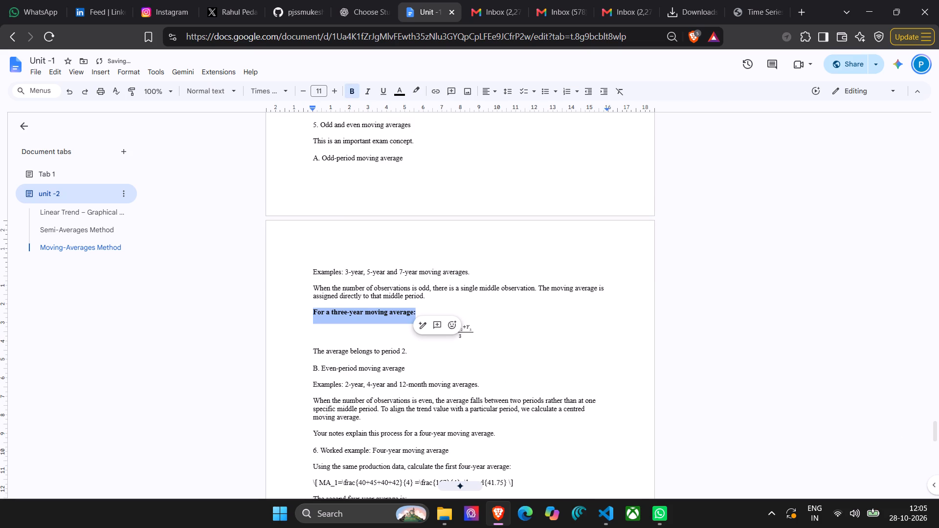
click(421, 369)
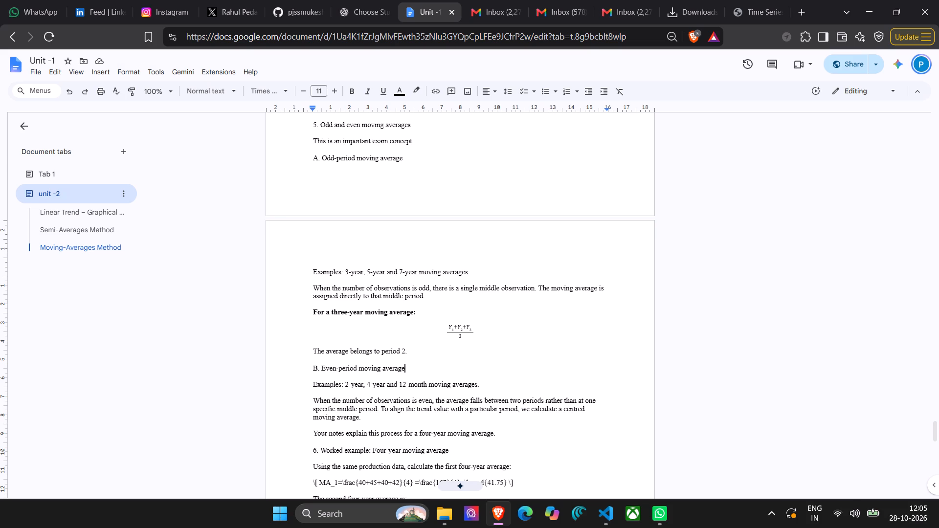
Review the Moving-Averages Method notes, from the introduction through the advantages and disadvantages, for remaining formatting work.
scroll(421, 369, up, 7)
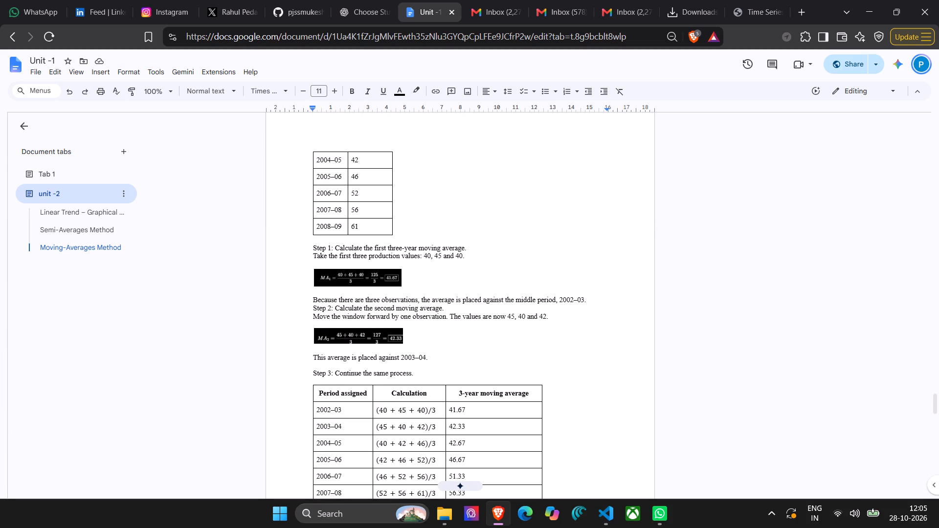
scroll(404, 288, up, 6)
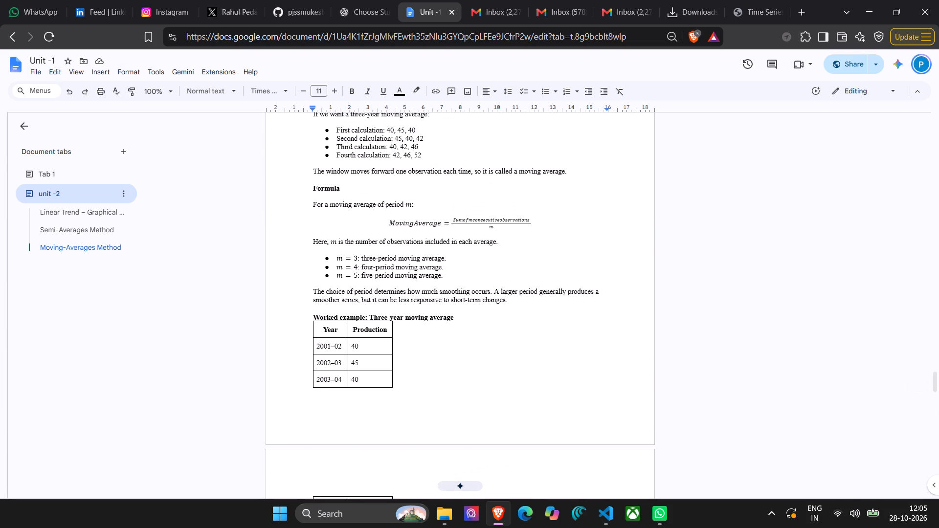
scroll(404, 288, up, 3)
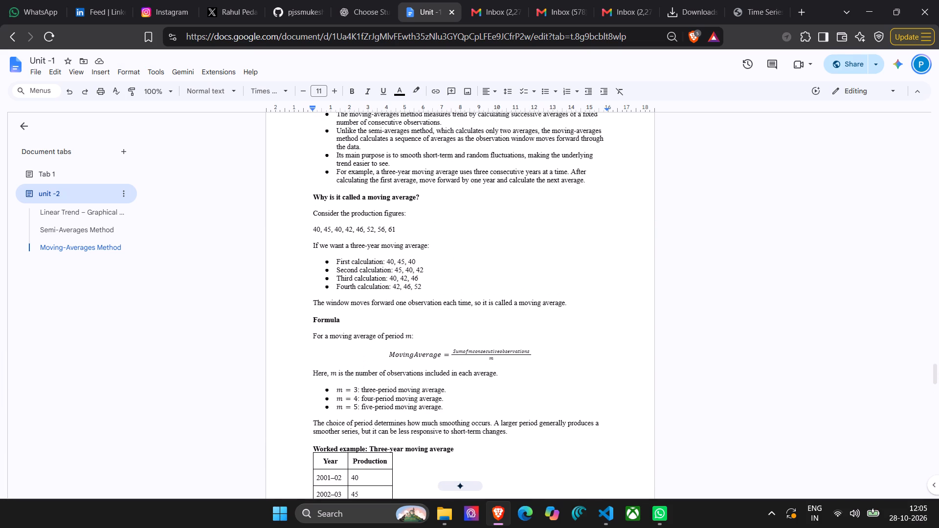
scroll(404, 288, down, 13)
scroll(427, 254, down, 10)
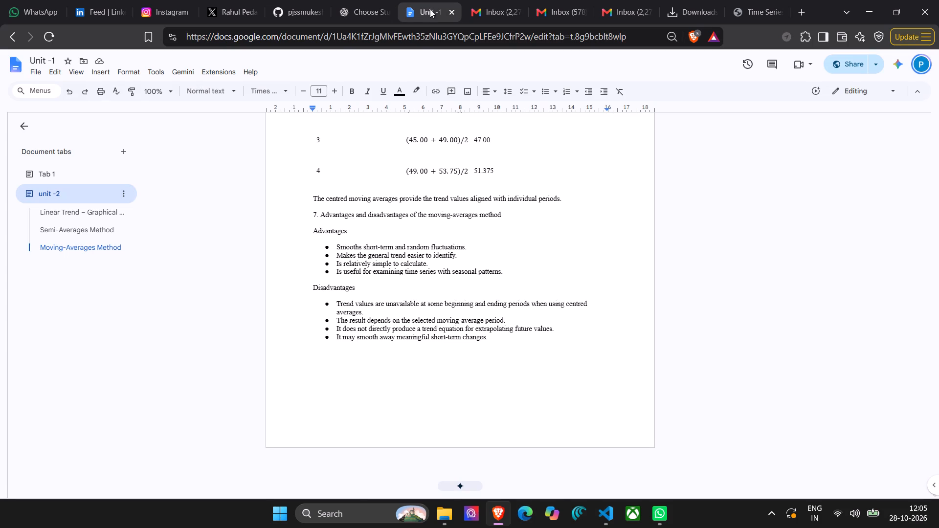
scroll(397, 250, up, 7)
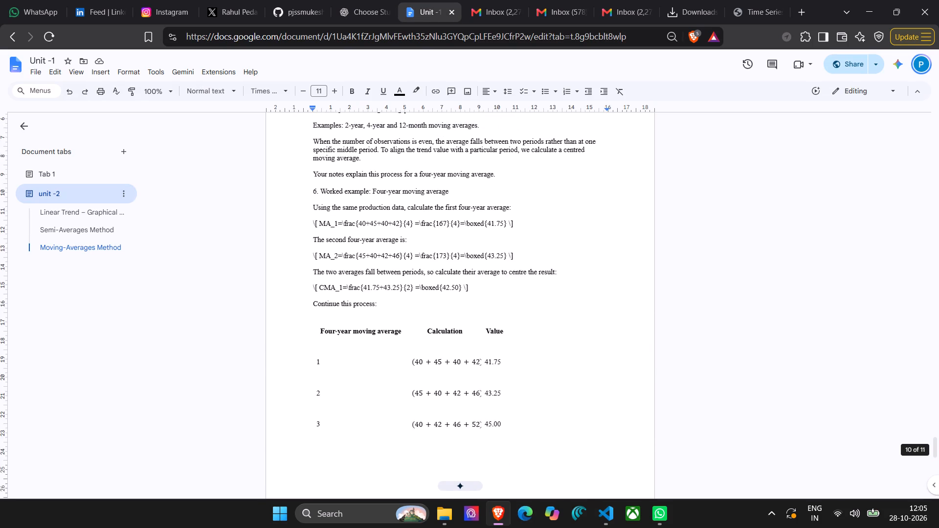
scroll(397, 250, up, 7)
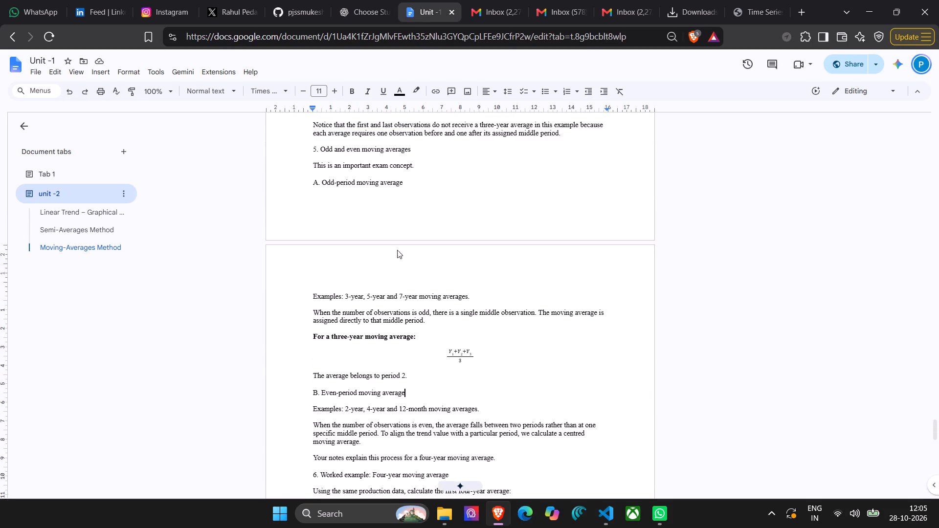
scroll(397, 250, up, 1)
key(ctrl+z)
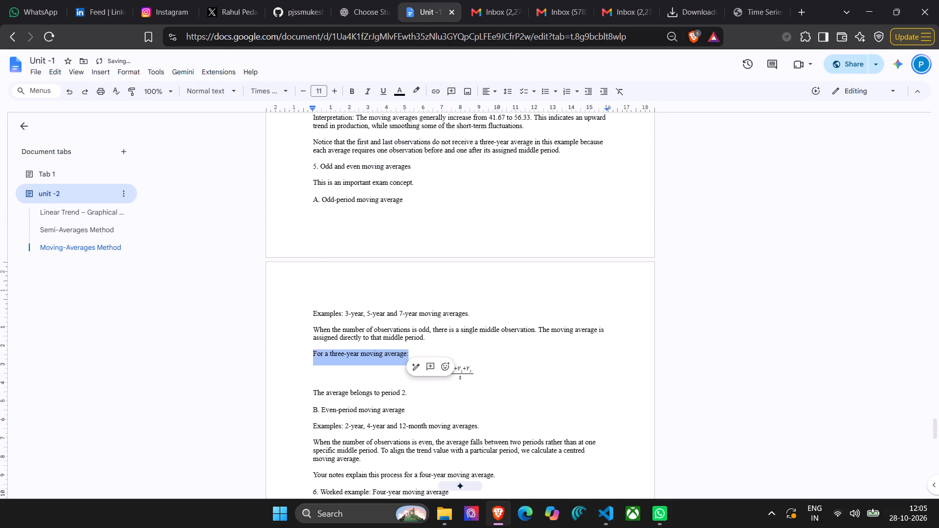
Make the text "Odd and even moving averages" in the section 5 heading bold.
scroll(397, 250, up, 1)
drag(320, 220, 404, 231)
click(404, 232)
drag(413, 222, 321, 221)
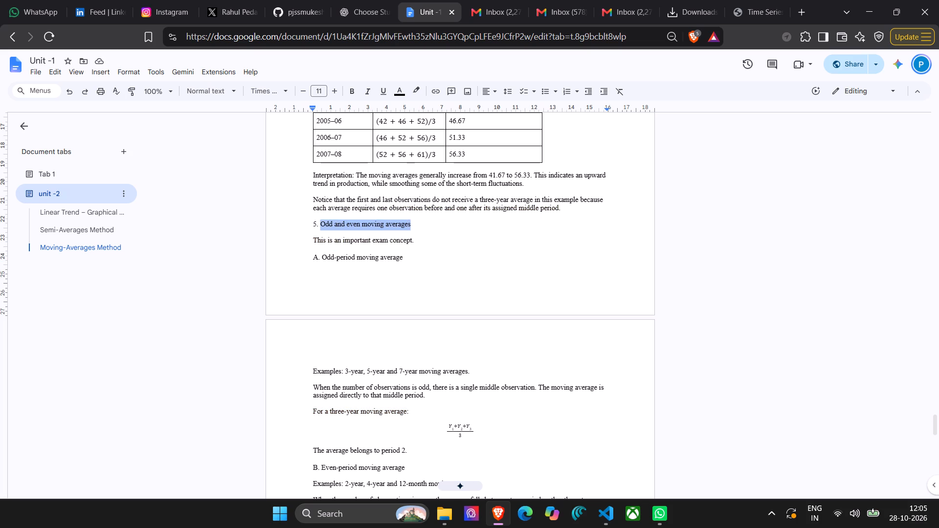
drag(321, 221, 323, 222)
click(320, 219)
click(321, 220)
drag(321, 220, 401, 224)
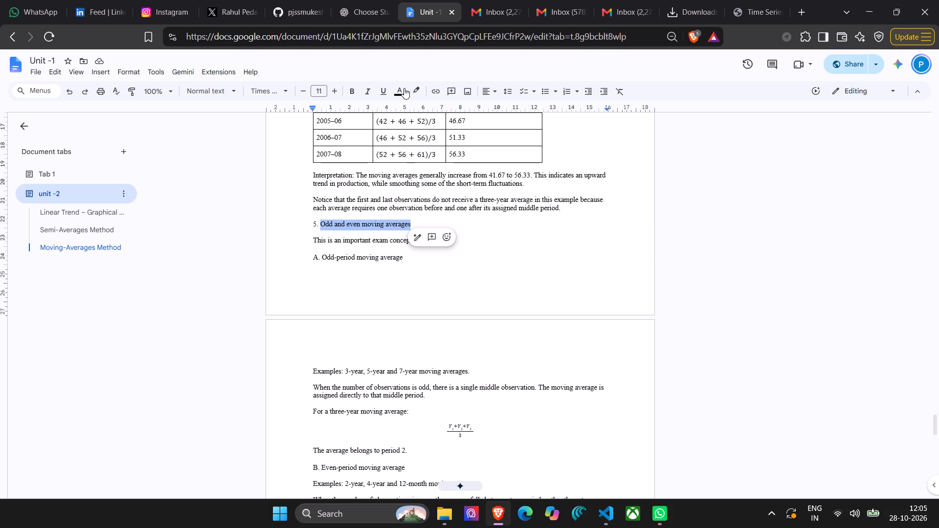
click(356, 91)
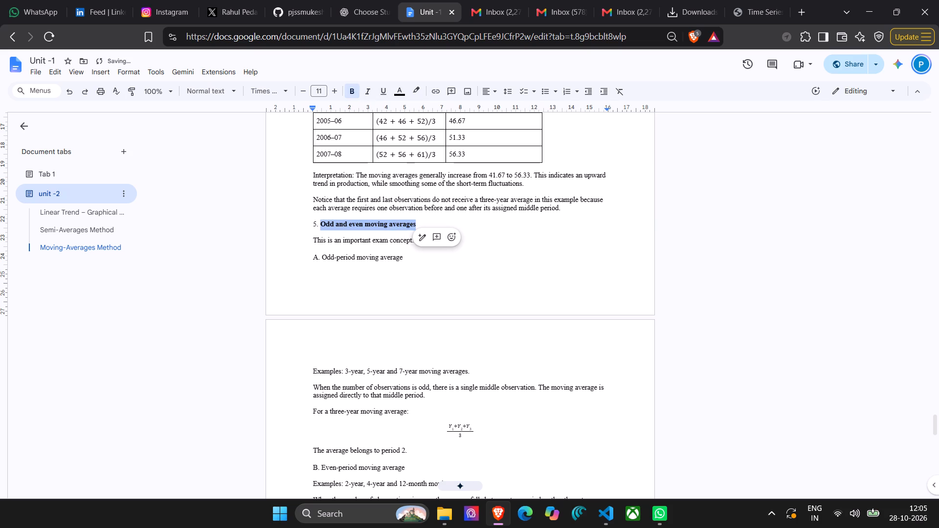
Delete the number "5." and its space before the "Odd and even moving averages" heading.
click(319, 229)
key(BackSpace)
key(BackSpace)
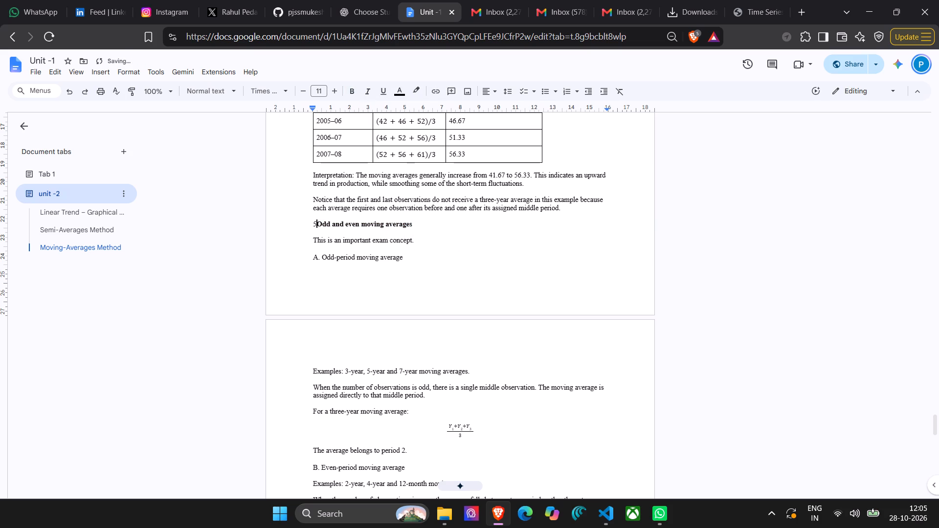
key(BackSpace)
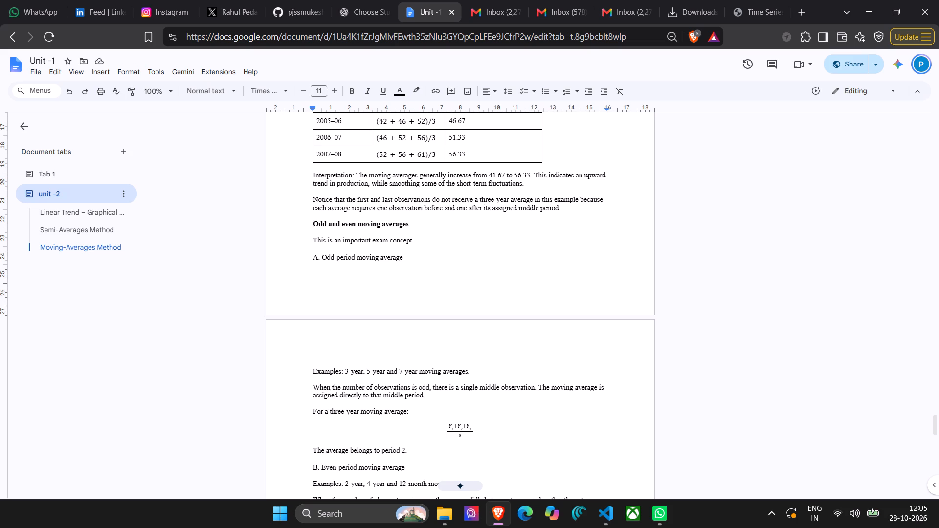
Delete the line "This is an important exam concept." below the "Odd and even moving averages" heading, leaving no empty line.
drag(429, 246, 307, 236)
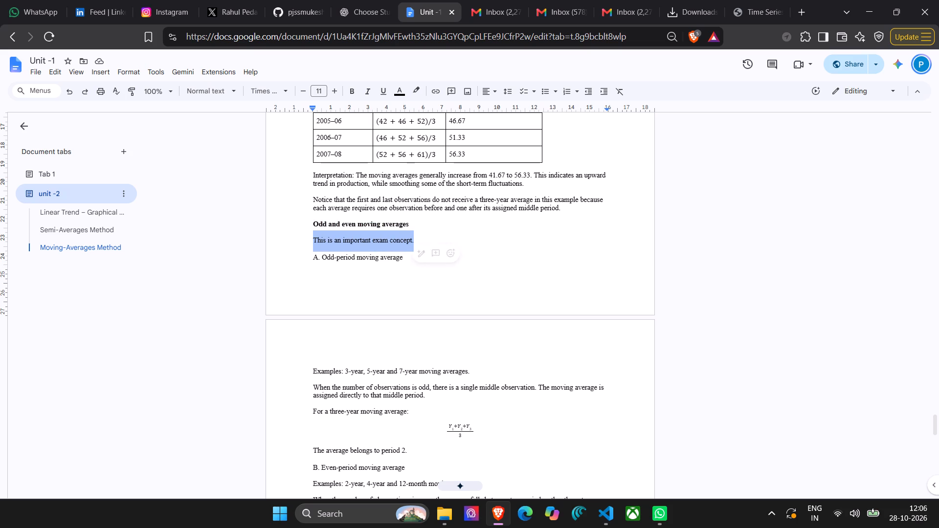
key(BackSpace)
key(BackSpace)
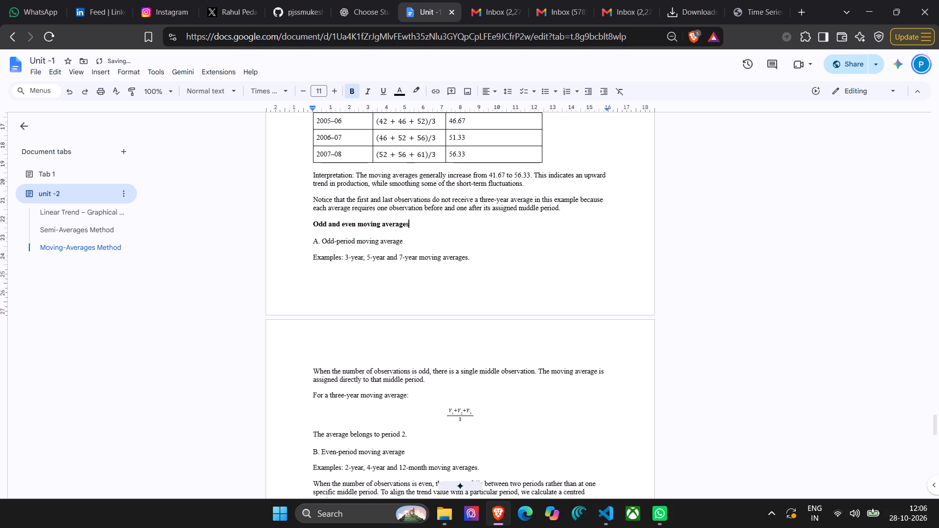
Remove the "A." prefix and its space from the "Odd-period moving average" subheading.
click(307, 236)
key(Right)
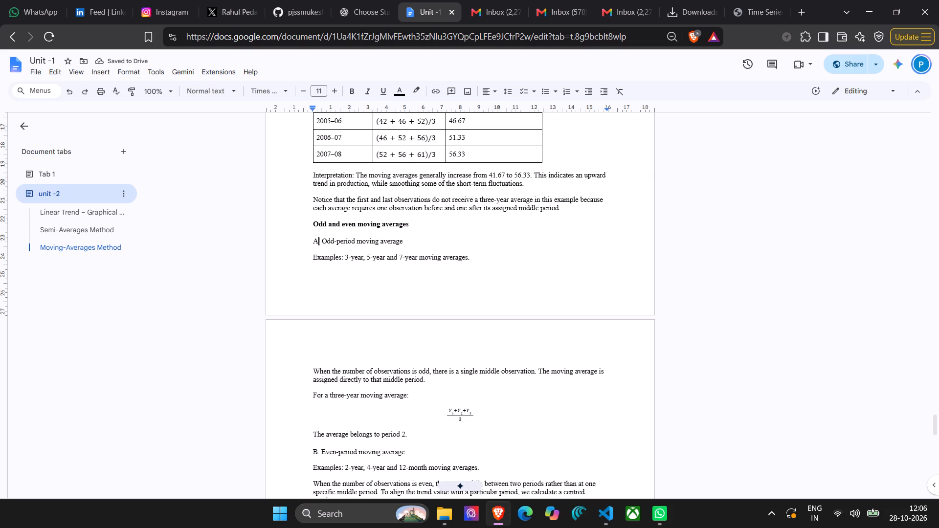
key(Right)
text(\\)
key(BackSpace)
key(BackSpace)
key(BackSpace)
key(backslash)
key(BackSpace)
key(BackSpace)
key(Right)
key(BackSpace)
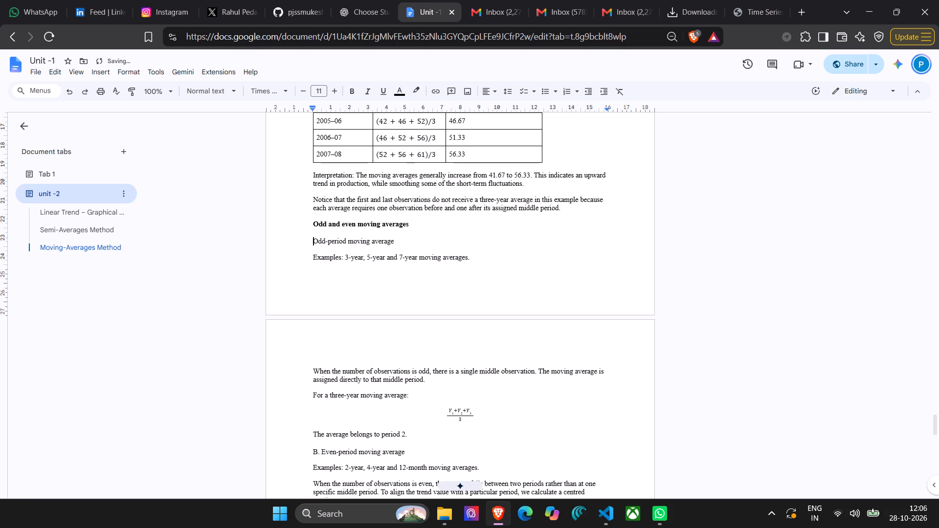
Insert four line breaks before the "Odd and even moving averages" heading so it starts on the next page.
key(Up)
key(Return)
key(Return)
key(Return)
key(Return)
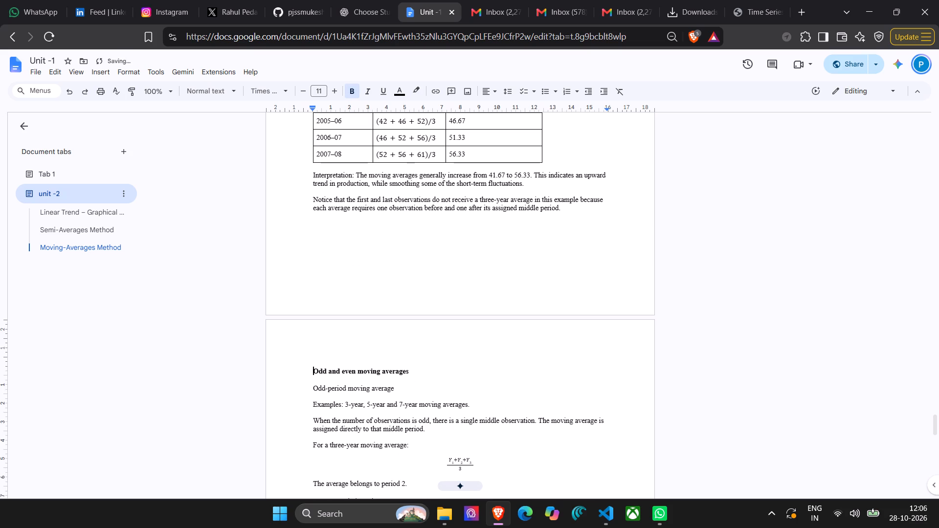
Remove the "B." prefix and its space from the "Even-period moving average" subheading.
scroll(408, 318, down, 1)
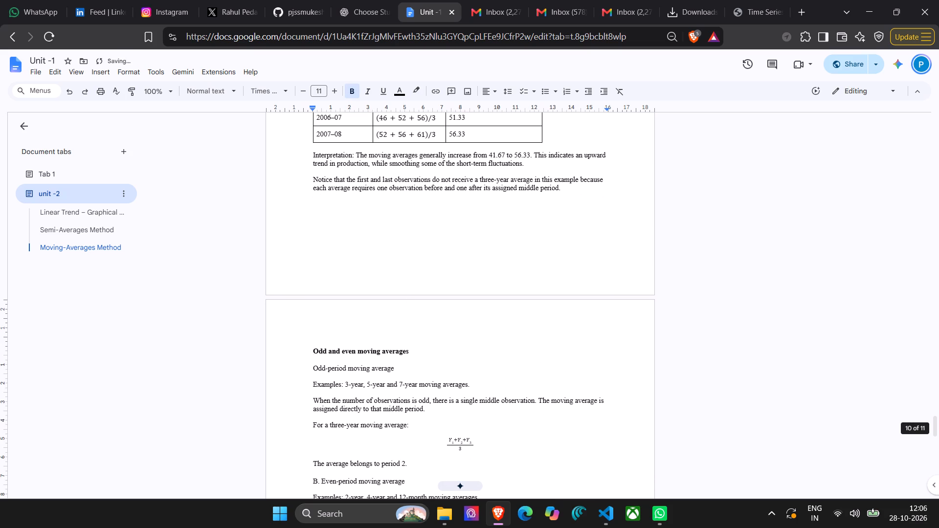
scroll(453, 420, down, 1)
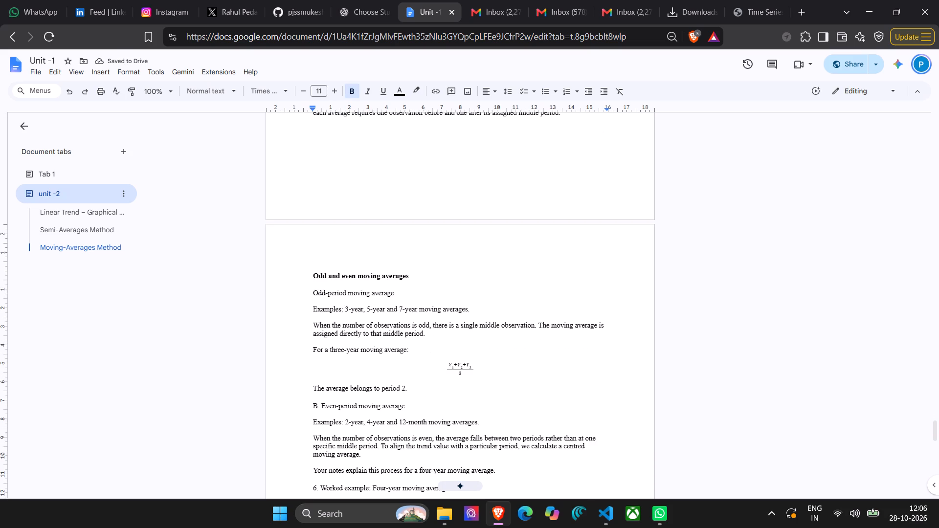
click(325, 406)
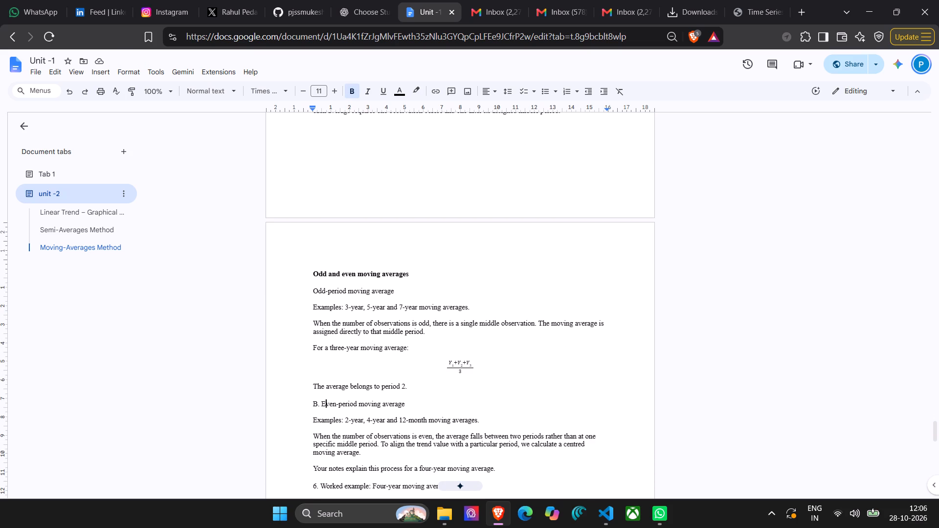
key(Left)
key(BackSpace)
key(BackSpace)
key(BackSpace)
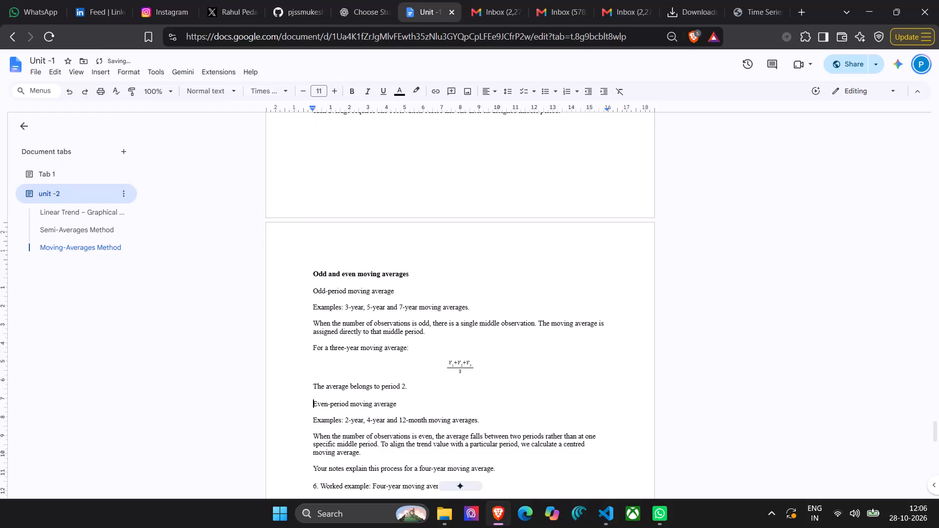
Turn the text under "Odd-period moving average", from the examples line through "The average belongs to period 2.", into a bulleted list.
drag(406, 386, 325, 302)
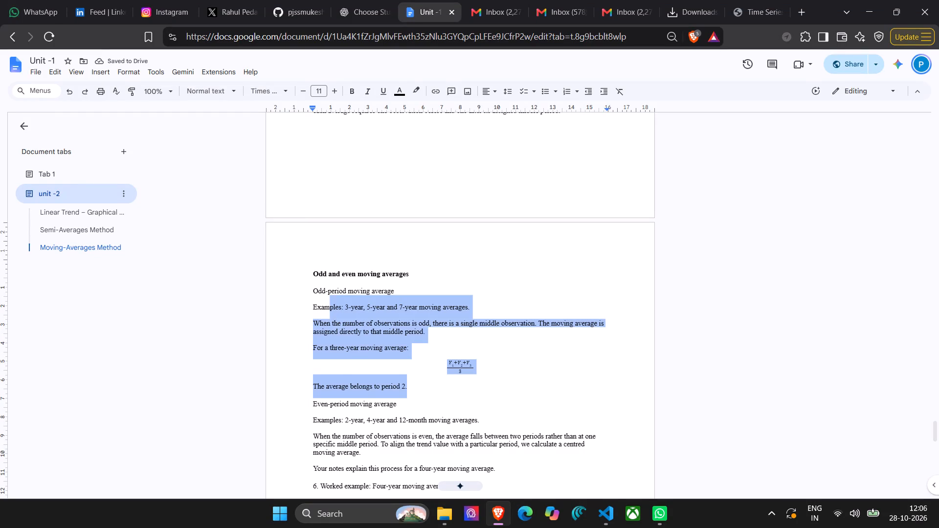
drag(325, 302, 306, 301)
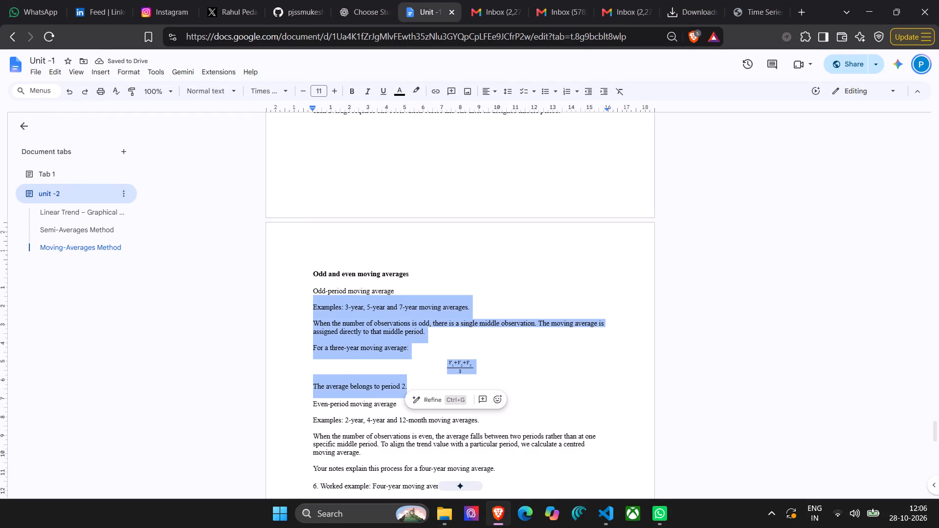
click(539, 93)
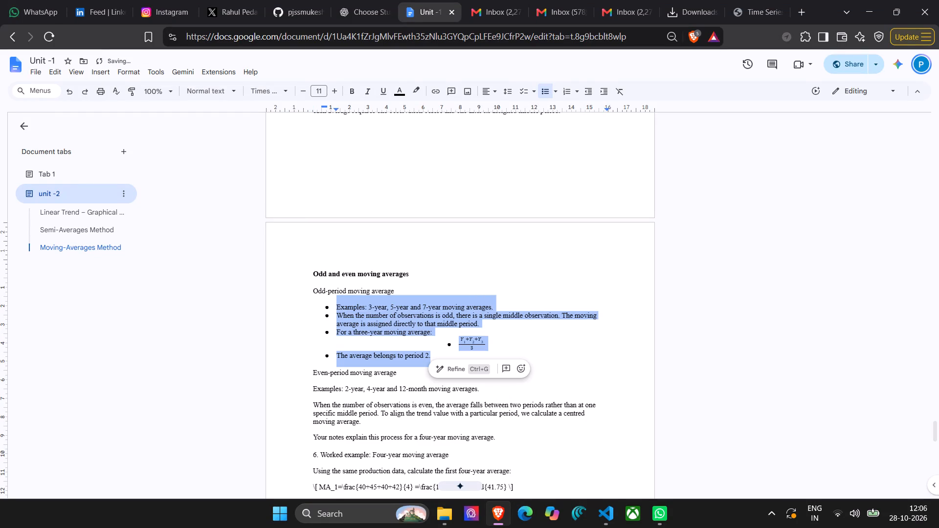
click(314, 290)
drag(313, 290, 400, 295)
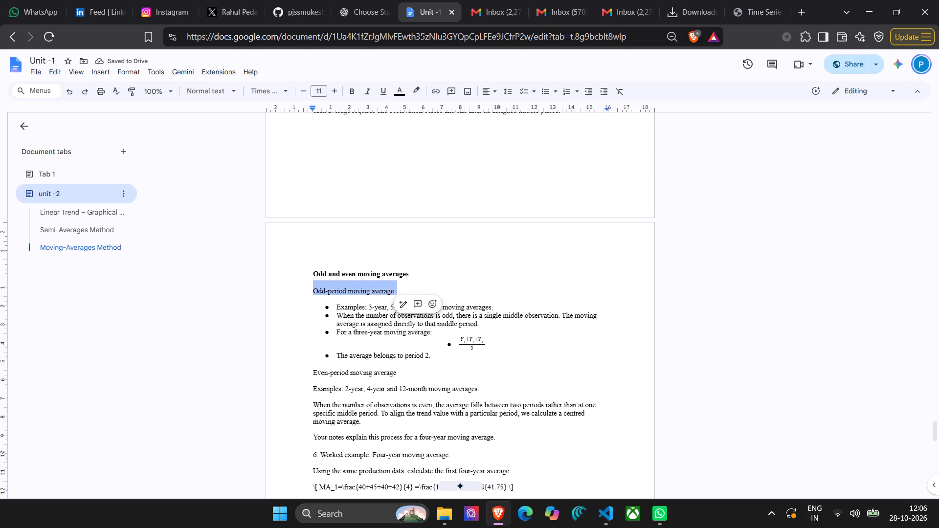
Turn the three paragraphs under the "Even-period moving average" subheading into a bulleted list.
drag(312, 391, 439, 440)
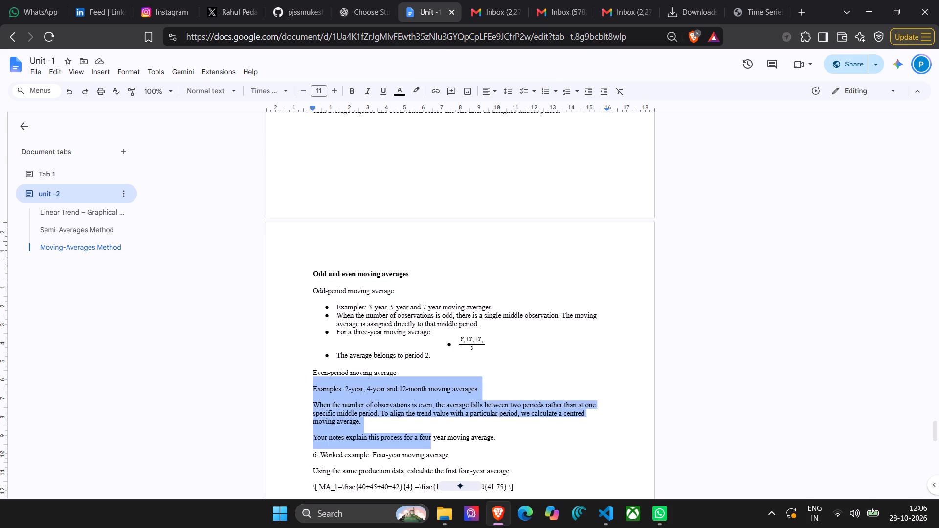
drag(439, 440, 499, 441)
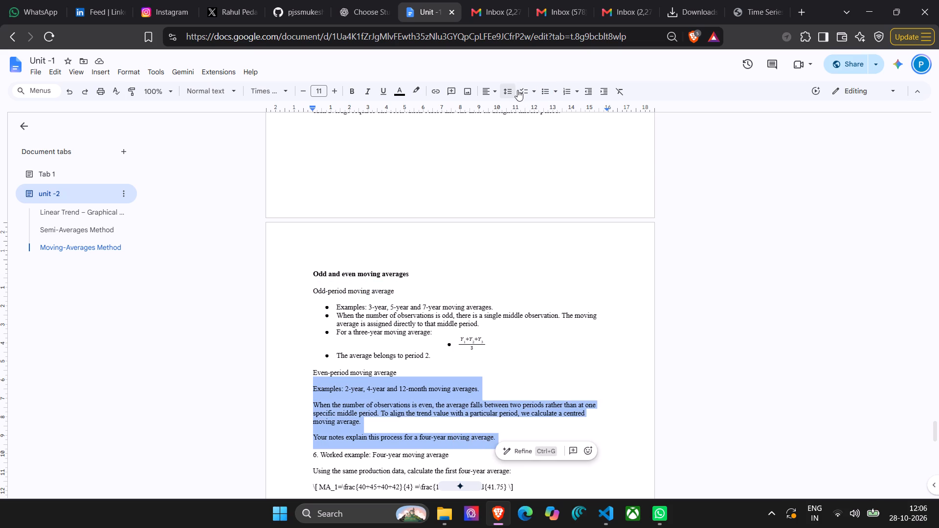
click(550, 85)
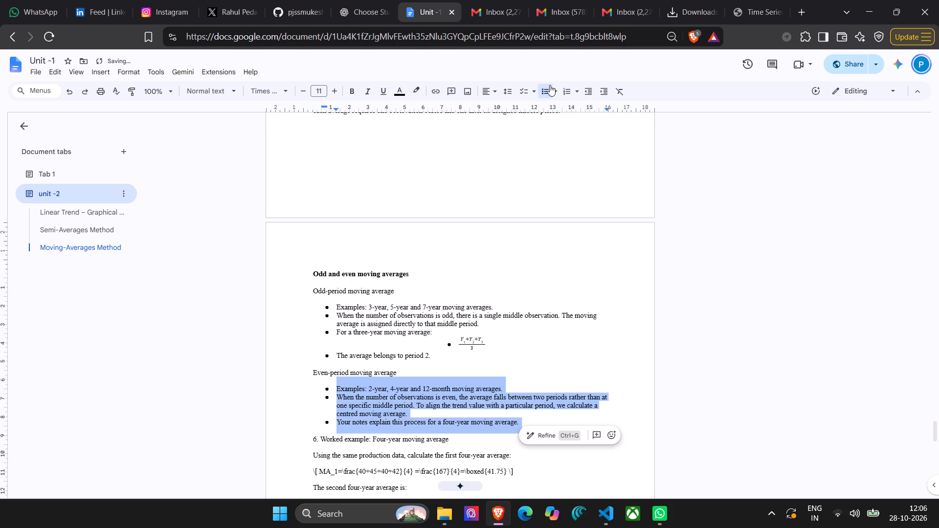
Delete the bullet "Your notes explain this process for a four-year moving average.", leaving no empty bullet.
click(450, 320)
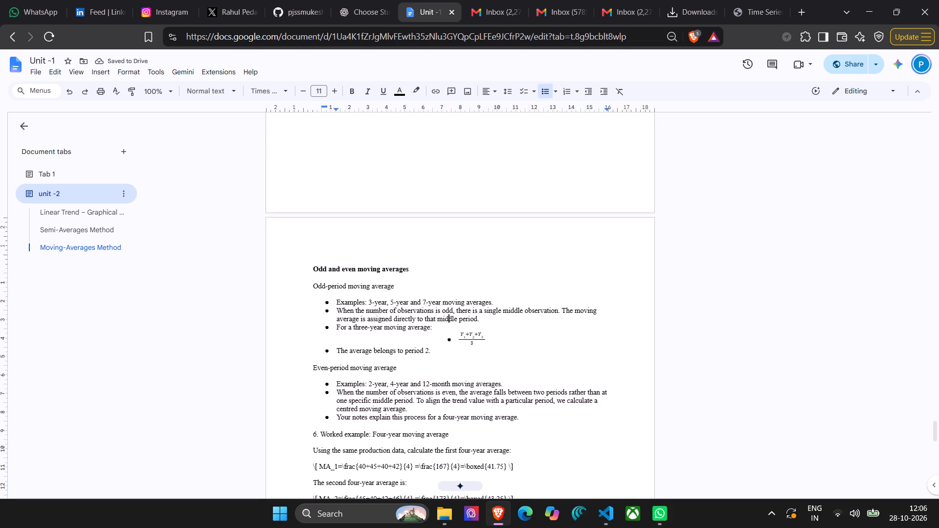
click(344, 416)
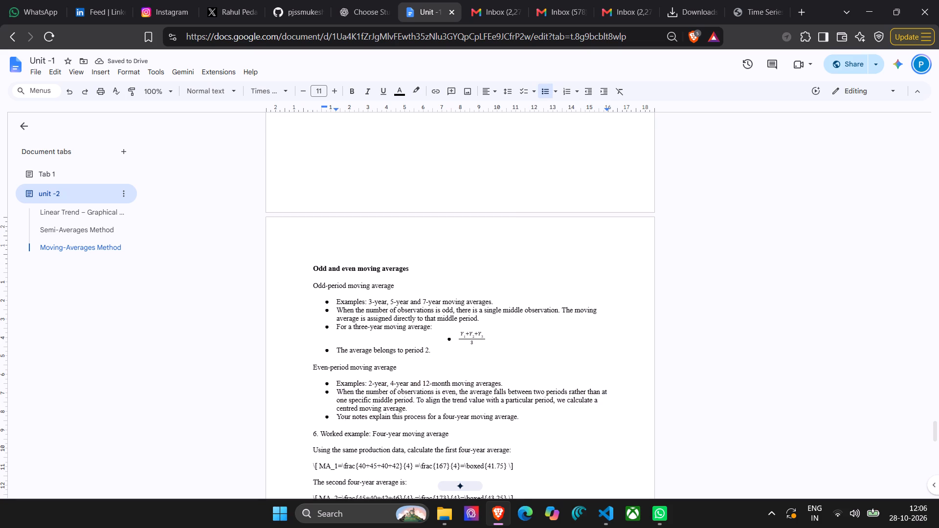
drag(341, 420, 520, 422)
key(BackSpace)
key(BackSpace)
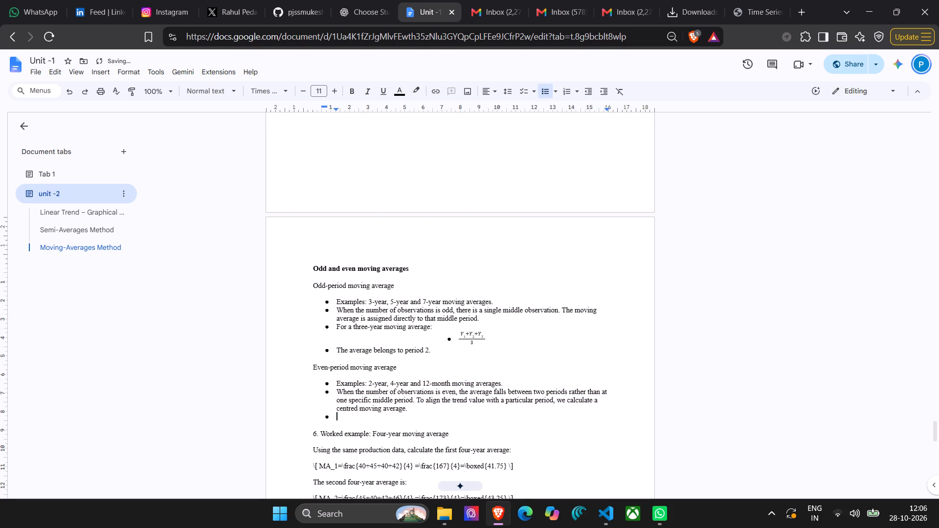
key(BackSpace)
key(BackSpace)
key(BackSpace)
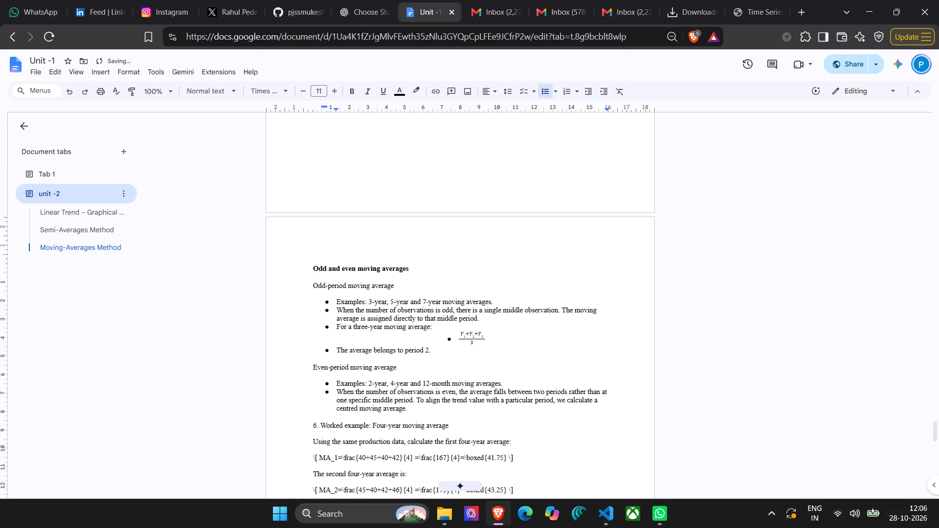
Delete the "6. Worked example: Four-year moving average" section, including its formulas, both tables and the centred moving averages sentence.
scroll(520, 422, down, 1)
scroll(472, 393, down, 3)
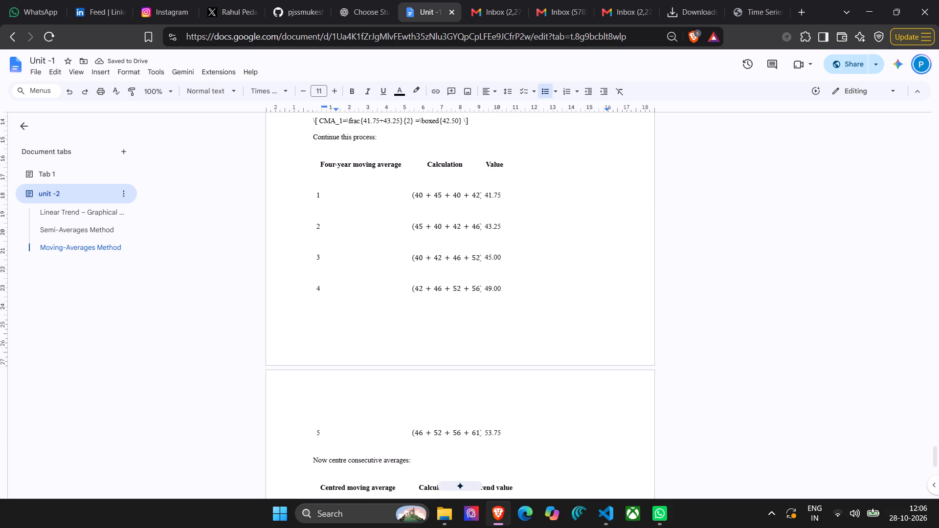
scroll(470, 393, up, 2)
scroll(470, 393, down, 1)
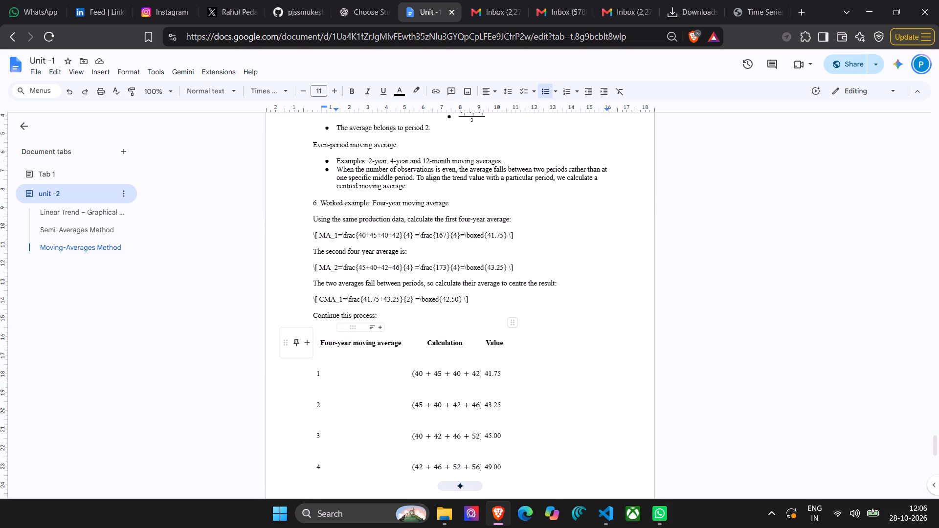
click(312, 320)
drag(305, 203, 394, 264)
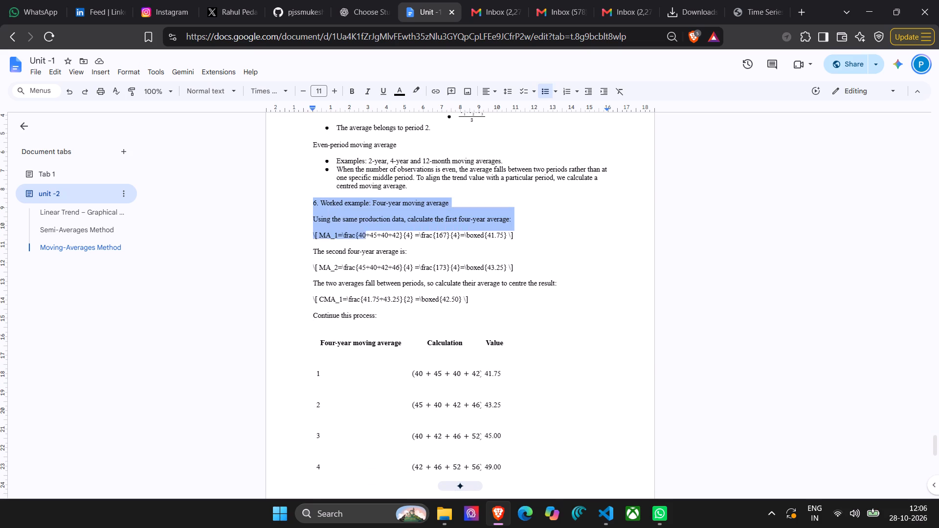
drag(394, 264, 523, 429)
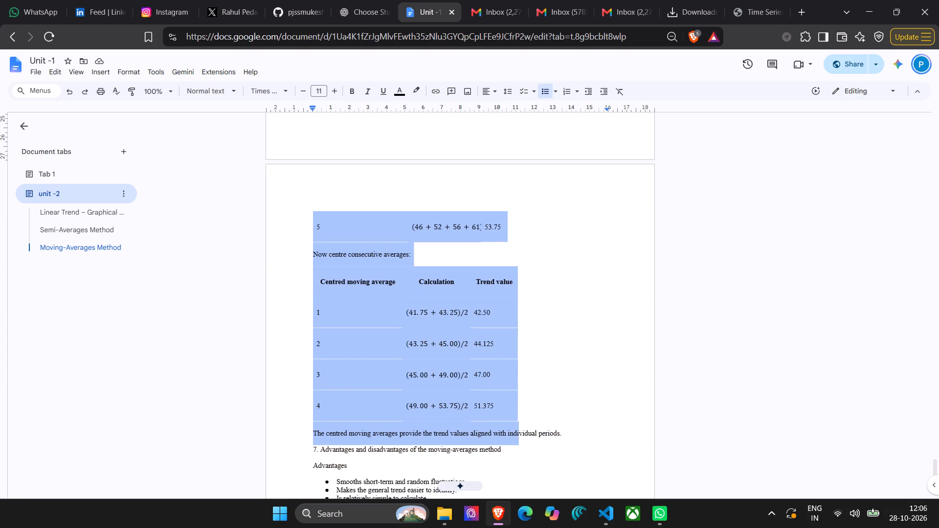
drag(523, 429, 560, 433)
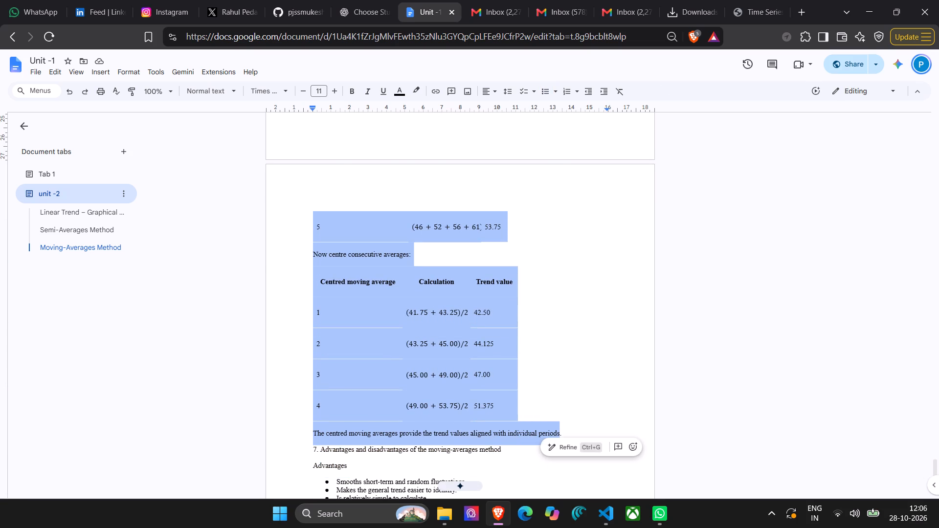
key(BackSpace)
key(BackSpace)
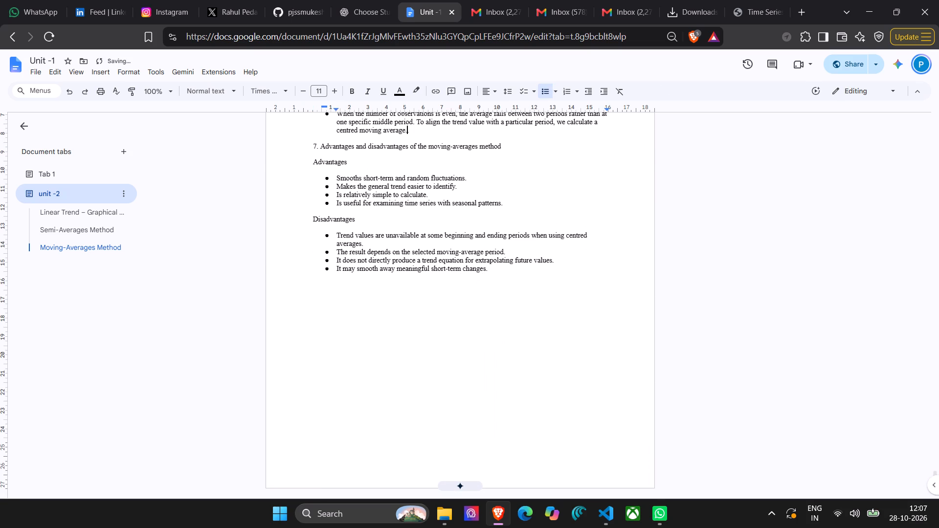
Delete the section 7 heading "Advantages and disadvantages of the moving-averages method", including its number and line.
drag(318, 149, 303, 145)
drag(303, 145, 302, 146)
key(BackSpace)
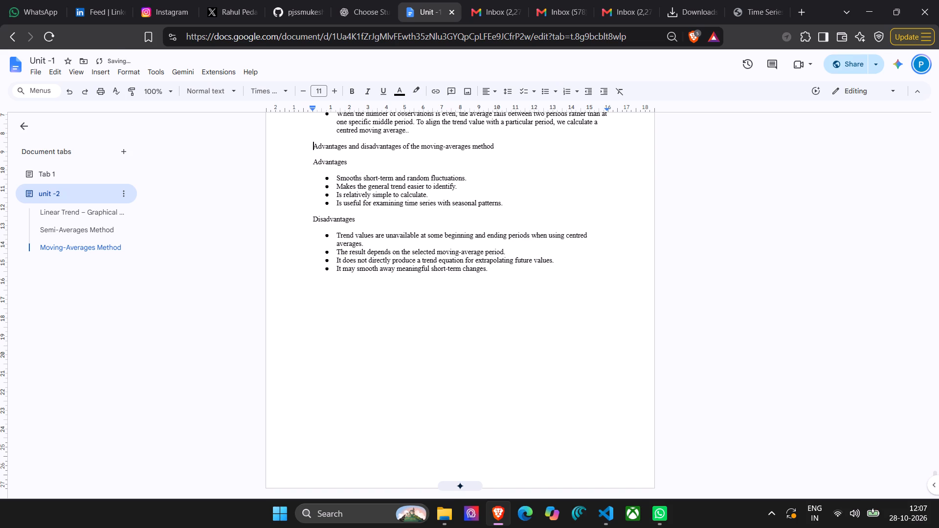
drag(504, 143, 312, 143)
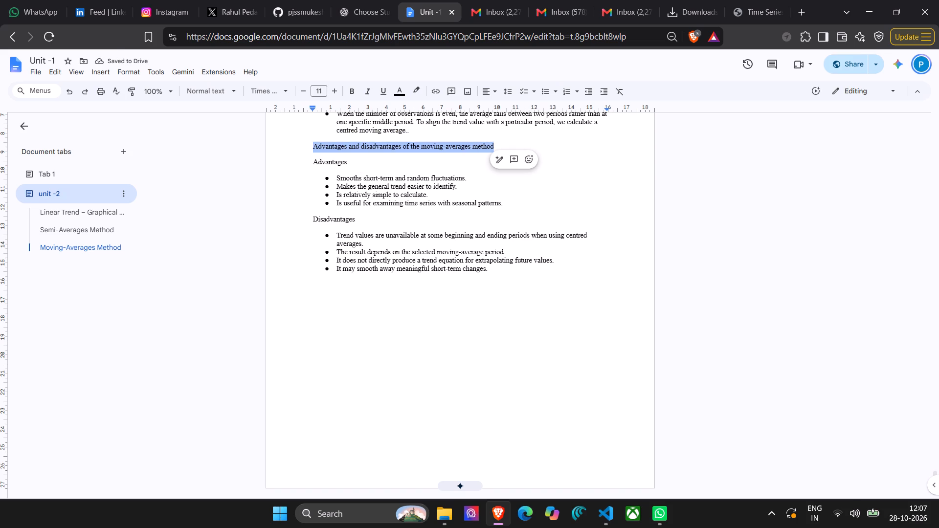
key(BackSpace)
key(BackSpace)
Make the "Advantages" and "Disadvantages" subheadings of the moving-averages notes bold.
click(353, 142)
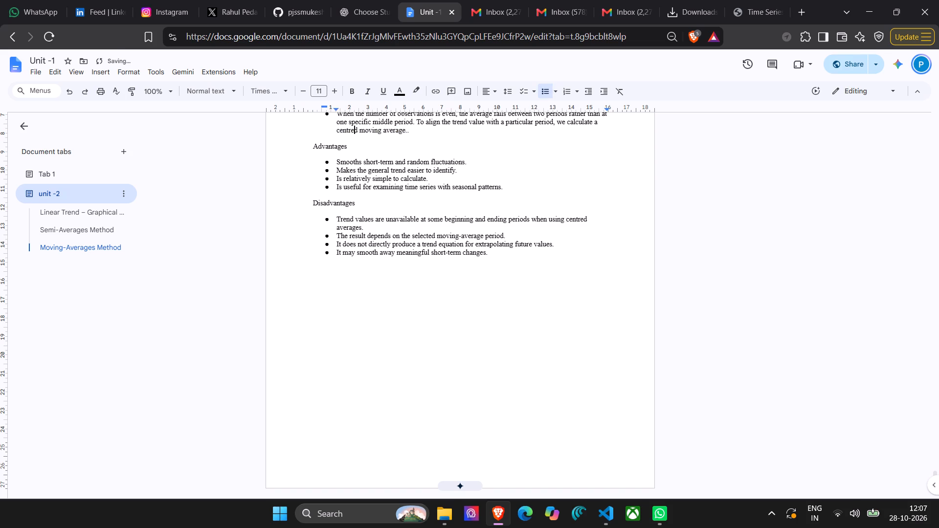
drag(350, 150, 302, 150)
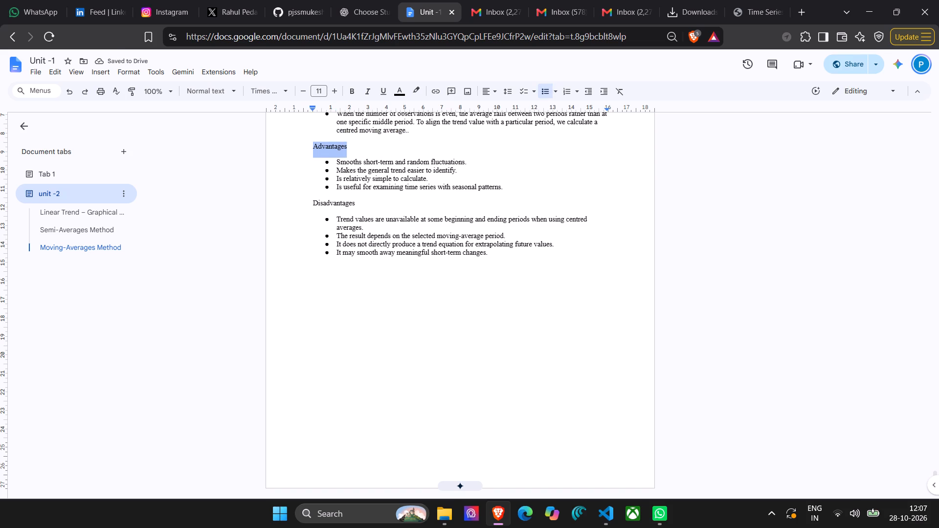
drag(302, 150, 305, 150)
click(352, 88)
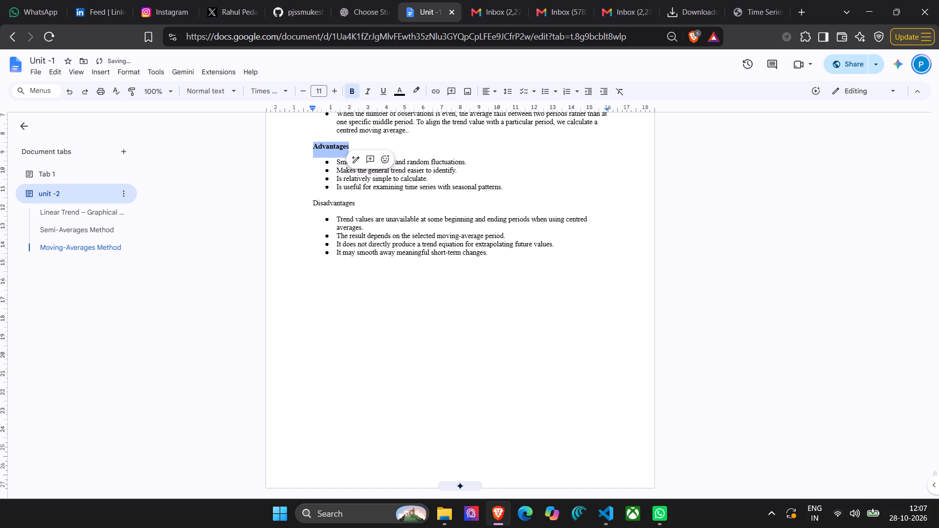
drag(363, 207, 311, 203)
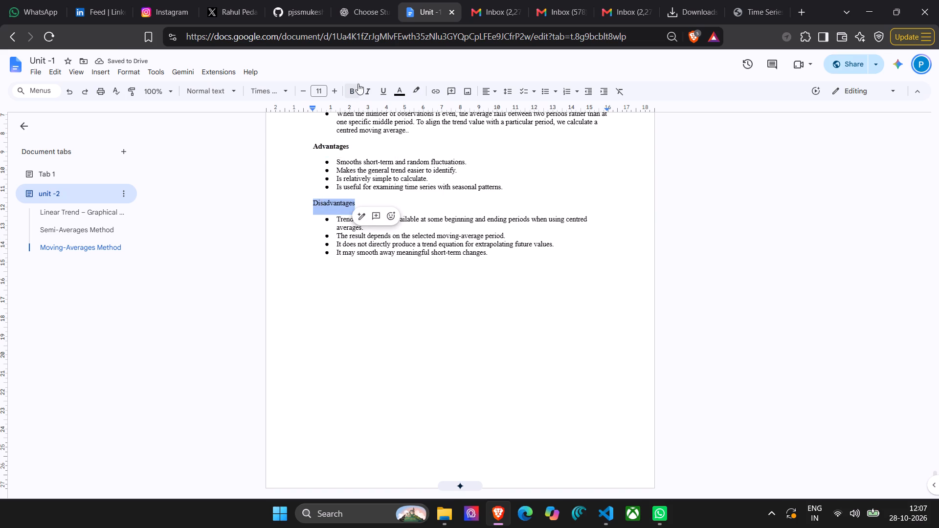
click(355, 90)
click(330, 253)
click(343, 309)
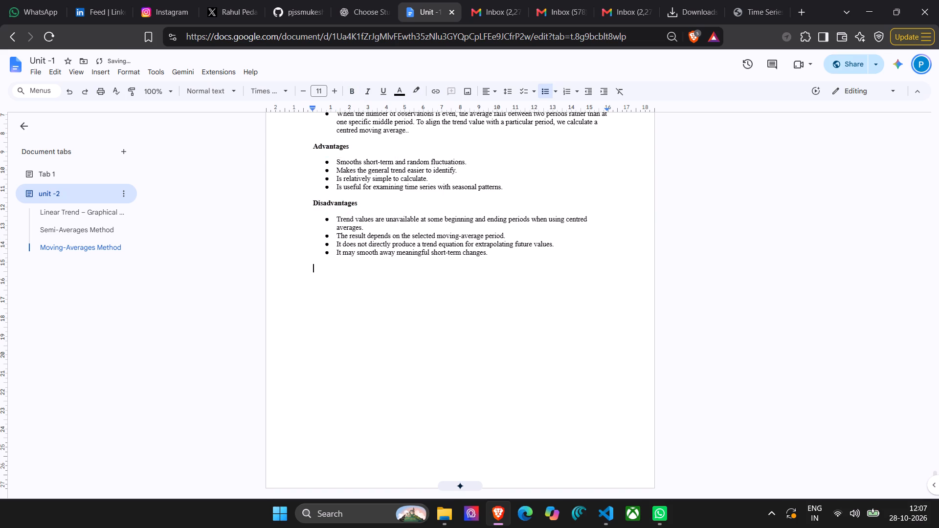
scroll(343, 309, up, 2)
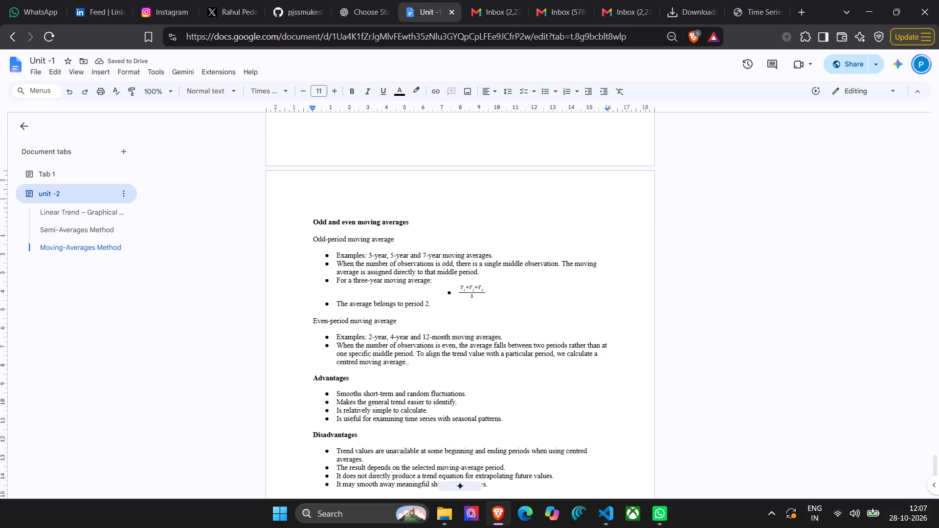
click(419, 368)
scroll(441, 262, up, 2)
click(388, 244)
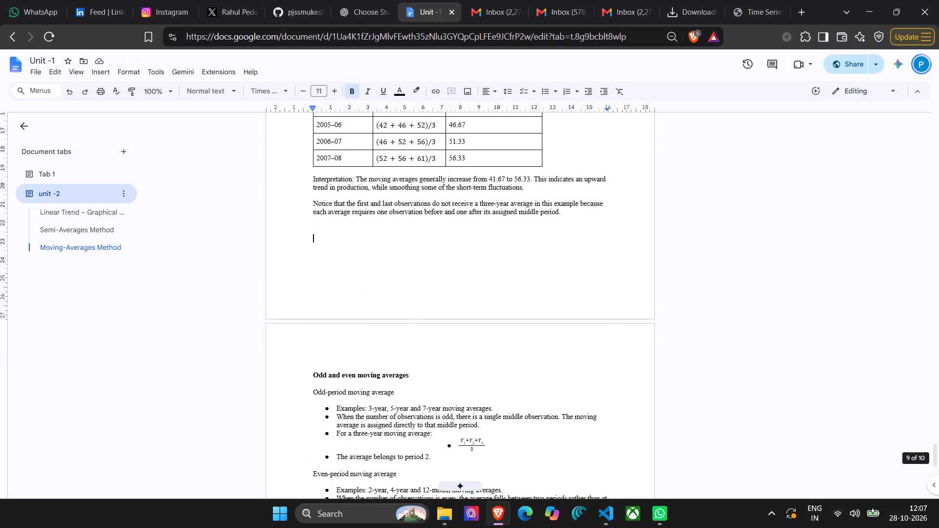
scroll(388, 244, up, 6)
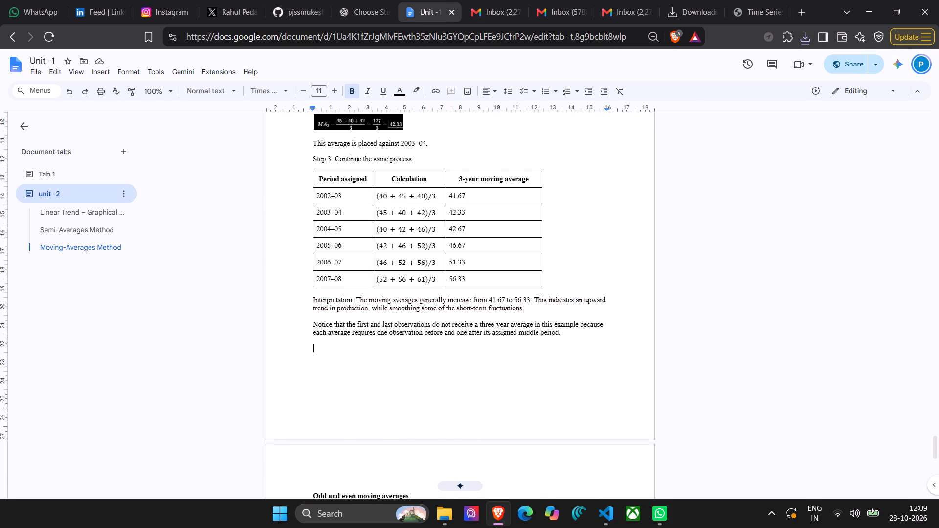
scroll(381, 350, down, 1)
drag(312, 265, 354, 277)
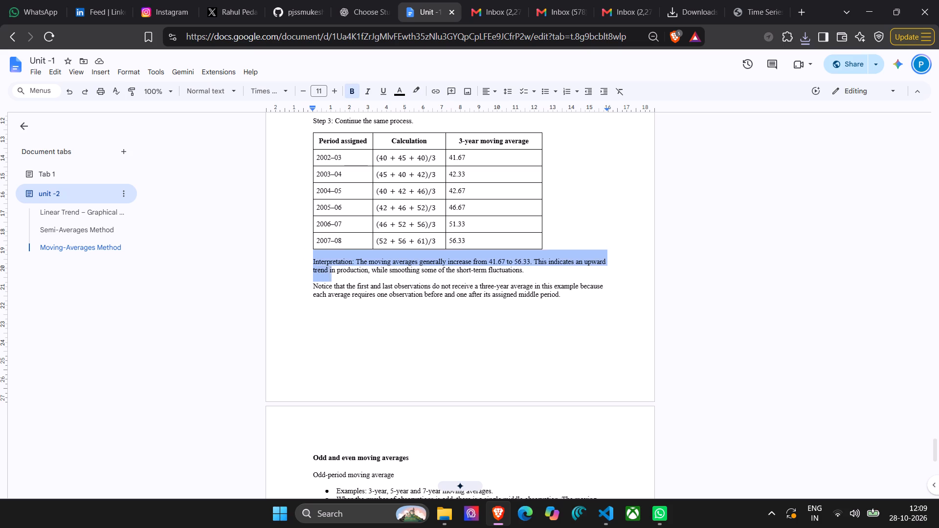
drag(354, 277, 556, 303)
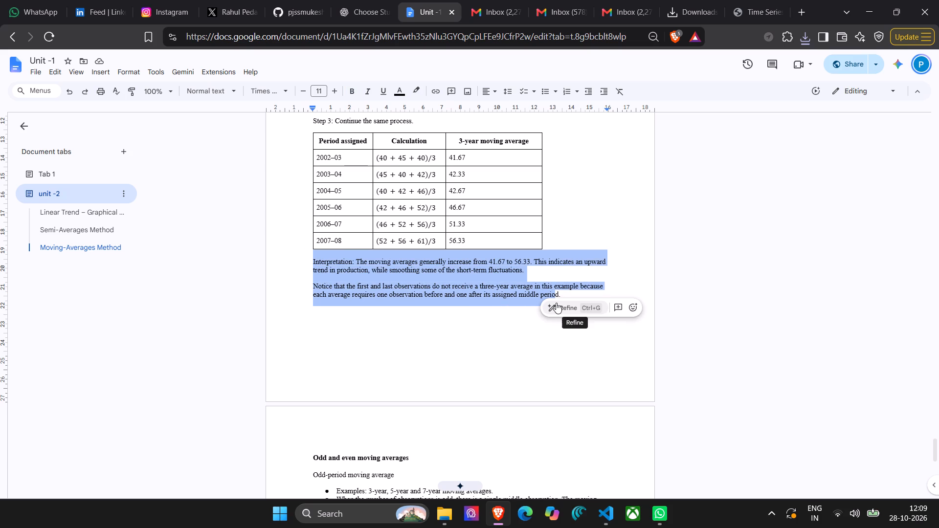
click(543, 302)
click(514, 289)
drag(572, 298, 253, 325)
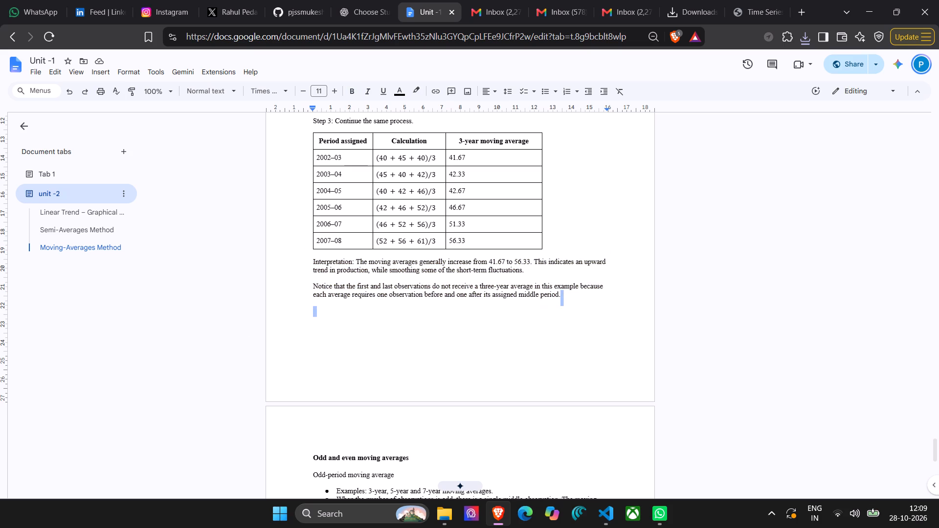
drag(253, 325, 314, 290)
key(Home)
drag(574, 305, 281, 286)
key(BackSpace)
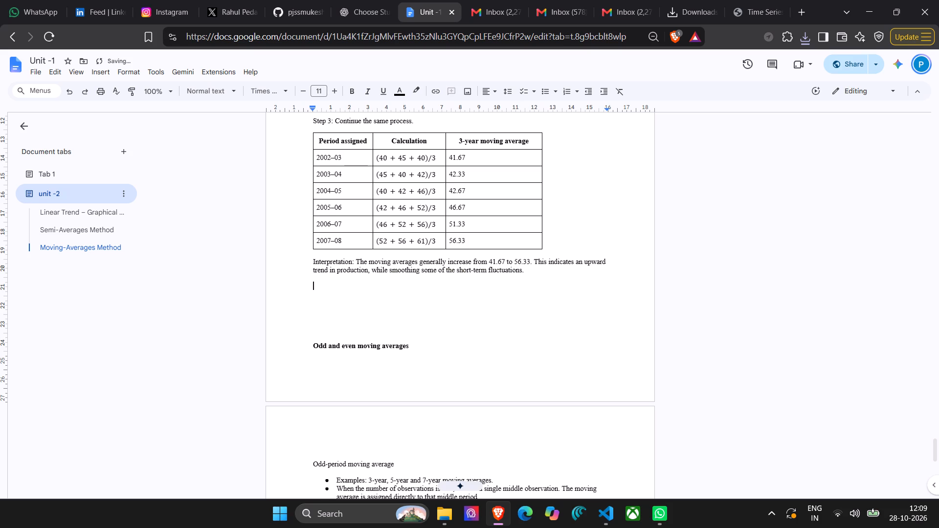
Insert the downloaded Three-Year Moving Average Graph image below the Interpretation paragraph of the moving average example.
key(ctrl+v)
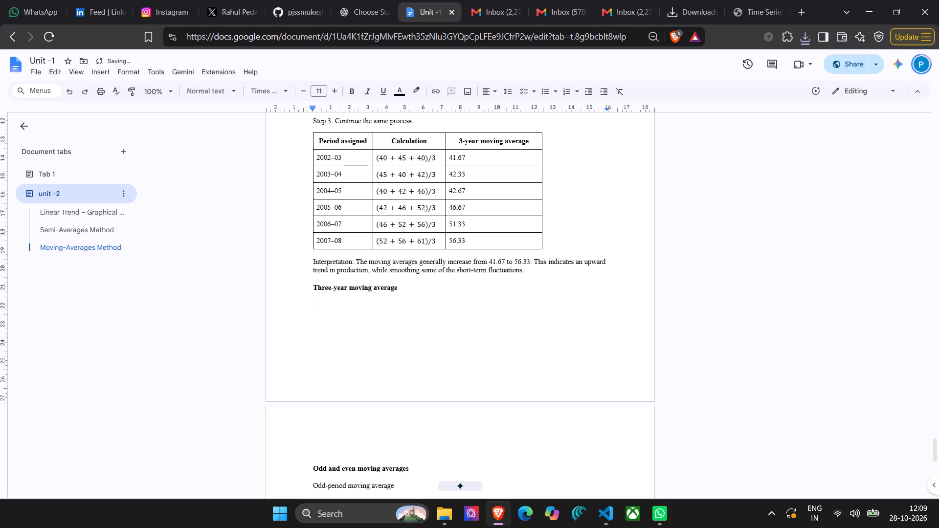
key(ctrl+z)
click(804, 36)
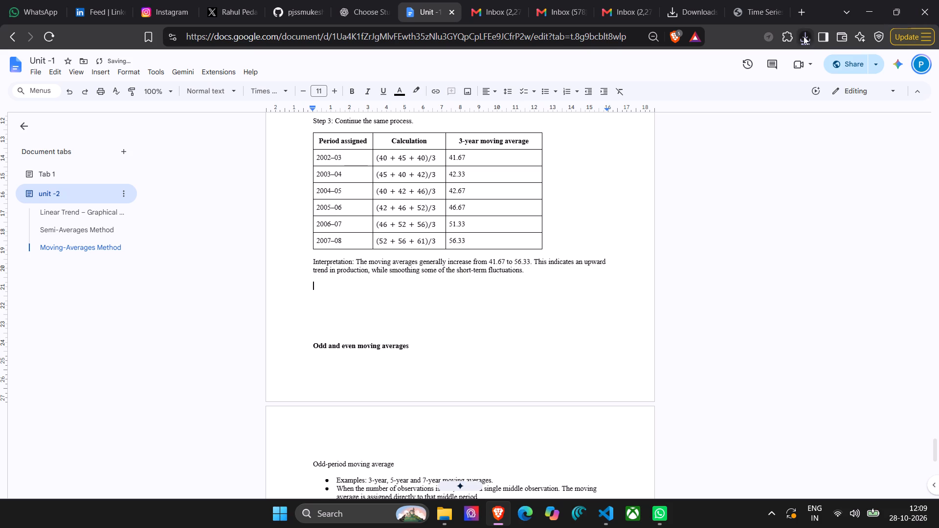
drag(682, 95, 494, 290)
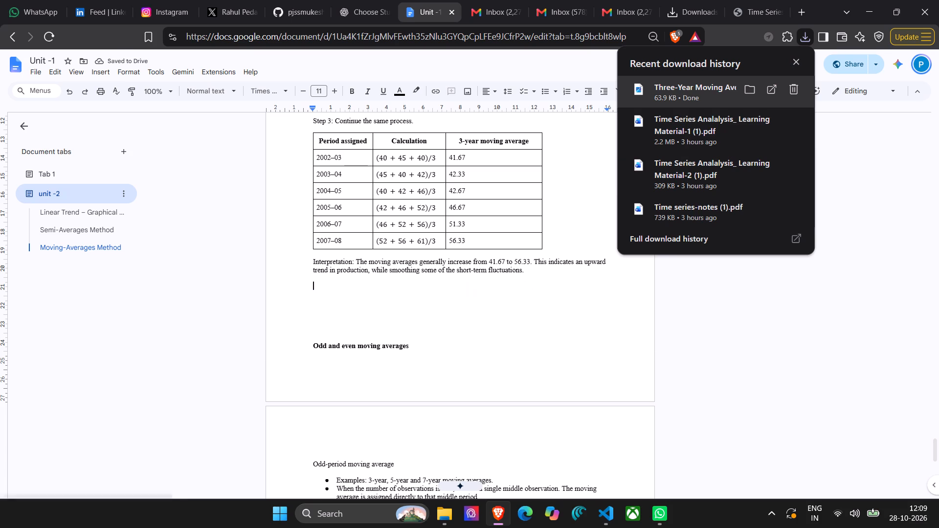
click(476, 378)
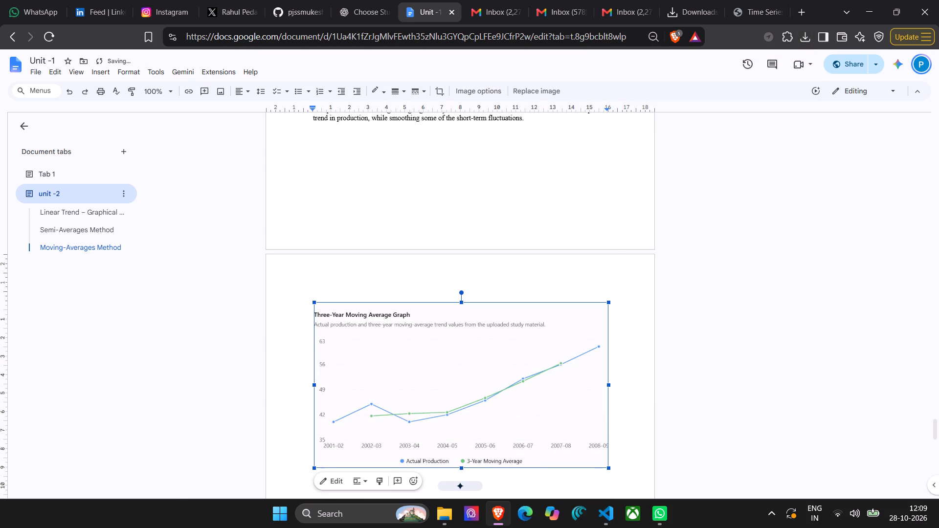
click(607, 471)
click(562, 194)
Remove the blank lines between the inserted graph and the "Odd and even moving averages" heading.
scroll(562, 194, up, 8)
scroll(562, 194, down, 2)
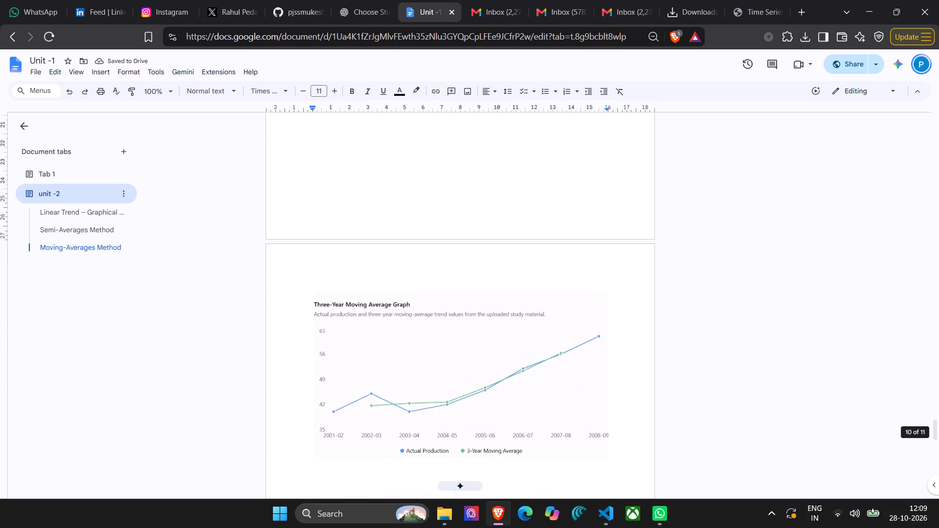
scroll(562, 194, down, 1)
scroll(546, 214, up, 5)
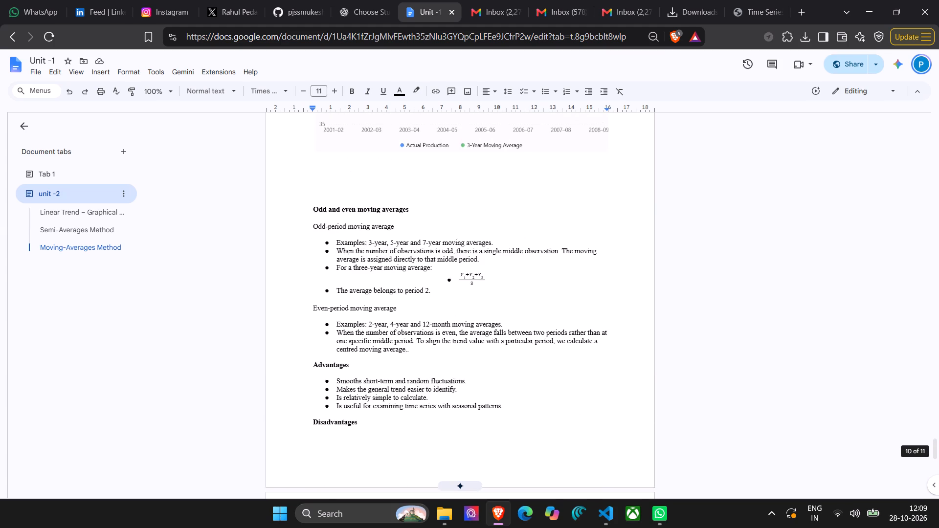
scroll(546, 214, up, 2)
click(375, 245)
key(BackSpace)
key(BackSpace)
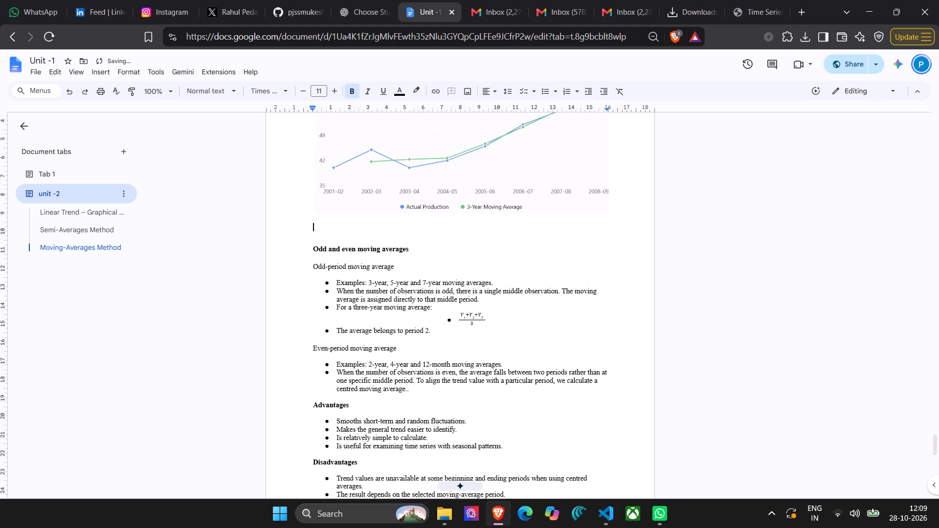
key(BackSpace)
key(Right)
key(BackSpace)
key(Down)
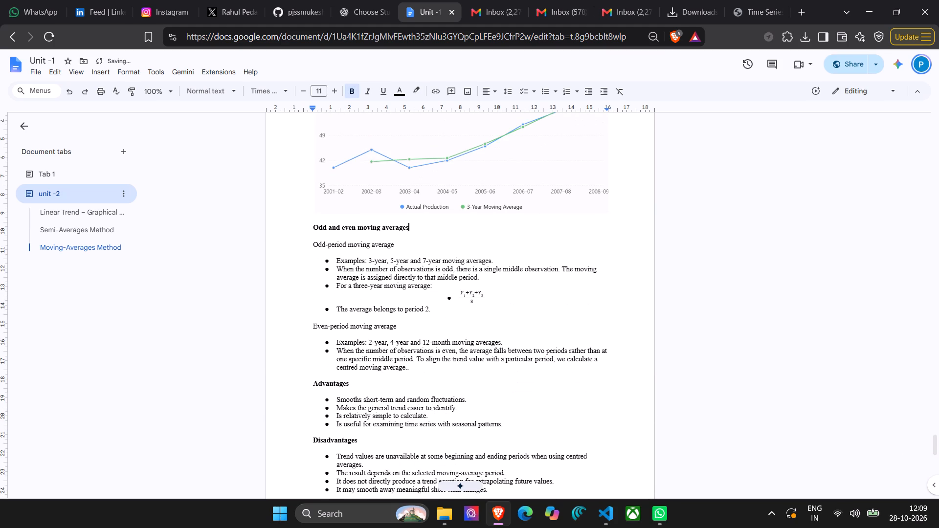
Remove the blank lines above the Moving-Averages Method heading so it directly follows the semi-averages Disadvantages list.
scroll(375, 245, down, 3)
scroll(375, 245, up, 4)
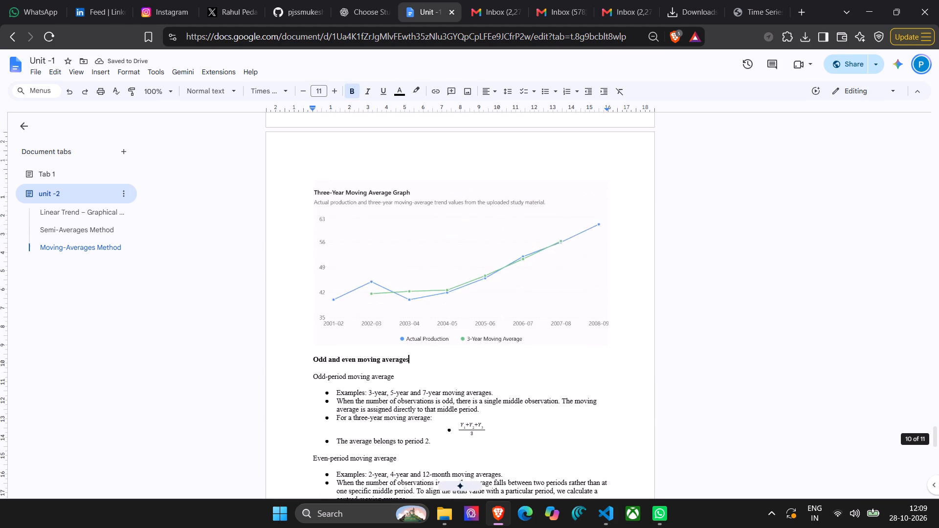
scroll(375, 245, up, 8)
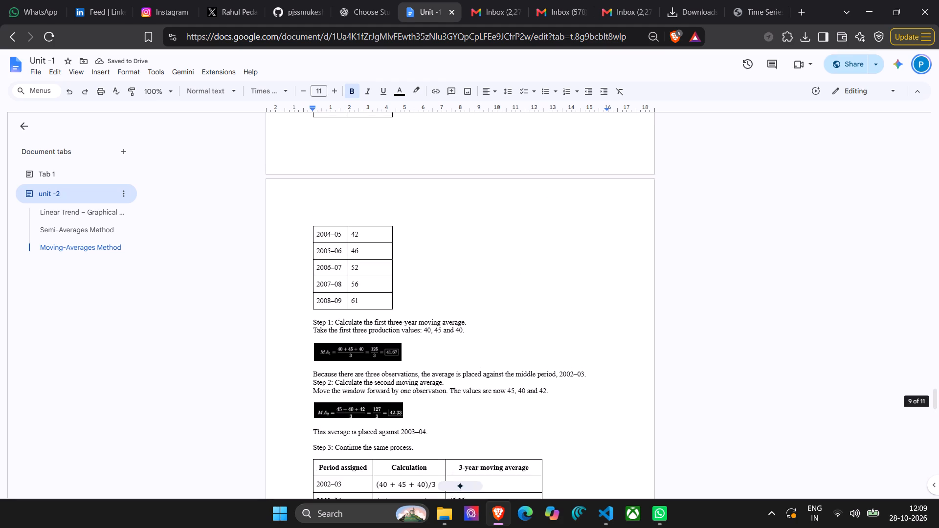
click(89, 253)
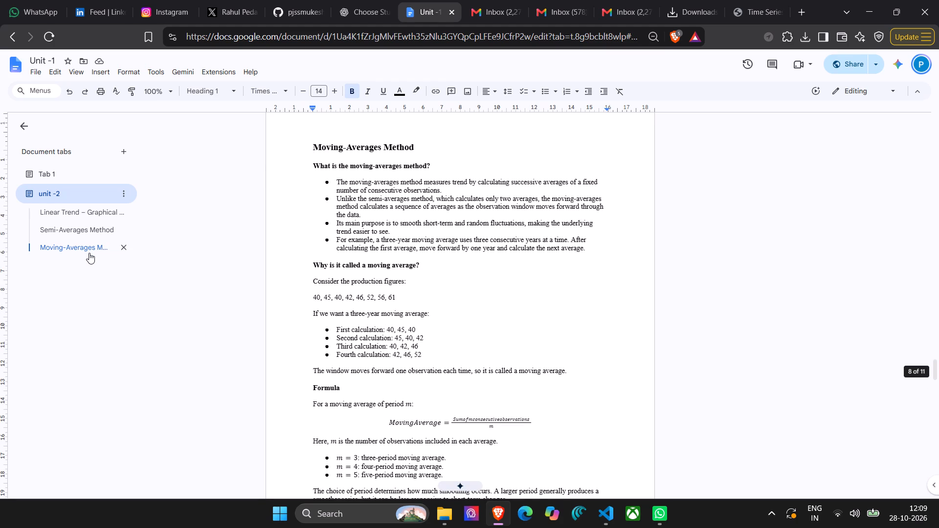
scroll(392, 304, down, 17)
scroll(392, 304, up, 12)
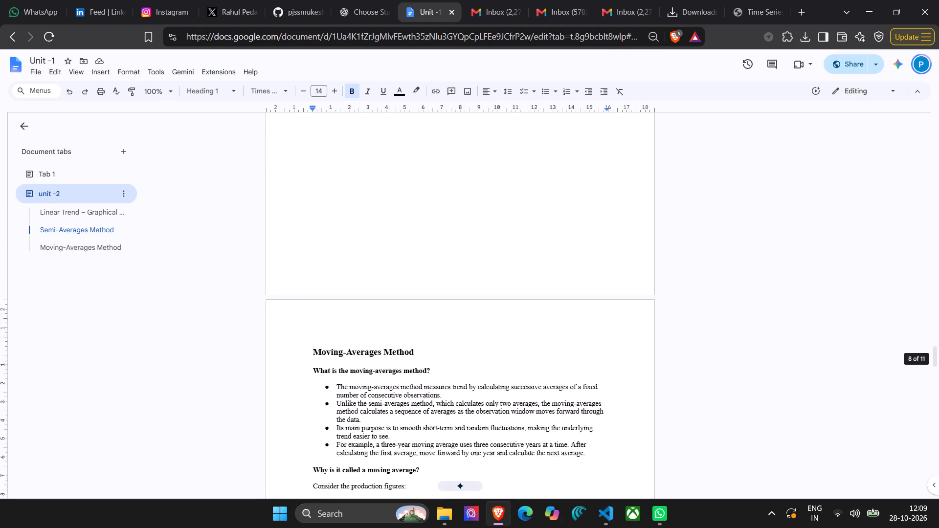
key(Up)
key(Down)
key(Down)
key(Down)
key(Down)
key(Down)
key(Down)
key(Down)
key(Down)
key(Down)
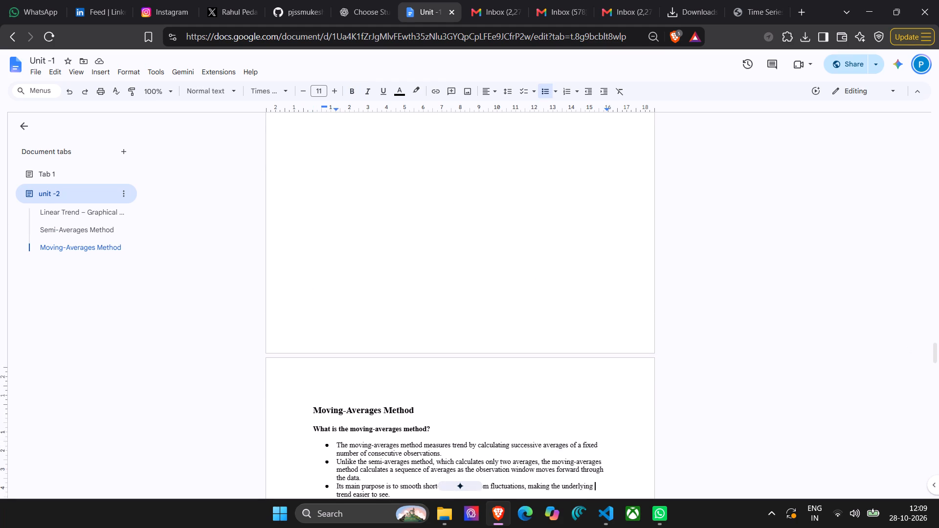
key(Up)
key(Up)
key(Up)
key(Up)
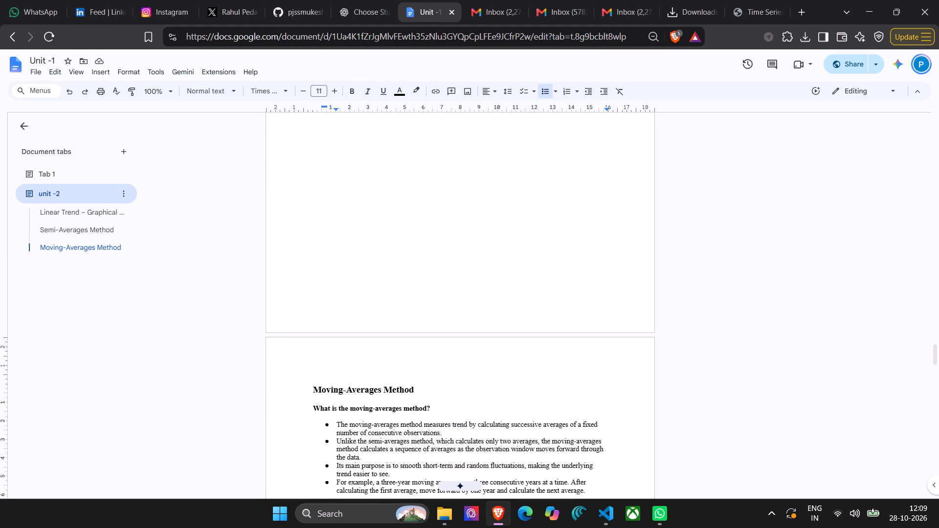
click(314, 385)
key(BackSpace)
key(BackSpace)
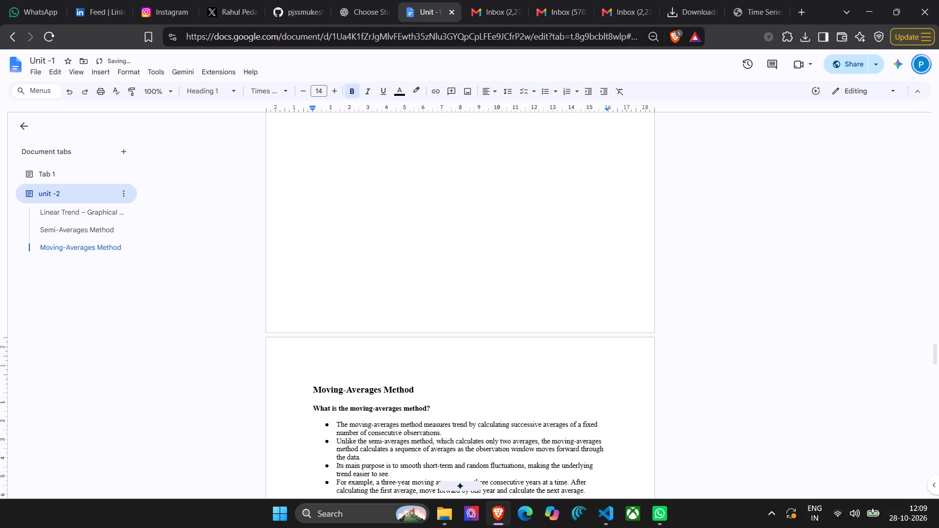
key(BackSpace)
key(BackSpace)
key(BackSpace)
key(BackSpace)
key(BackSpace)
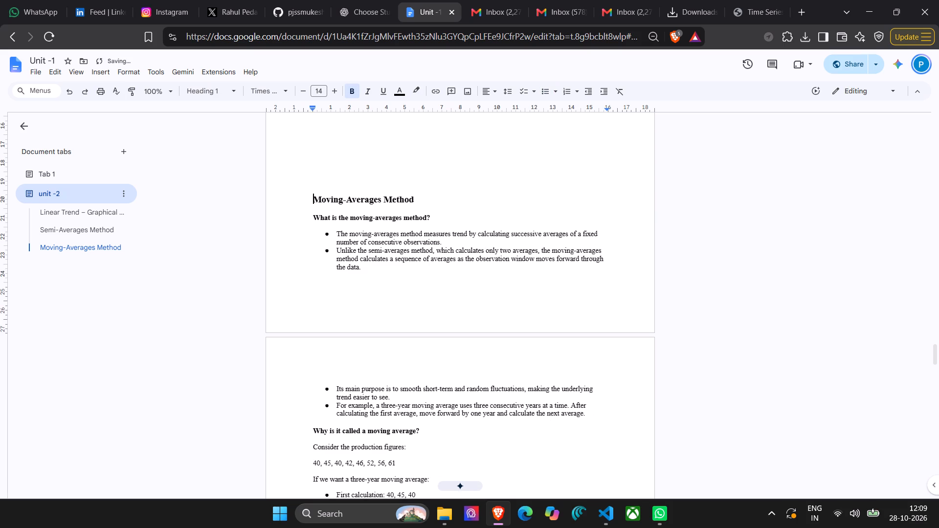
scroll(314, 385, up, 6)
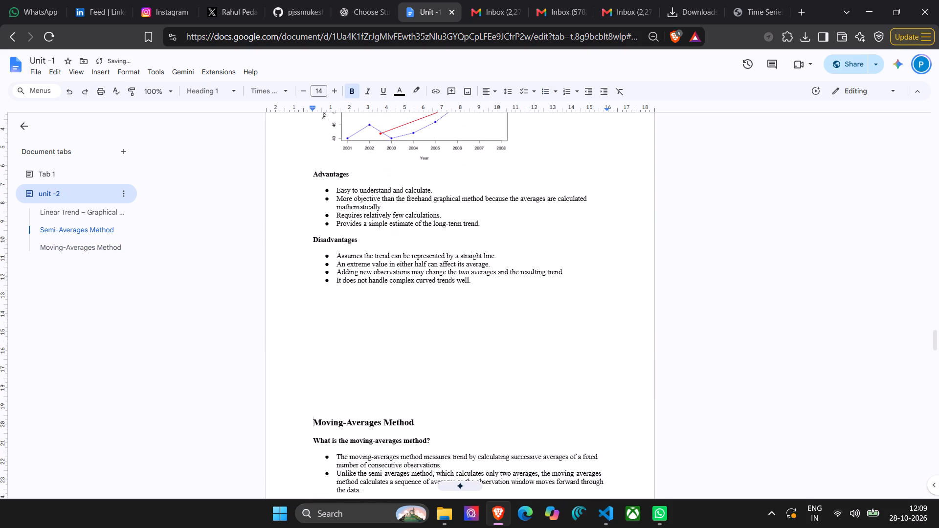
key(BackSpace)
key(BackSpace)
key(BackSpace)
key(BackSpace)
key(BackSpace)
key(BackSpace)
key(BackSpace)
key(BackSpace)
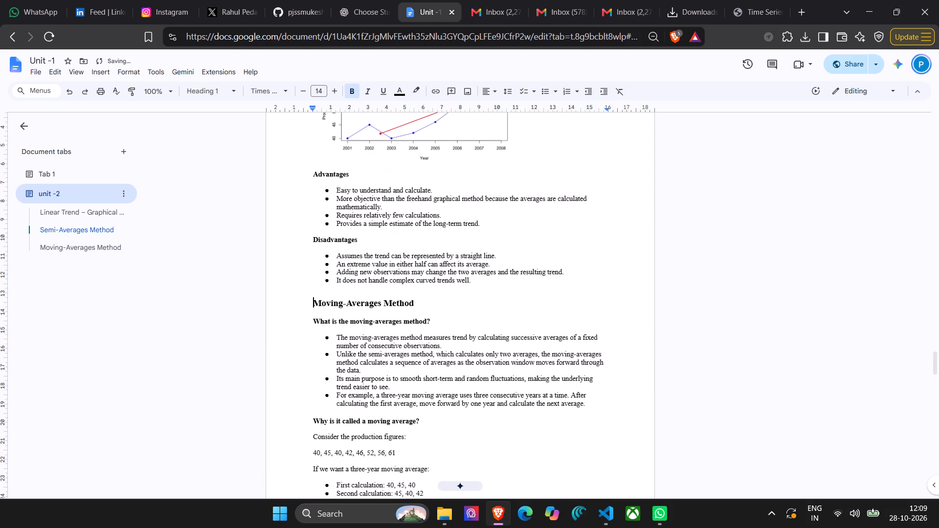
Underline the Moving-Averages Method heading.
drag(434, 302, 310, 304)
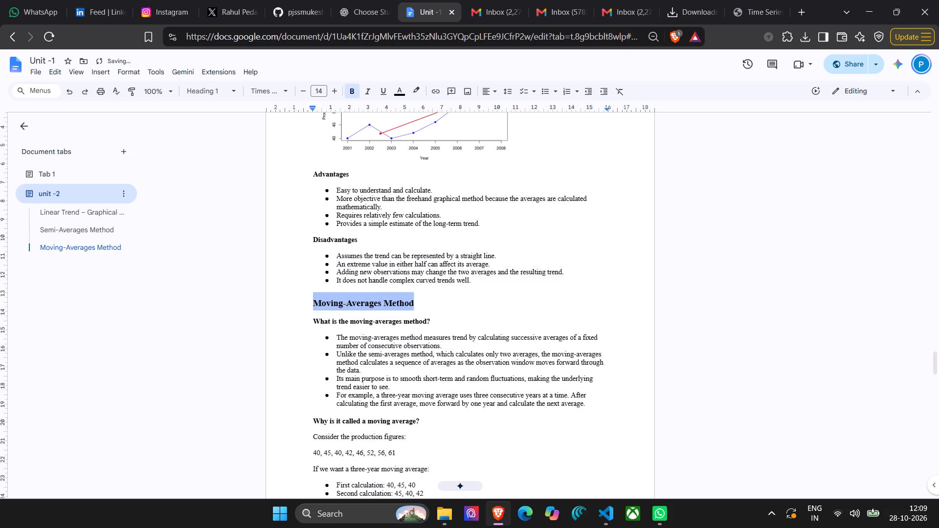
click(381, 95)
click(271, 361)
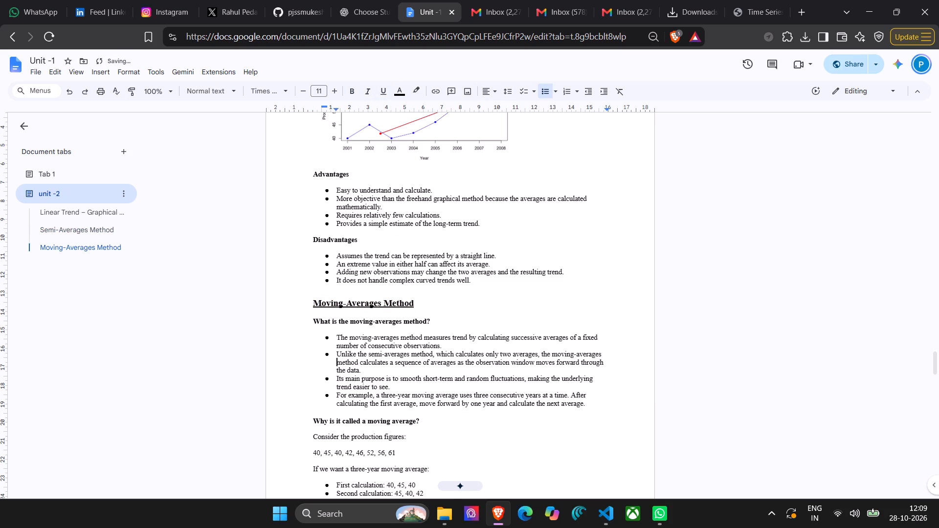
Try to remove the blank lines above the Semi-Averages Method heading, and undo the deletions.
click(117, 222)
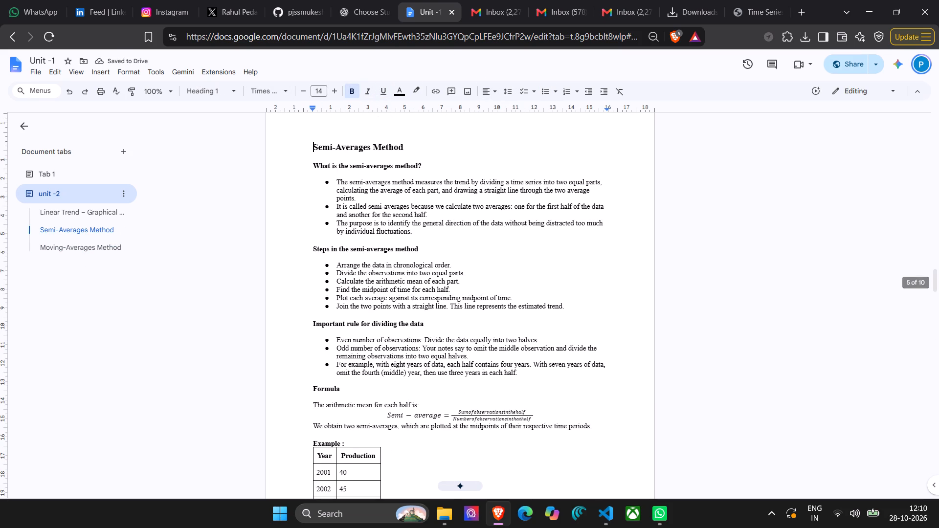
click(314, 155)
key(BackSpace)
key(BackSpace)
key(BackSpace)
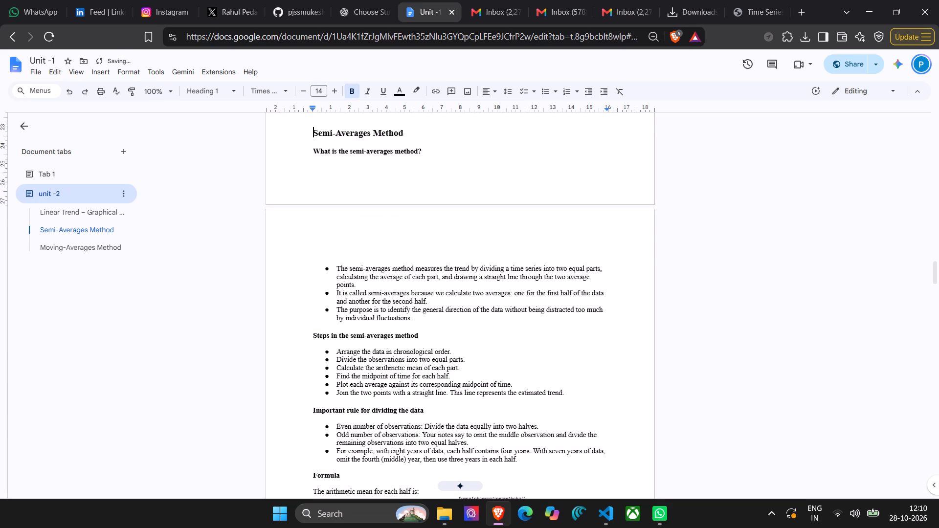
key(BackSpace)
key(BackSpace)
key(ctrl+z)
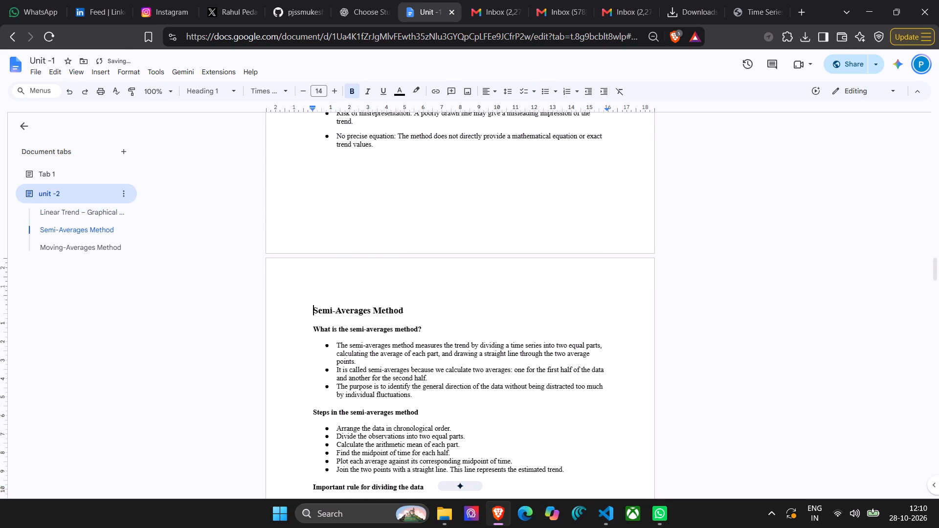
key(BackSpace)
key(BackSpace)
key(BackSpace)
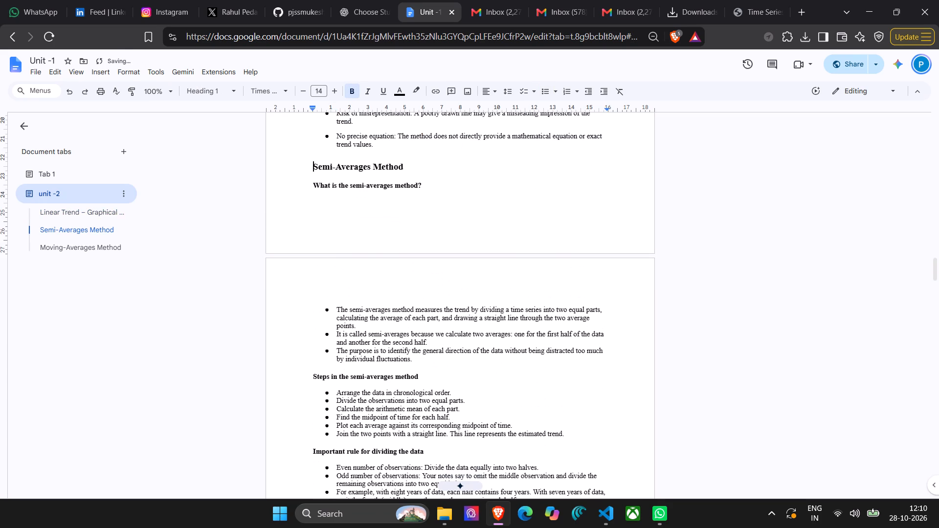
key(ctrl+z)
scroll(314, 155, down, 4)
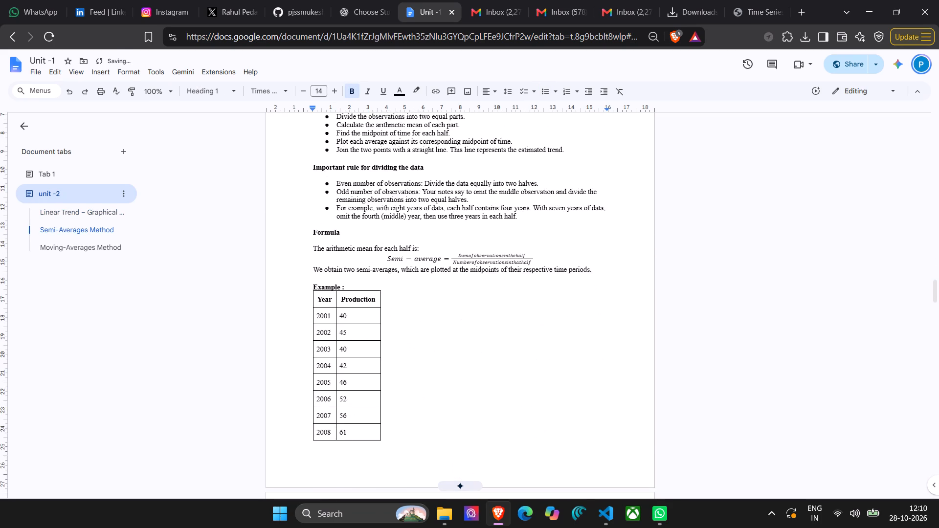
Add blank lines above the Moving-Averages Method heading so it starts at the top of a new page after the semi-averages Disadvantages list.
scroll(419, 233, down, 17)
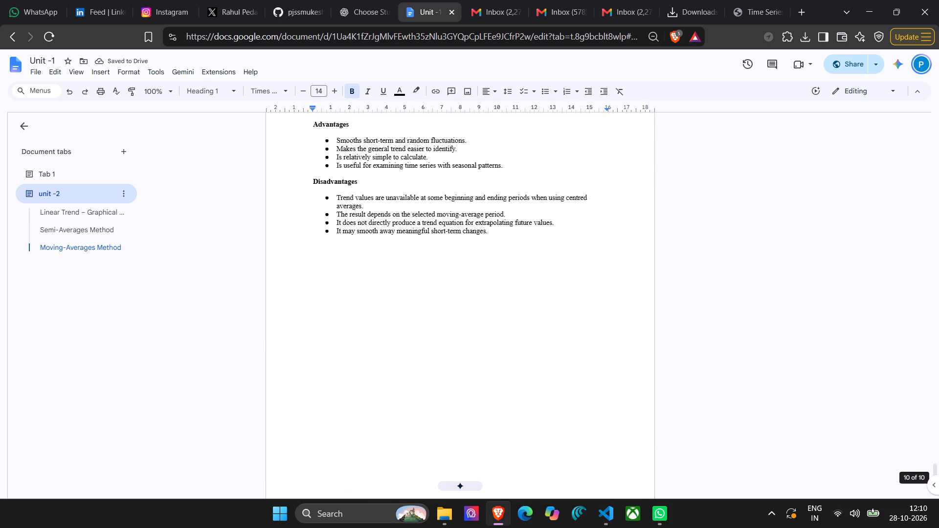
scroll(419, 233, up, 20)
scroll(419, 233, up, 3)
click(76, 244)
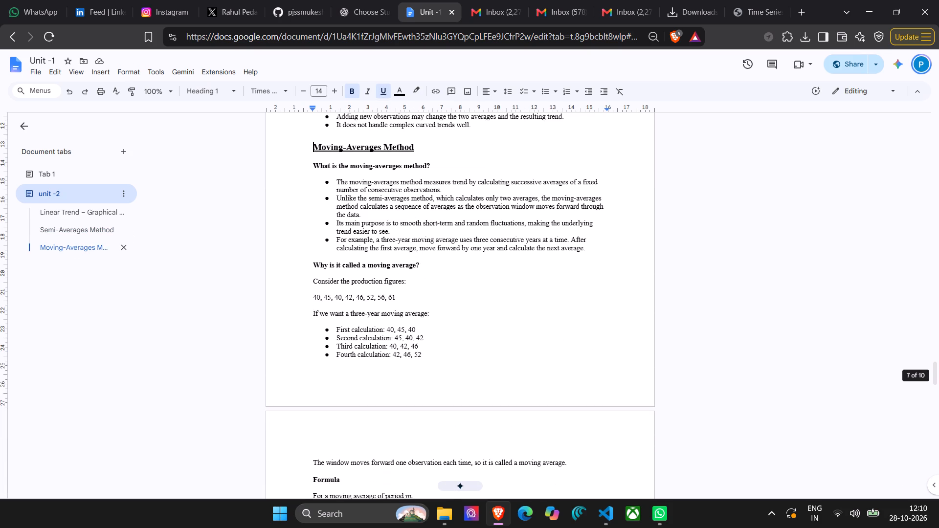
click(308, 149)
key(Return)
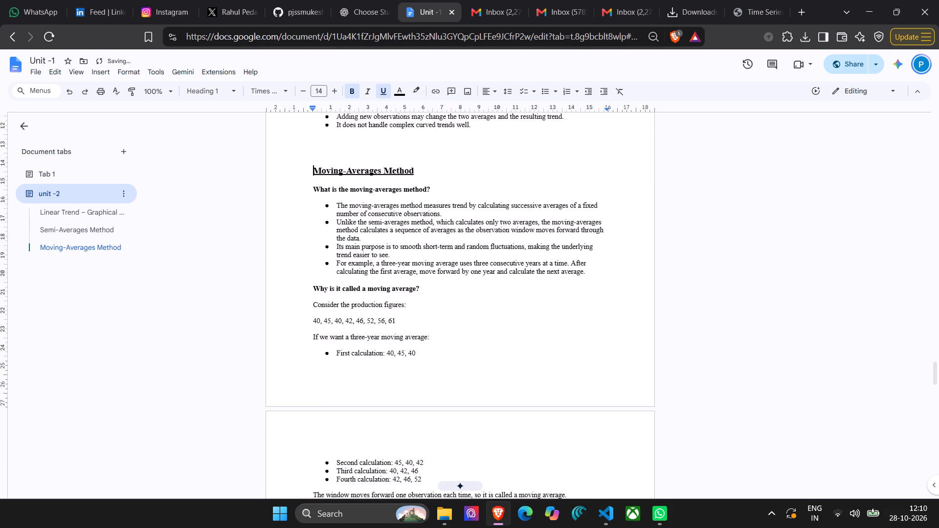
key(Return)
key(Return)
key(Return)
key(Return)
key(Return)
key(Return)
key(Return)
key(Return)
key(BackSpace)
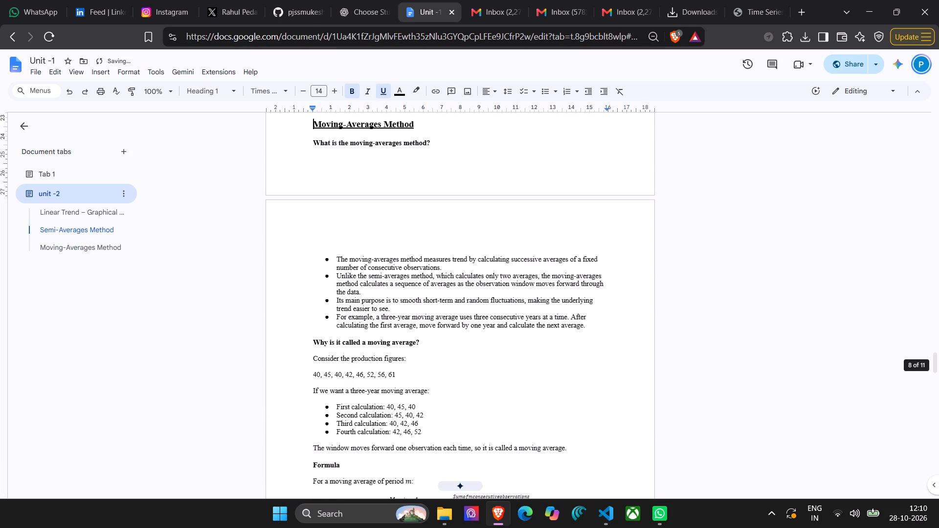
key(Return)
key(BackSpace)
key(Return)
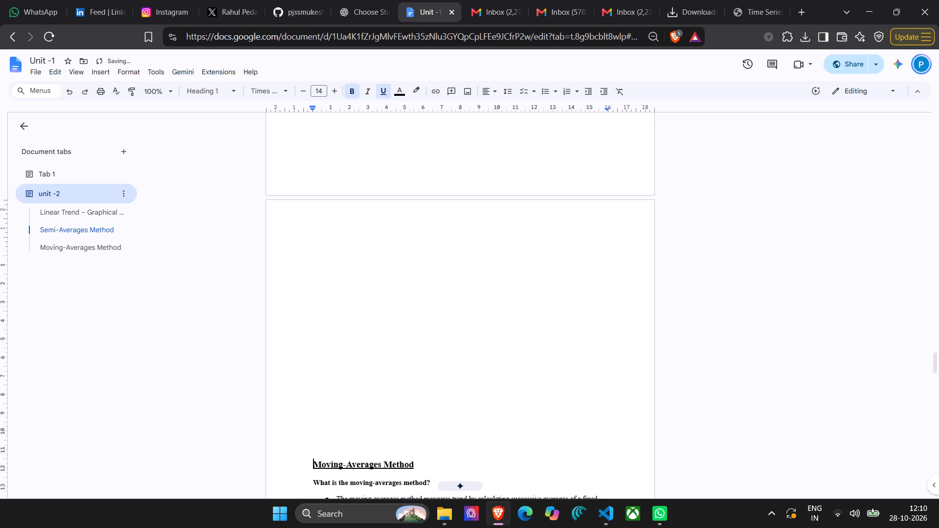
key(Up)
key(BackSpace)
key(BackSpace)
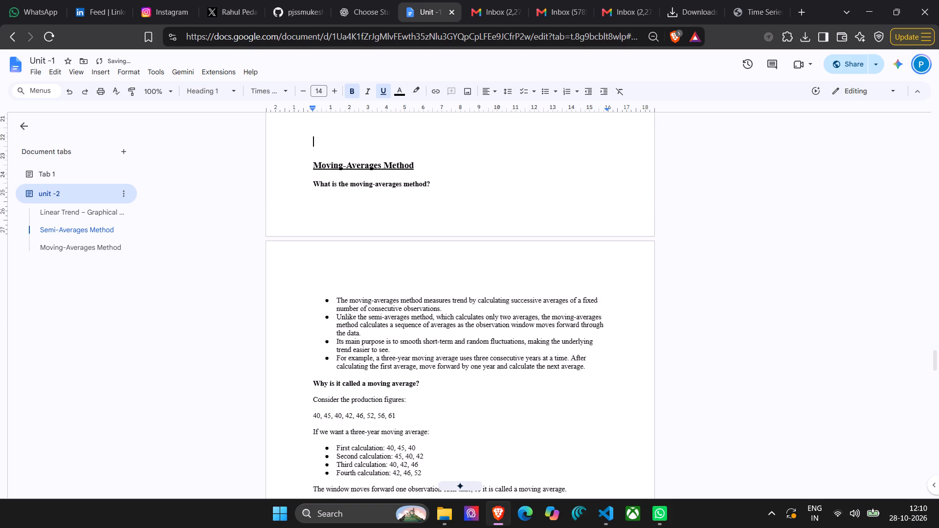
key(Return)
key(Return)
key(Return)
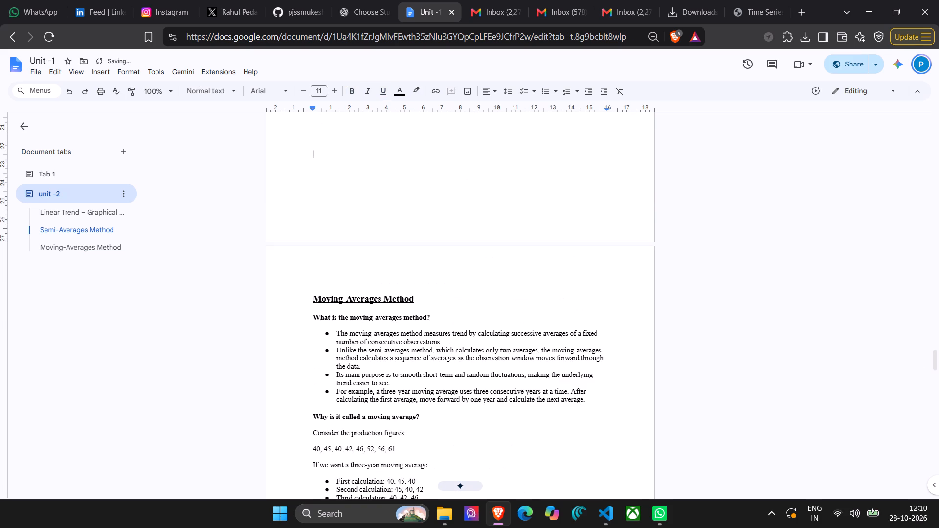
key(Right)
key(Down)
Underline the Semi-Averages Method heading.
scroll(308, 149, up, 1)
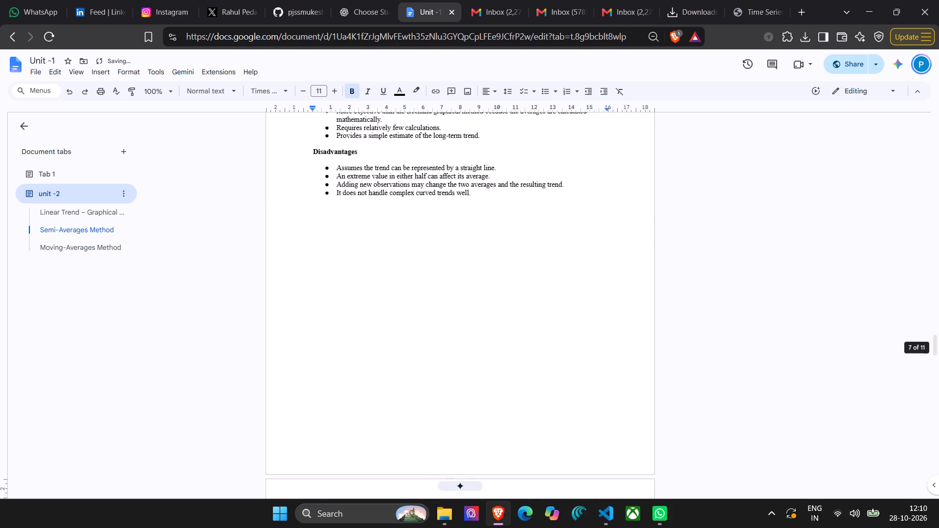
scroll(308, 149, up, 2)
scroll(308, 149, right, 2)
scroll(308, 149, up, 8)
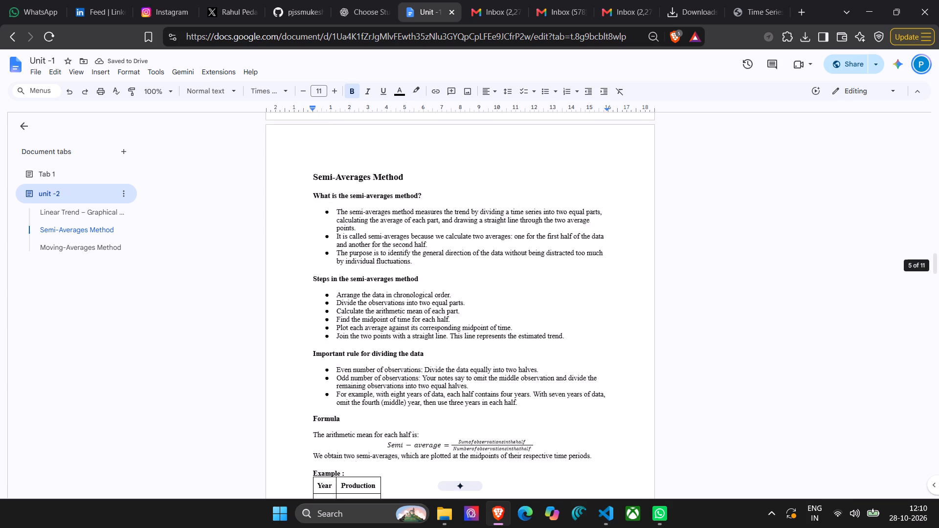
scroll(308, 149, up, 5)
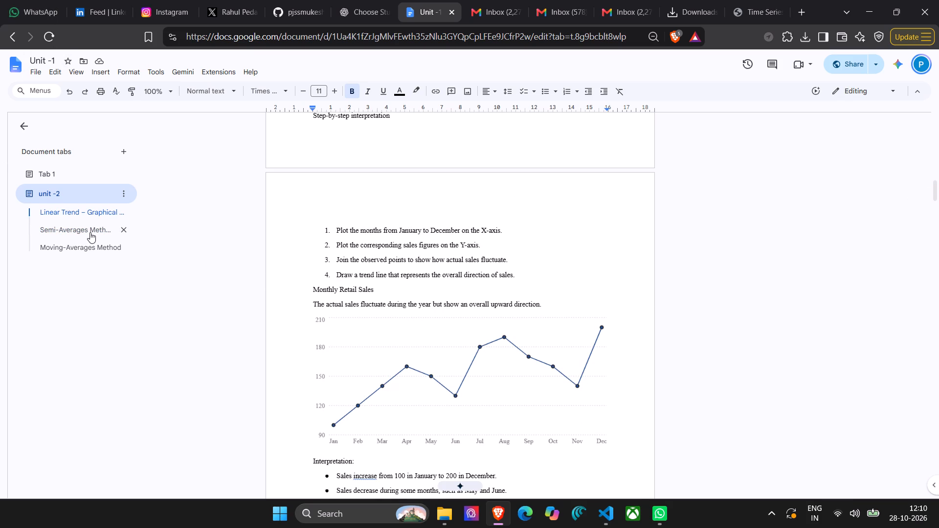
click(91, 235)
drag(422, 136, 335, 144)
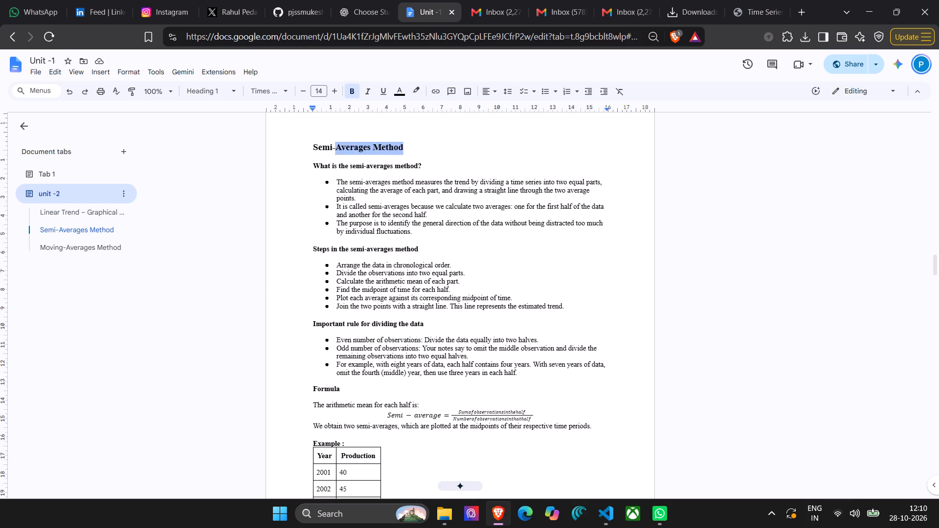
drag(335, 144, 311, 144)
click(387, 95)
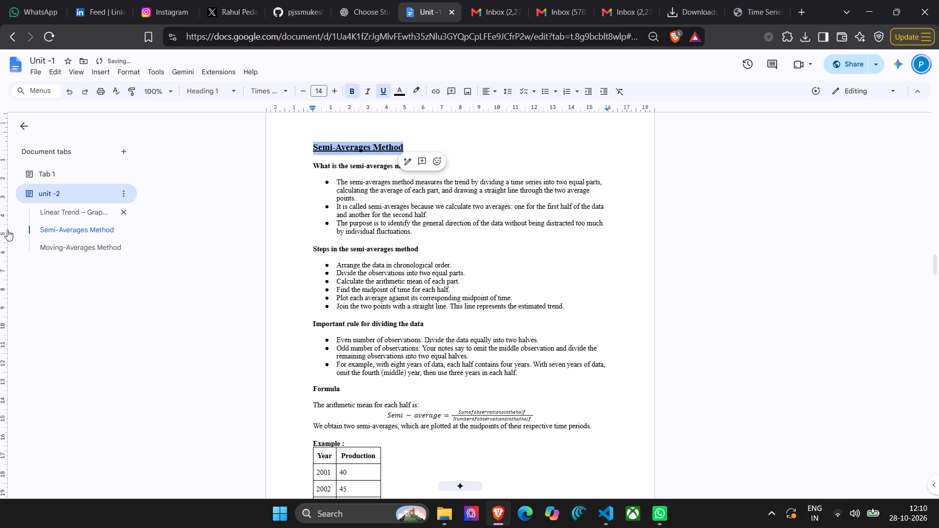
Underline the Linear Trend – Graphical Method heading below the UNIT - 2 title.
click(89, 210)
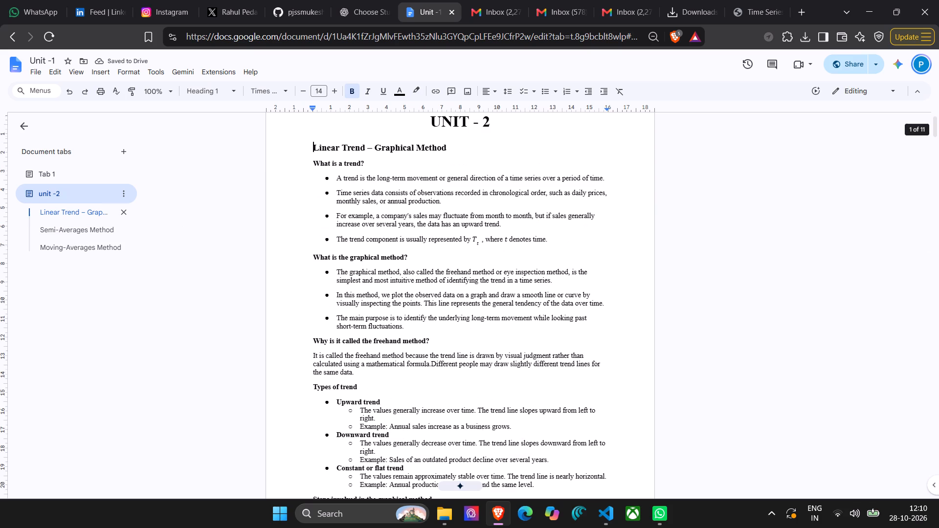
drag(458, 141, 311, 139)
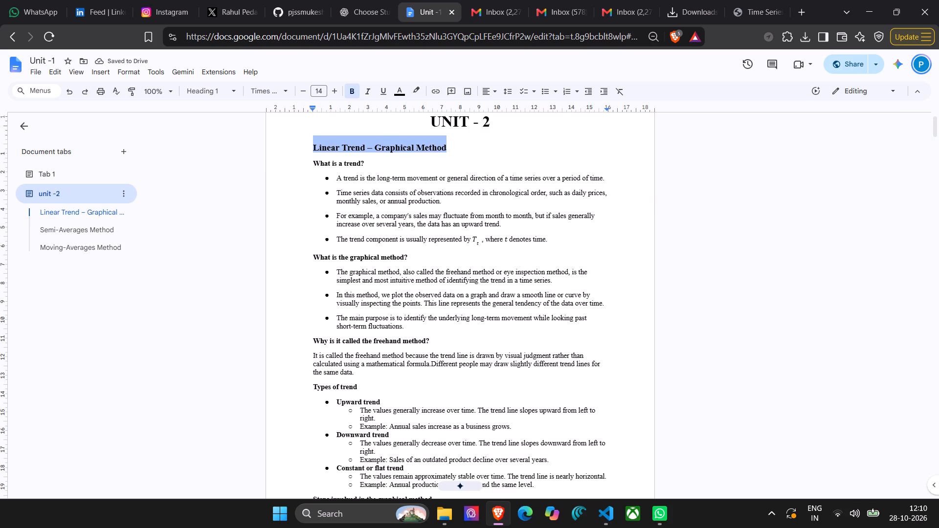
drag(311, 139, 316, 142)
click(386, 93)
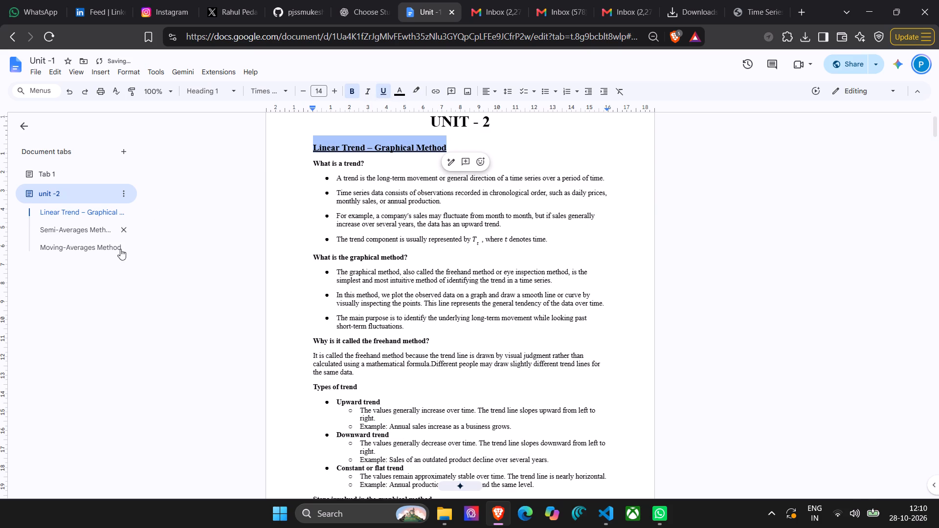
click(362, 295)
Review the layout and spacing of the unit -2 pages, from the graphical method through the moving-averages section.
scroll(362, 295, down, 4)
scroll(362, 295, down, 18)
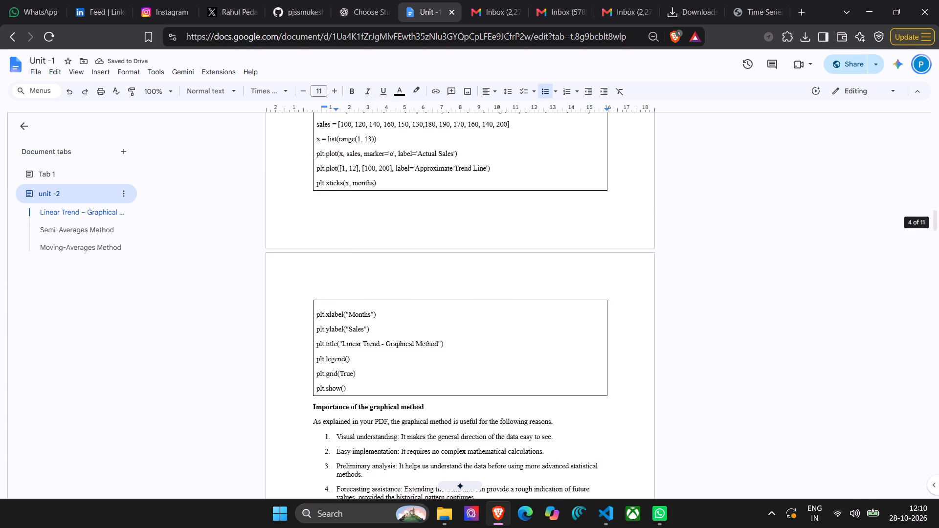
scroll(362, 295, down, 7)
scroll(362, 295, down, 14)
scroll(362, 295, up, 7)
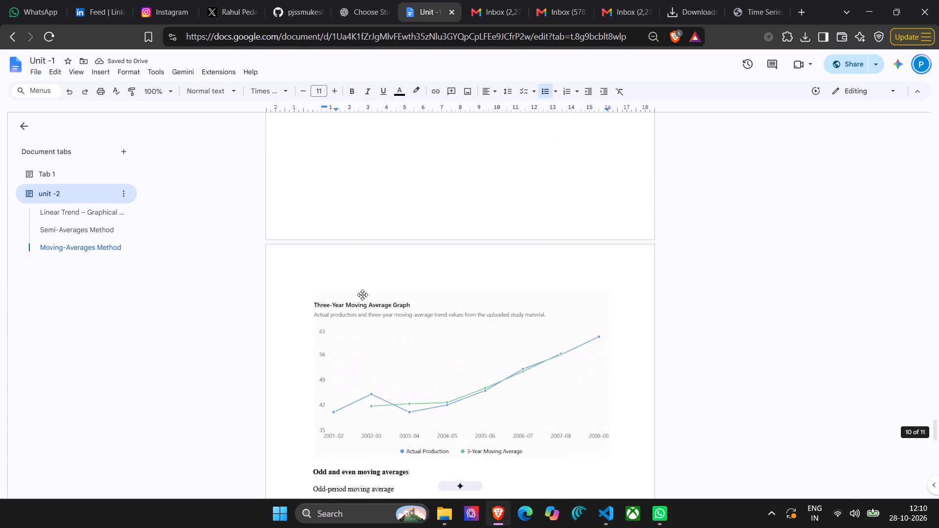
scroll(362, 295, up, 2)
scroll(362, 295, down, 2)
scroll(362, 295, up, 11)
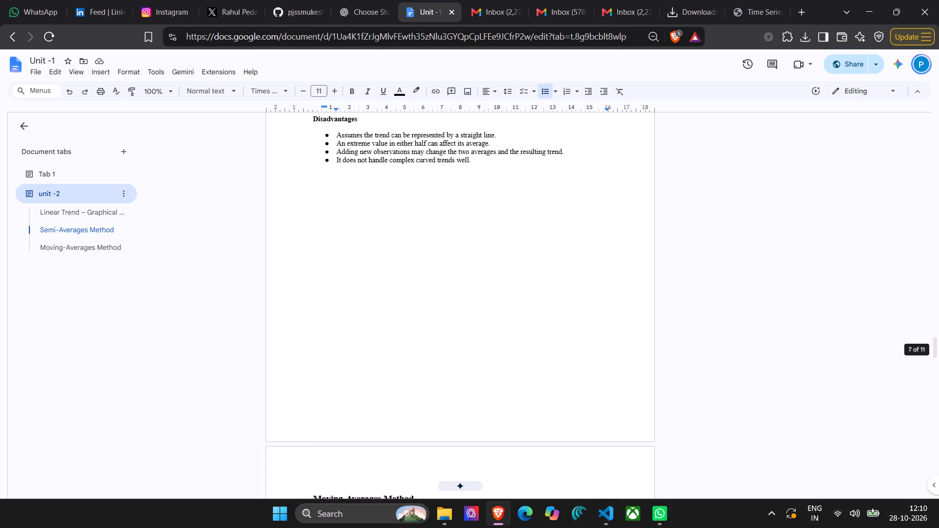
scroll(362, 295, up, 12)
scroll(362, 295, down, 11)
scroll(362, 295, down, 10)
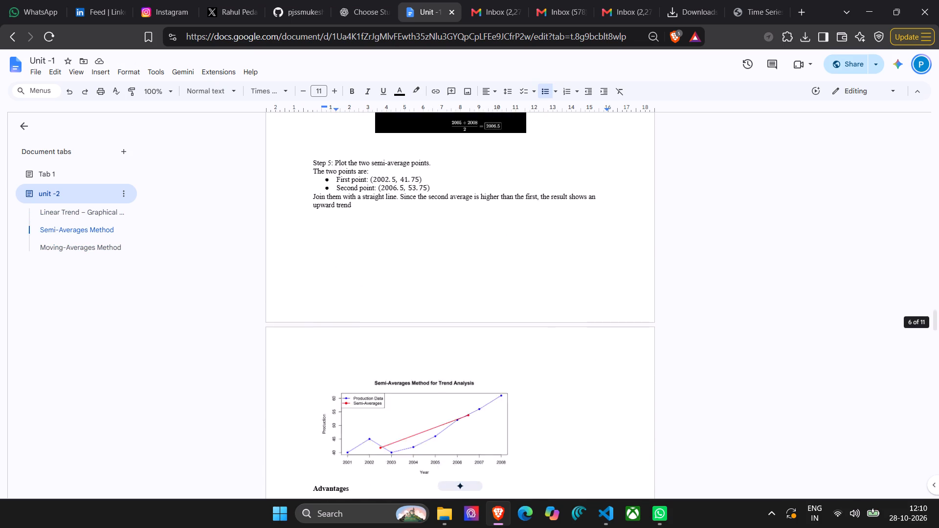
scroll(362, 295, down, 14)
scroll(477, 244, up, 5)
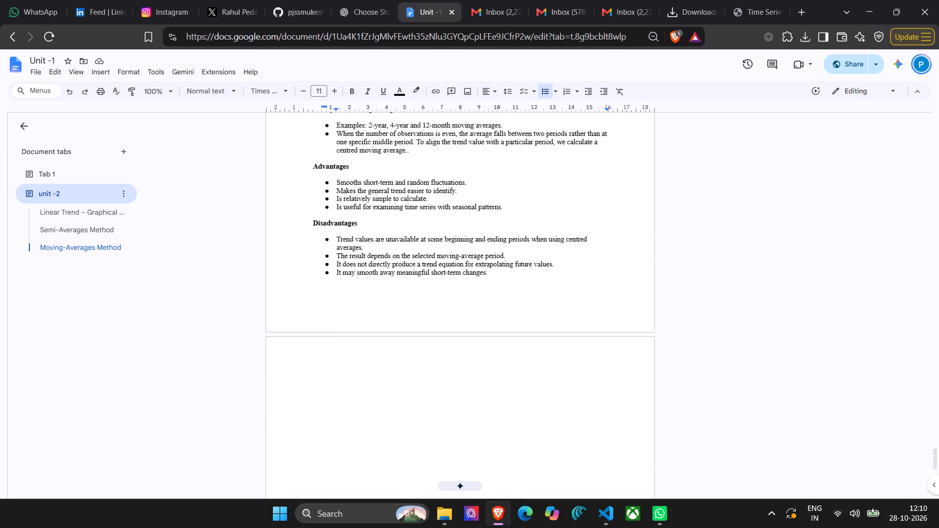
Replace the blank line after the final Disadvantages list in the Moving-Averages section with a new unbulleted line.
scroll(477, 244, up, 1)
click(349, 463)
scroll(349, 463, up, 1)
scroll(349, 463, down, 1)
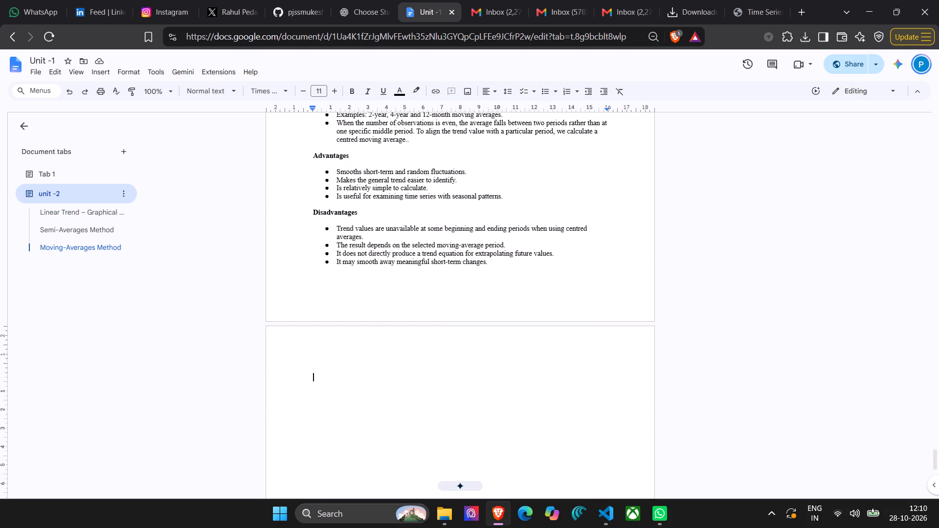
key(BackSpace)
key(Return)
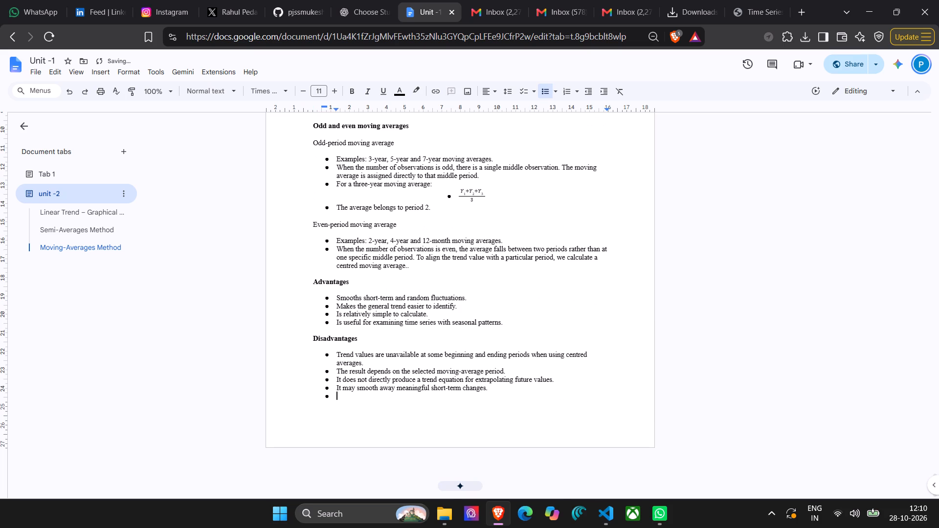
key(Return)
scroll(362, 518, down, 1)
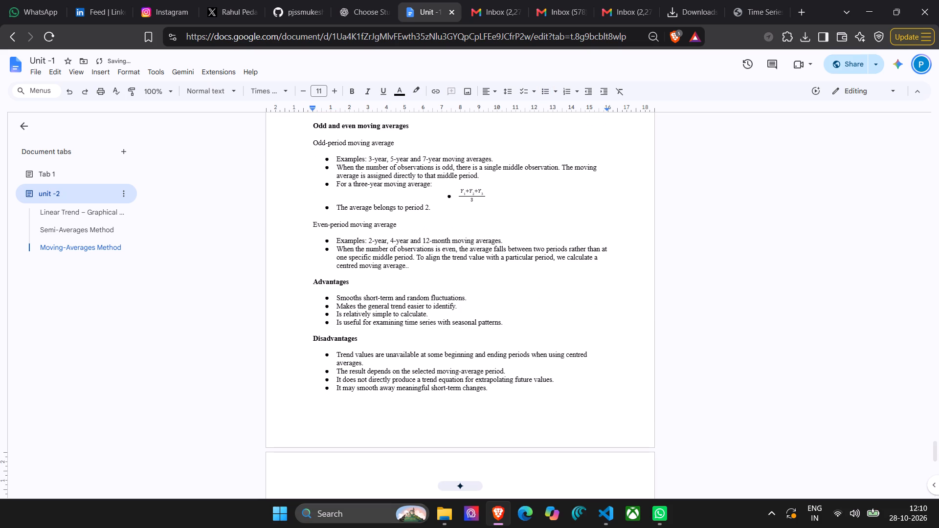
scroll(358, 372, down, 1)
click(78, 180)
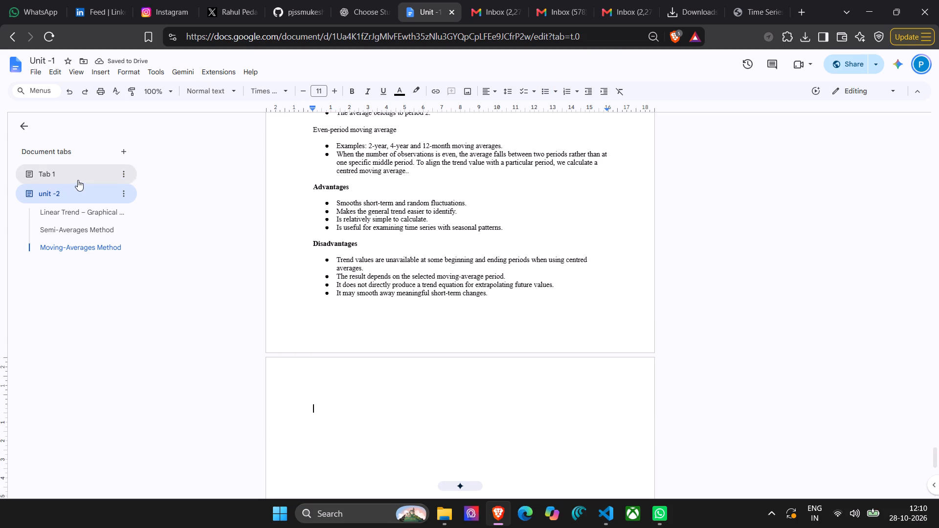
scroll(394, 217, up, 1)
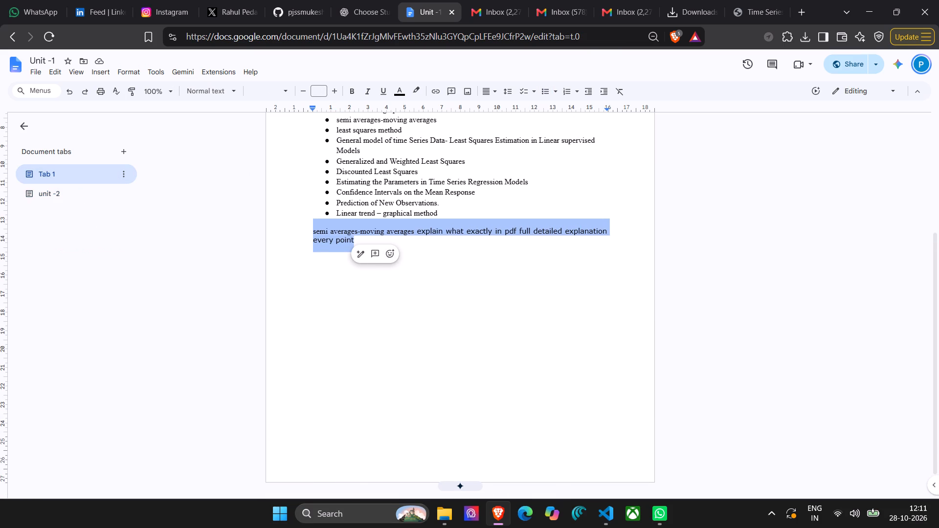
scroll(360, 150, up, 1)
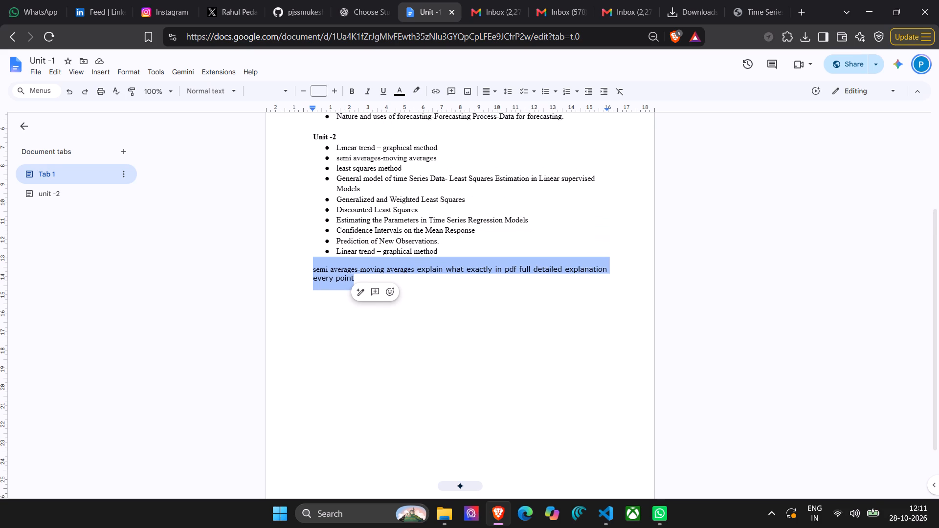
click(335, 178)
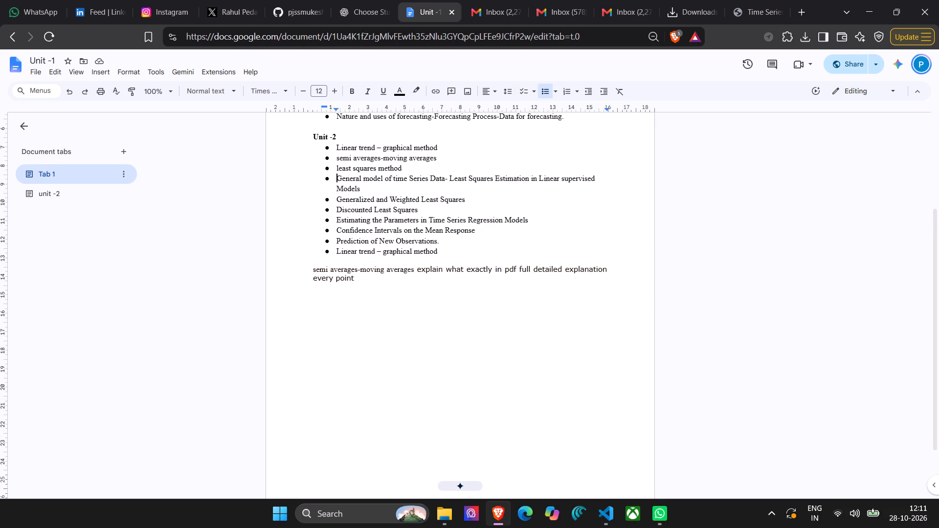
drag(335, 178, 362, 192)
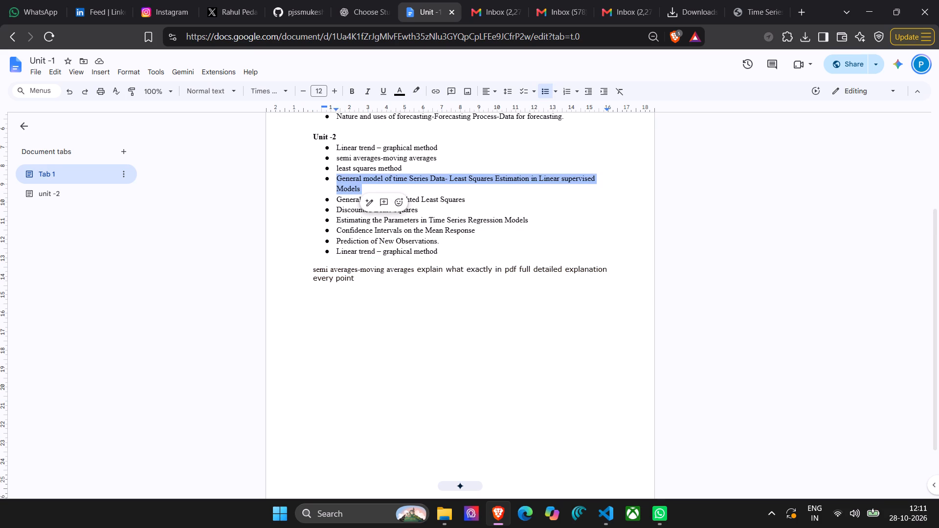
drag(406, 169, 334, 166)
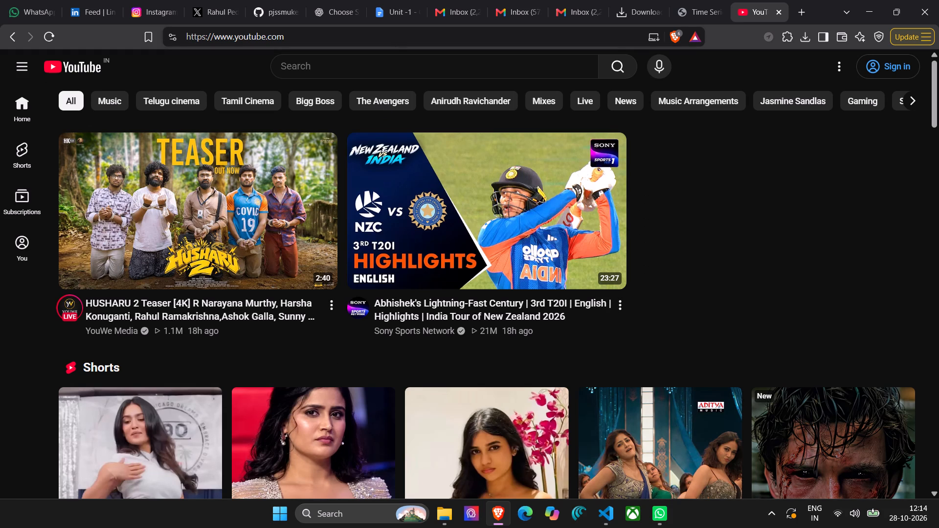
click(387, 63)
key(ctrl+v)
key(Return)
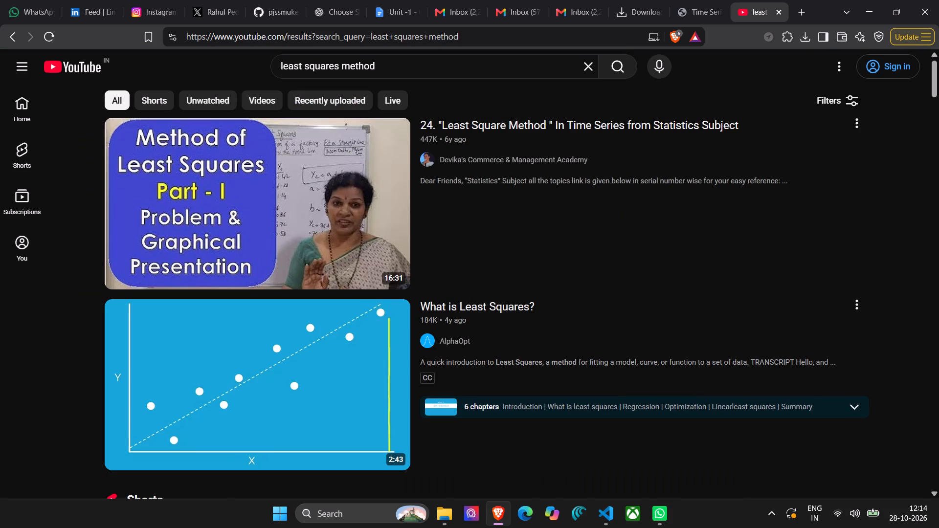
scroll(419, 217, down, 1)
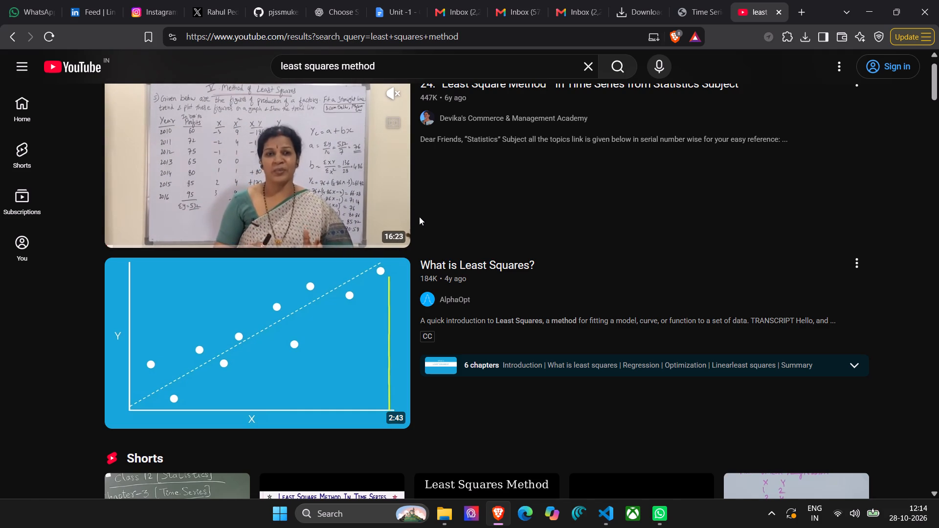
scroll(419, 217, down, 4)
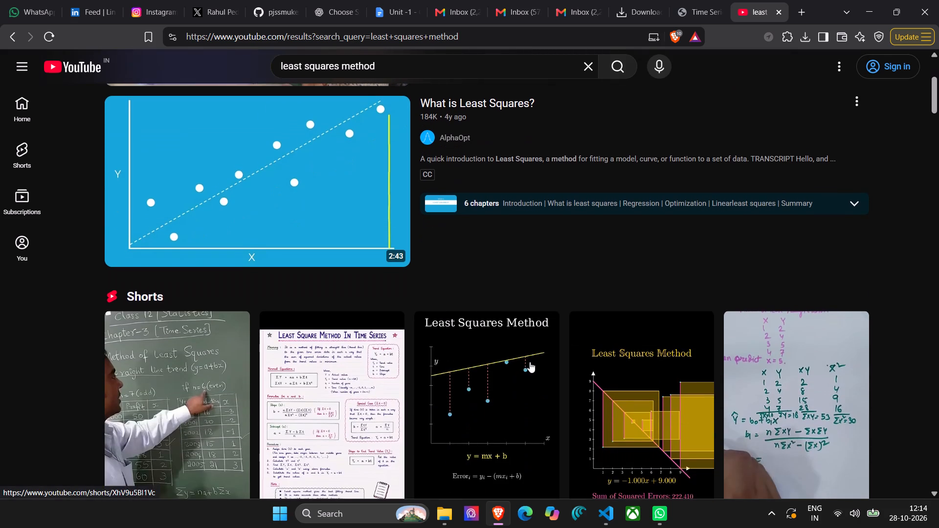
scroll(530, 362, down, 2)
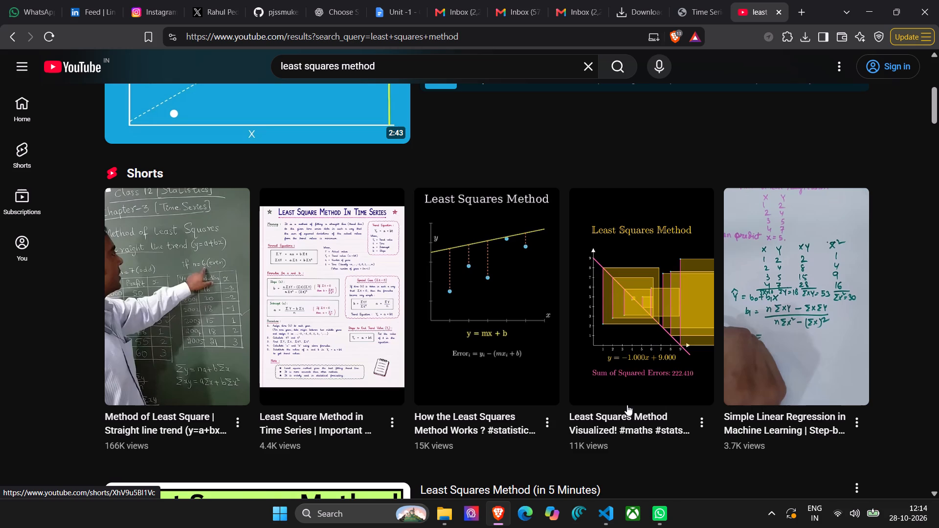
scroll(657, 401, down, 2)
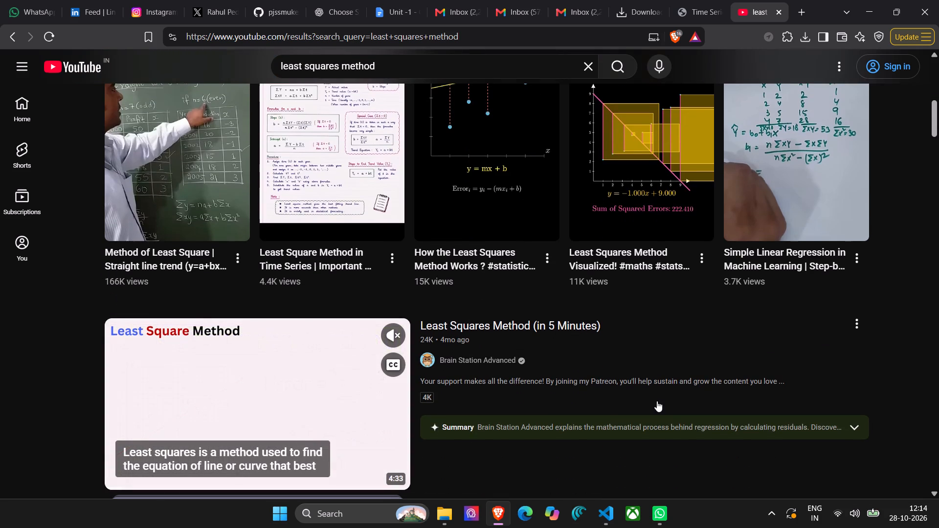
scroll(657, 401, down, 1)
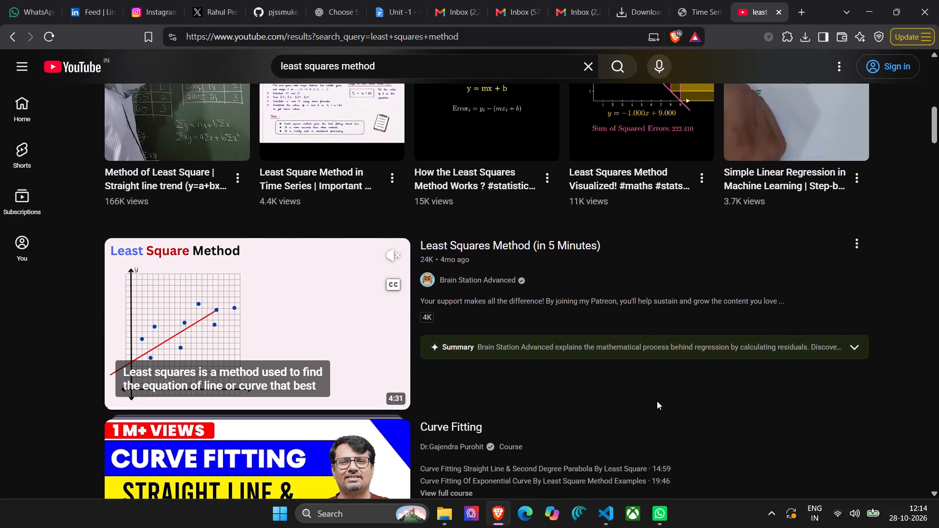